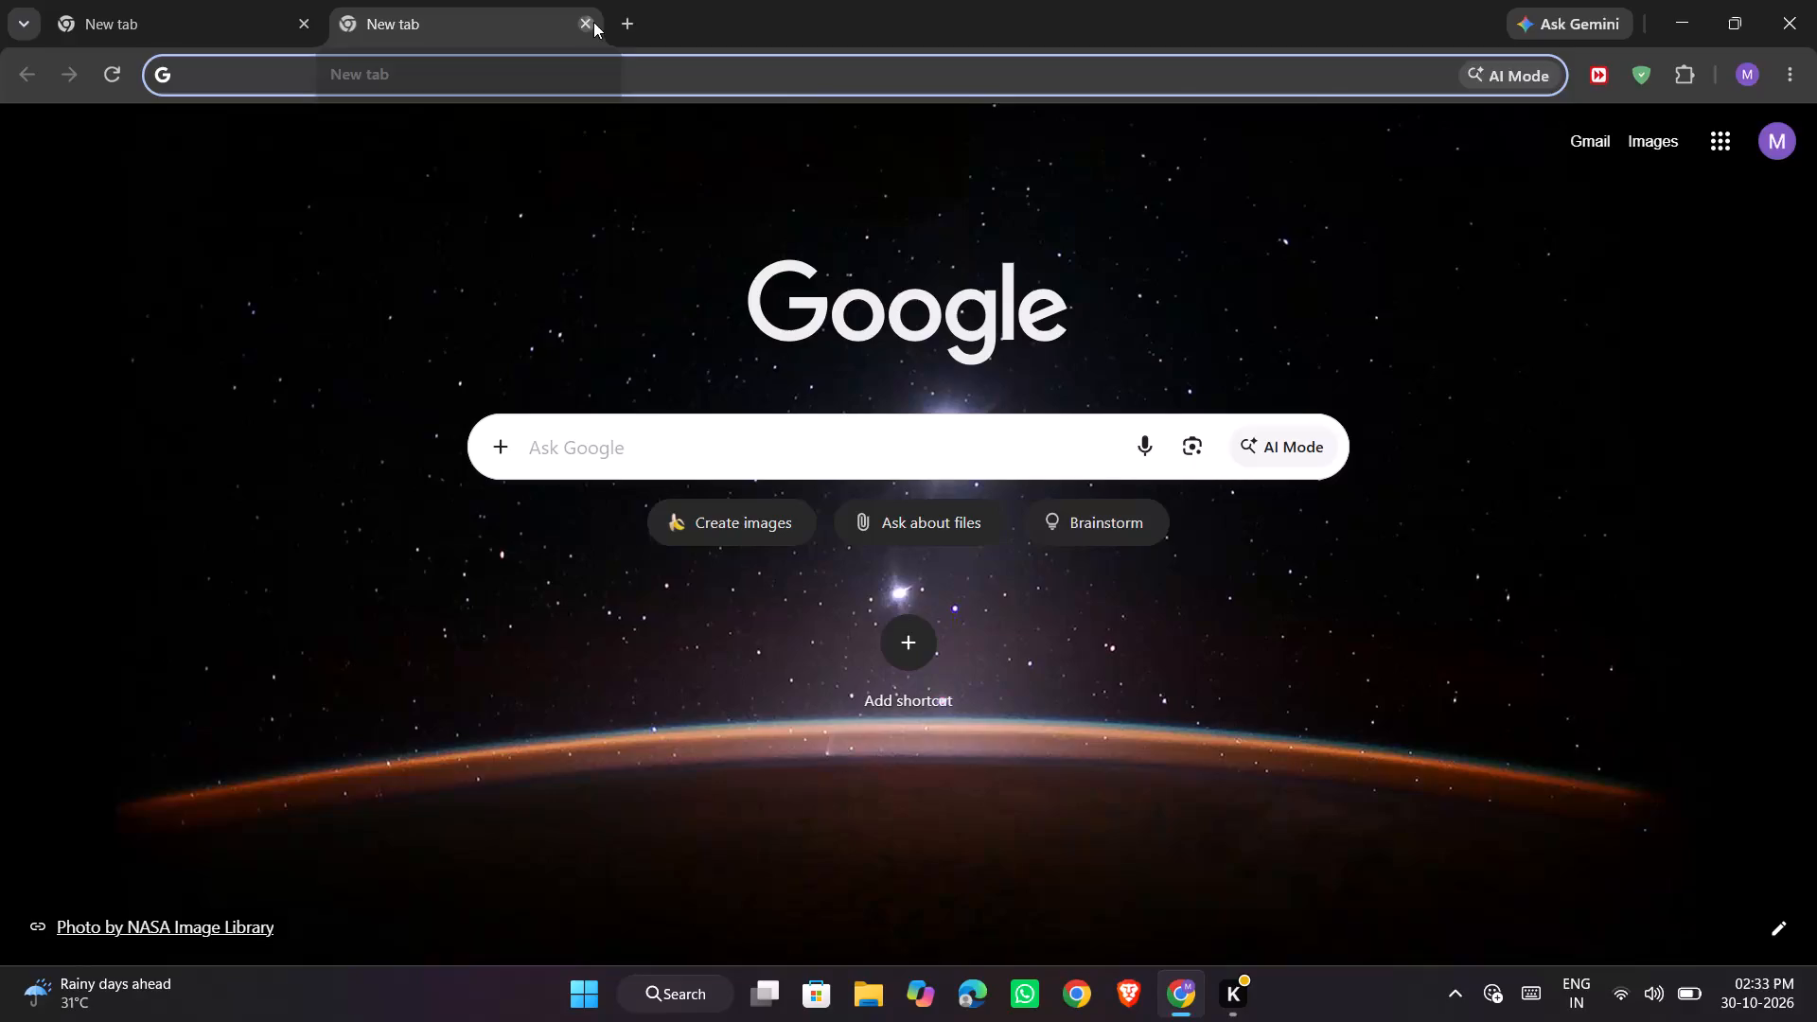
Search Google for "i love pdf" and open the iLovePDF website from the results.
click(762, 477)
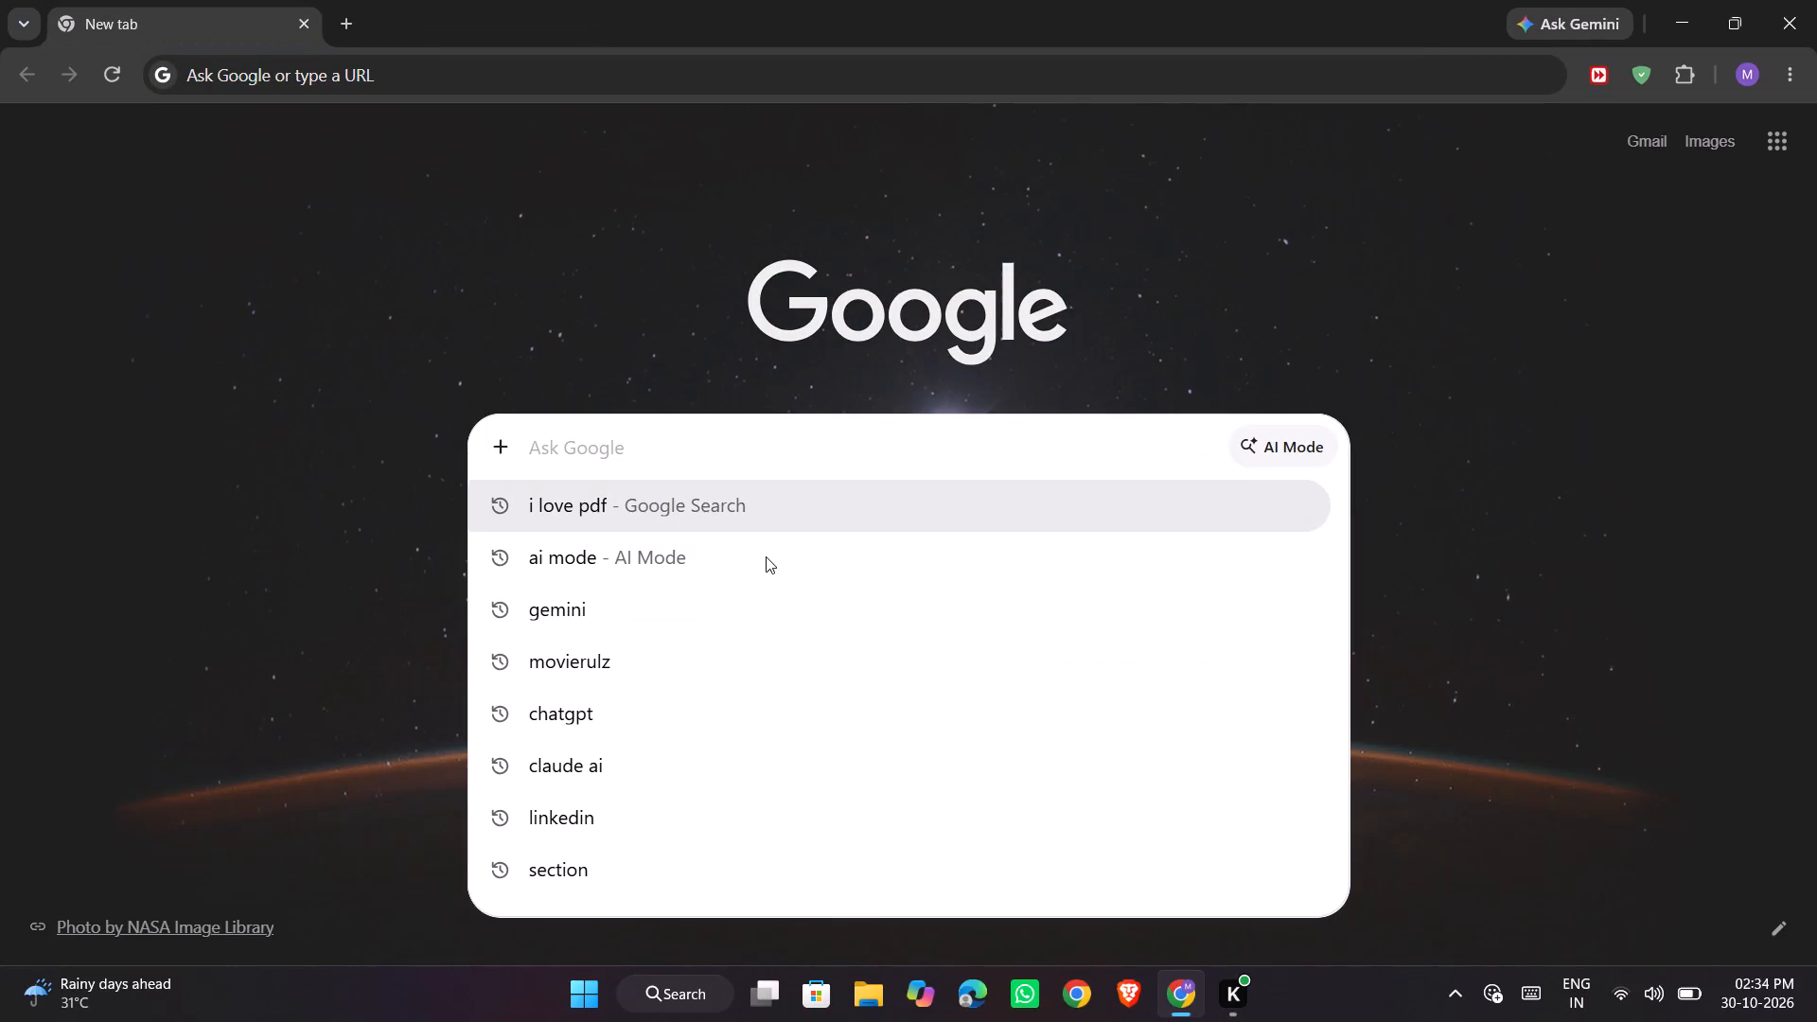
click(757, 528)
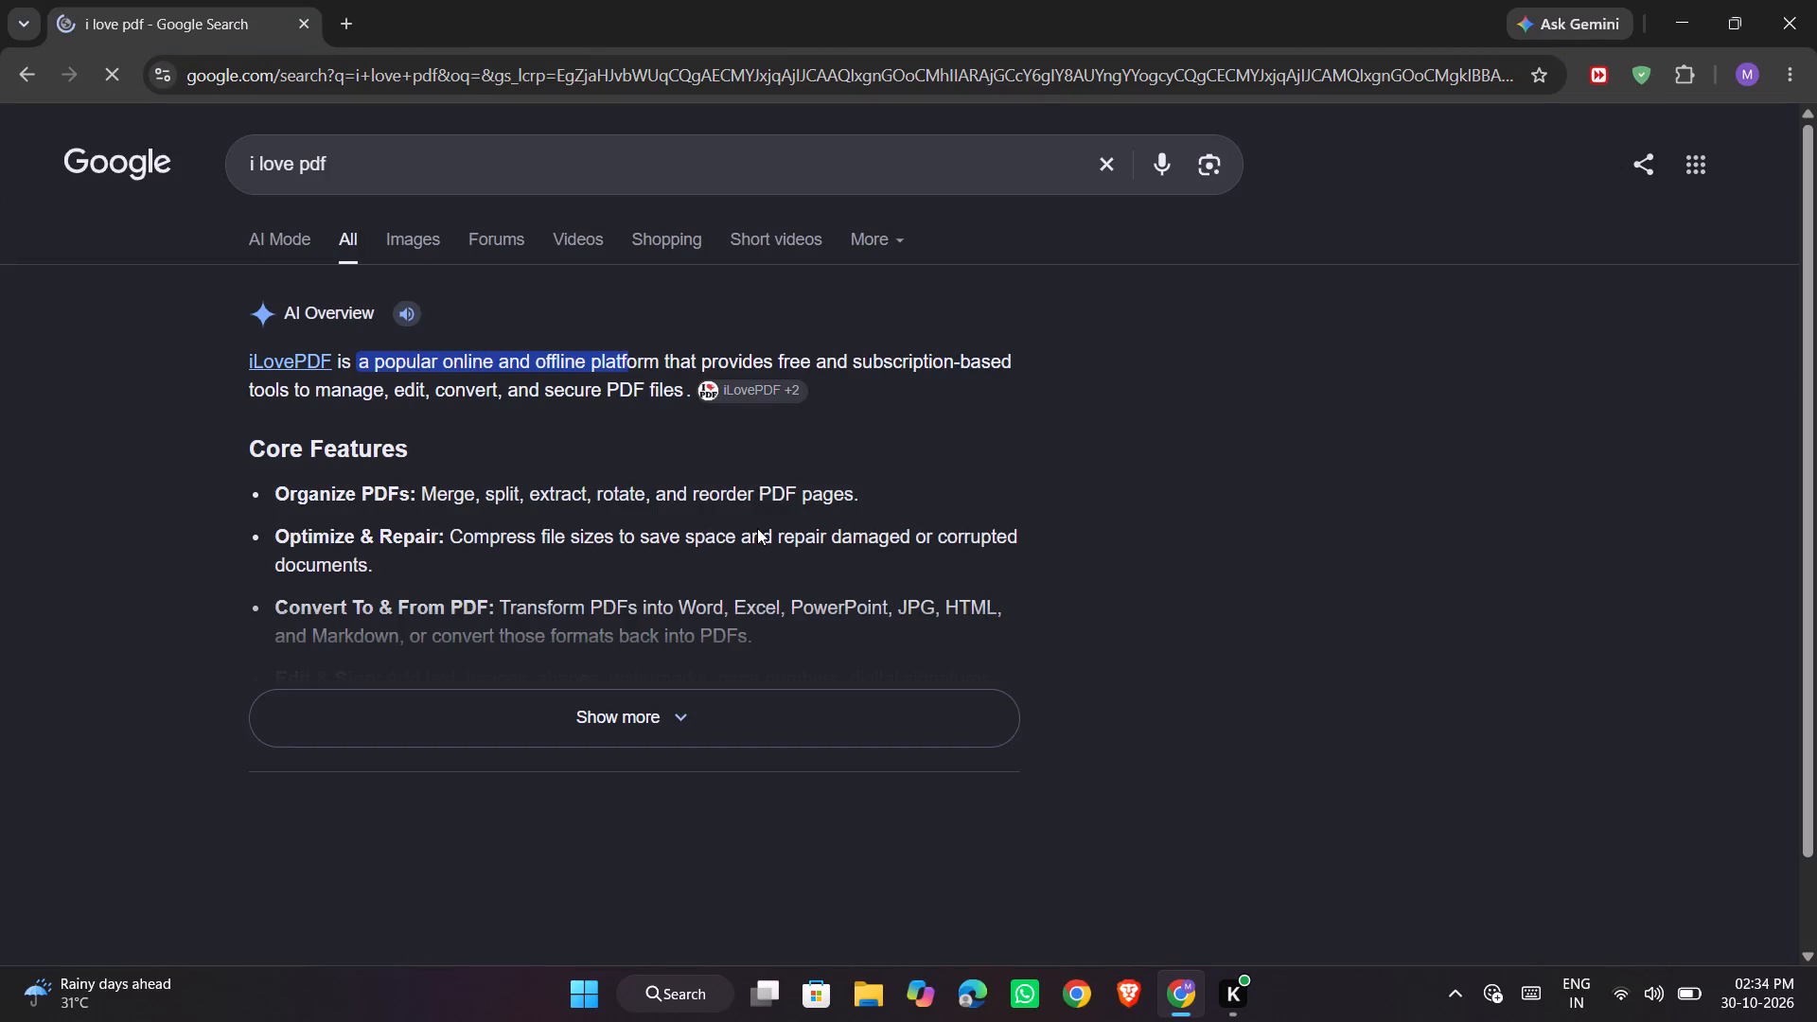
scroll(374, 537, down, 1)
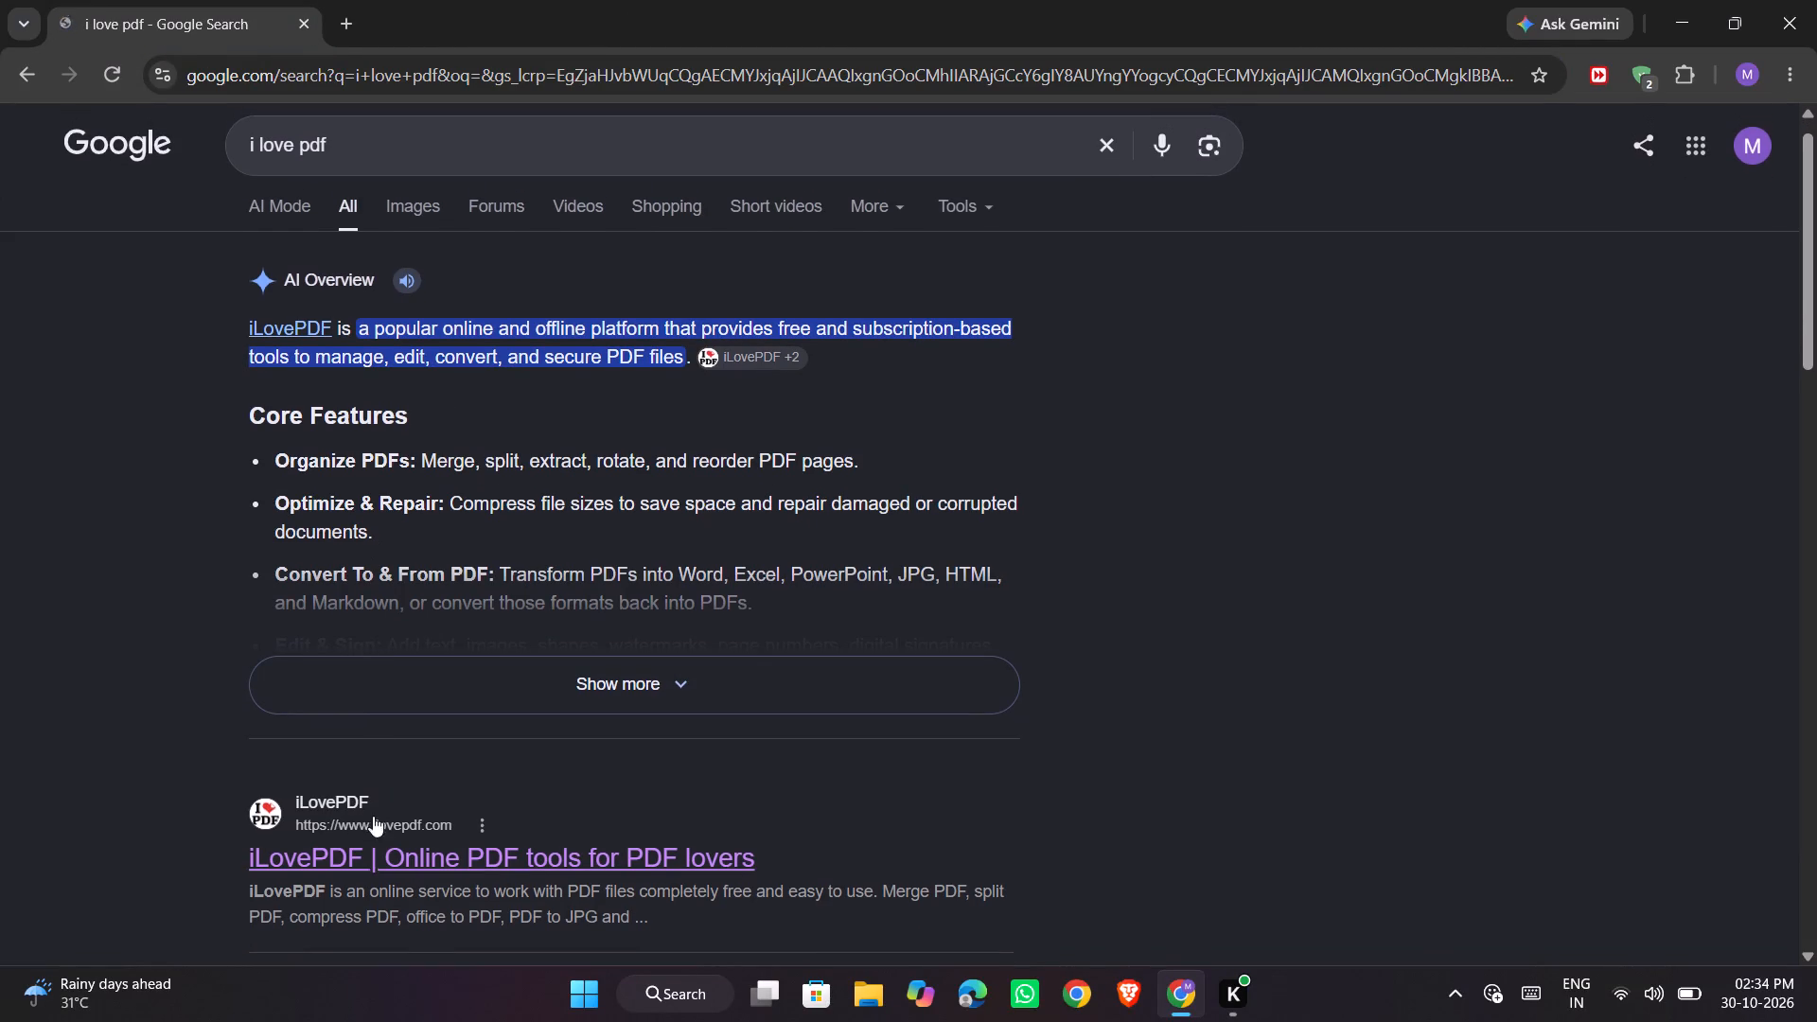
click(368, 865)
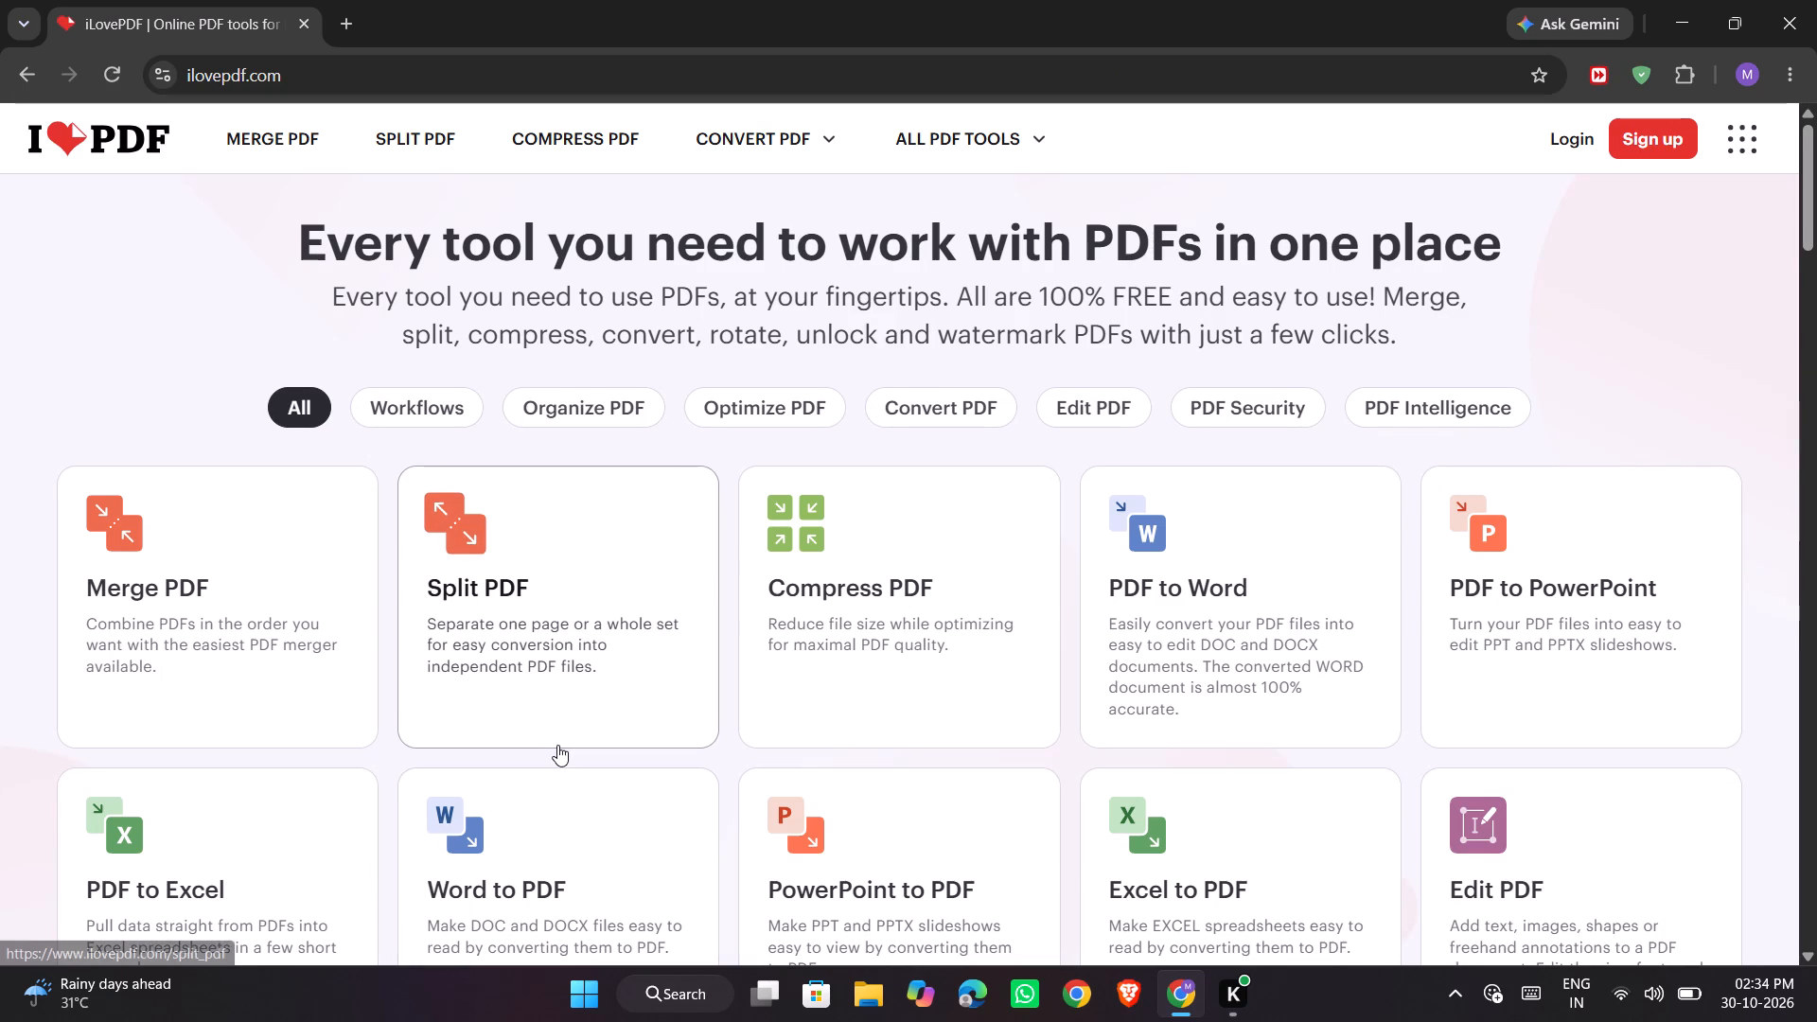
Open the PDF to PowerPoint conversion tool on iLovePDF.
scroll(557, 745, down, 1)
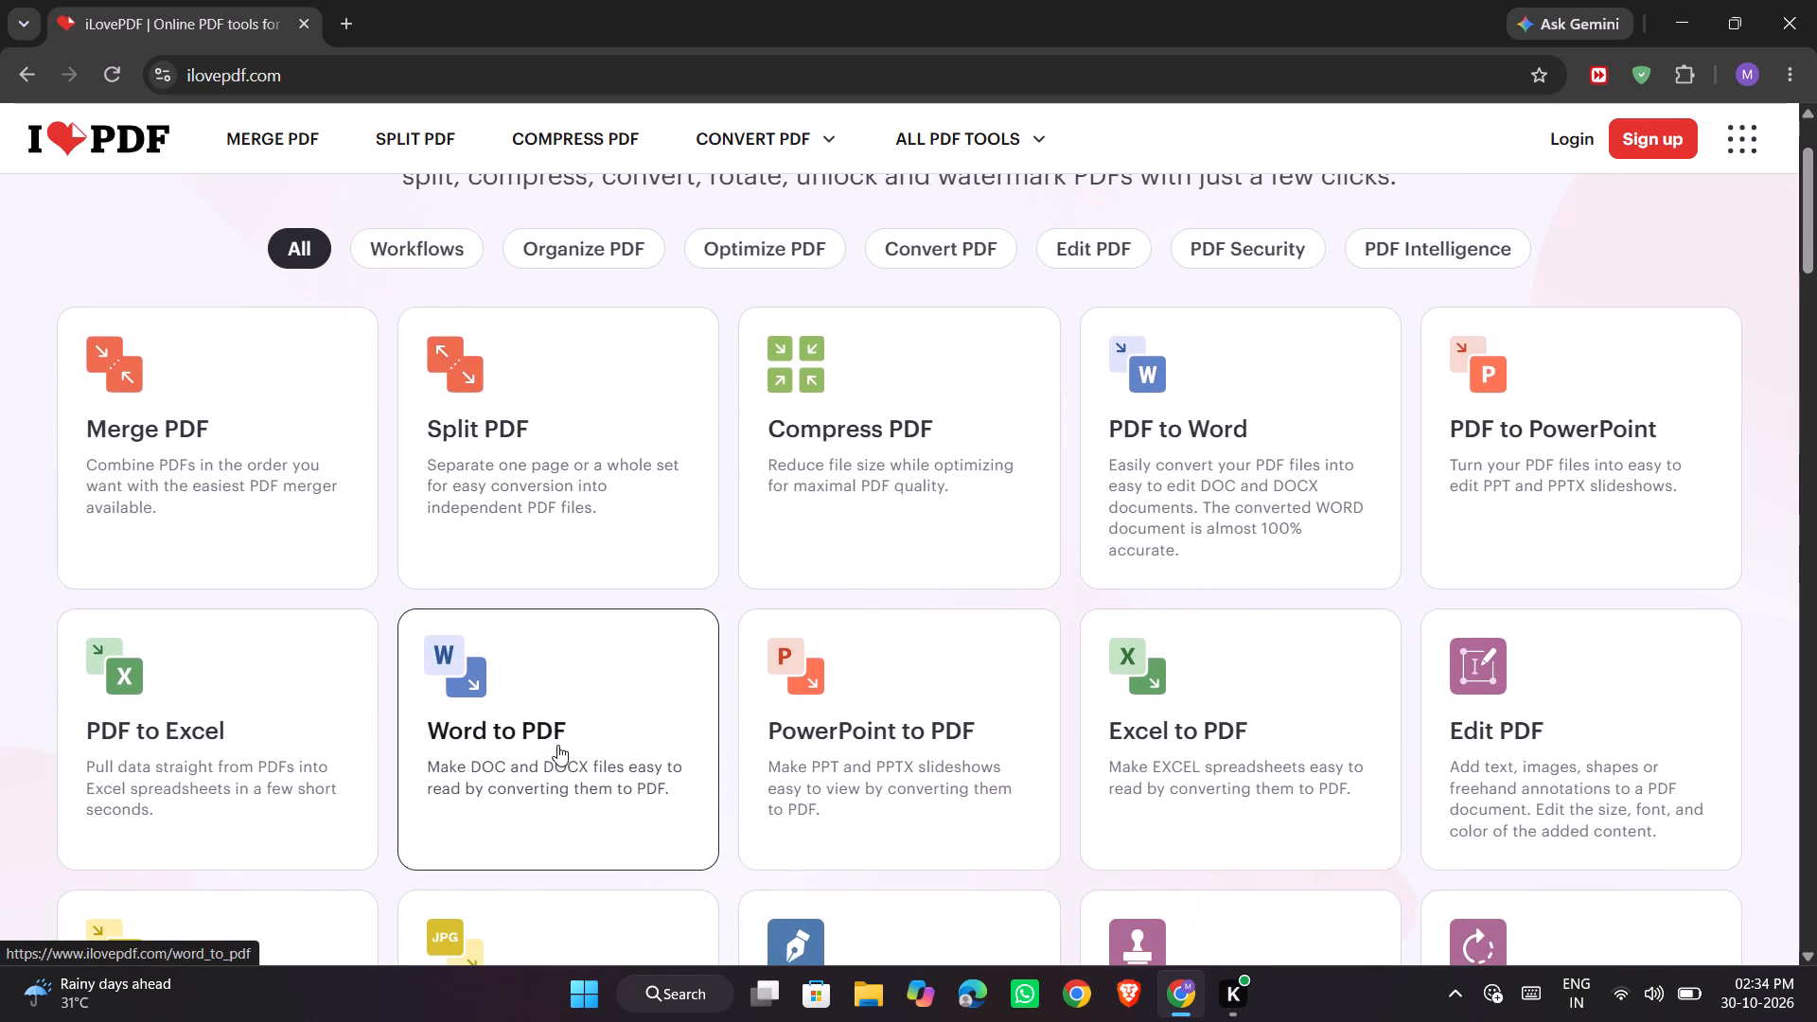
scroll(557, 745, down, 1)
click(1517, 495)
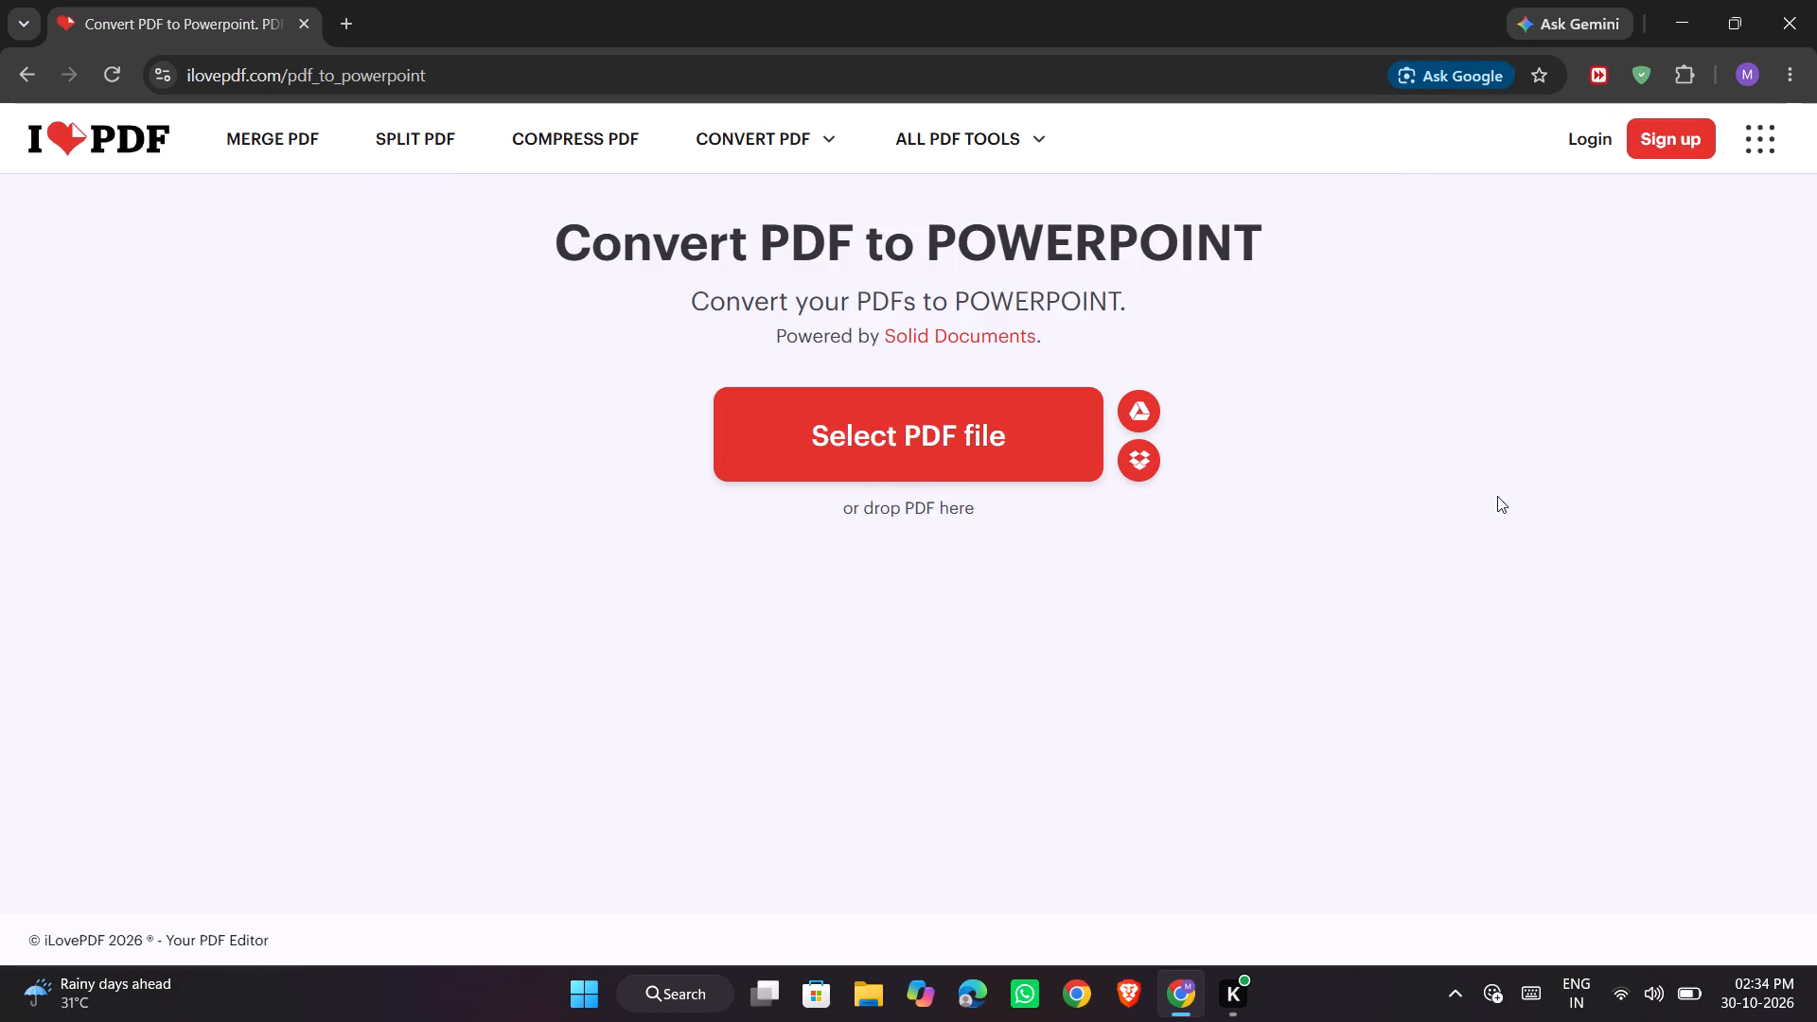
Start selecting a PDF file from the computer for conversion to PowerPoint.
click(899, 456)
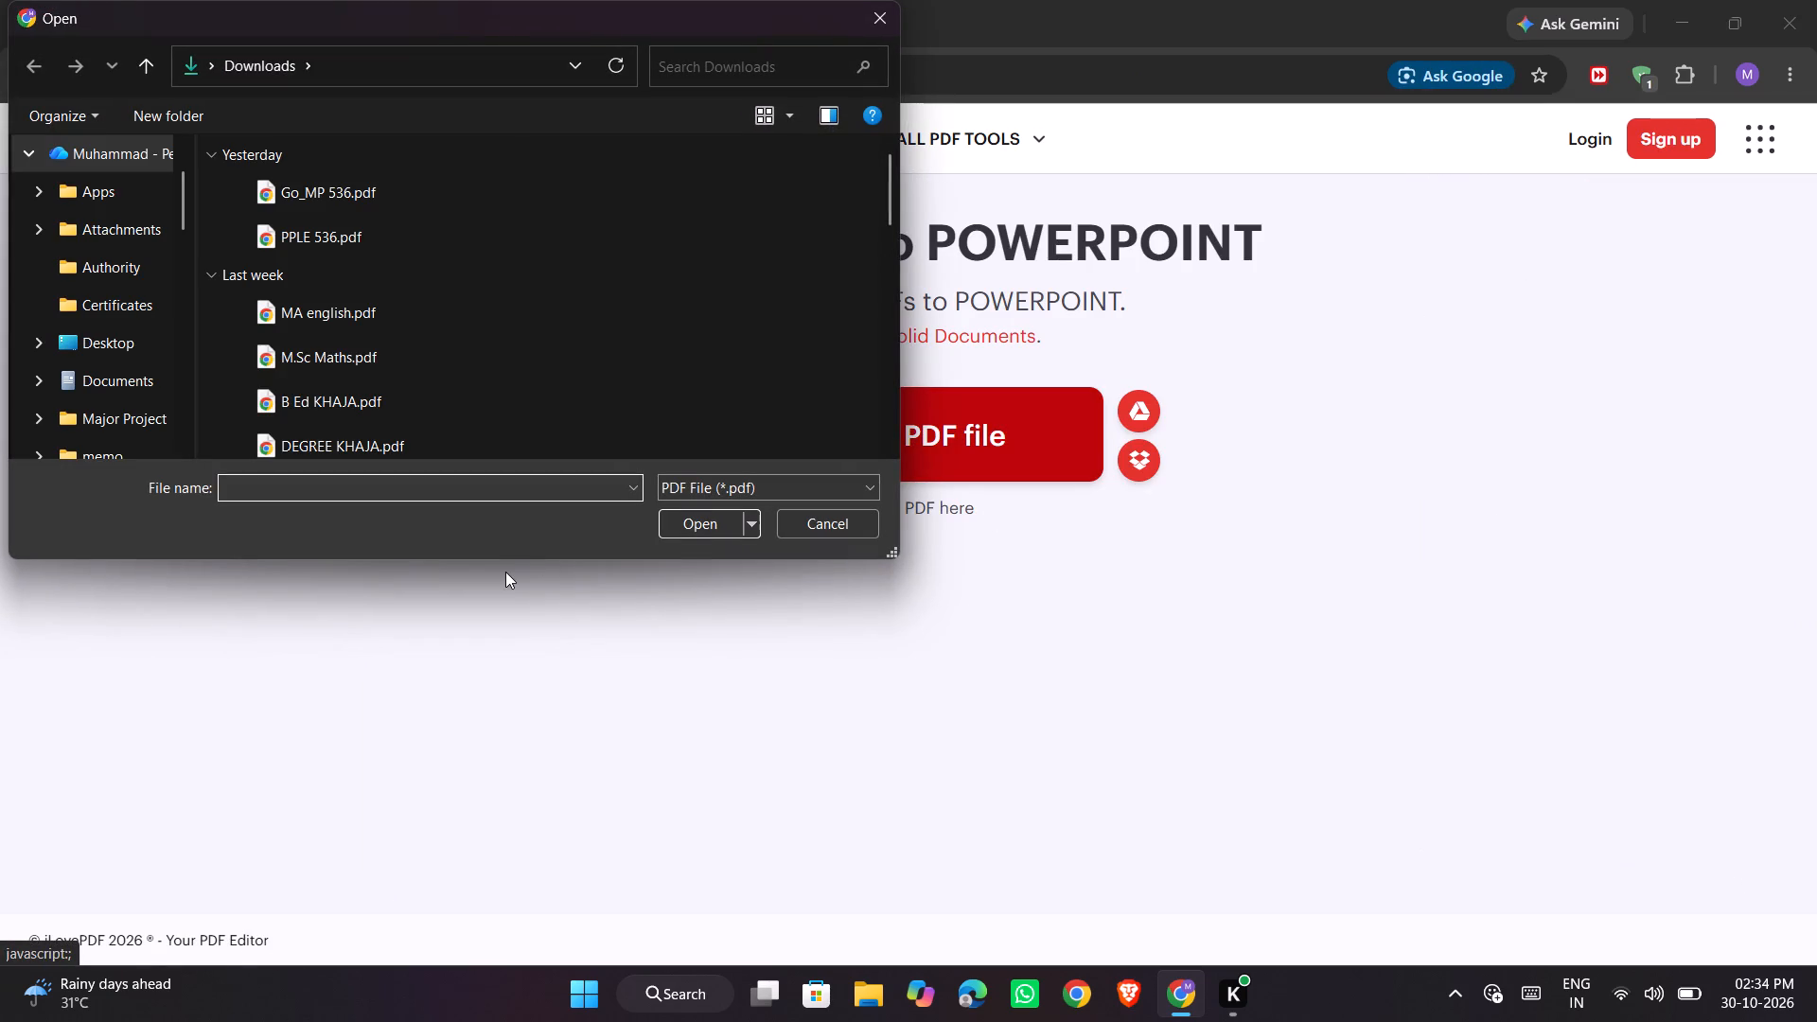
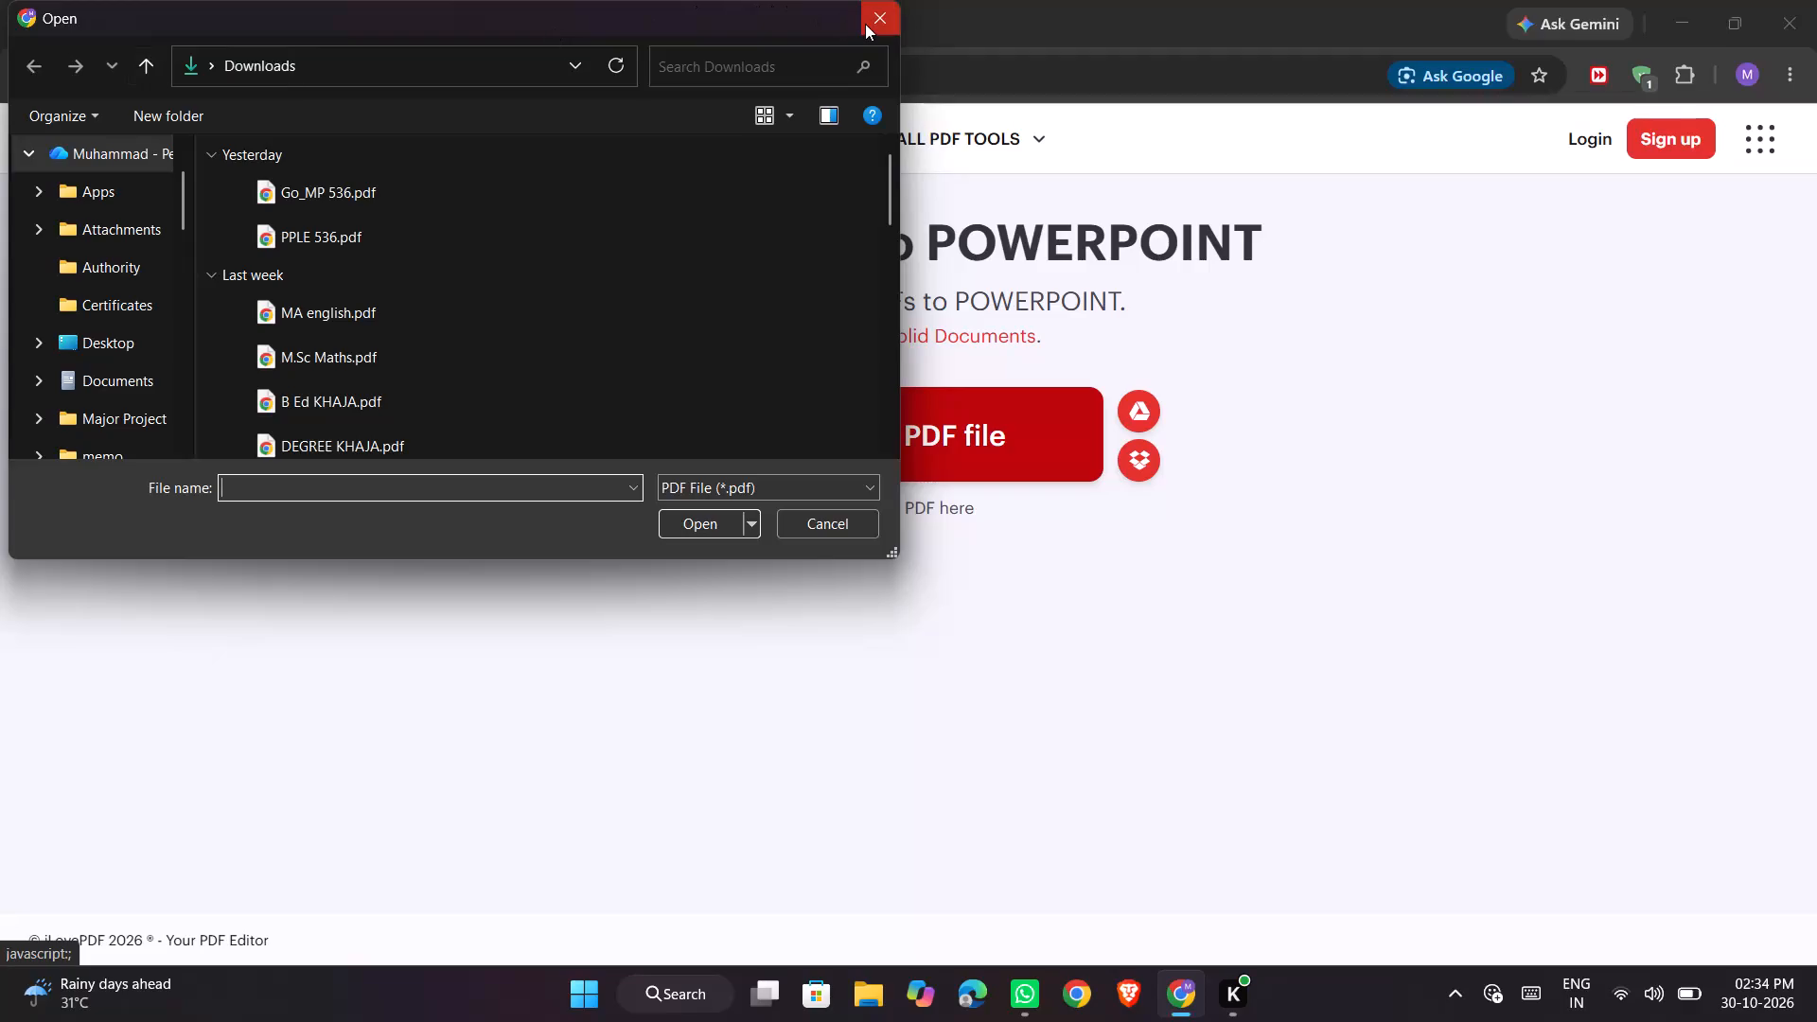
Restart the PDF file selection and browse the Desktop and Documents folders for the file to convert.
click(865, 24)
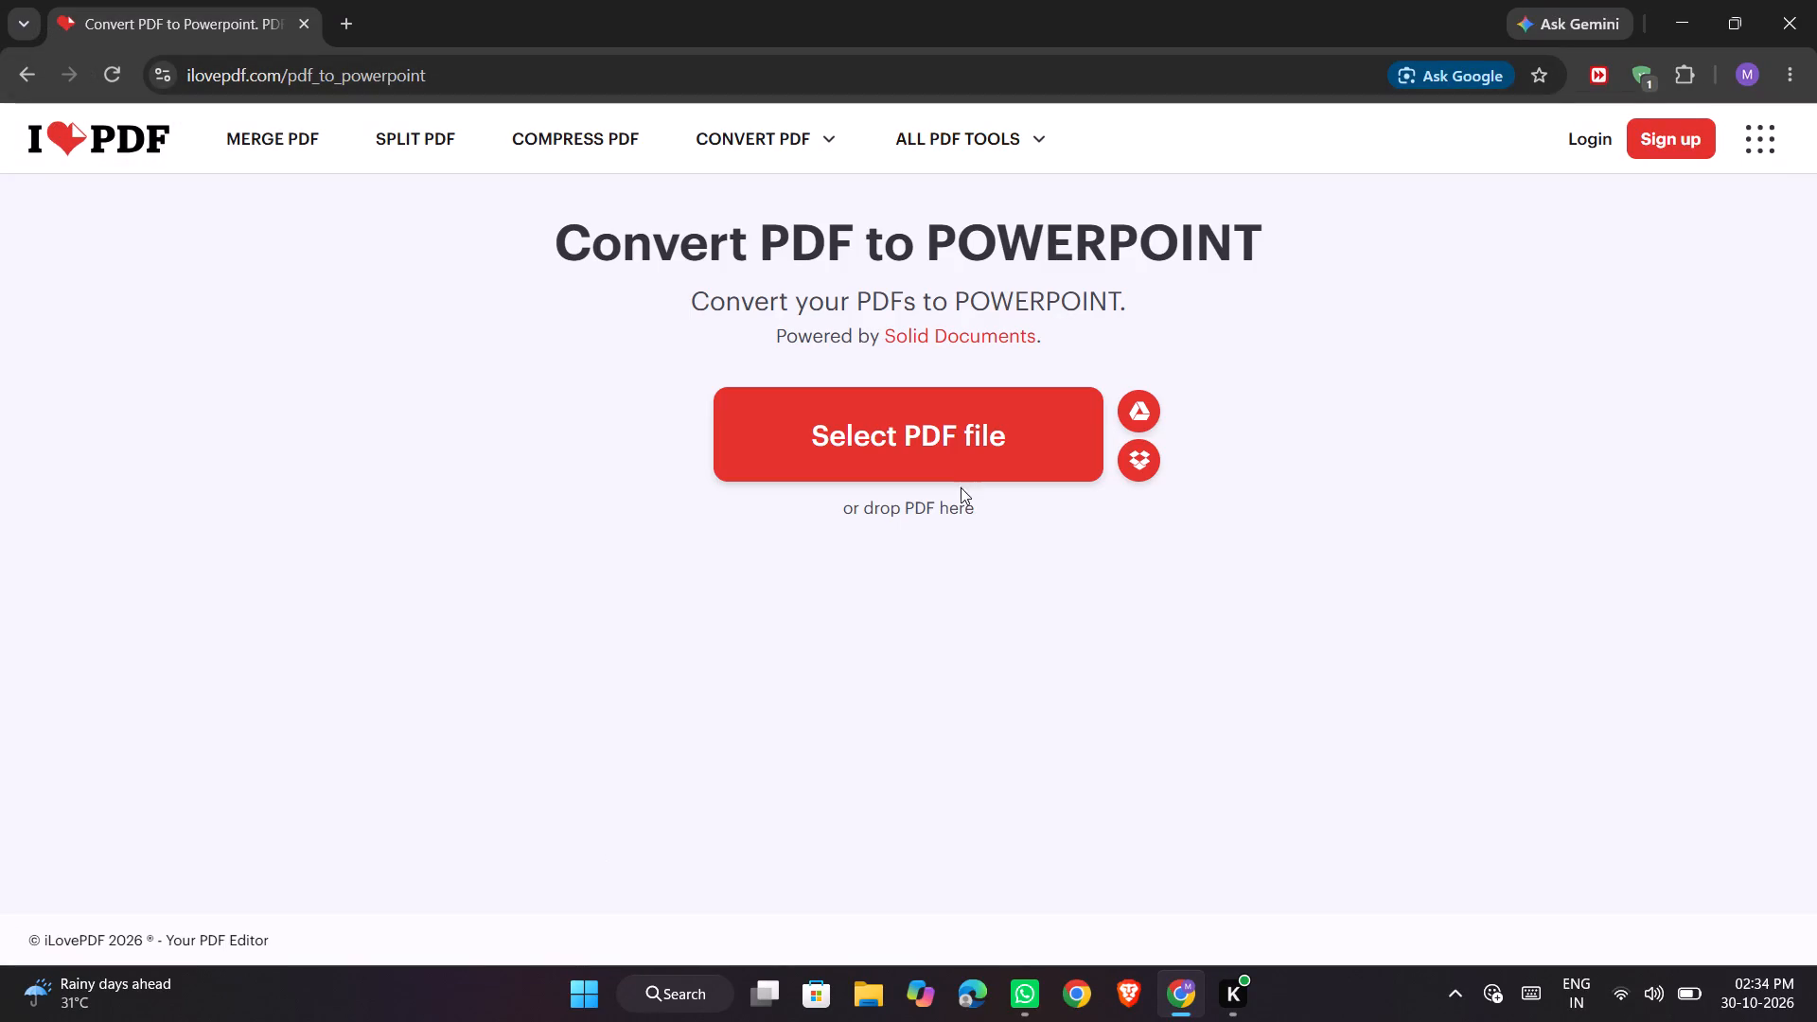
click(919, 443)
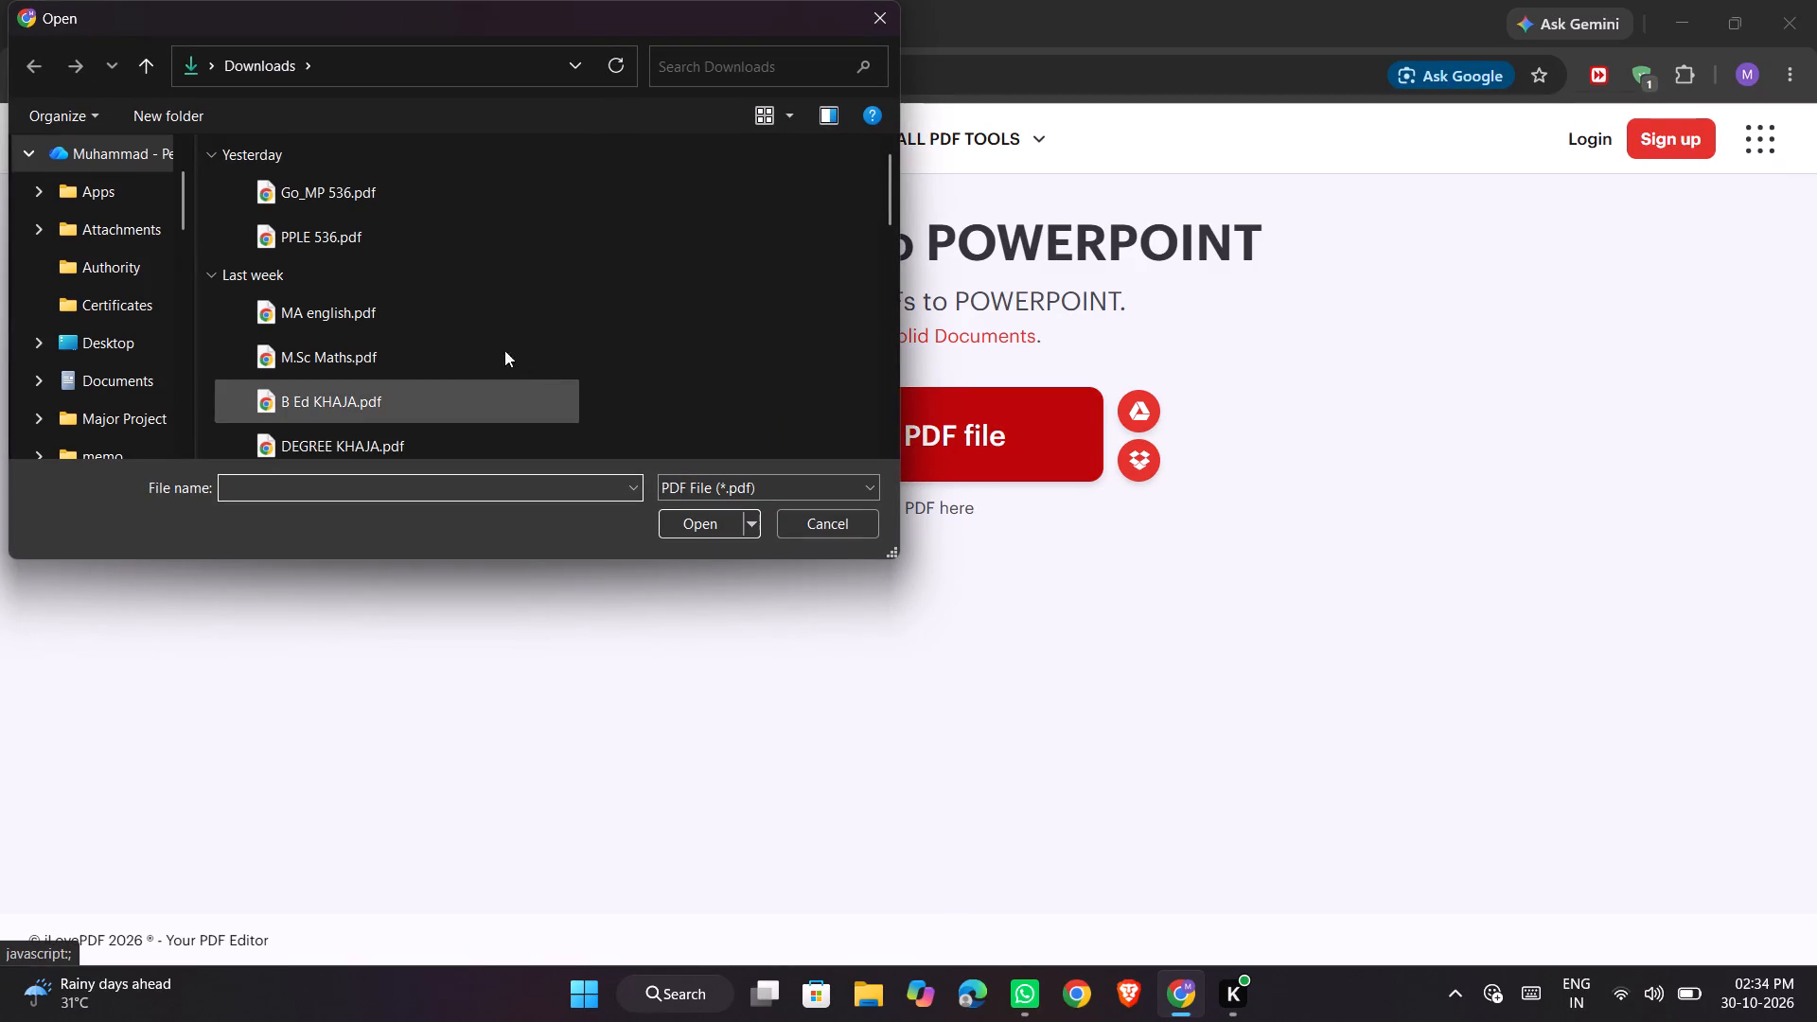
click(117, 351)
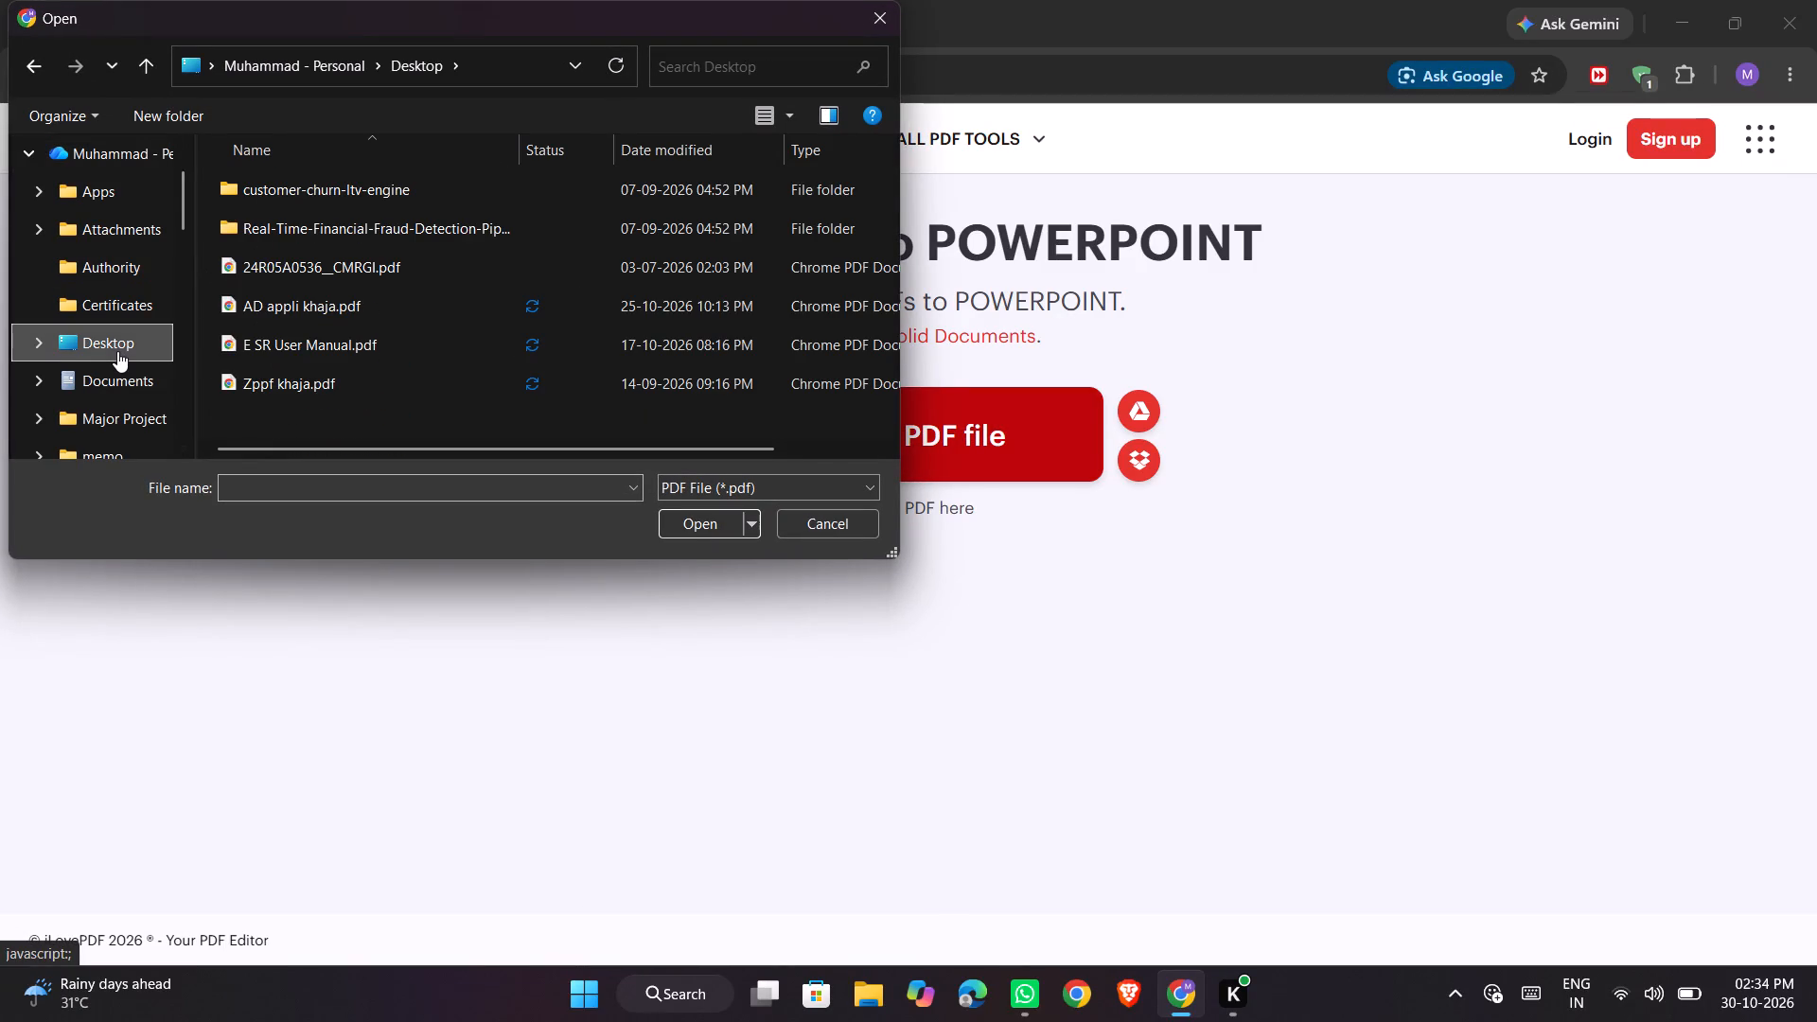
click(114, 379)
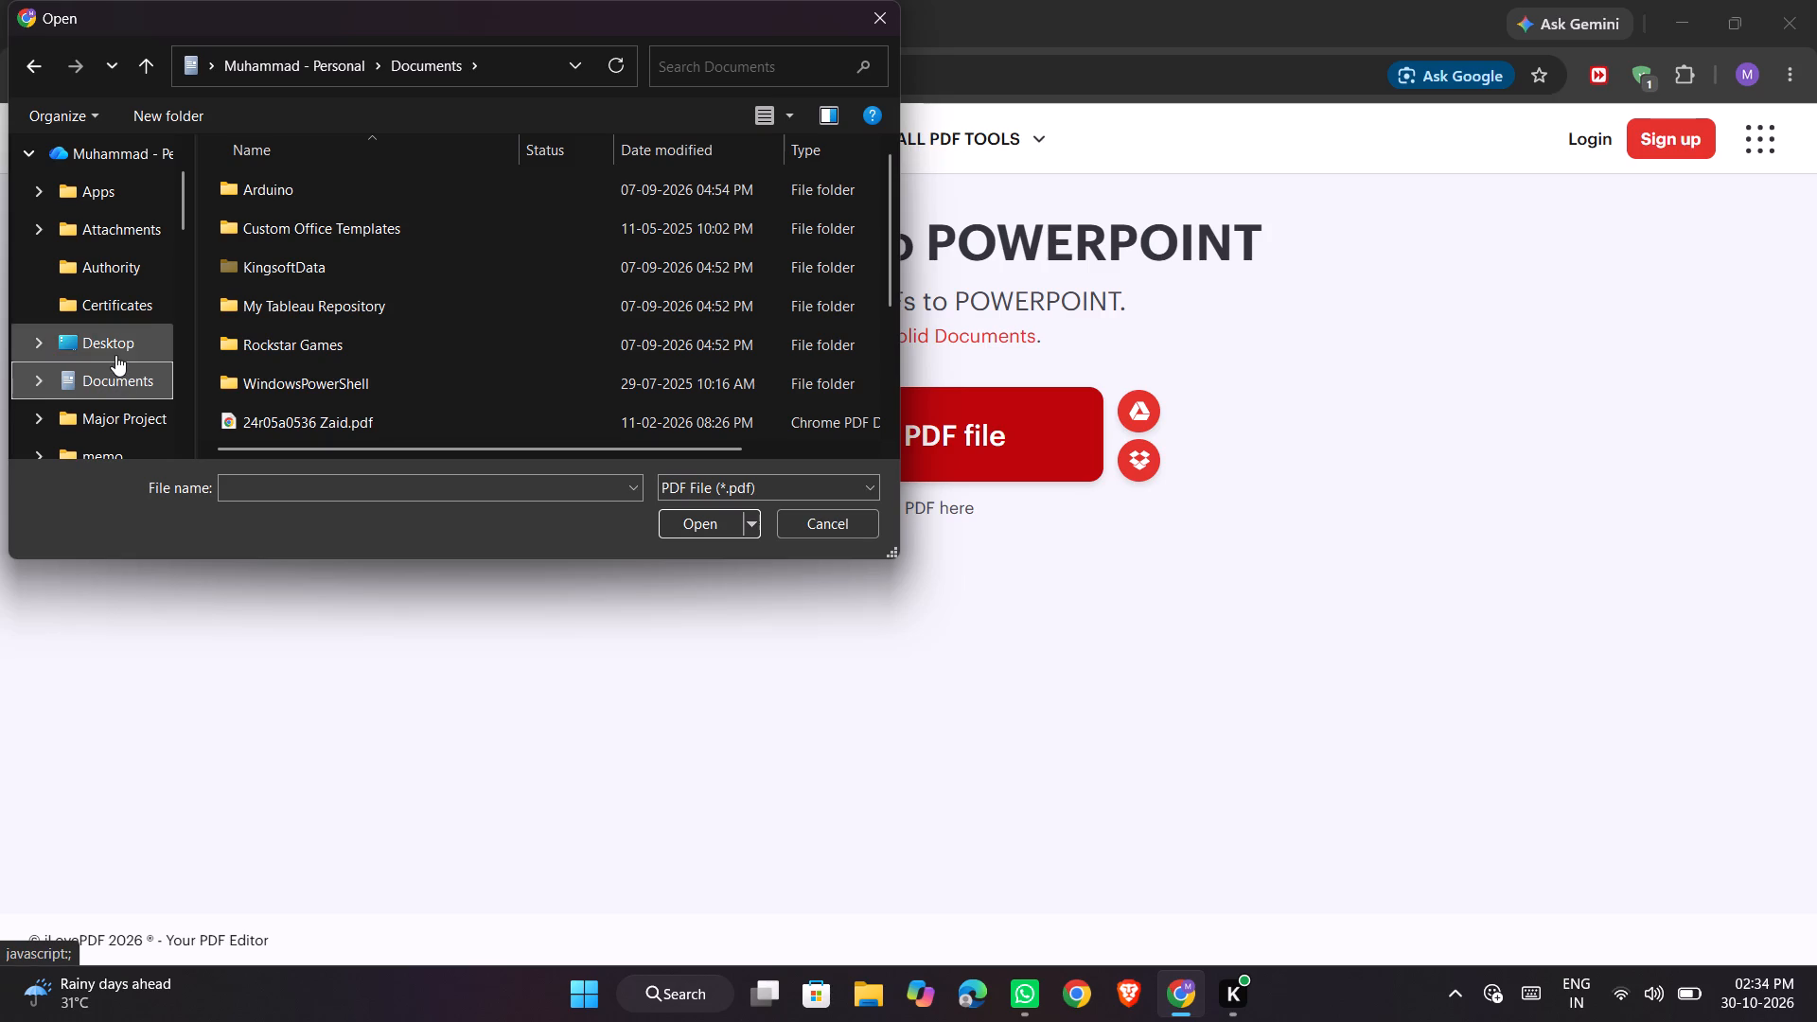
Browse the Downloads and Documents folders in the file chooser for the PDF to convert.
scroll(115, 355, up, 4)
scroll(119, 287, down, 2)
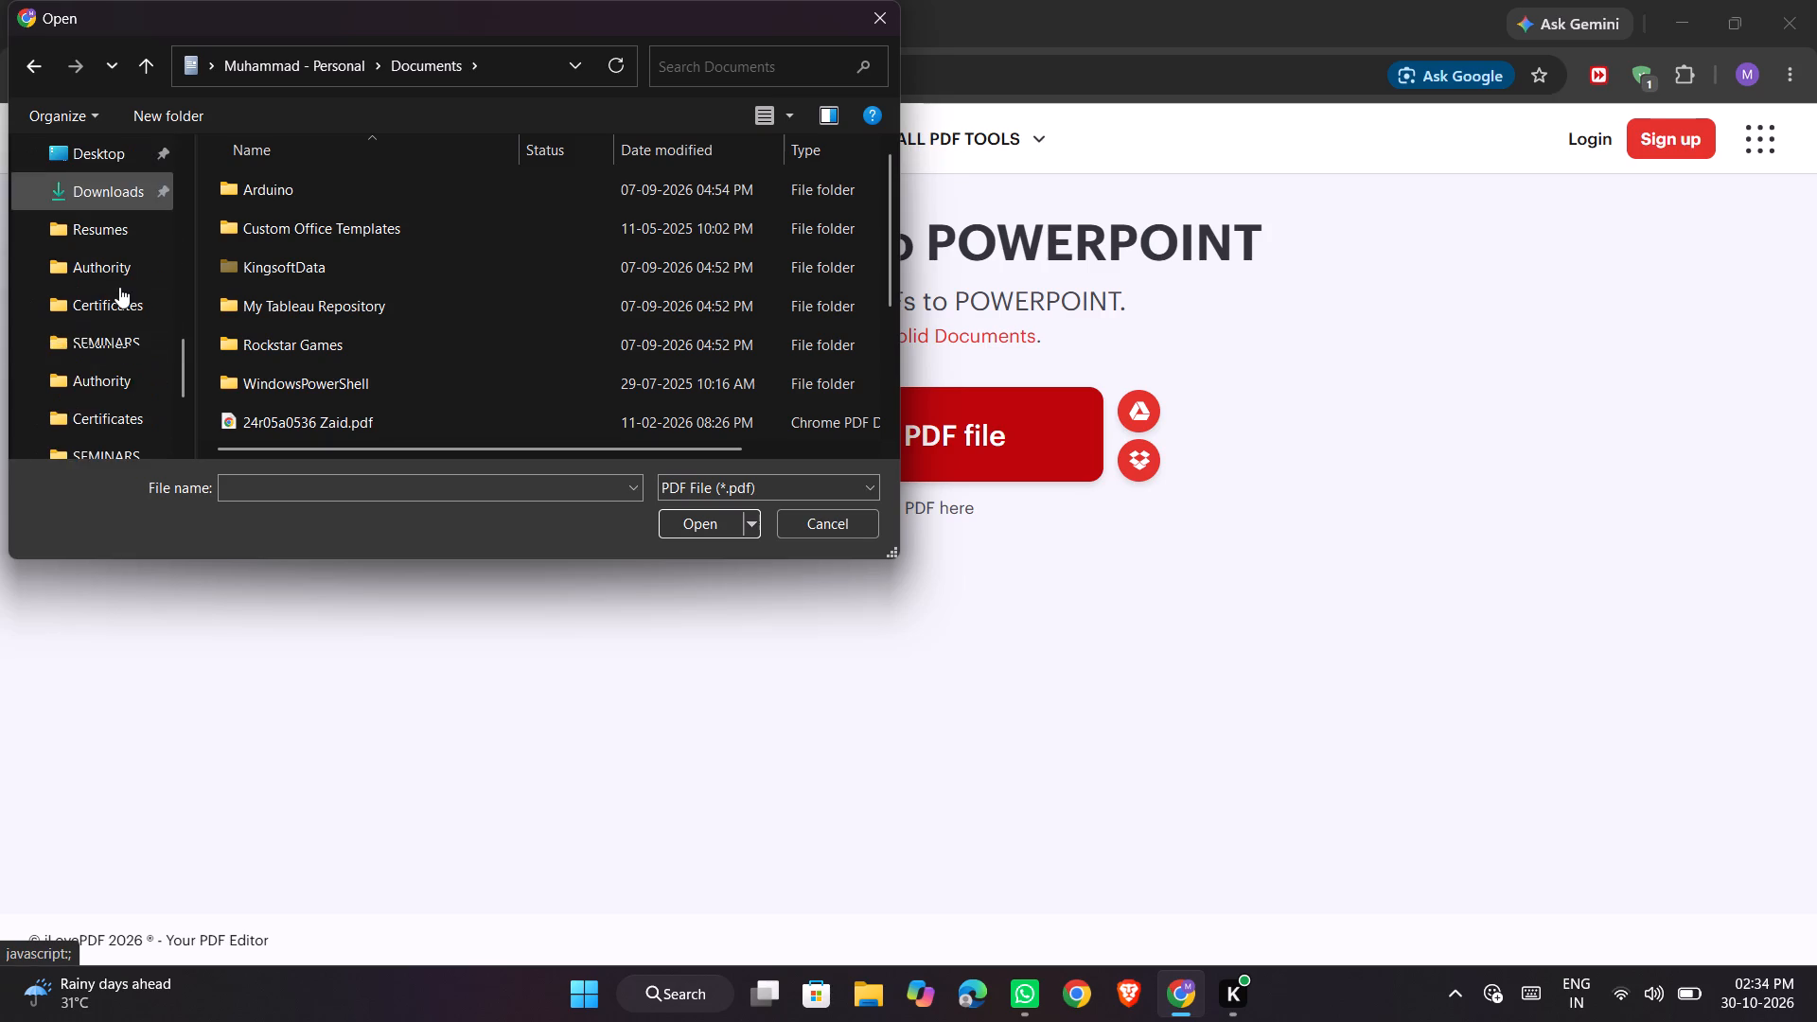
scroll(101, 277, down, 1)
scroll(92, 326, up, 1)
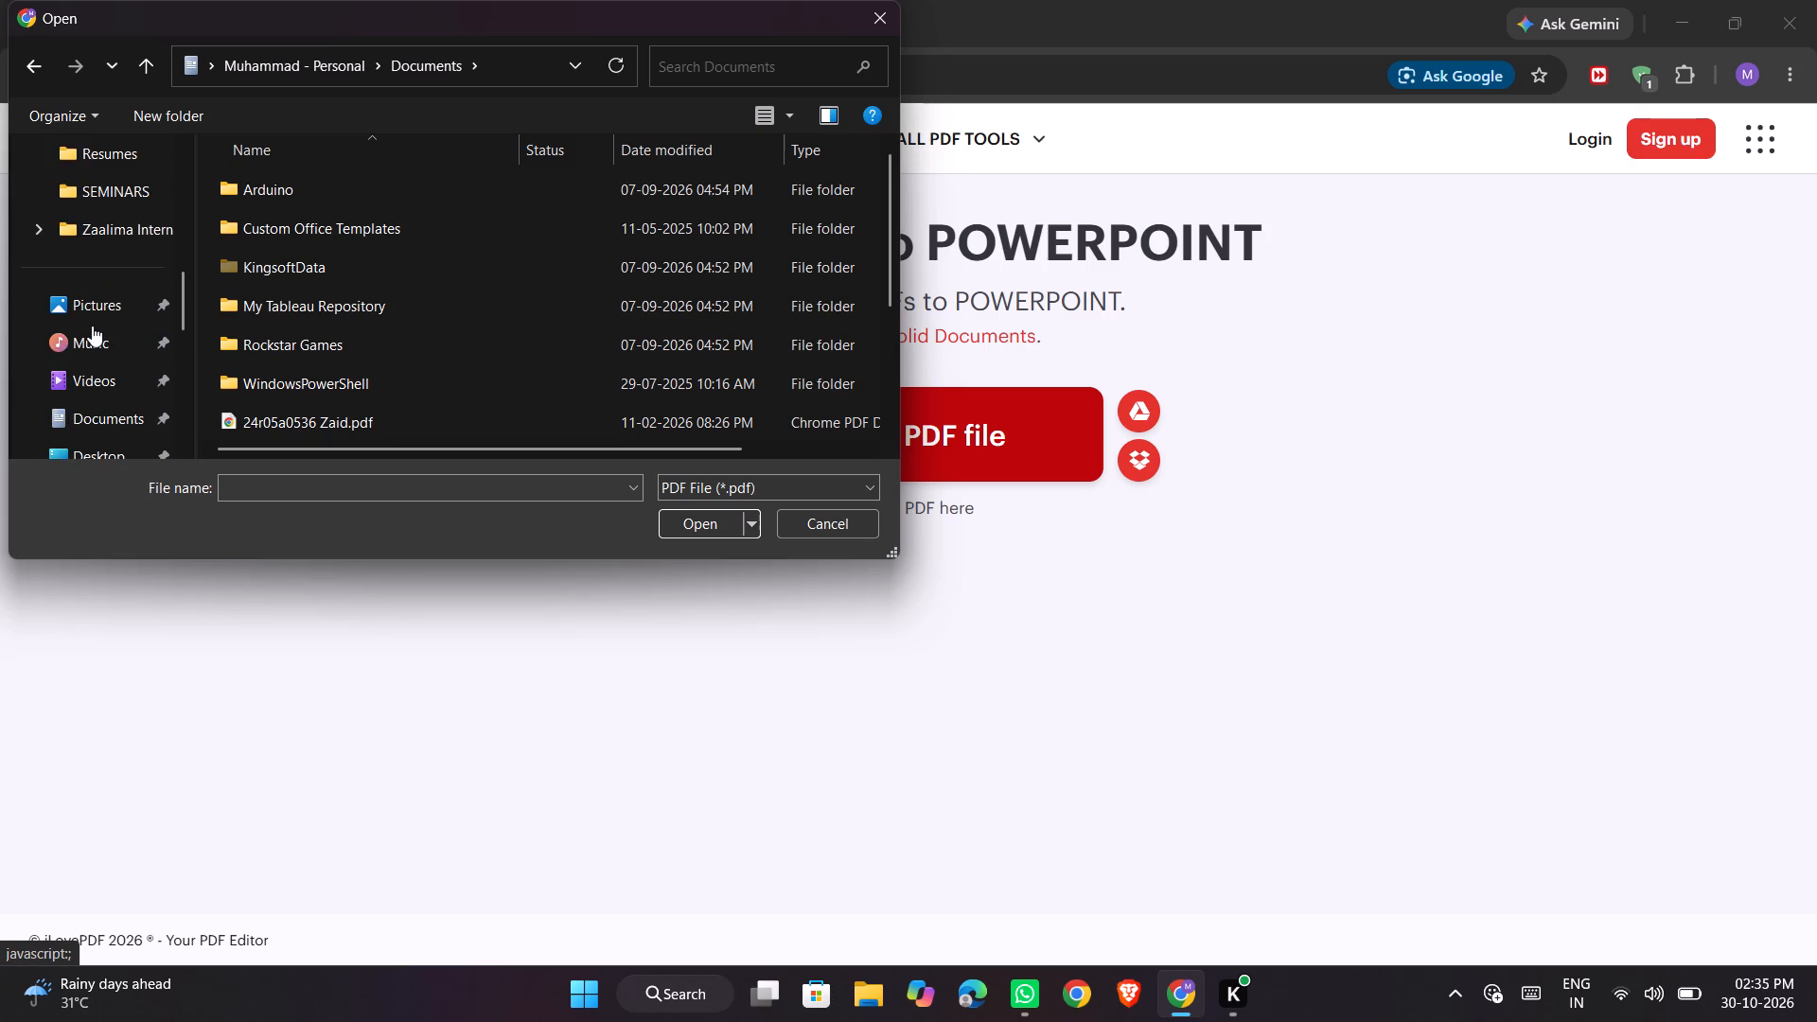
scroll(92, 326, down, 1)
click(100, 136)
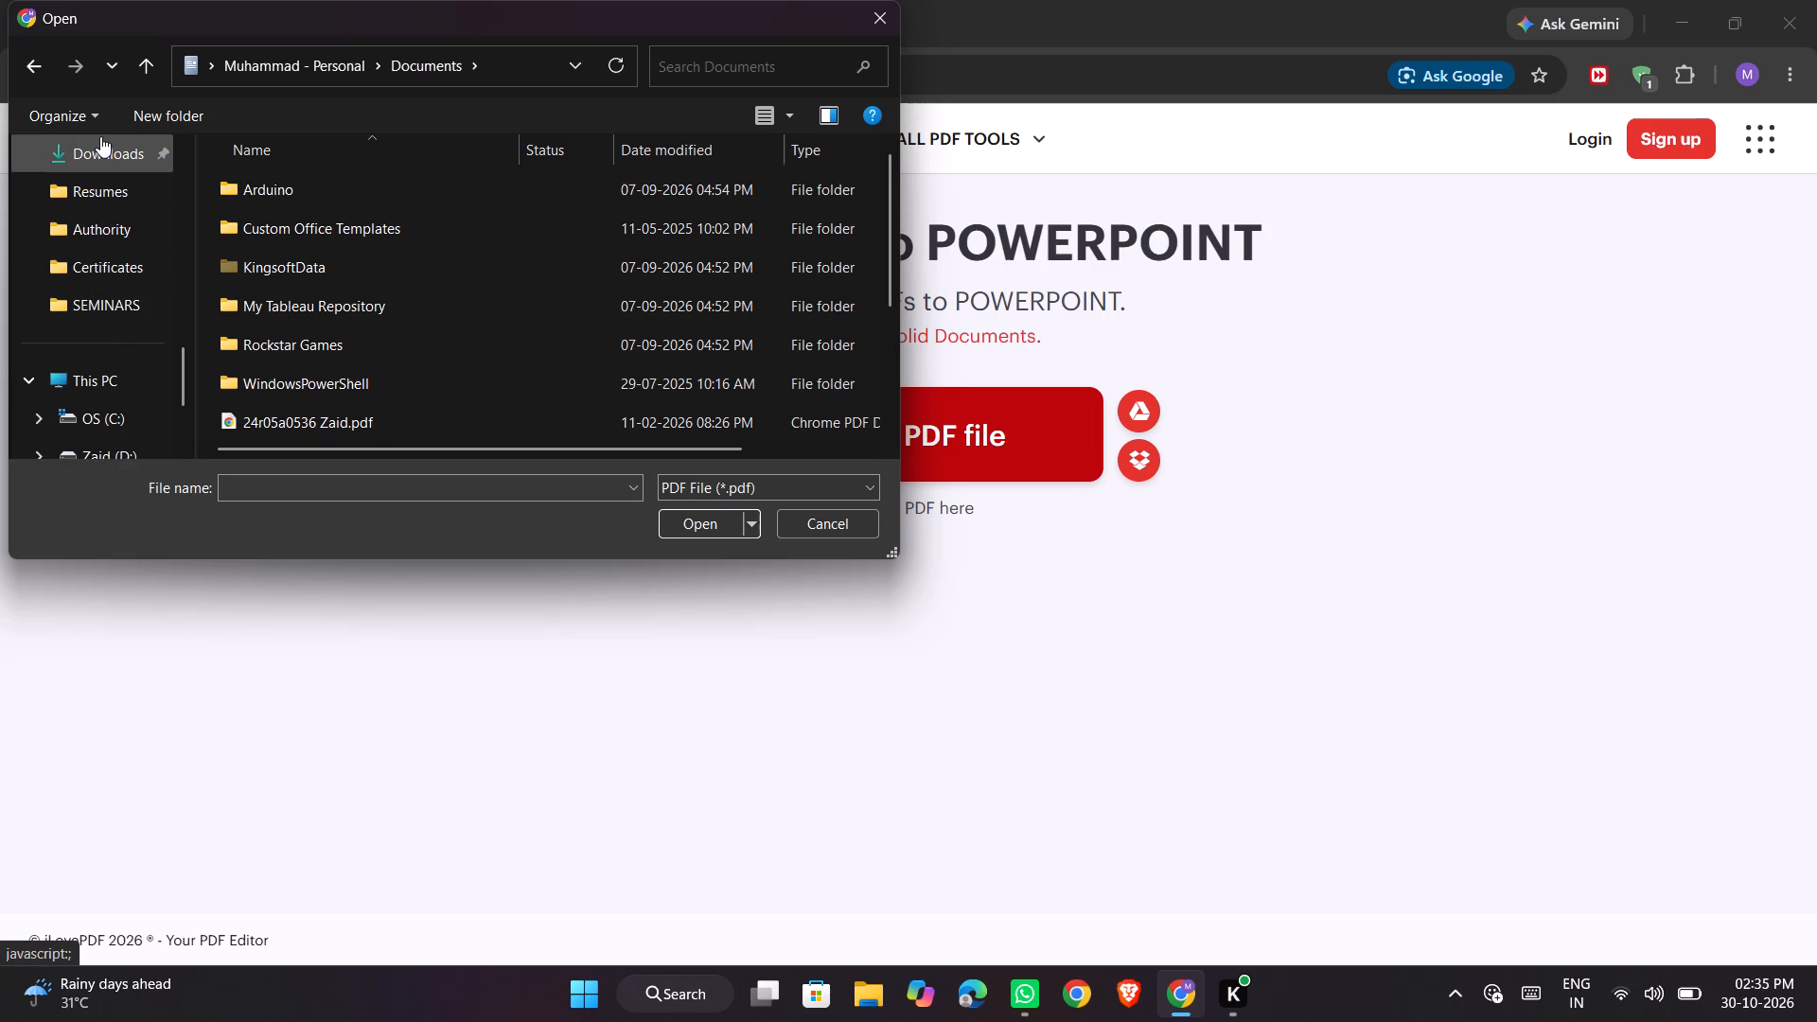
scroll(368, 283, up, 1)
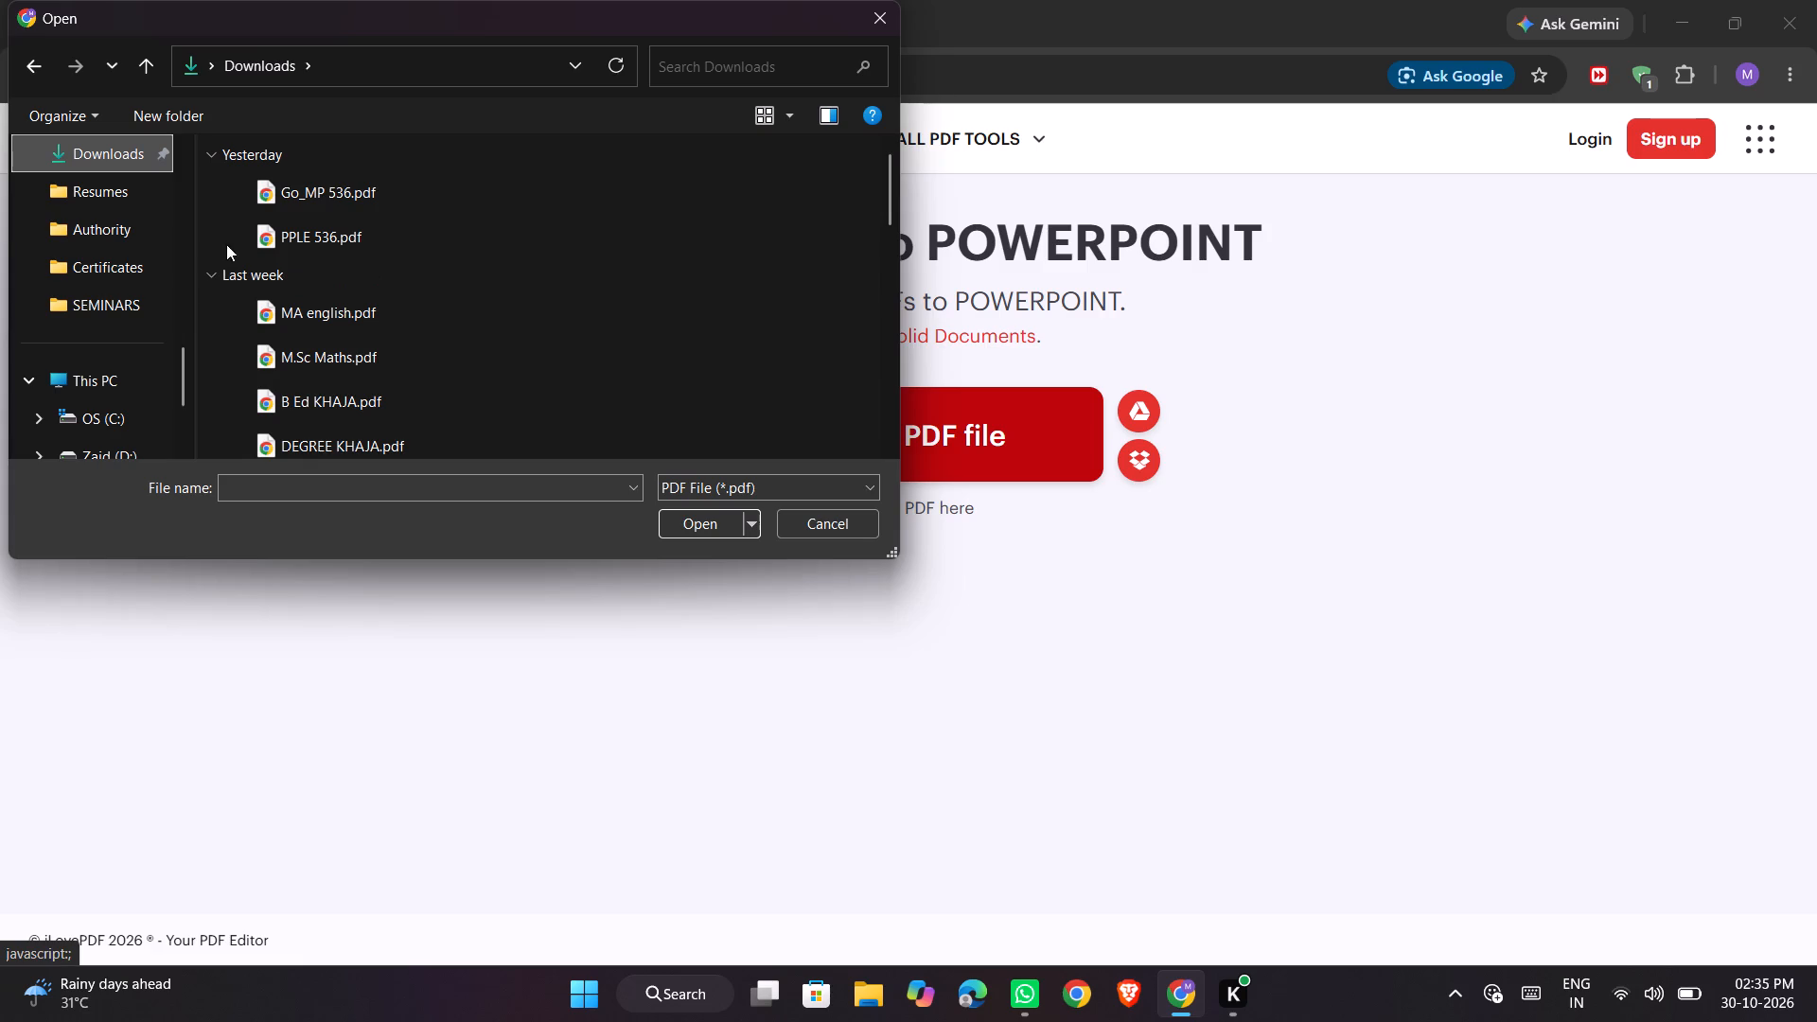
scroll(147, 234, up, 1)
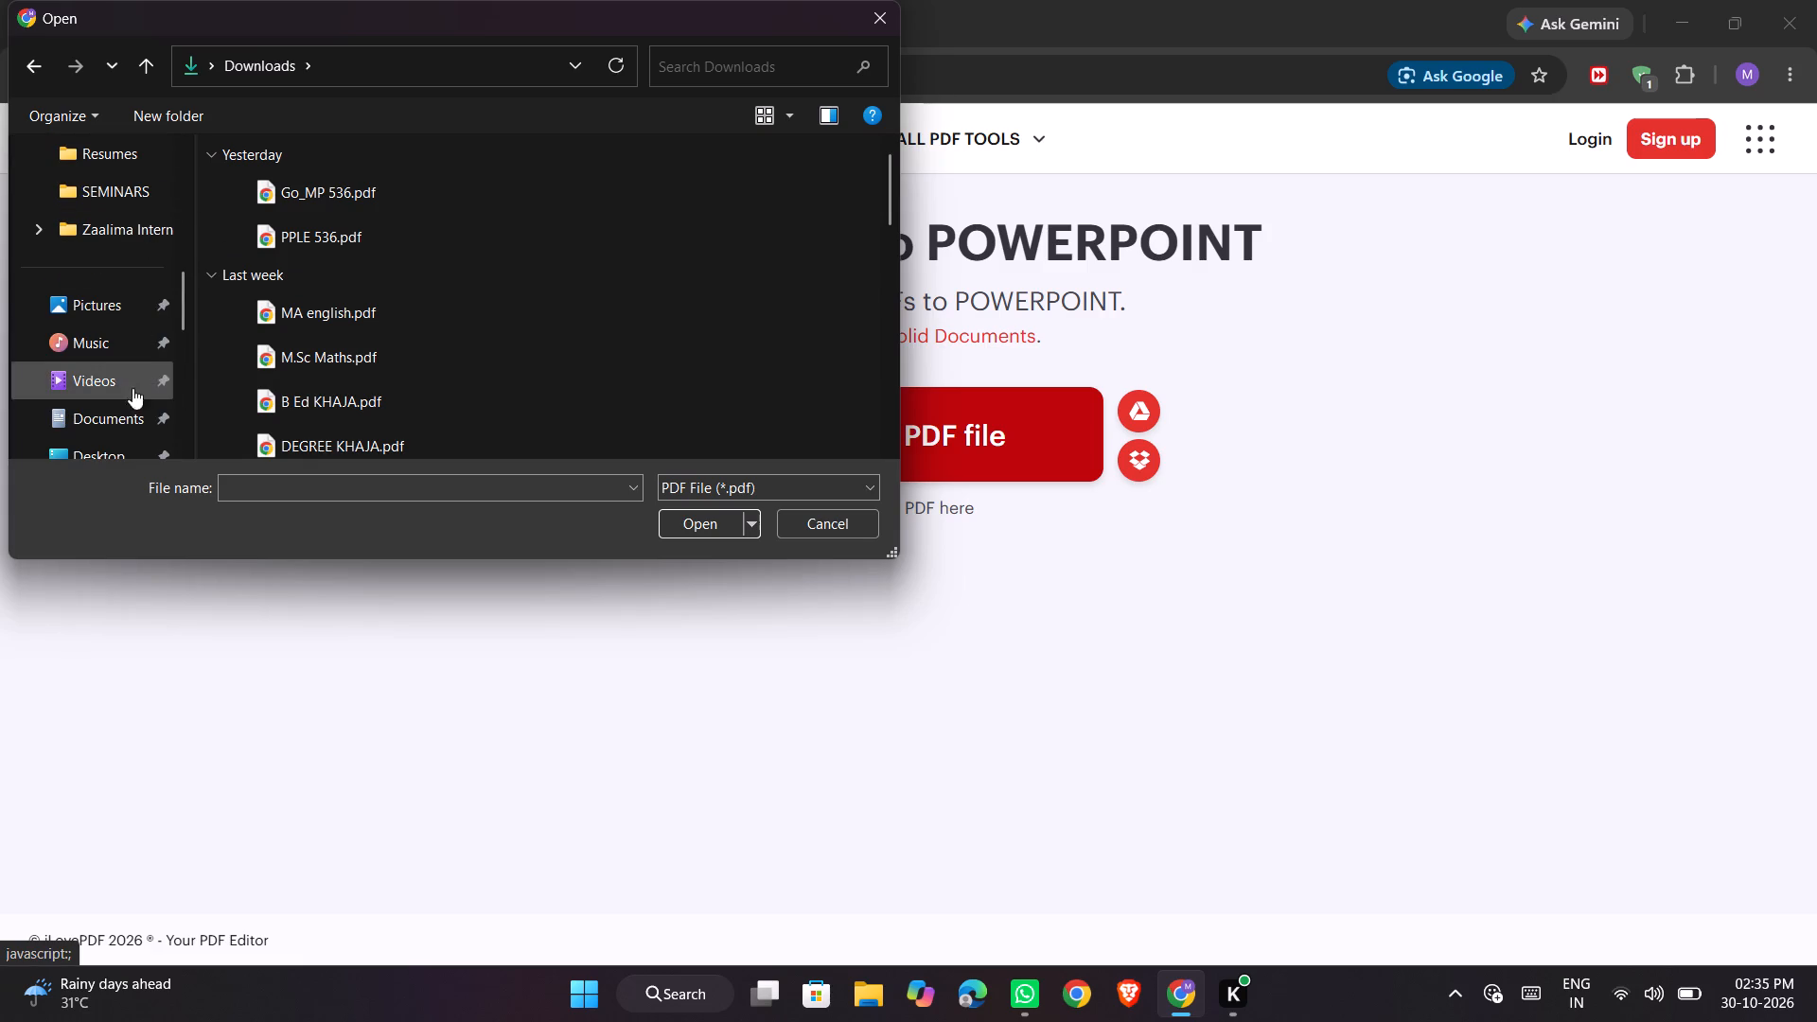
click(128, 405)
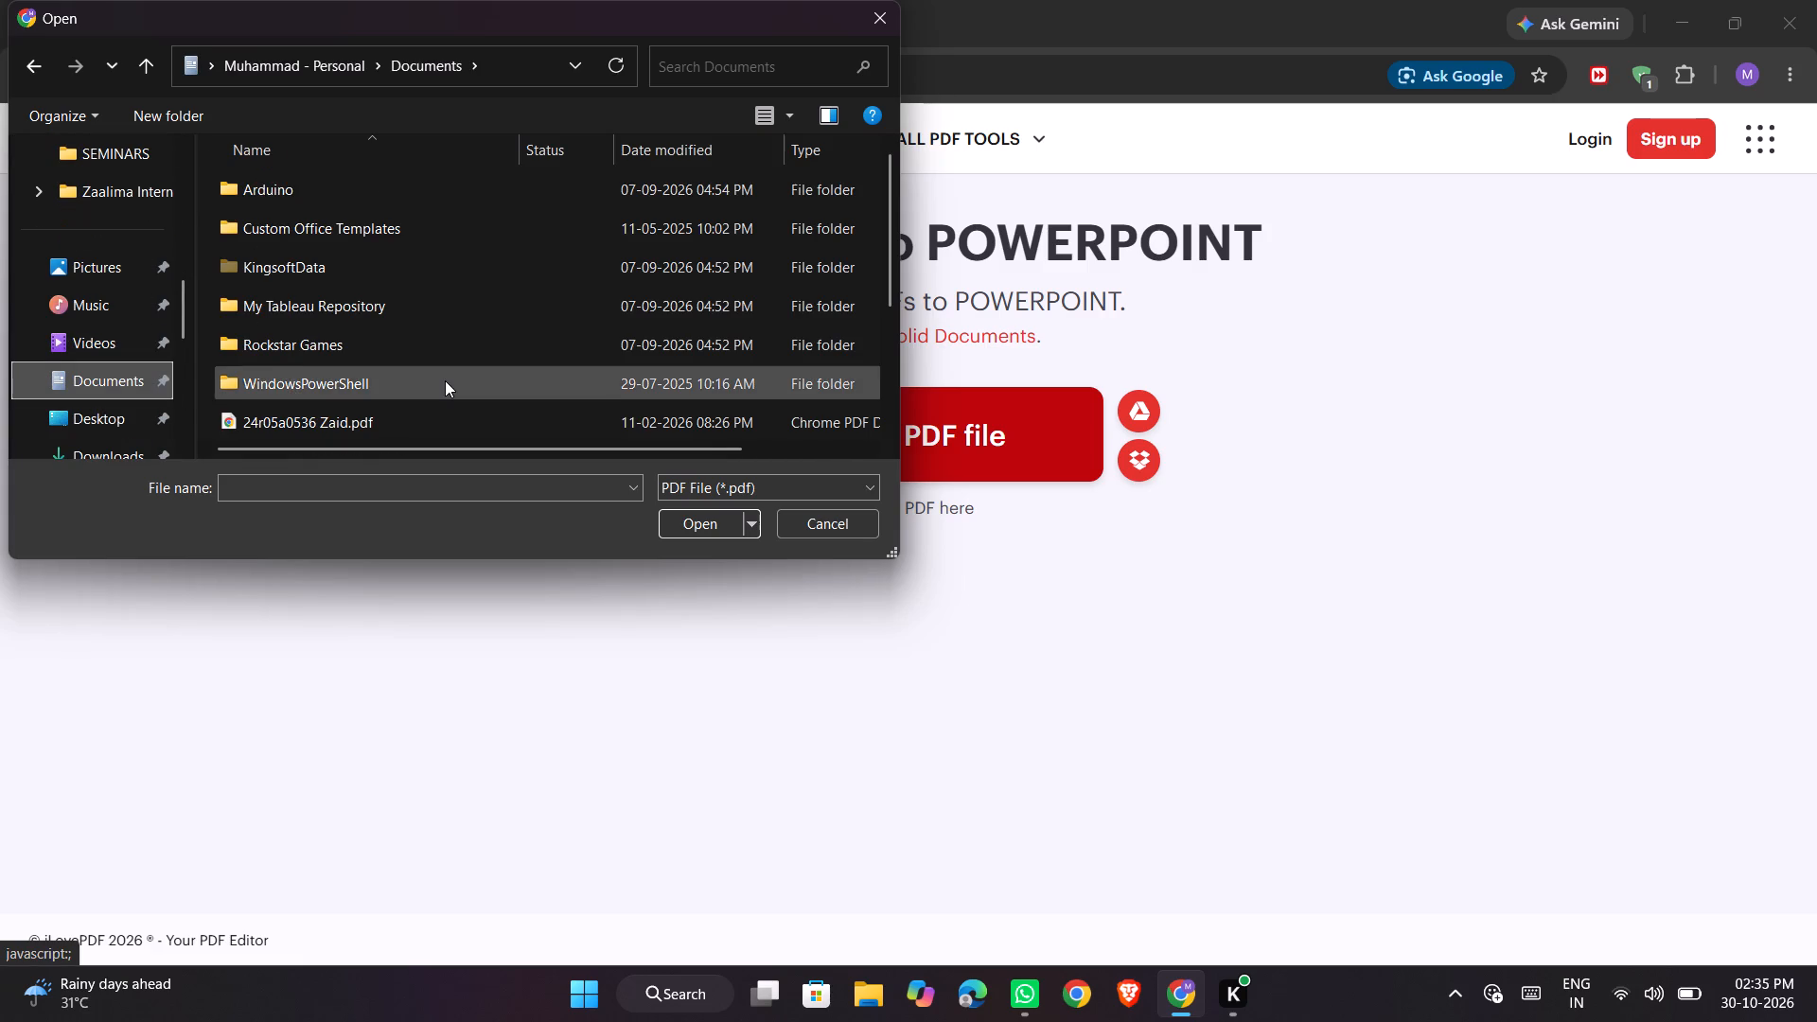
scroll(445, 380, down, 4)
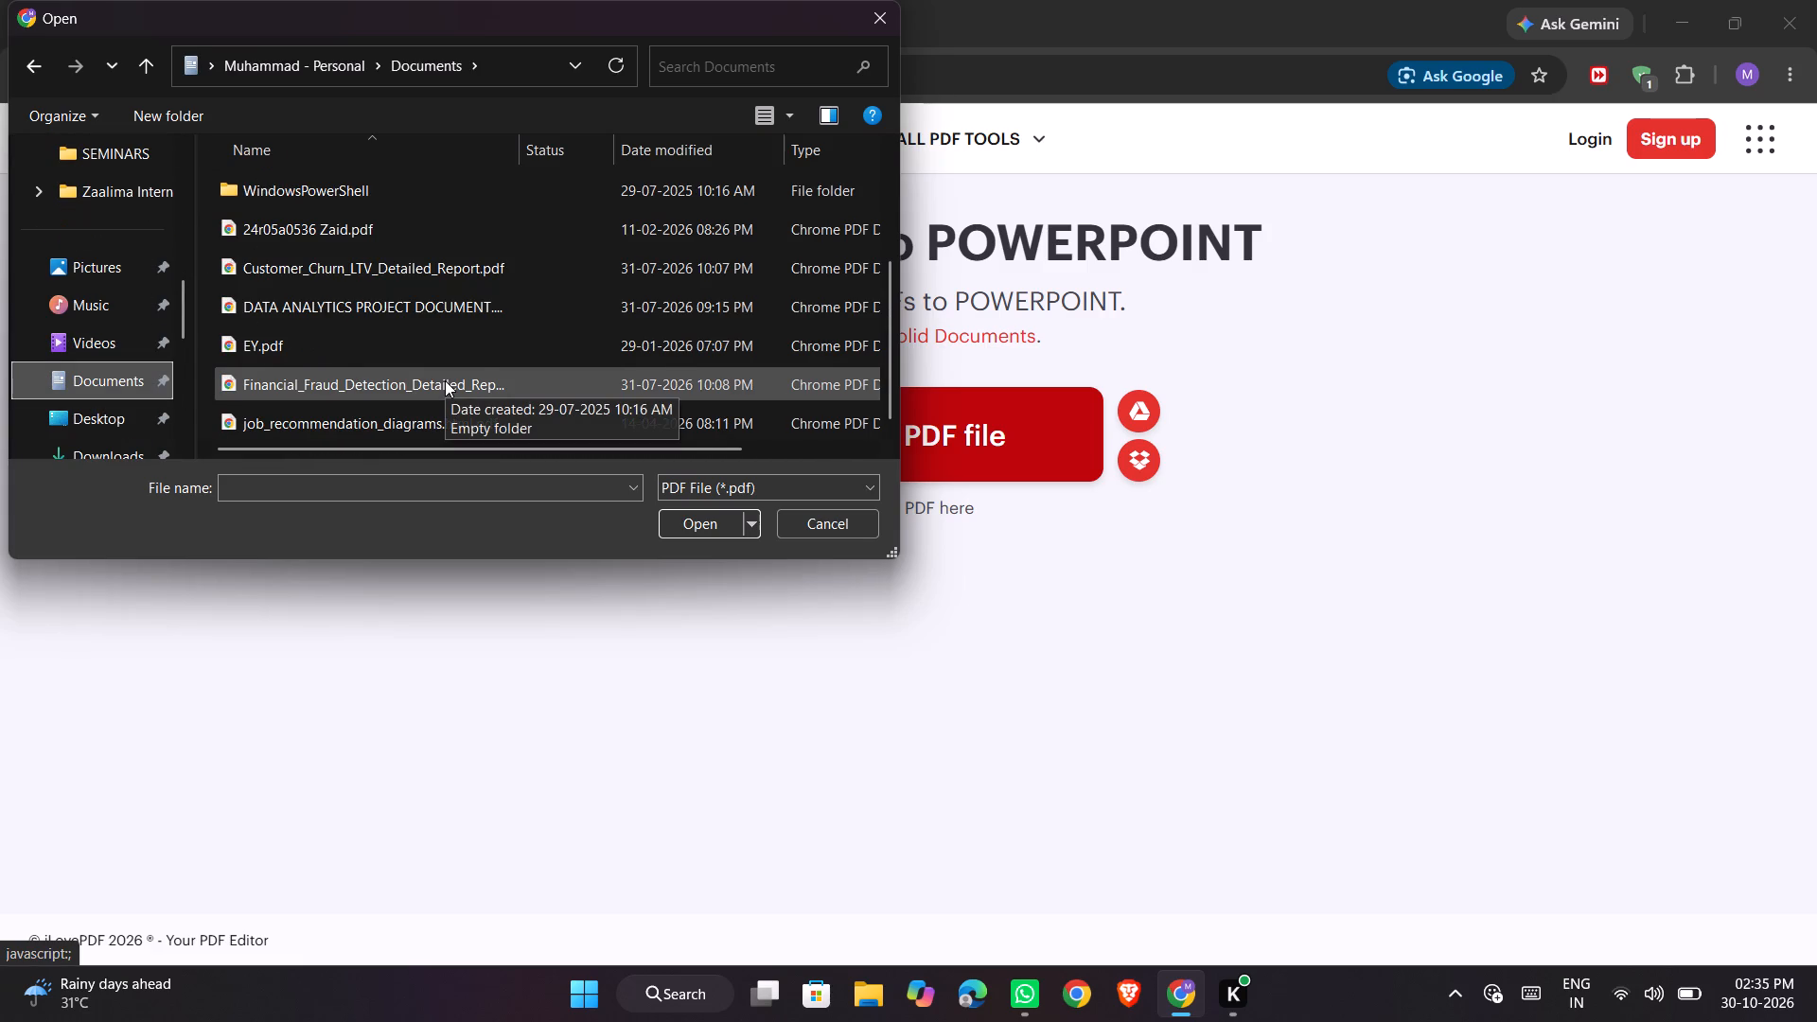
scroll(445, 380, up, 5)
scroll(62, 193, up, 5)
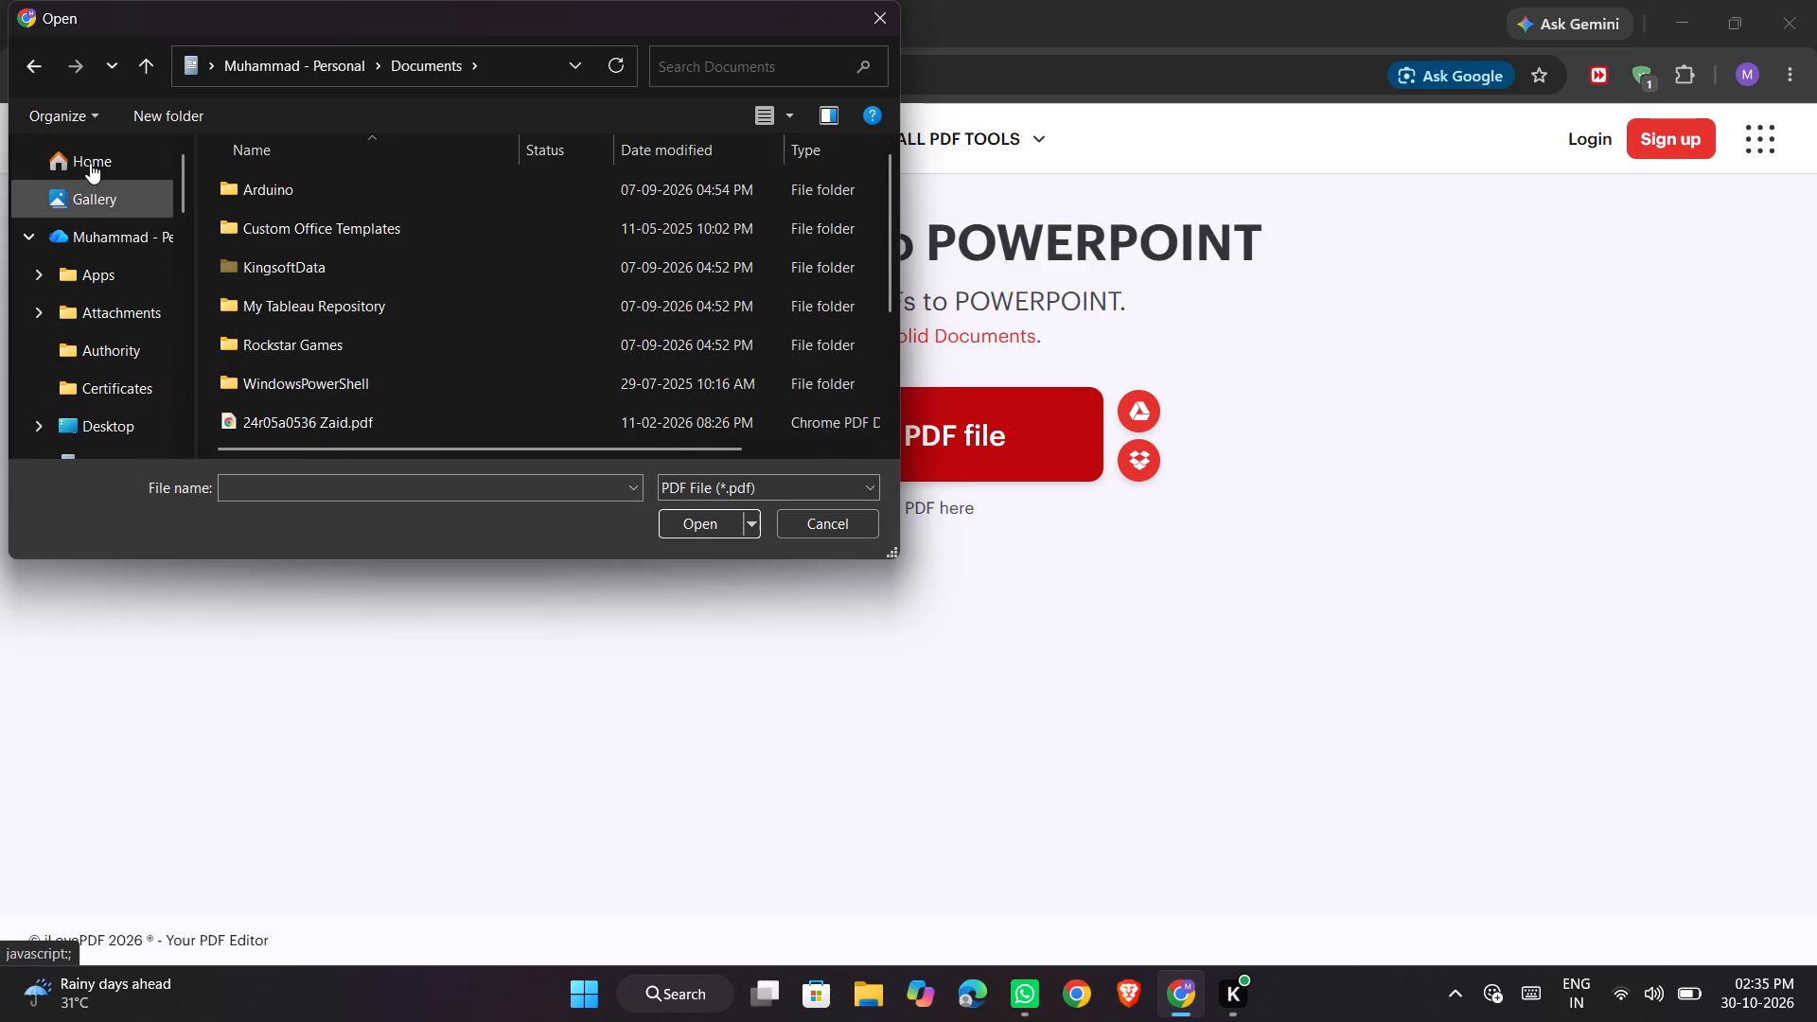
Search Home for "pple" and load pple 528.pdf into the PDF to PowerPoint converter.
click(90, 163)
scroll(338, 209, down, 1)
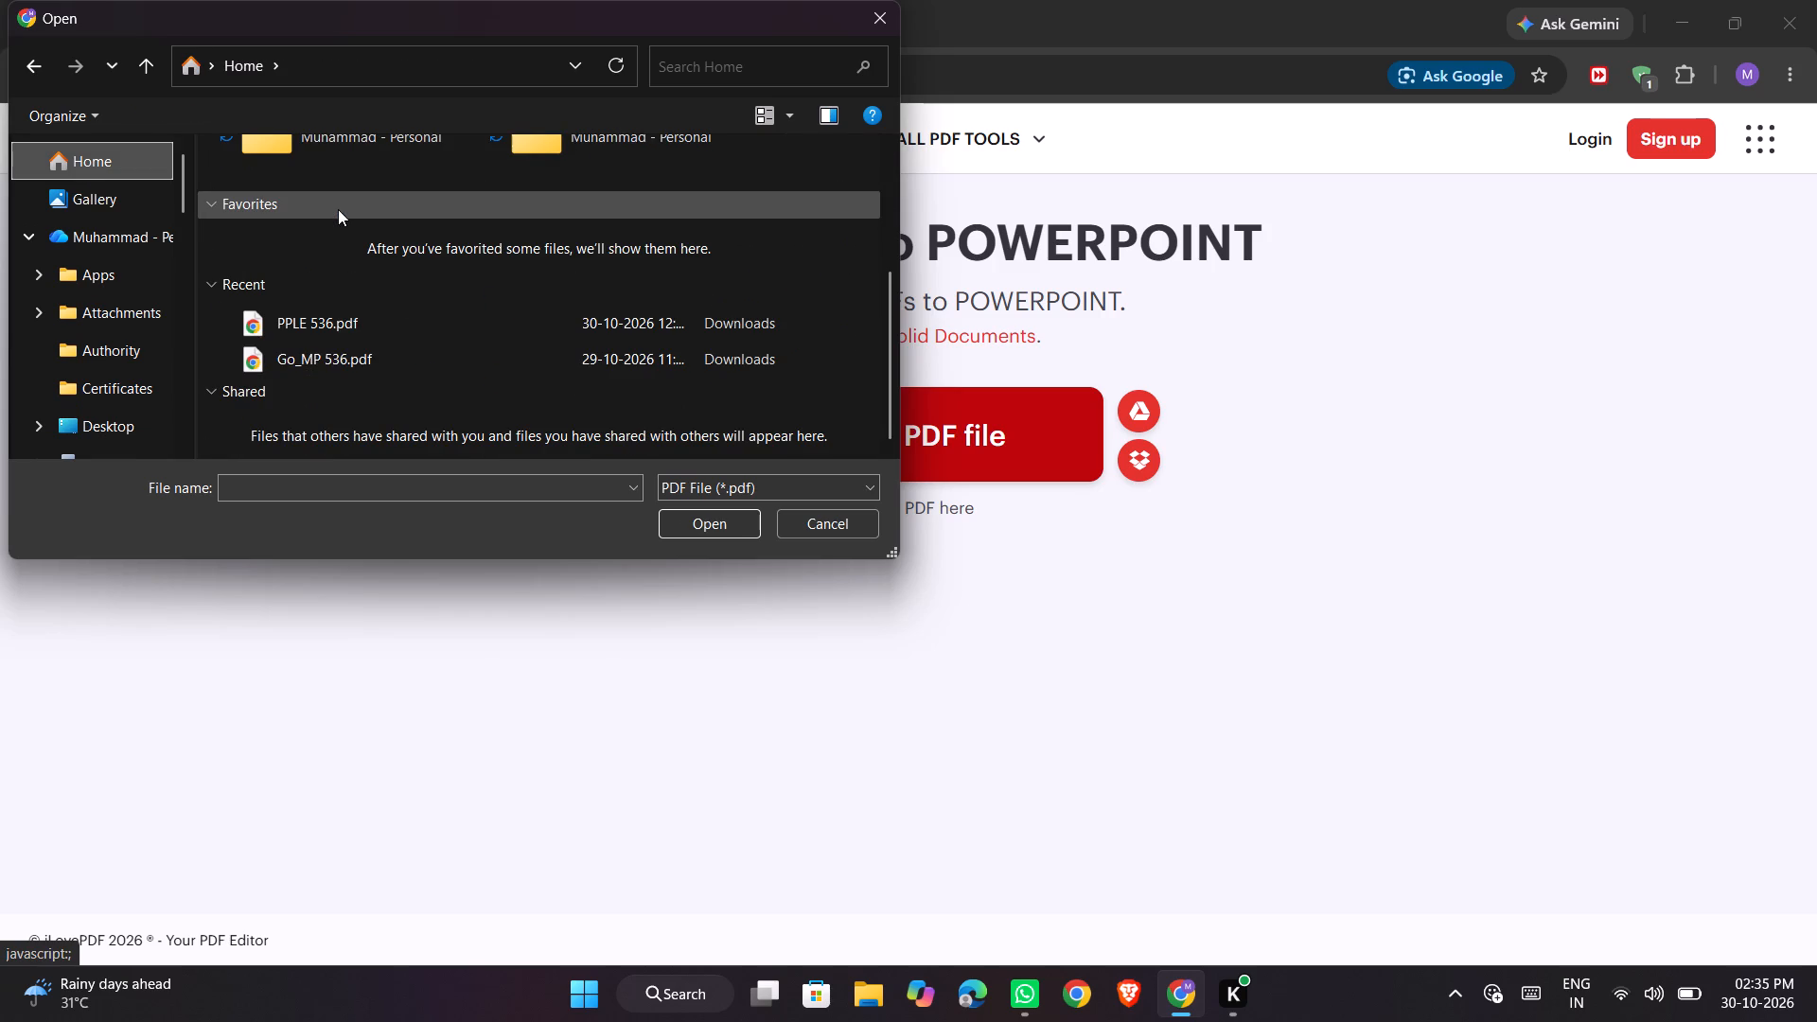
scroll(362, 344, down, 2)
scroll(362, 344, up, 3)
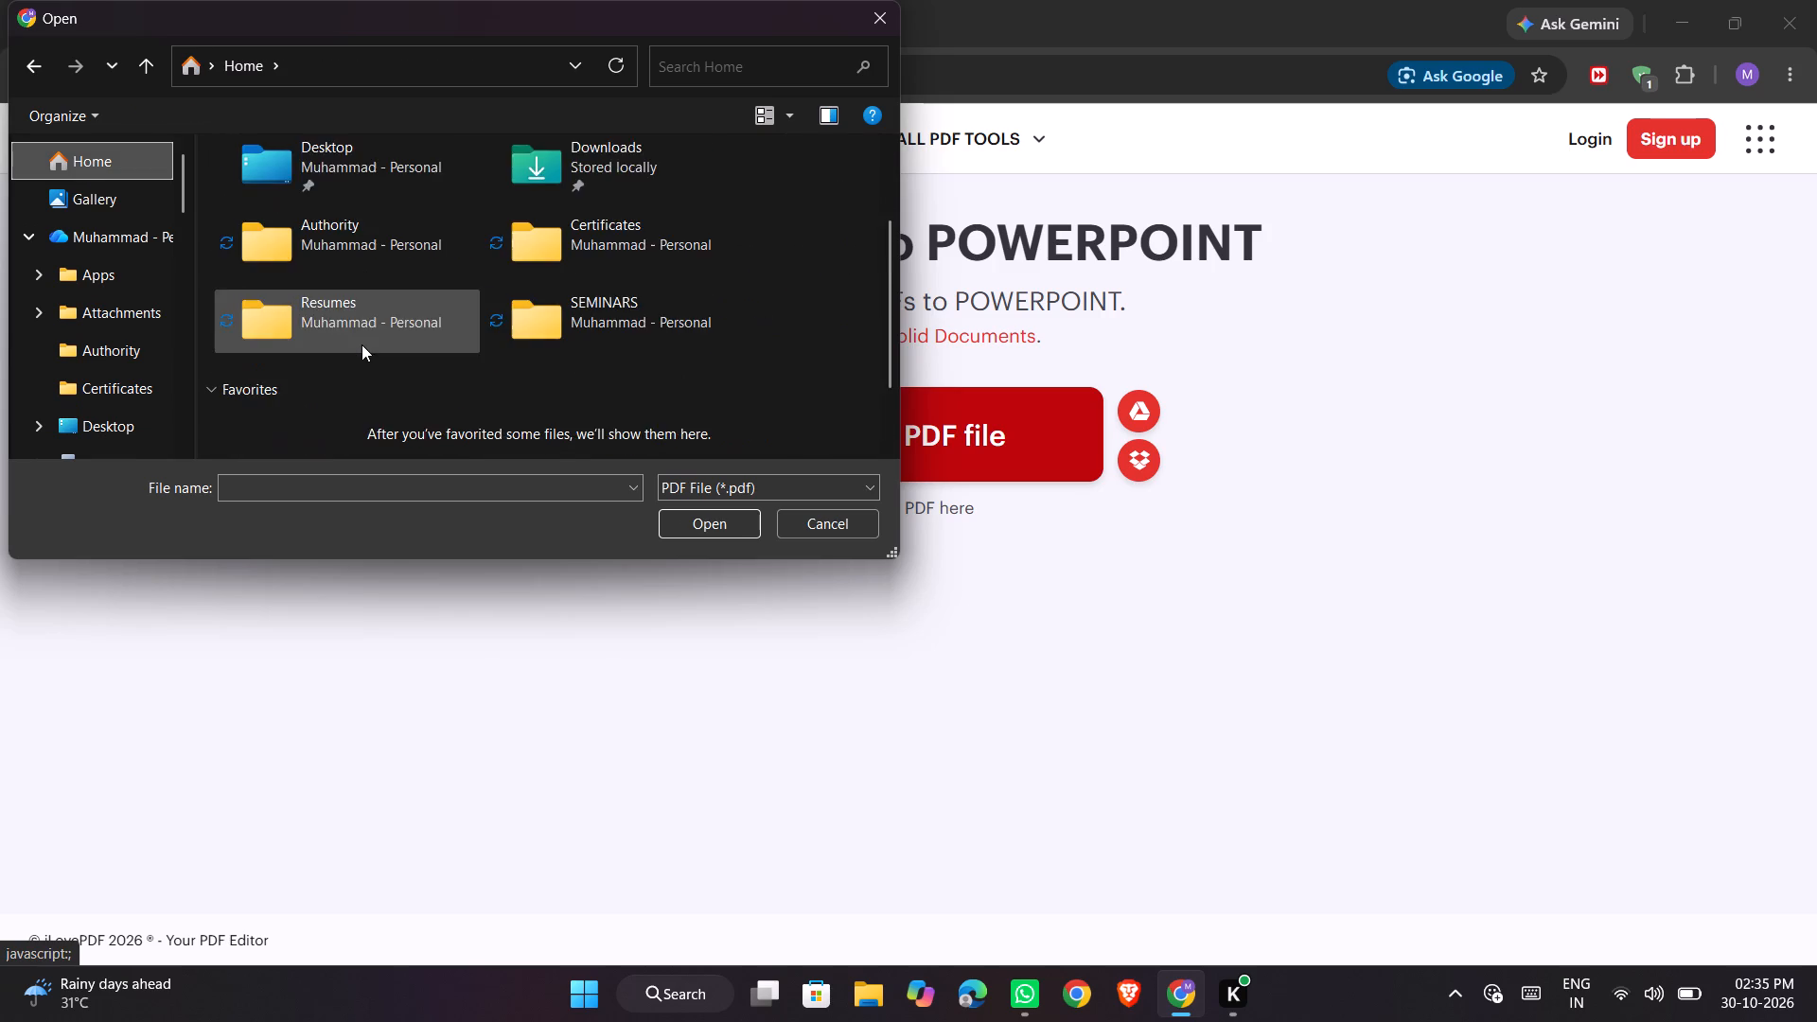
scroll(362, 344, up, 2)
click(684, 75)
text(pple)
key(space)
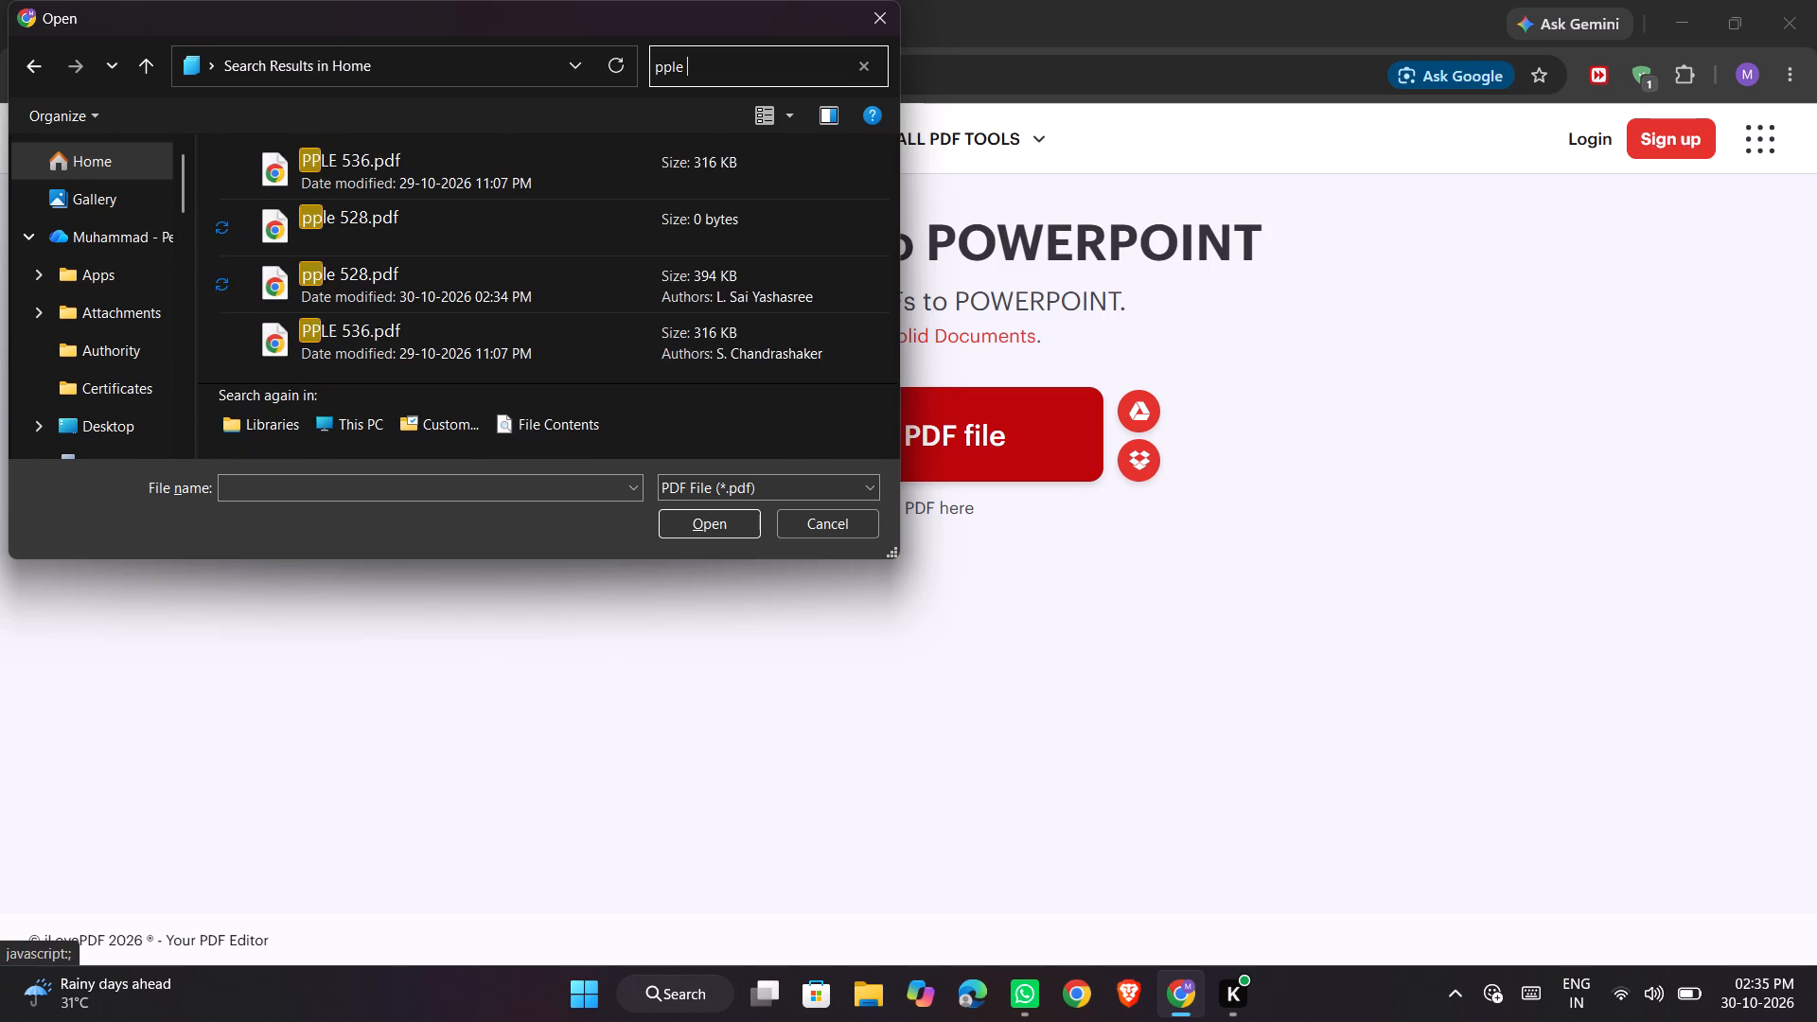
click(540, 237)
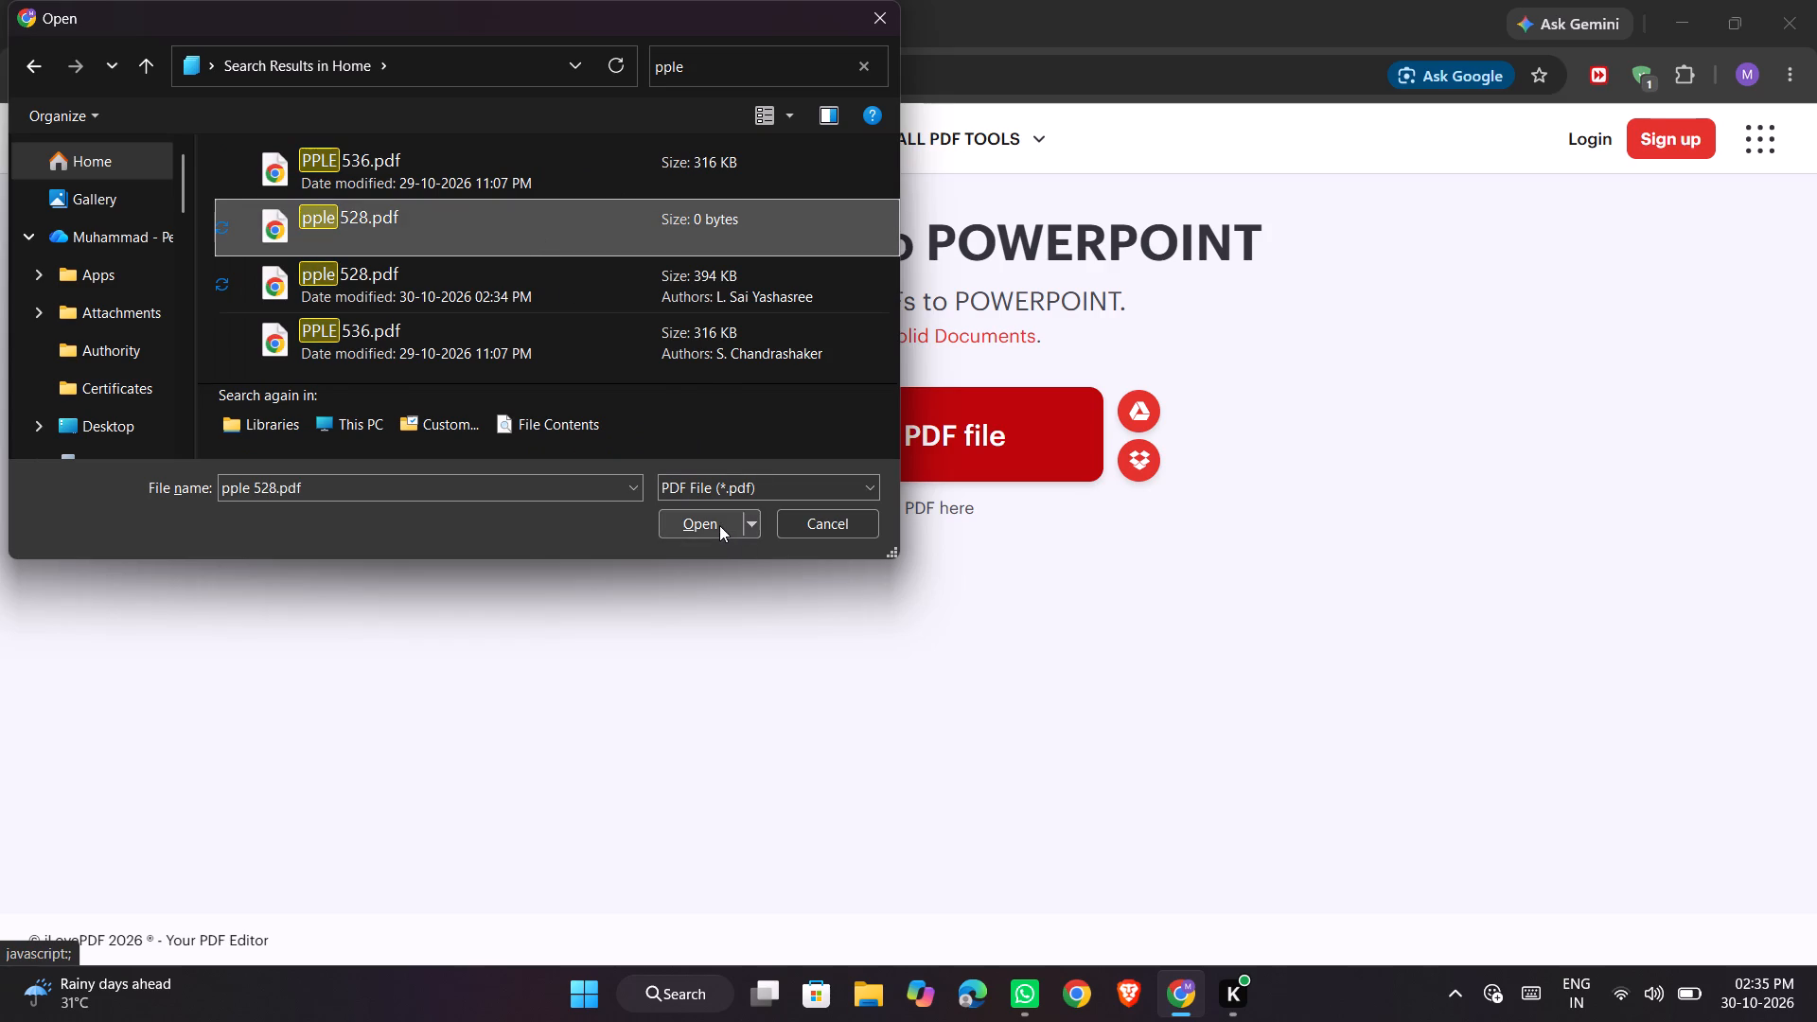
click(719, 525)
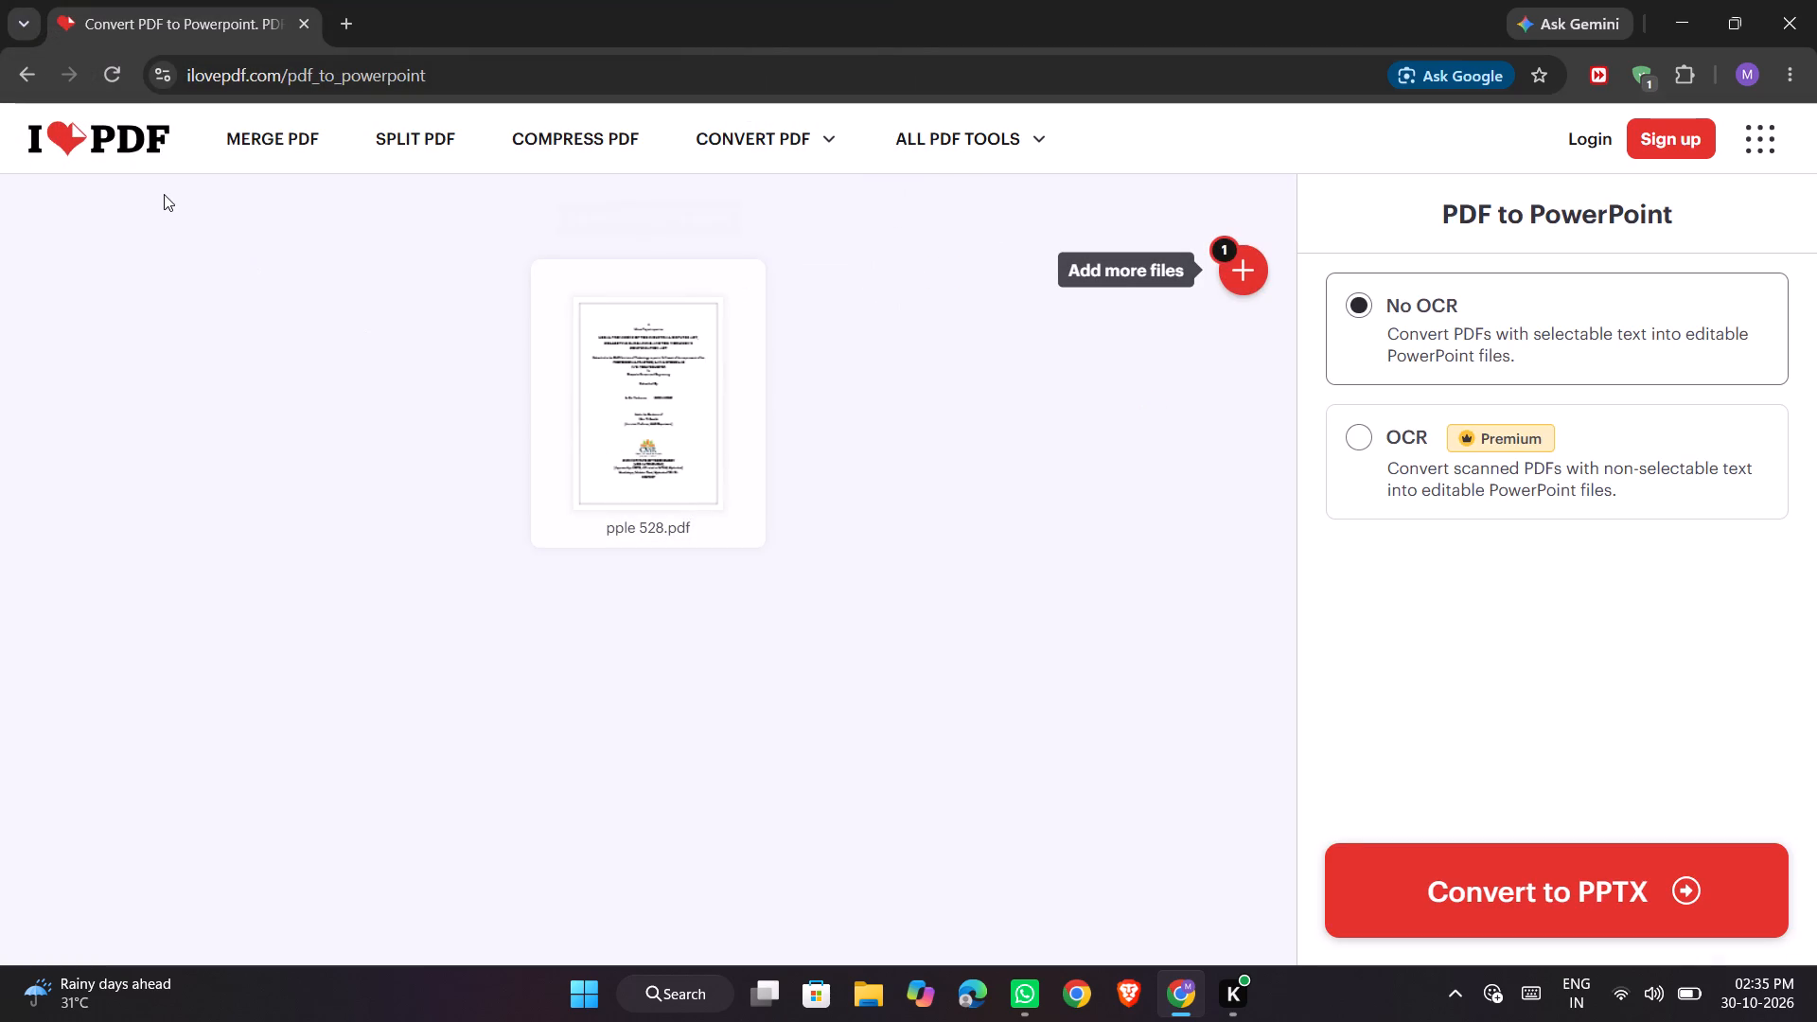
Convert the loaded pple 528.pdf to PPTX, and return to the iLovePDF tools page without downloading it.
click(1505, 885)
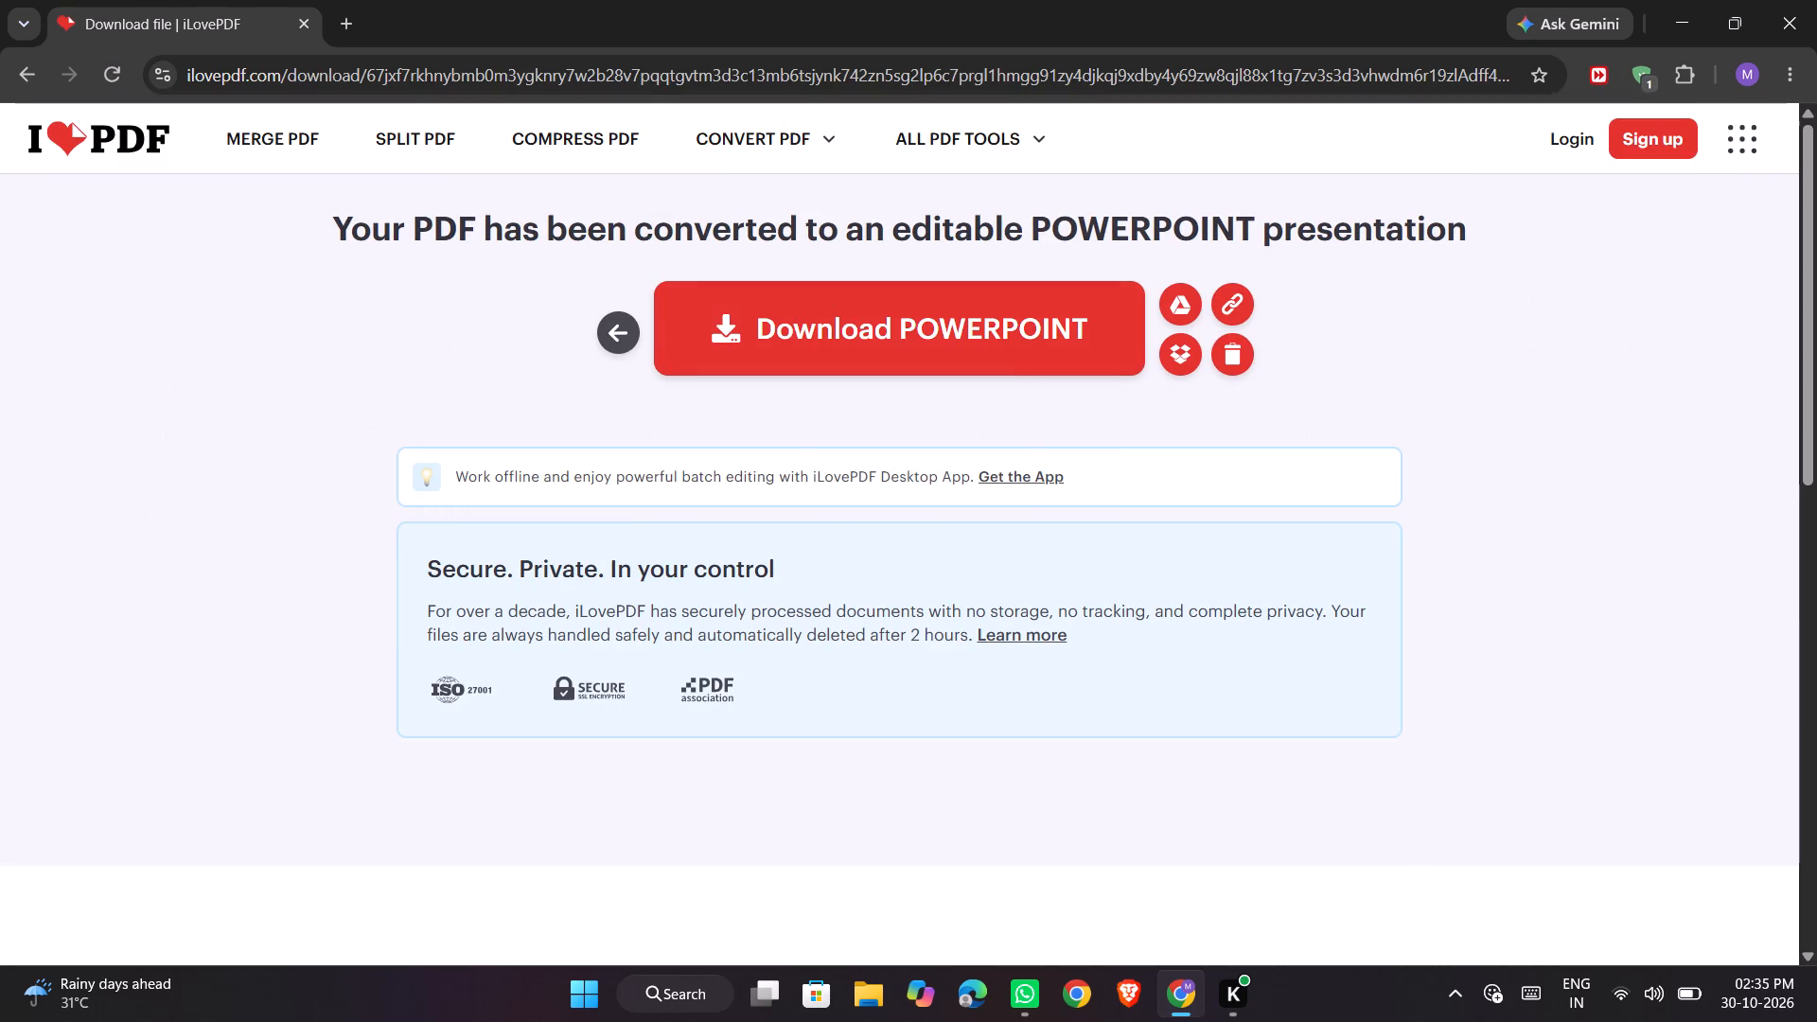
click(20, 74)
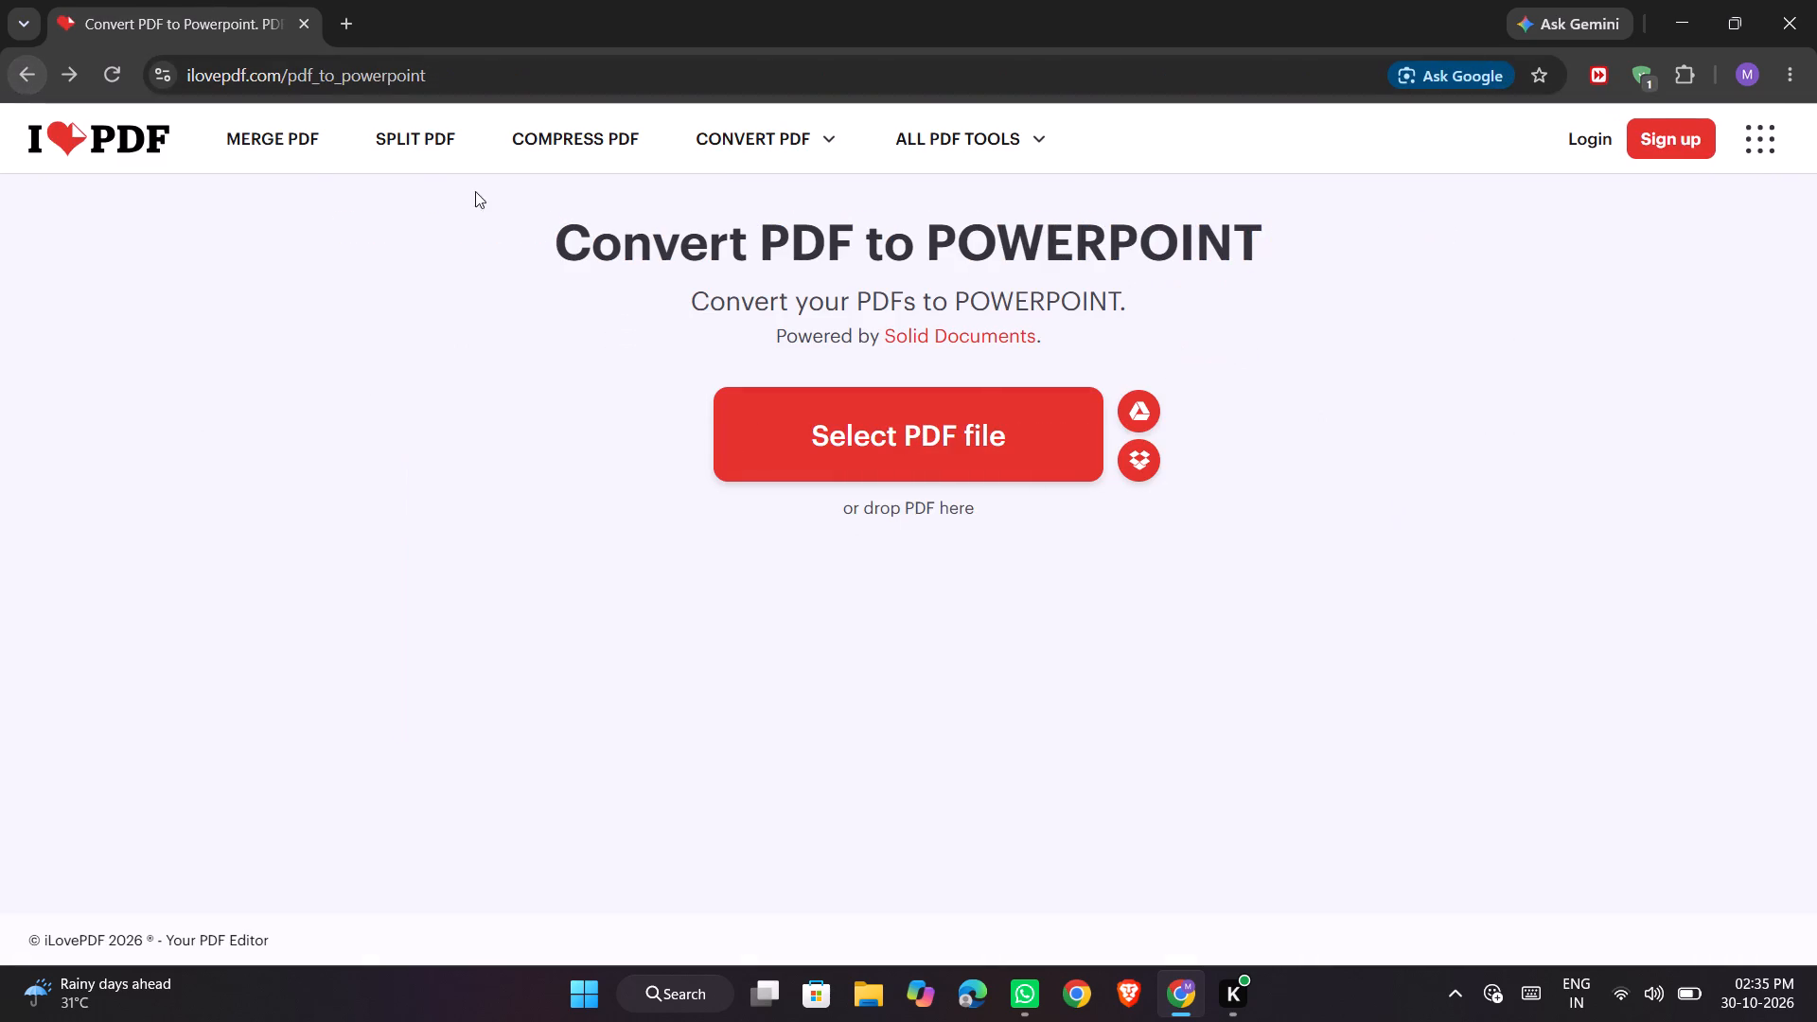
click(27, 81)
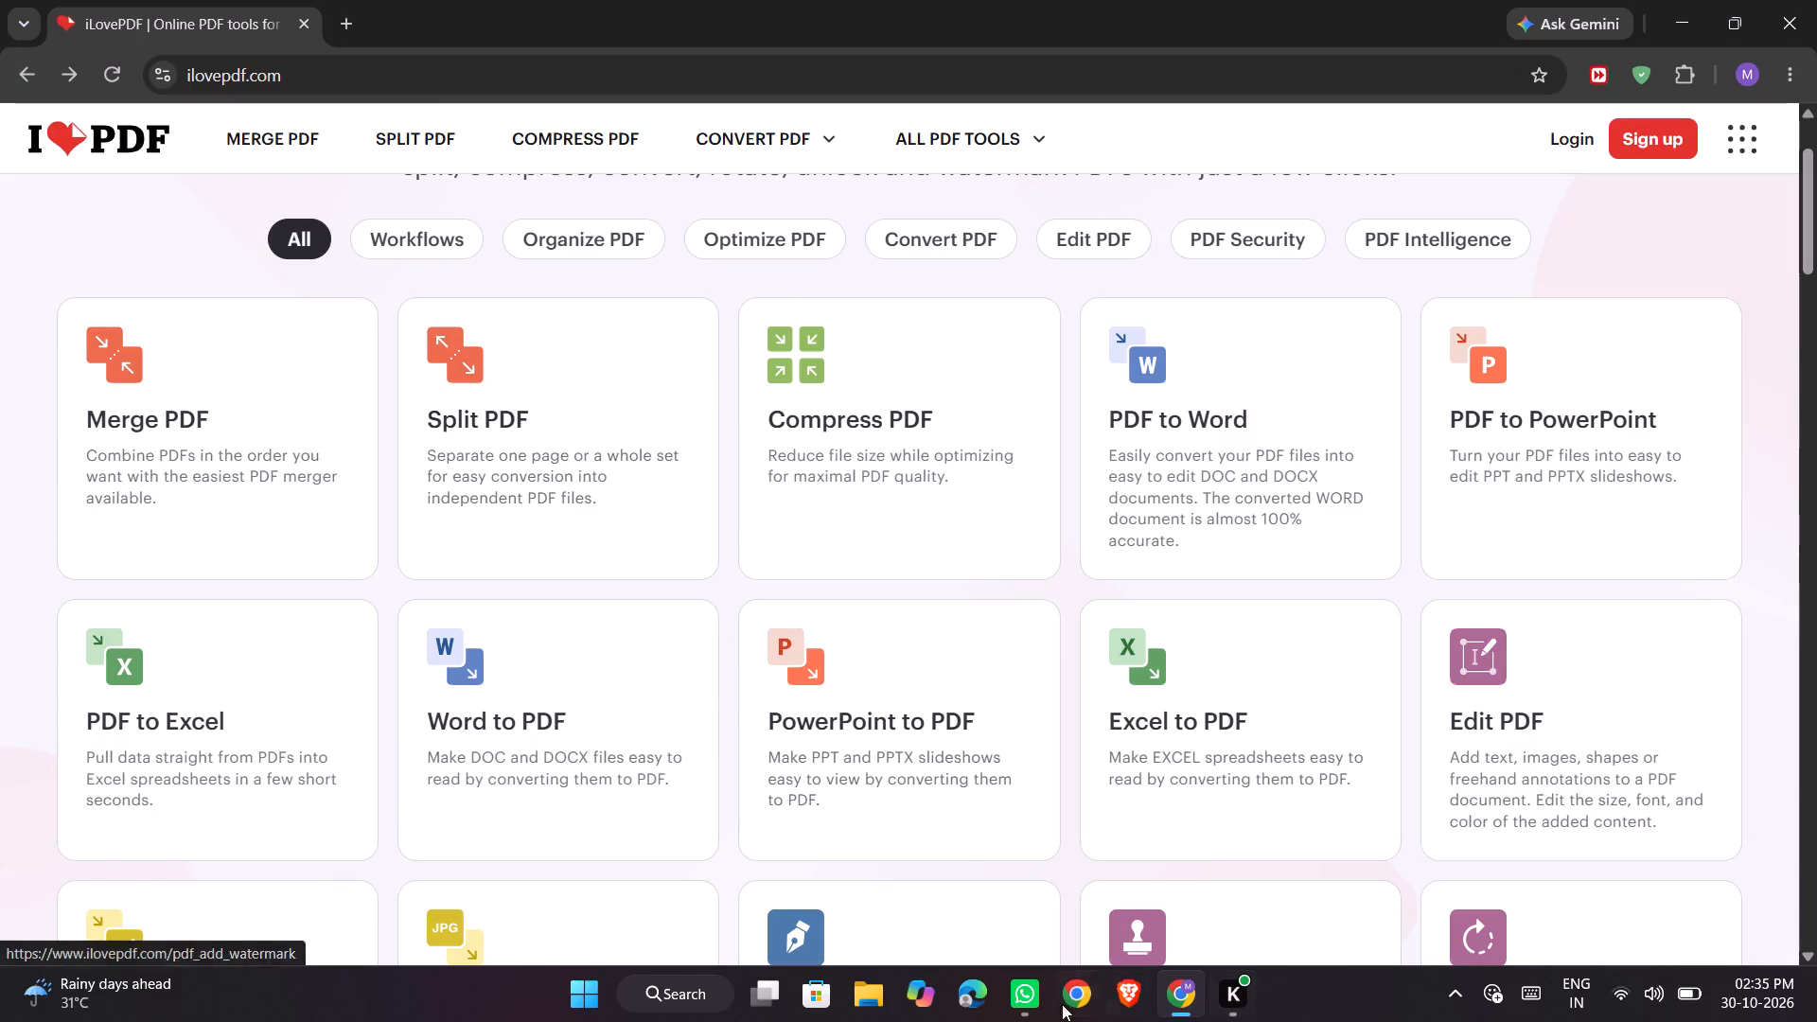
Switch to File Explorer and look through Home, Desktop and Downloads for the pple file.
click(872, 989)
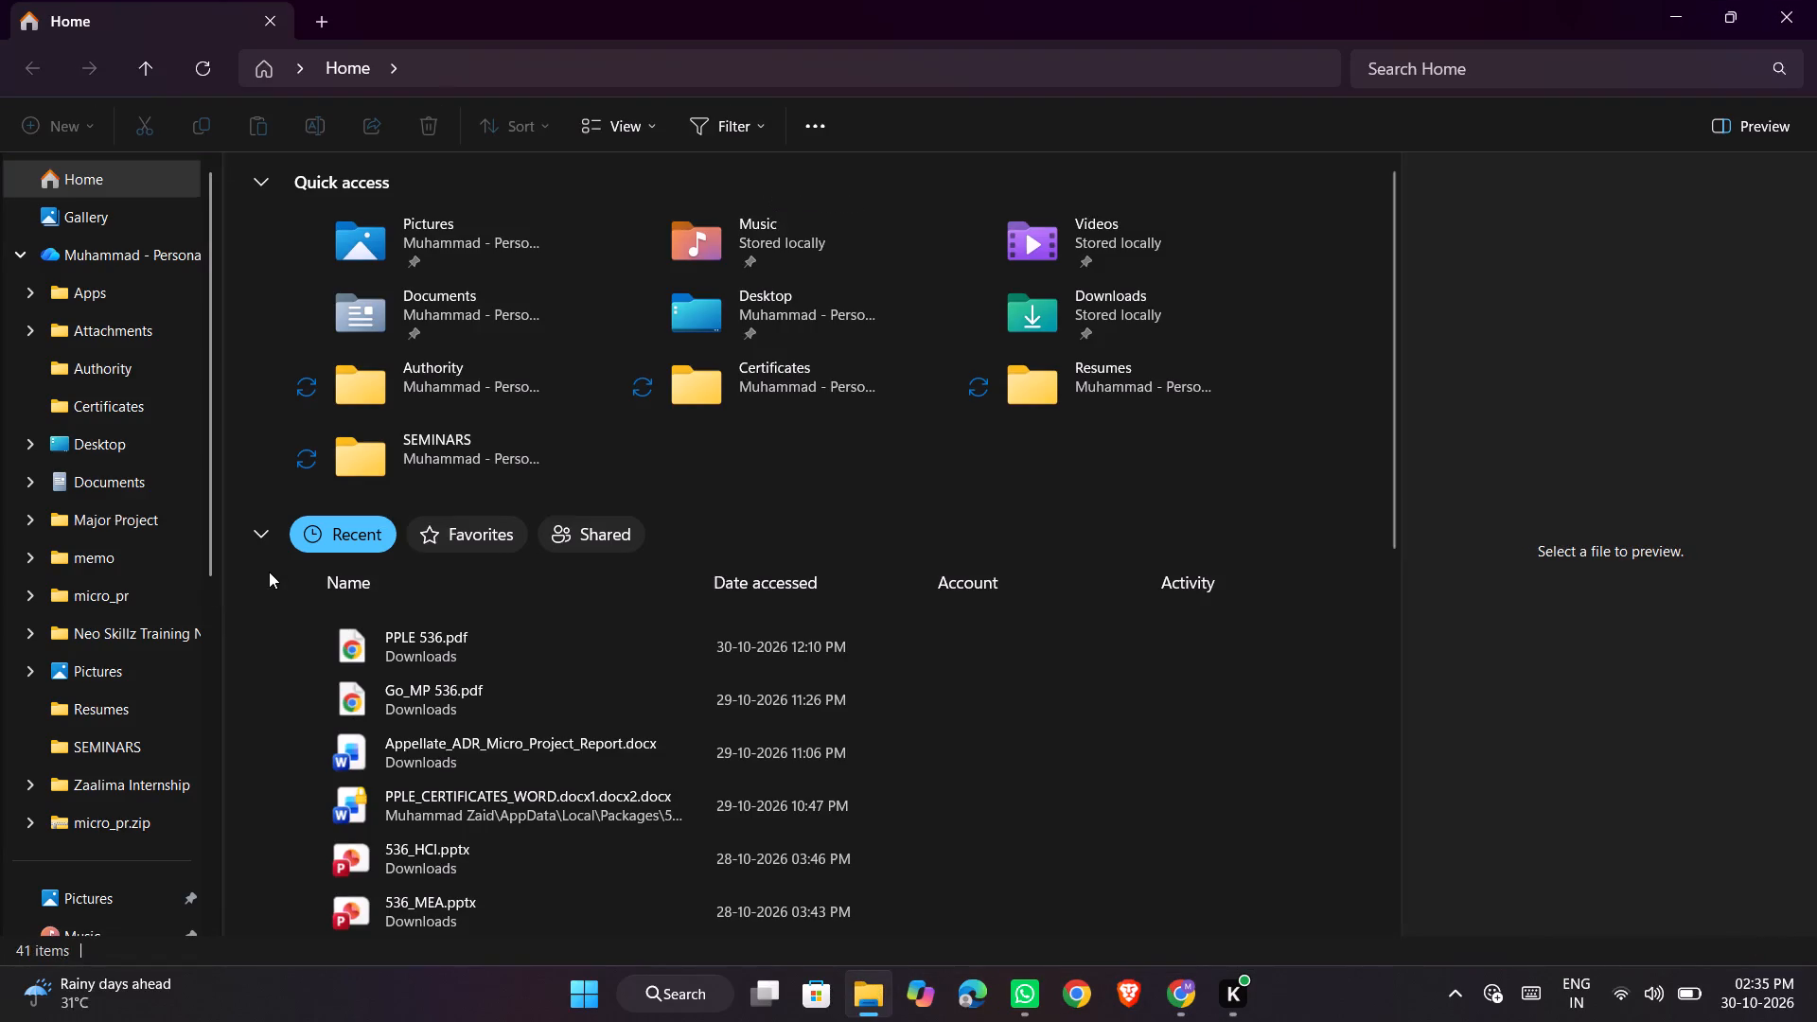
scroll(314, 810, up, 1)
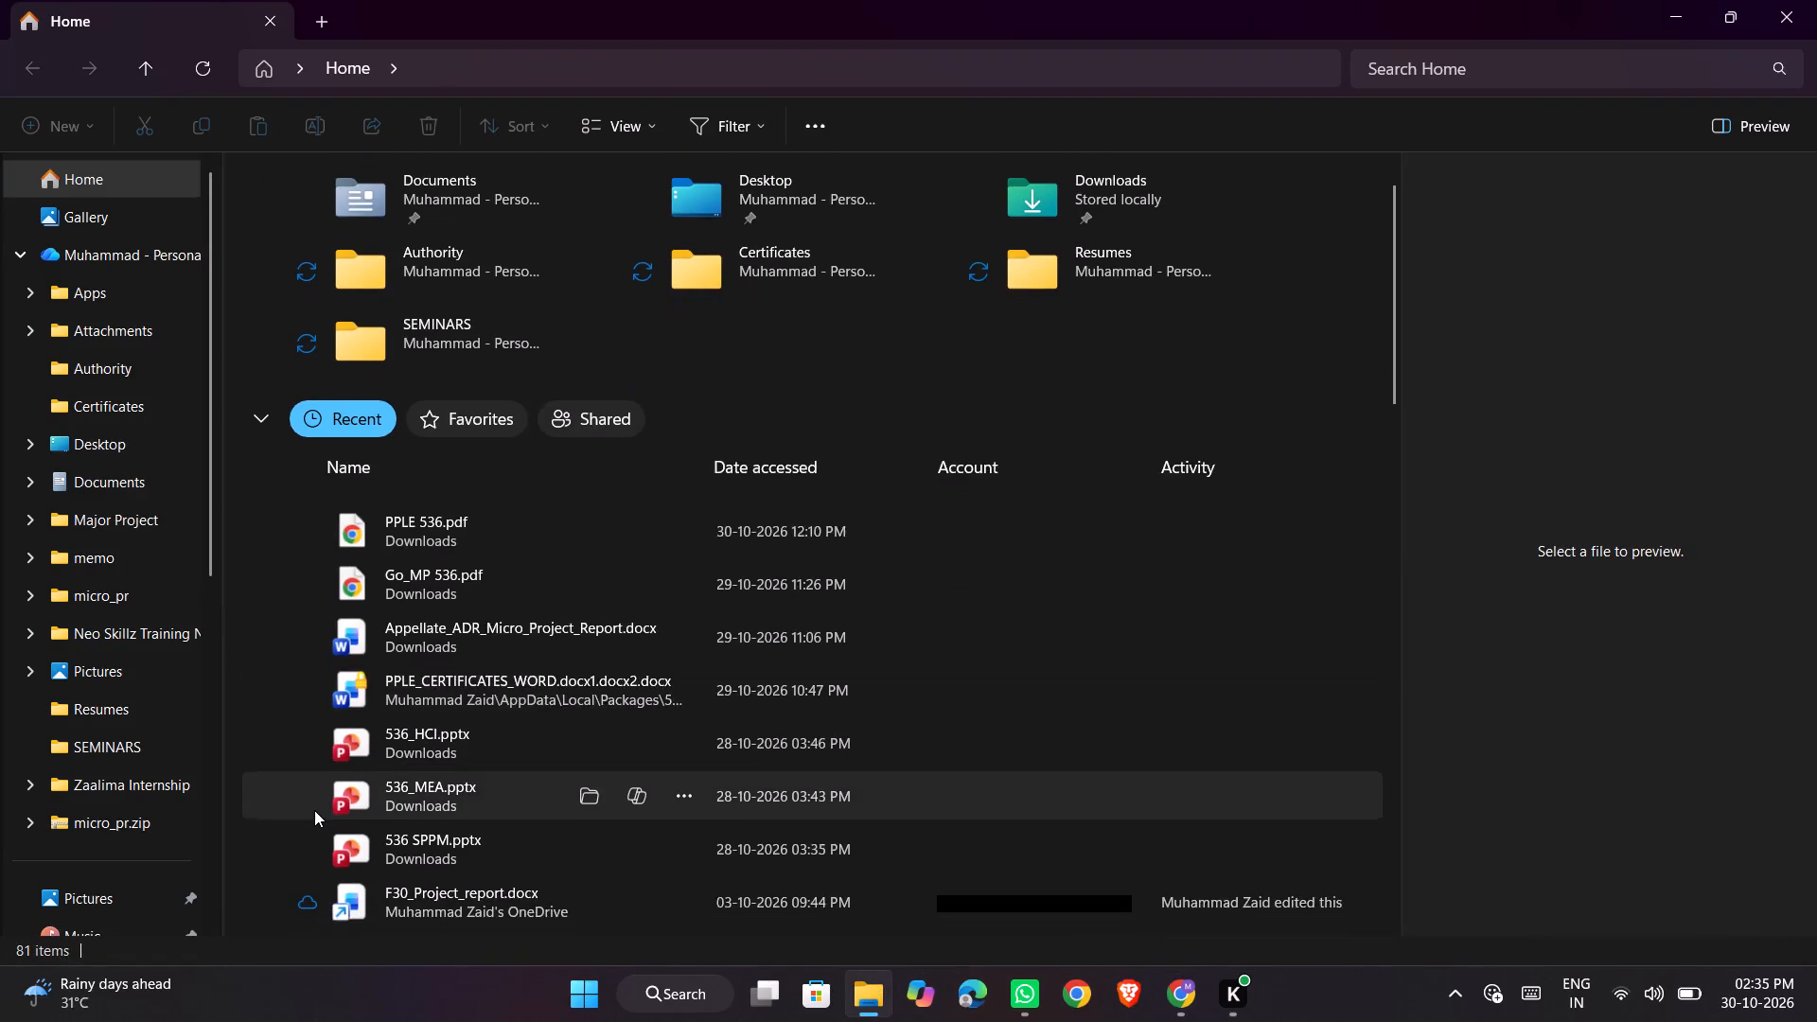
scroll(314, 810, up, 1)
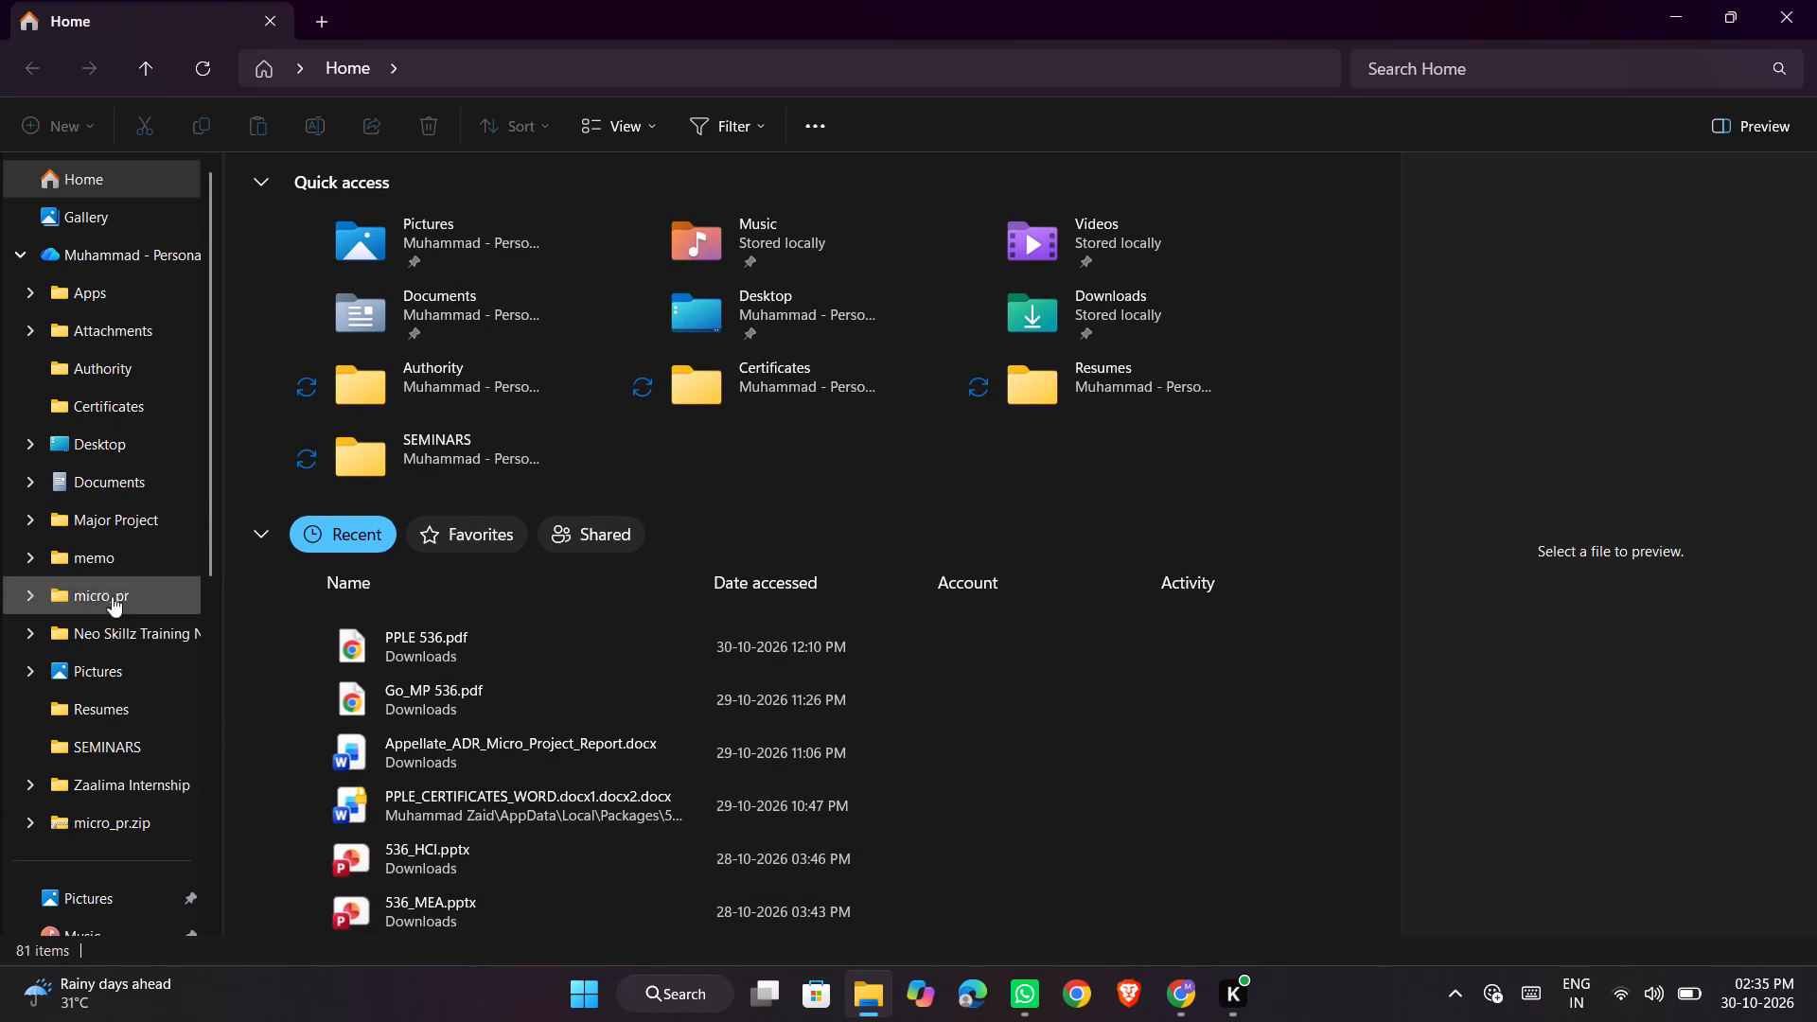
scroll(123, 650, down, 1)
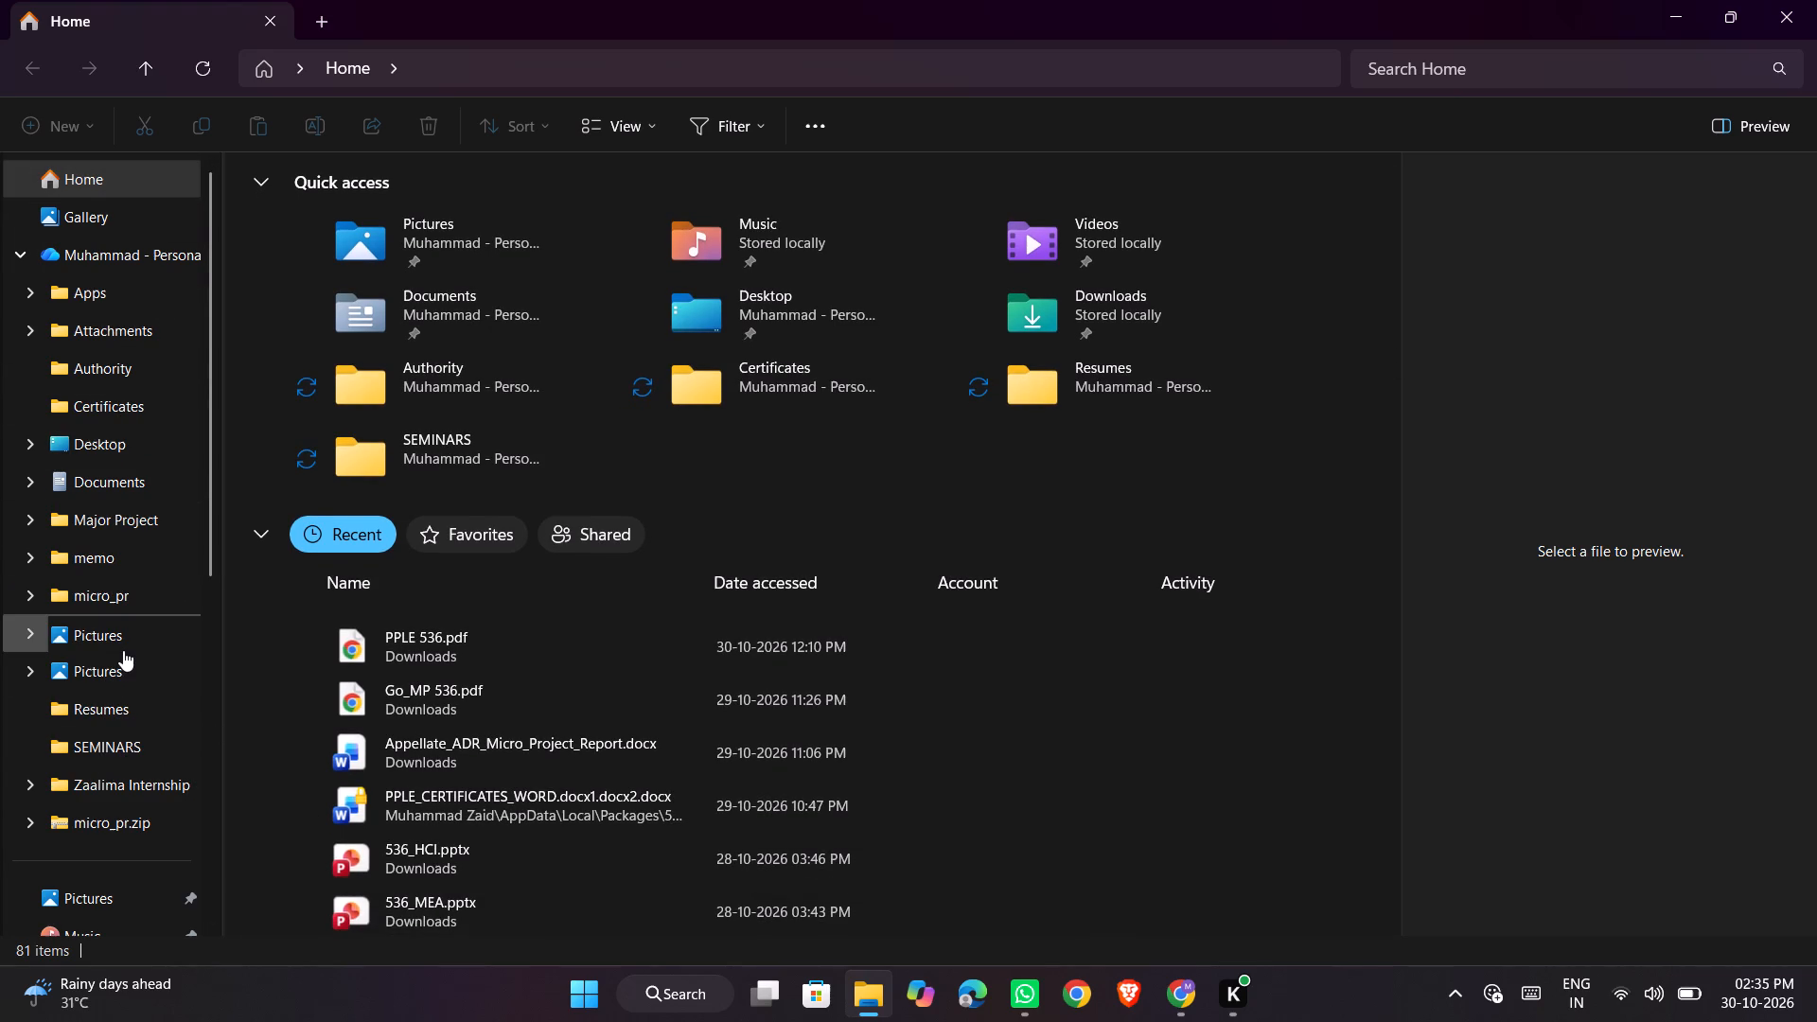
scroll(123, 650, down, 2)
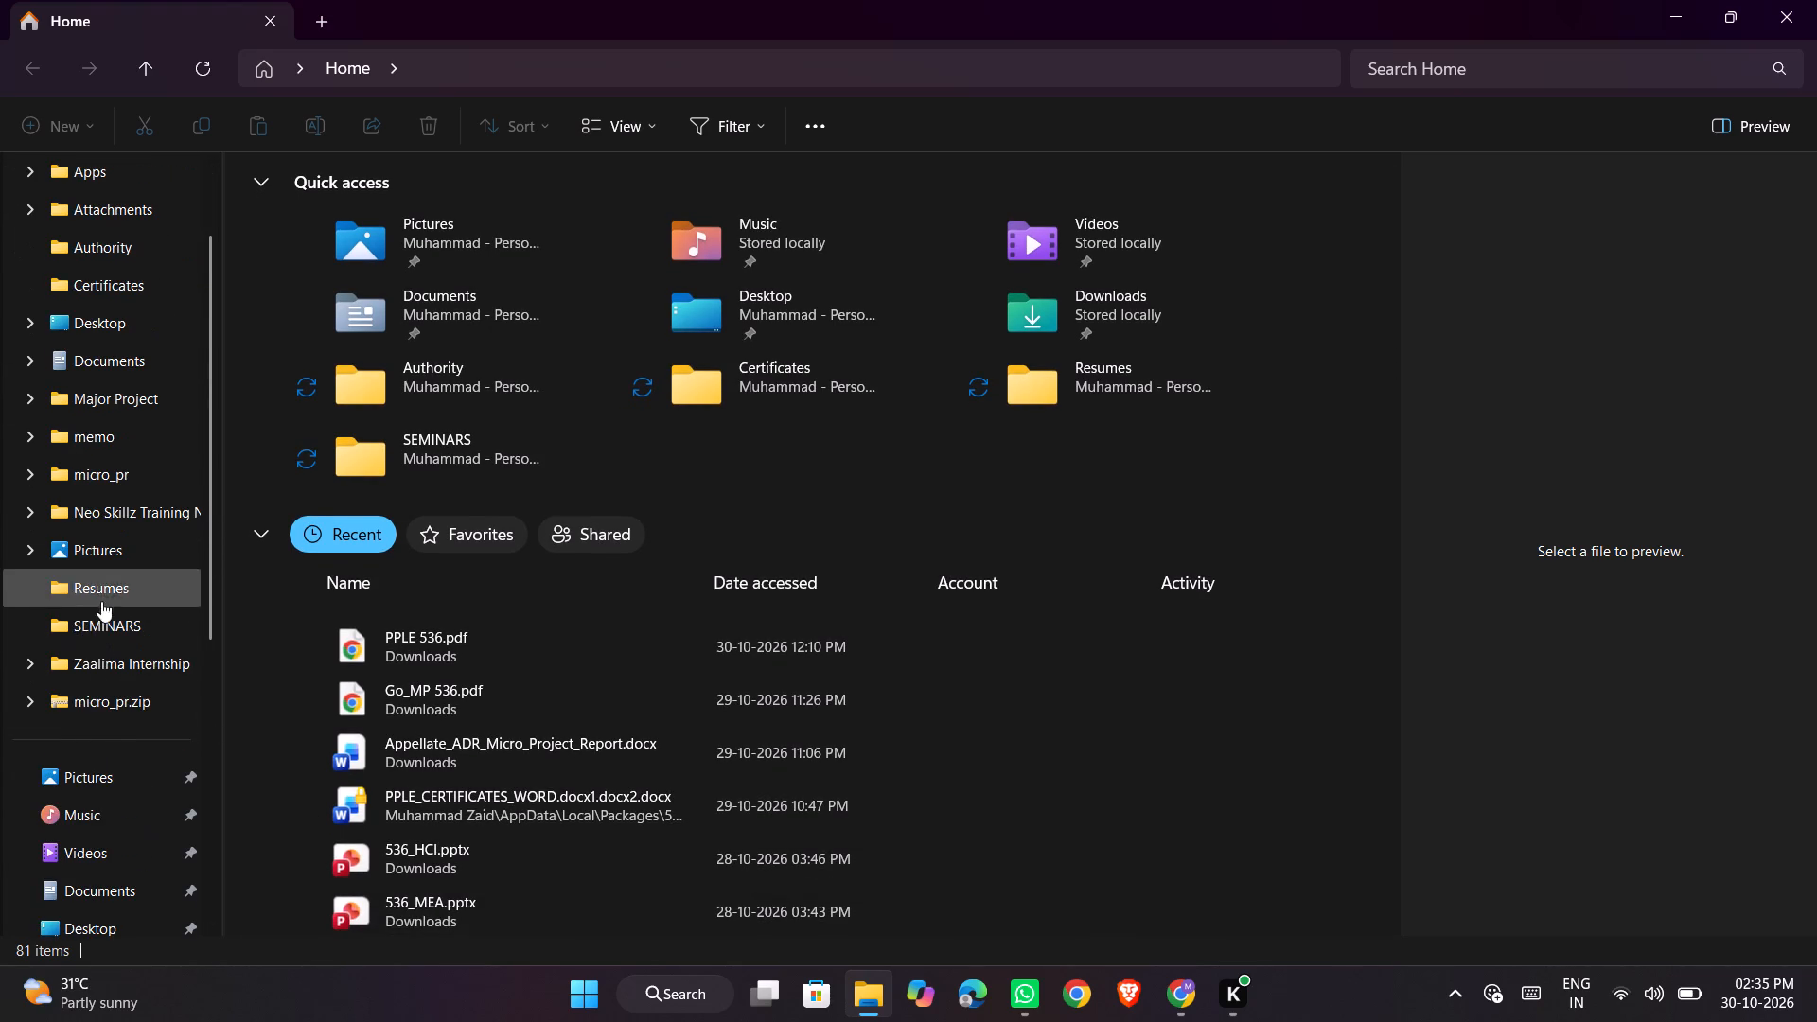
scroll(115, 567, down, 1)
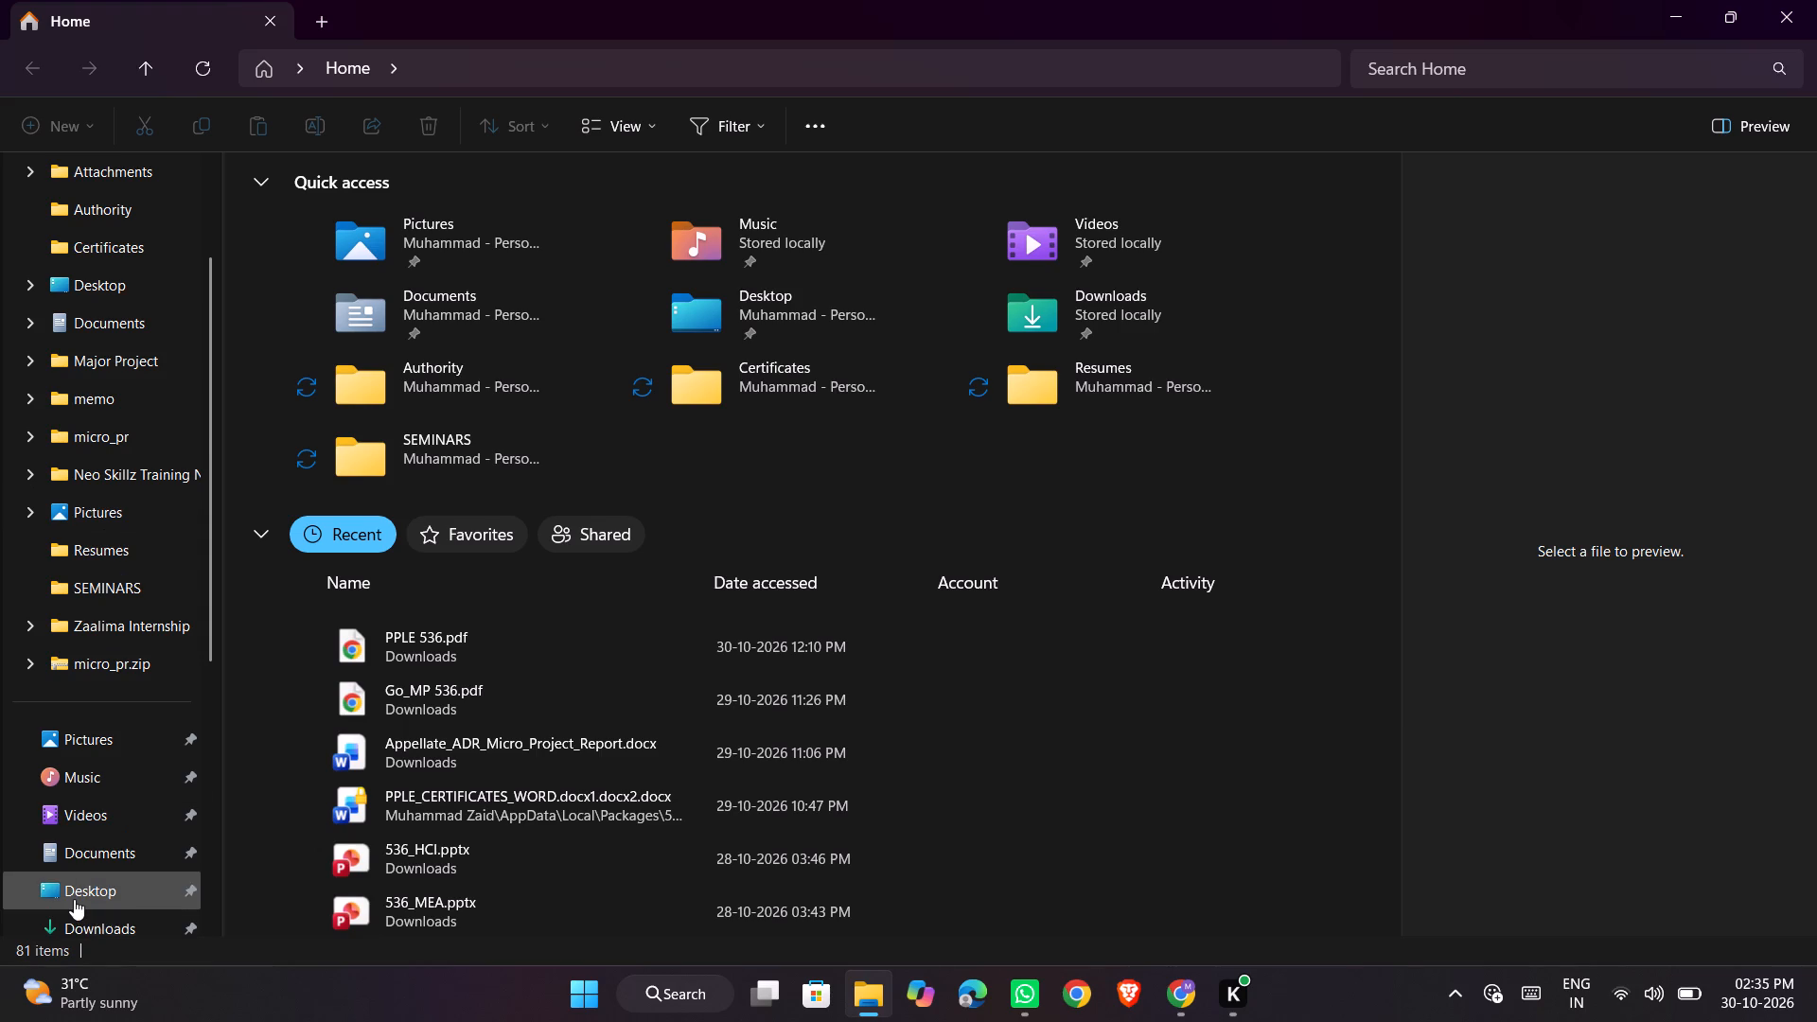
click(74, 899)
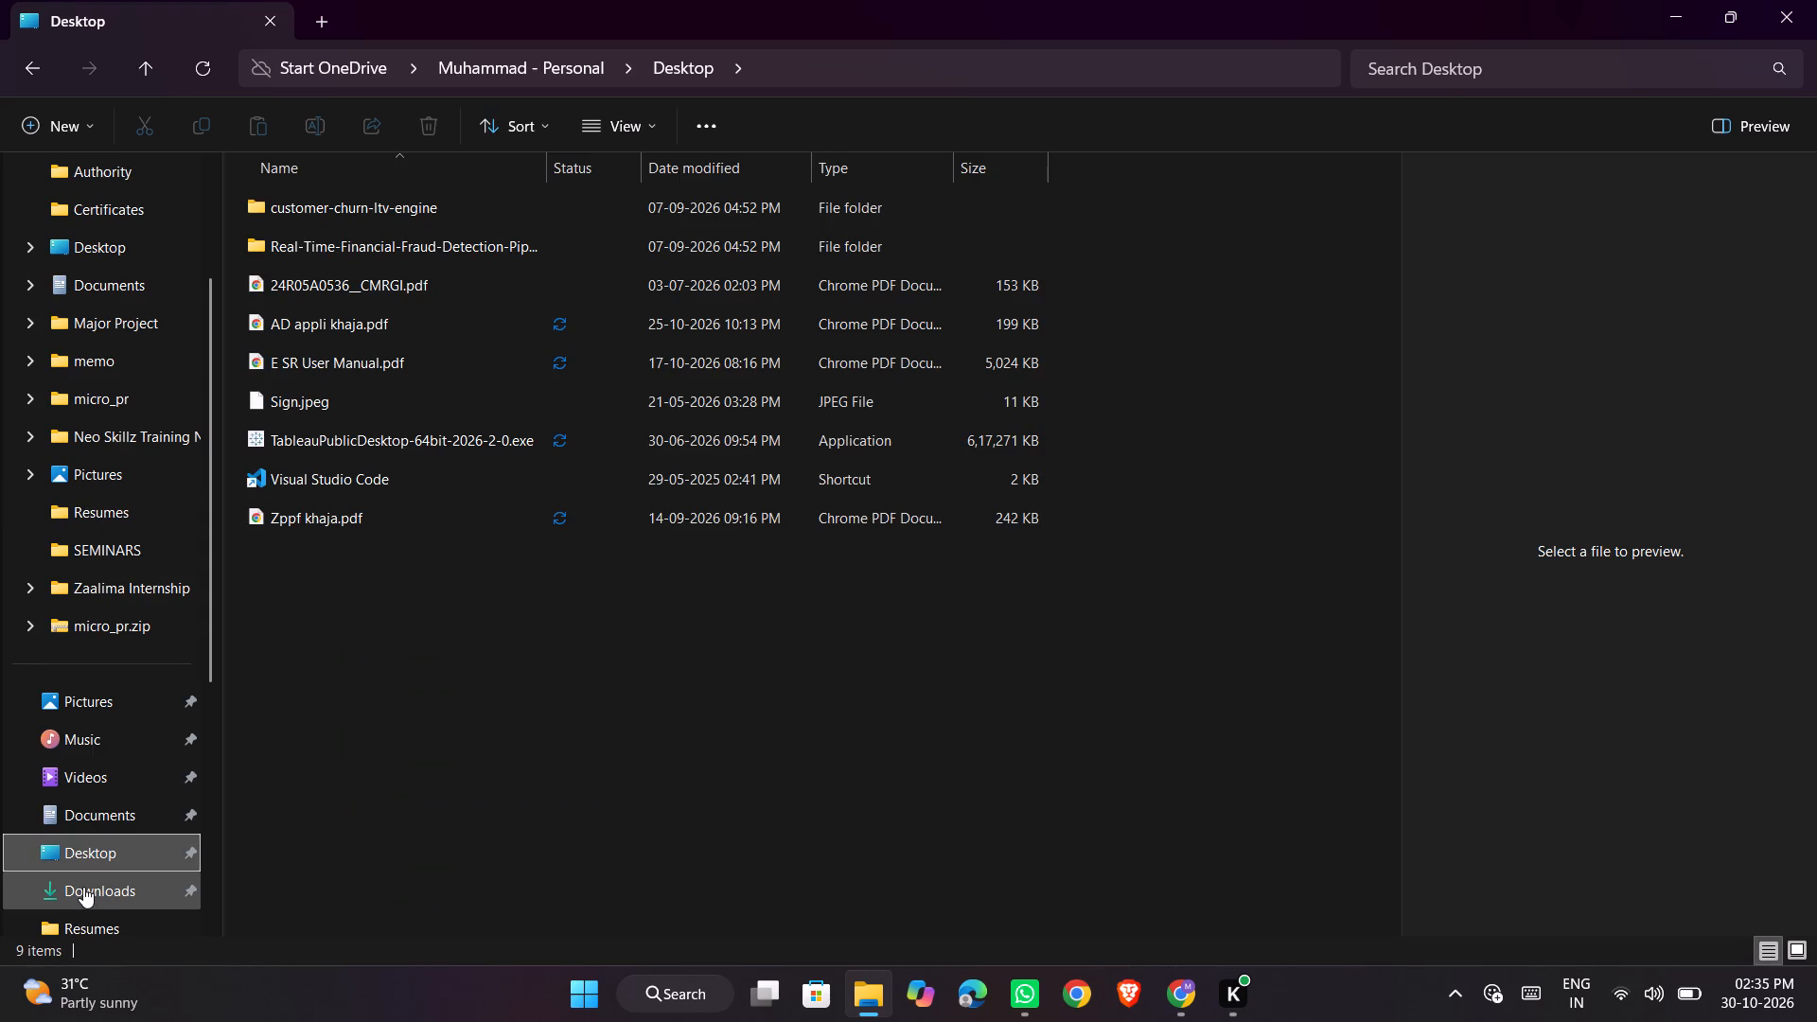
click(83, 887)
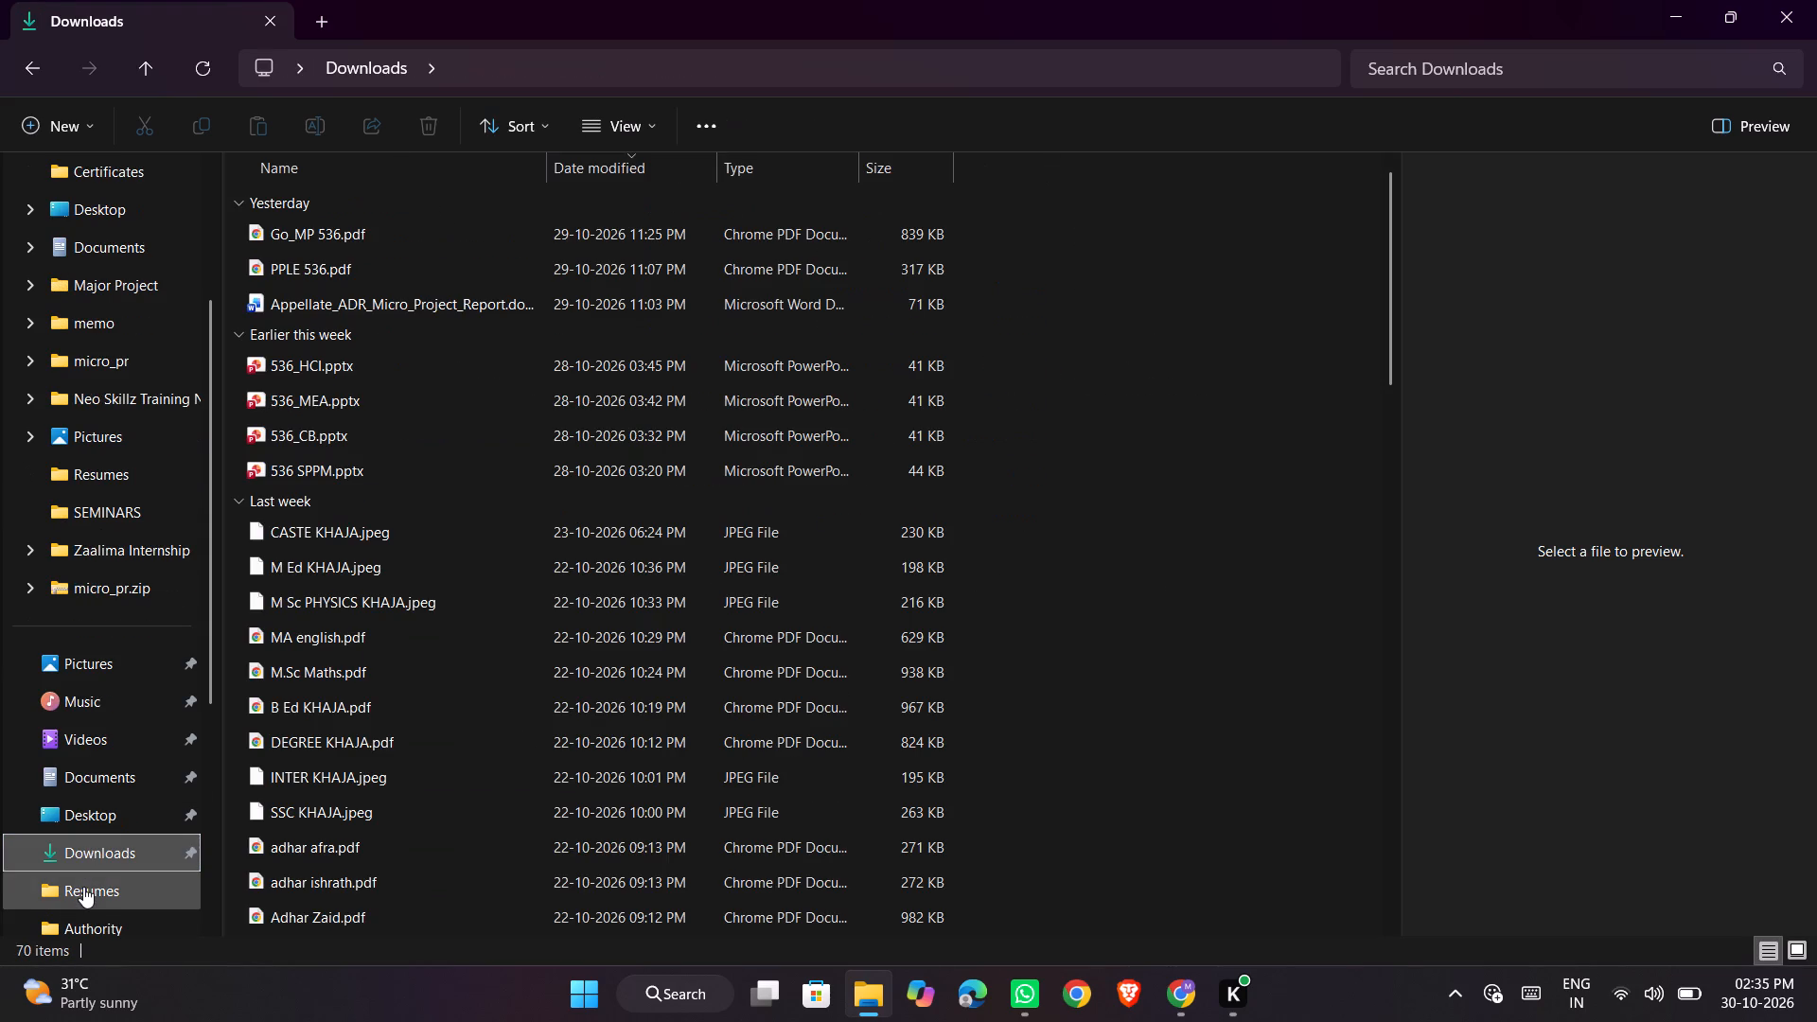
scroll(139, 847, down, 2)
scroll(139, 847, up, 5)
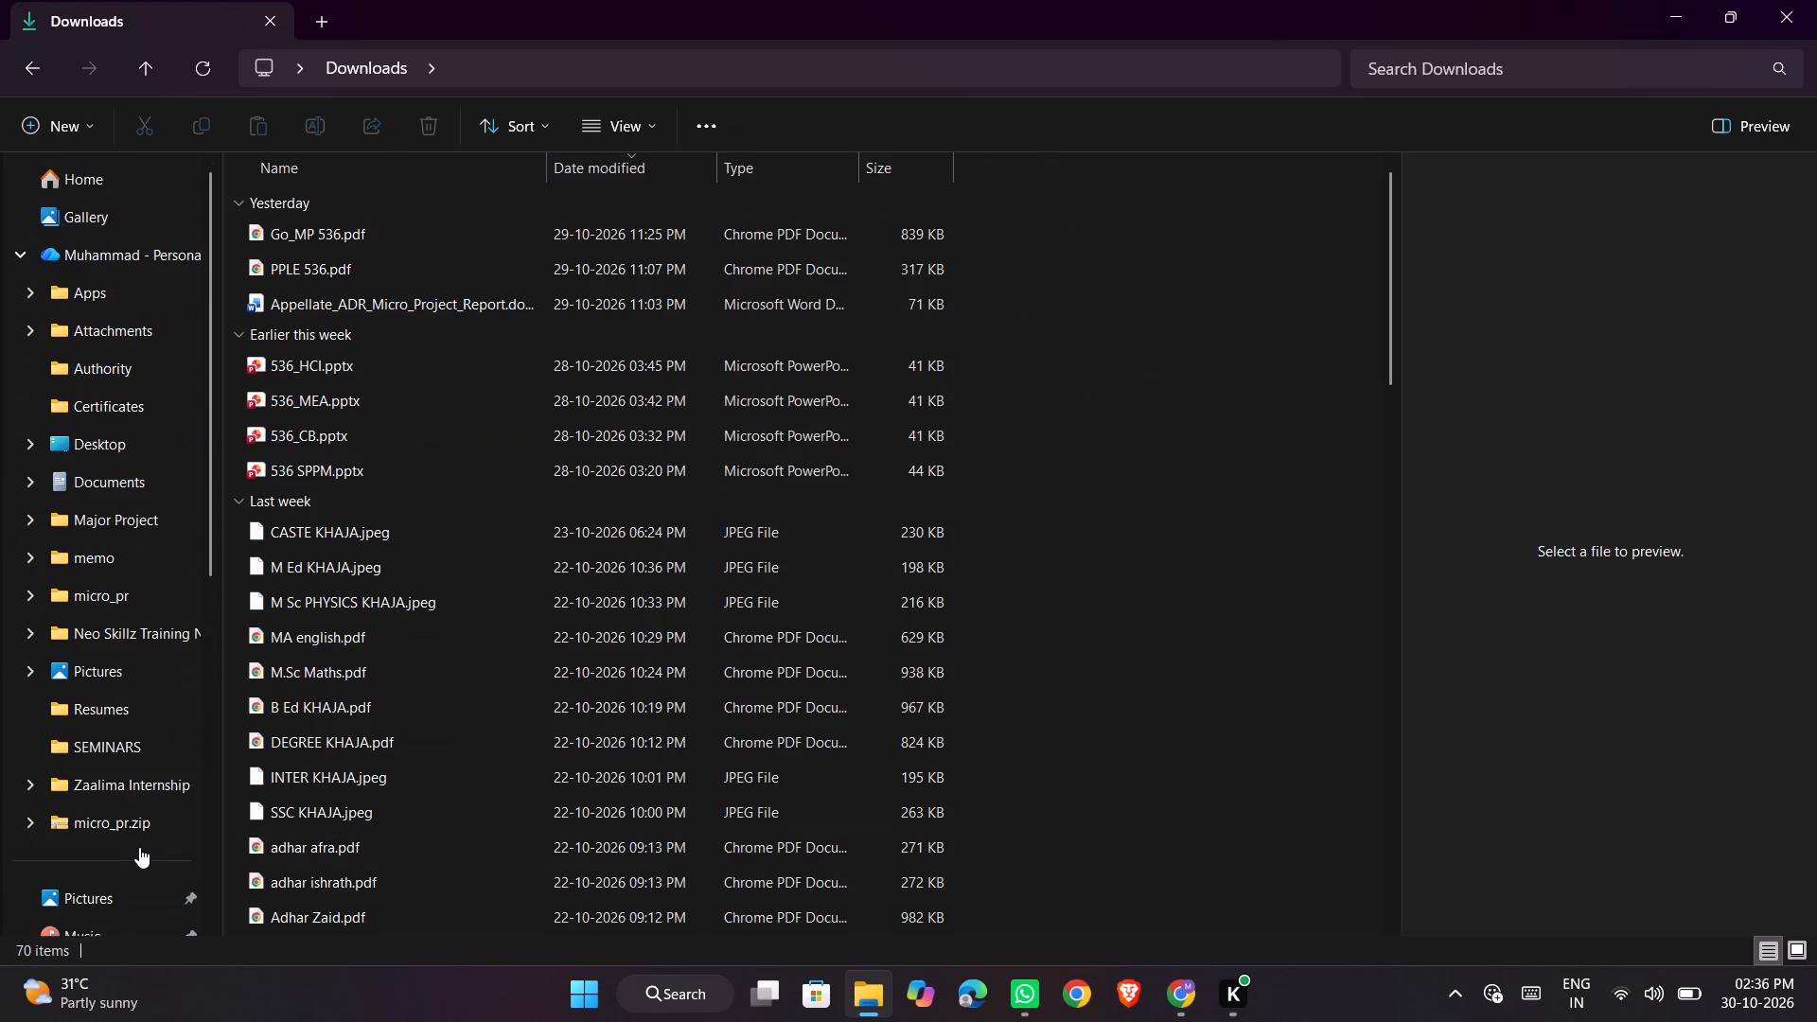
Search Home for "pple" and open the OneDrive Authority folder to locate pple 528.pdf.
scroll(139, 847, up, 3)
click(117, 193)
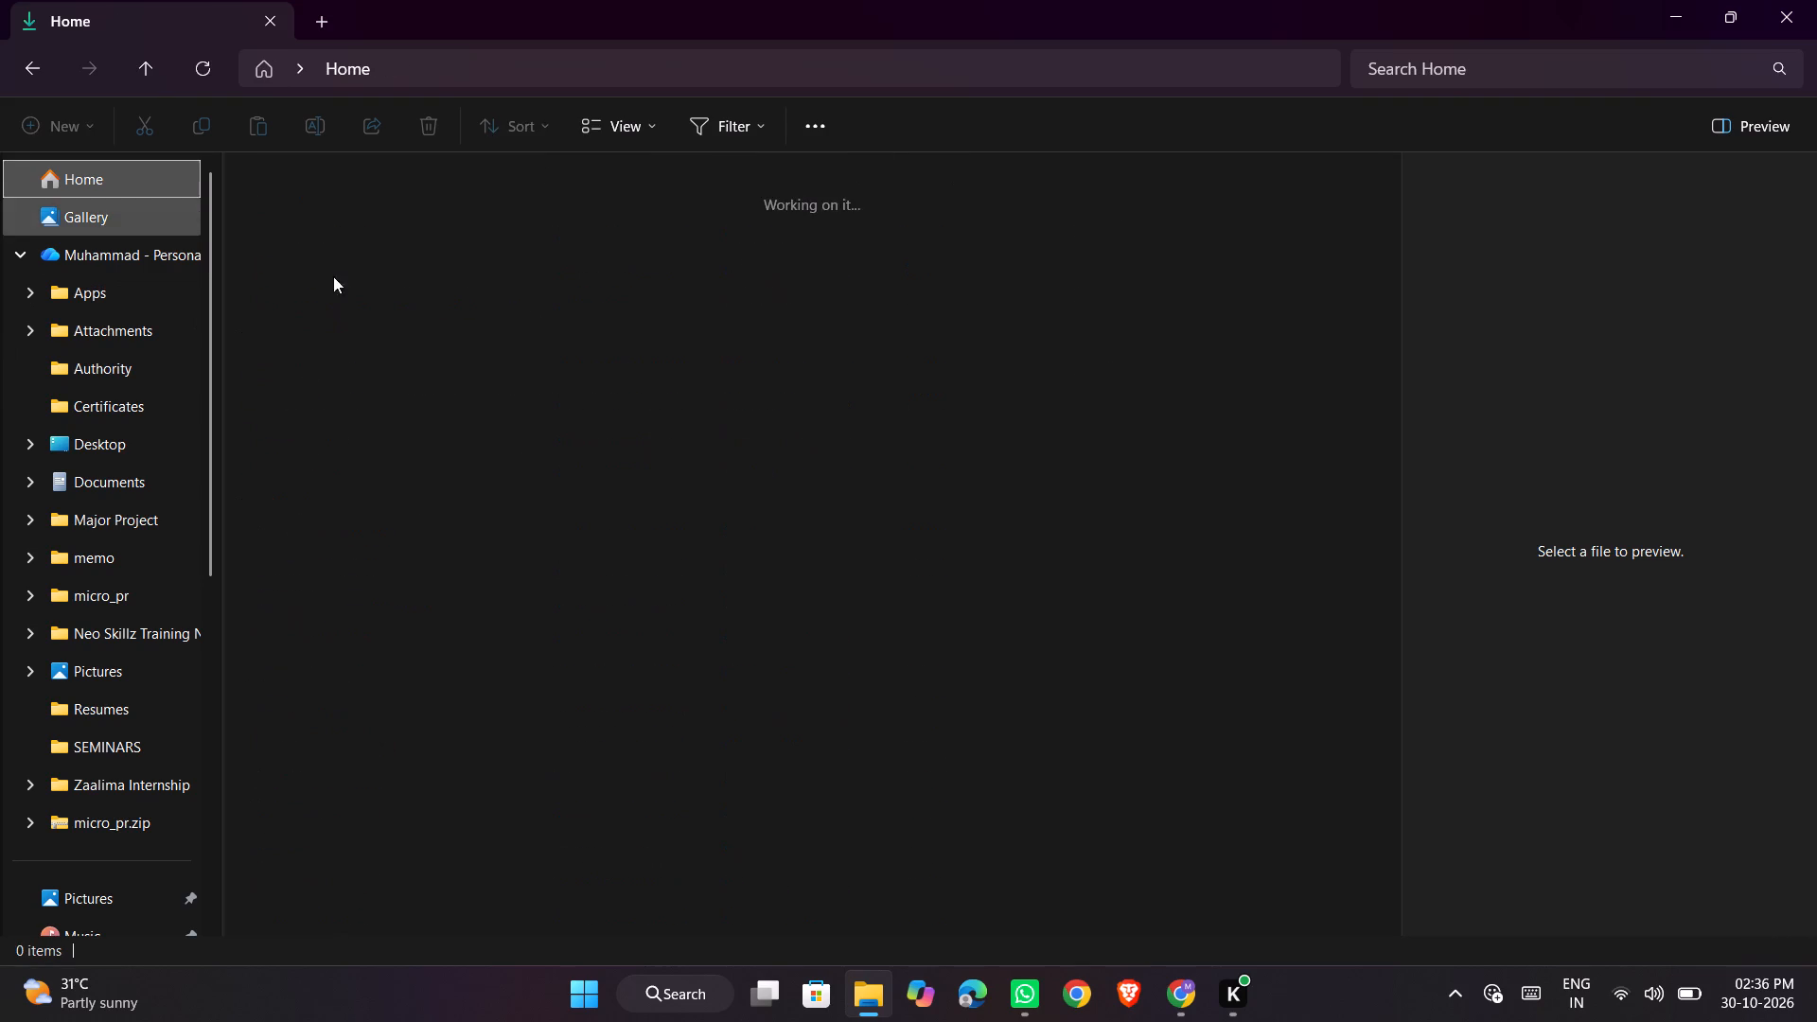
click(1569, 76)
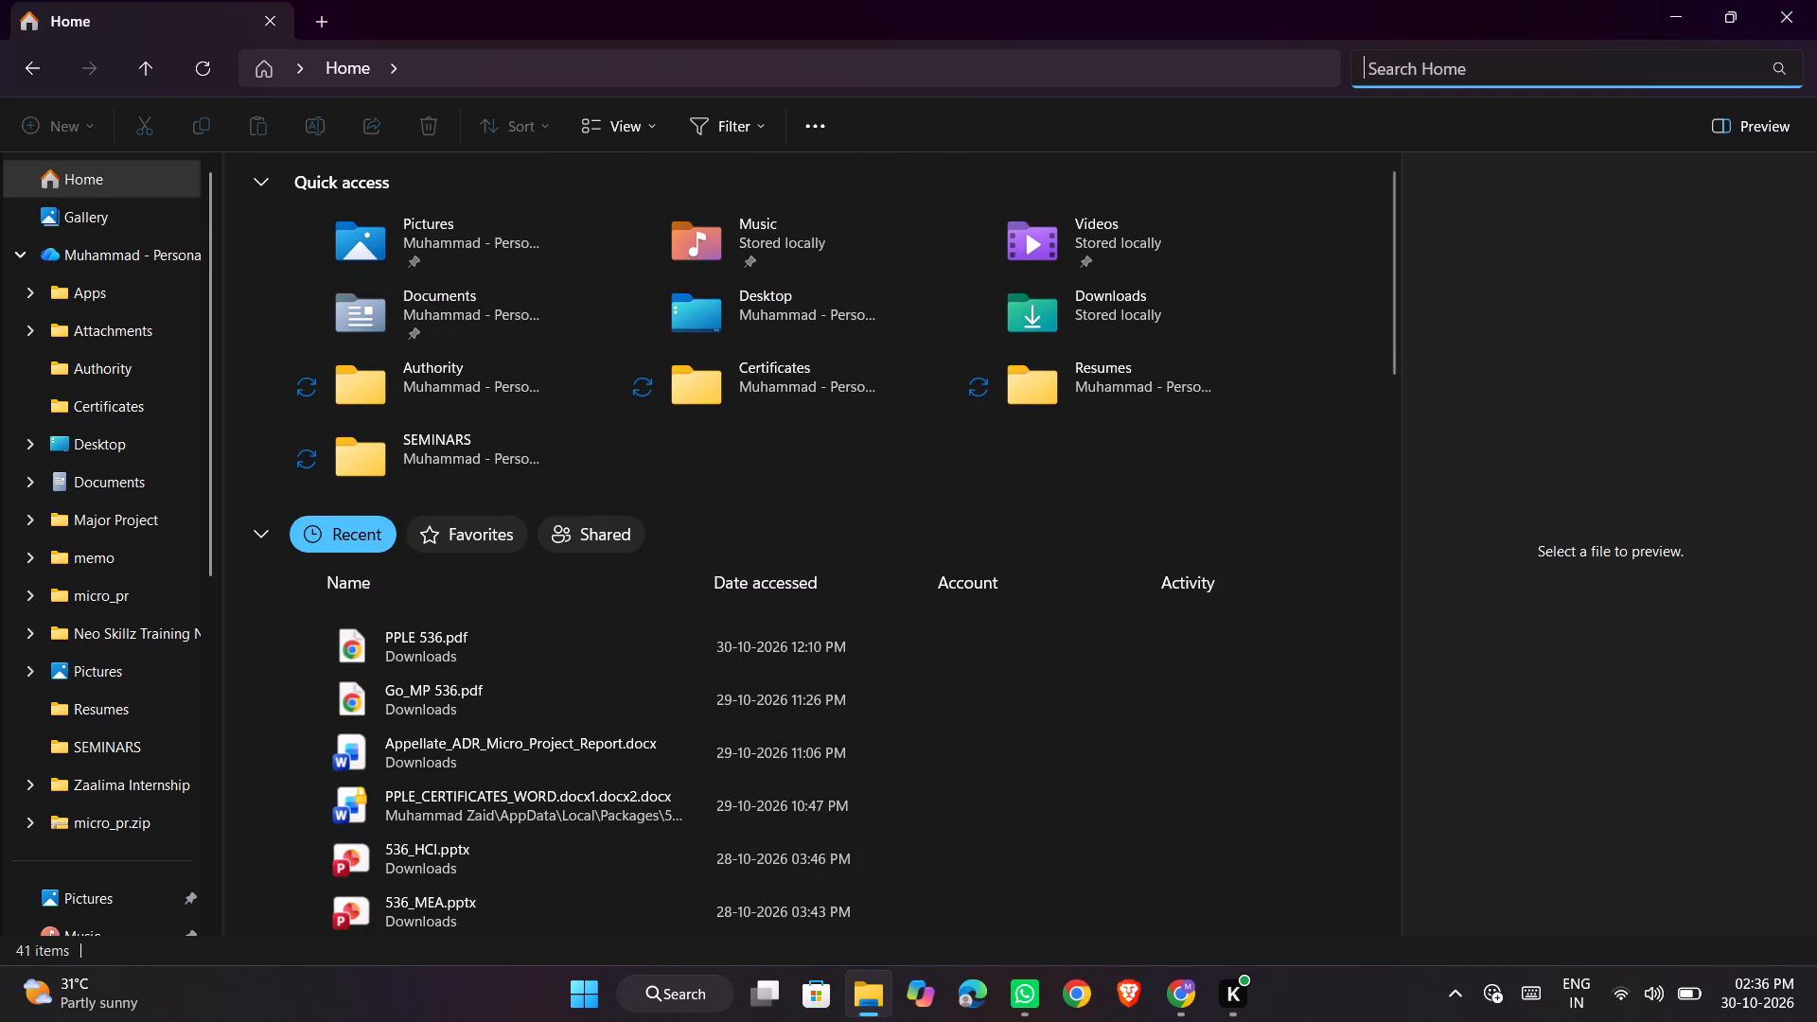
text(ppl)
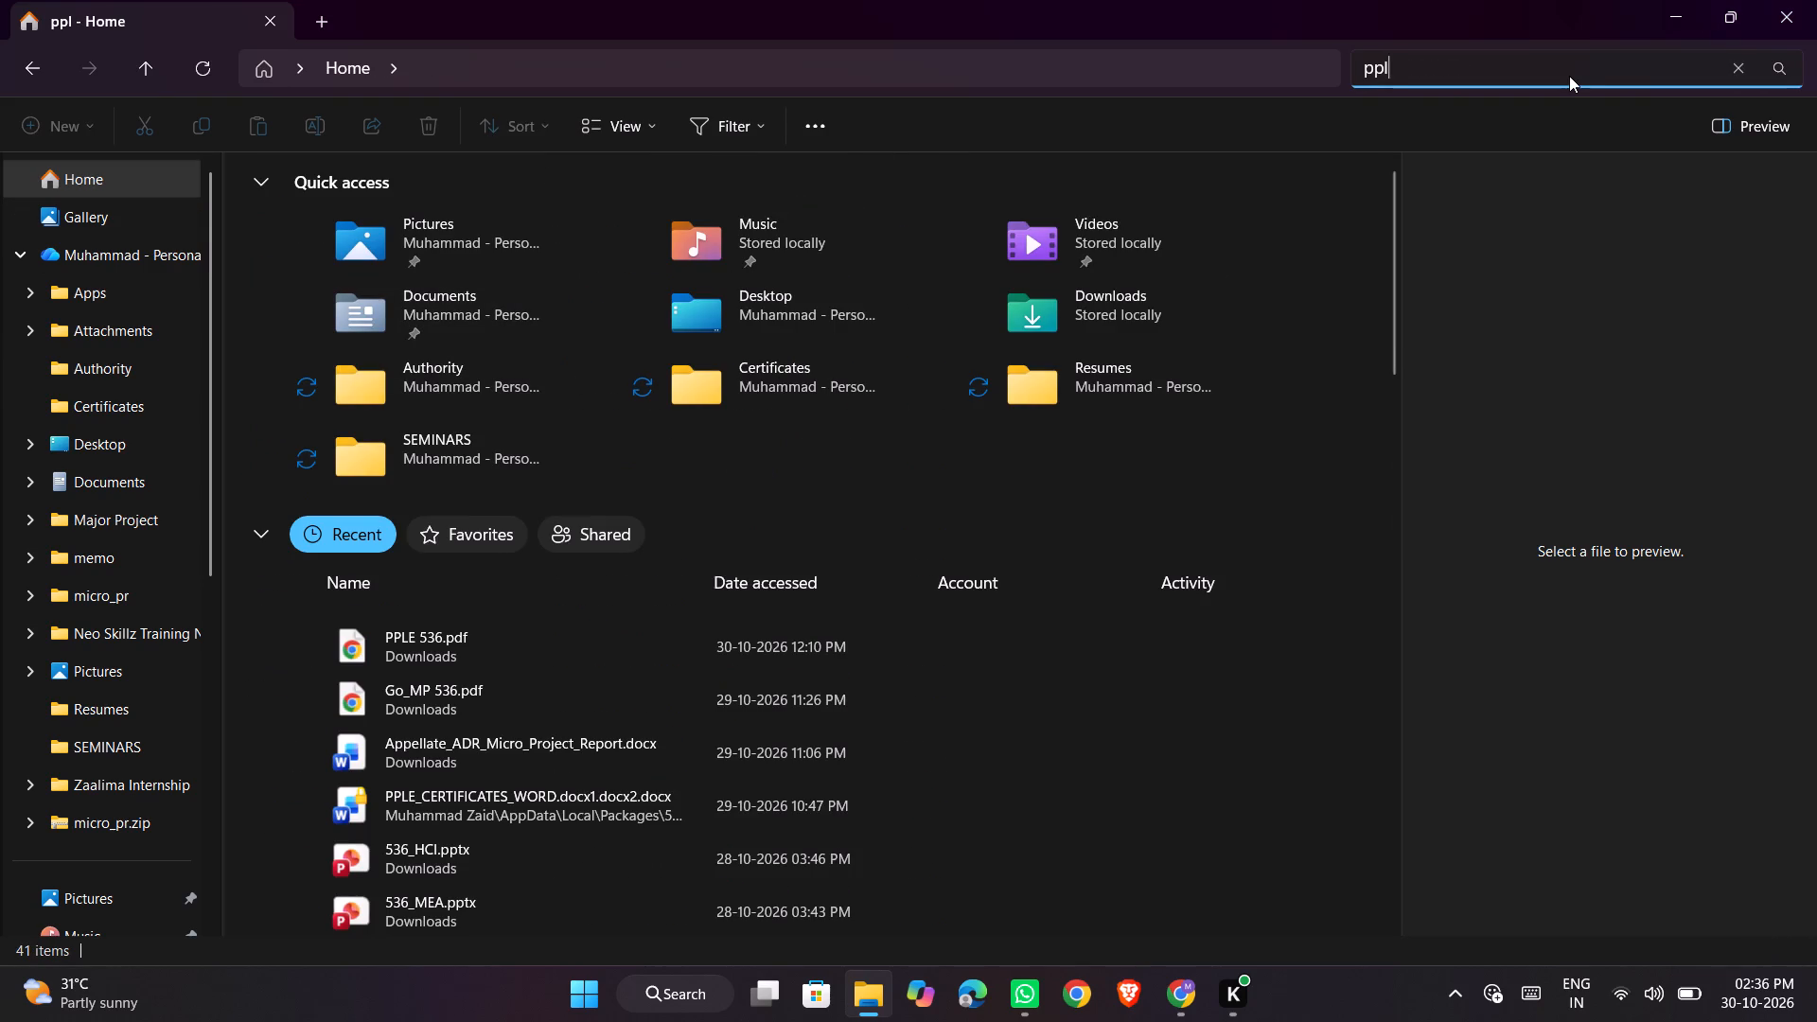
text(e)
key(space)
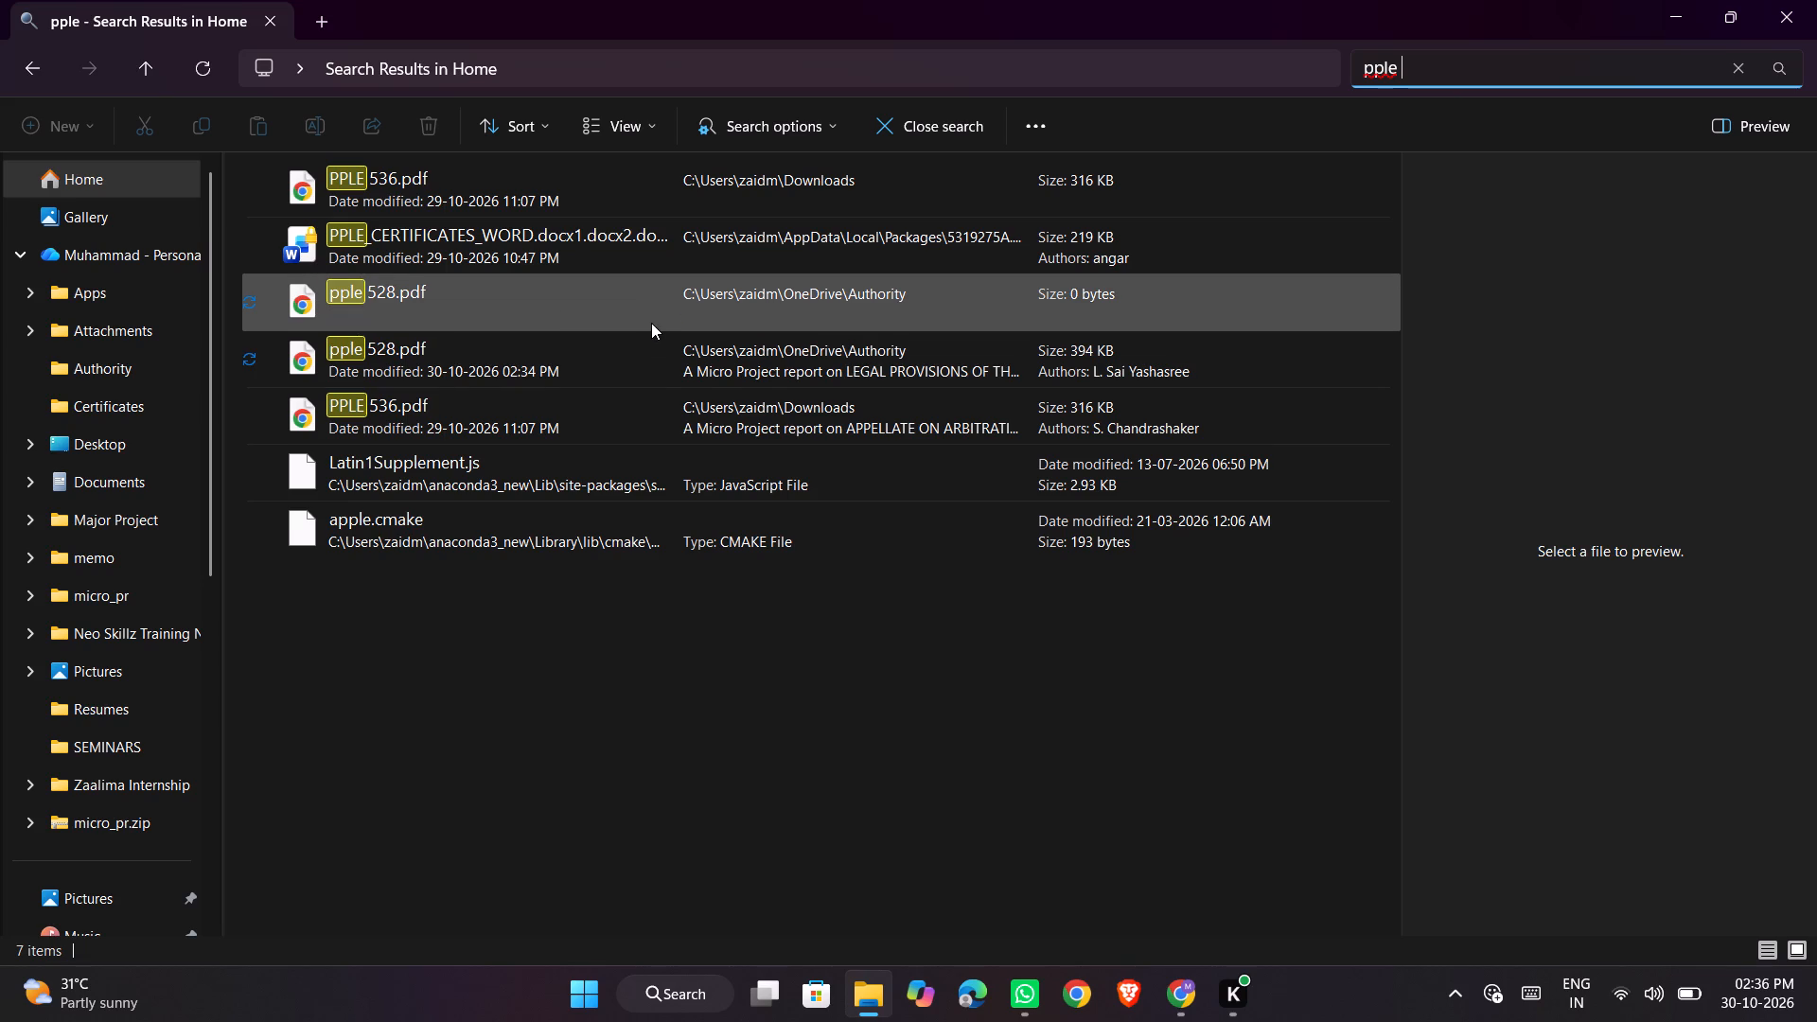
click(150, 346)
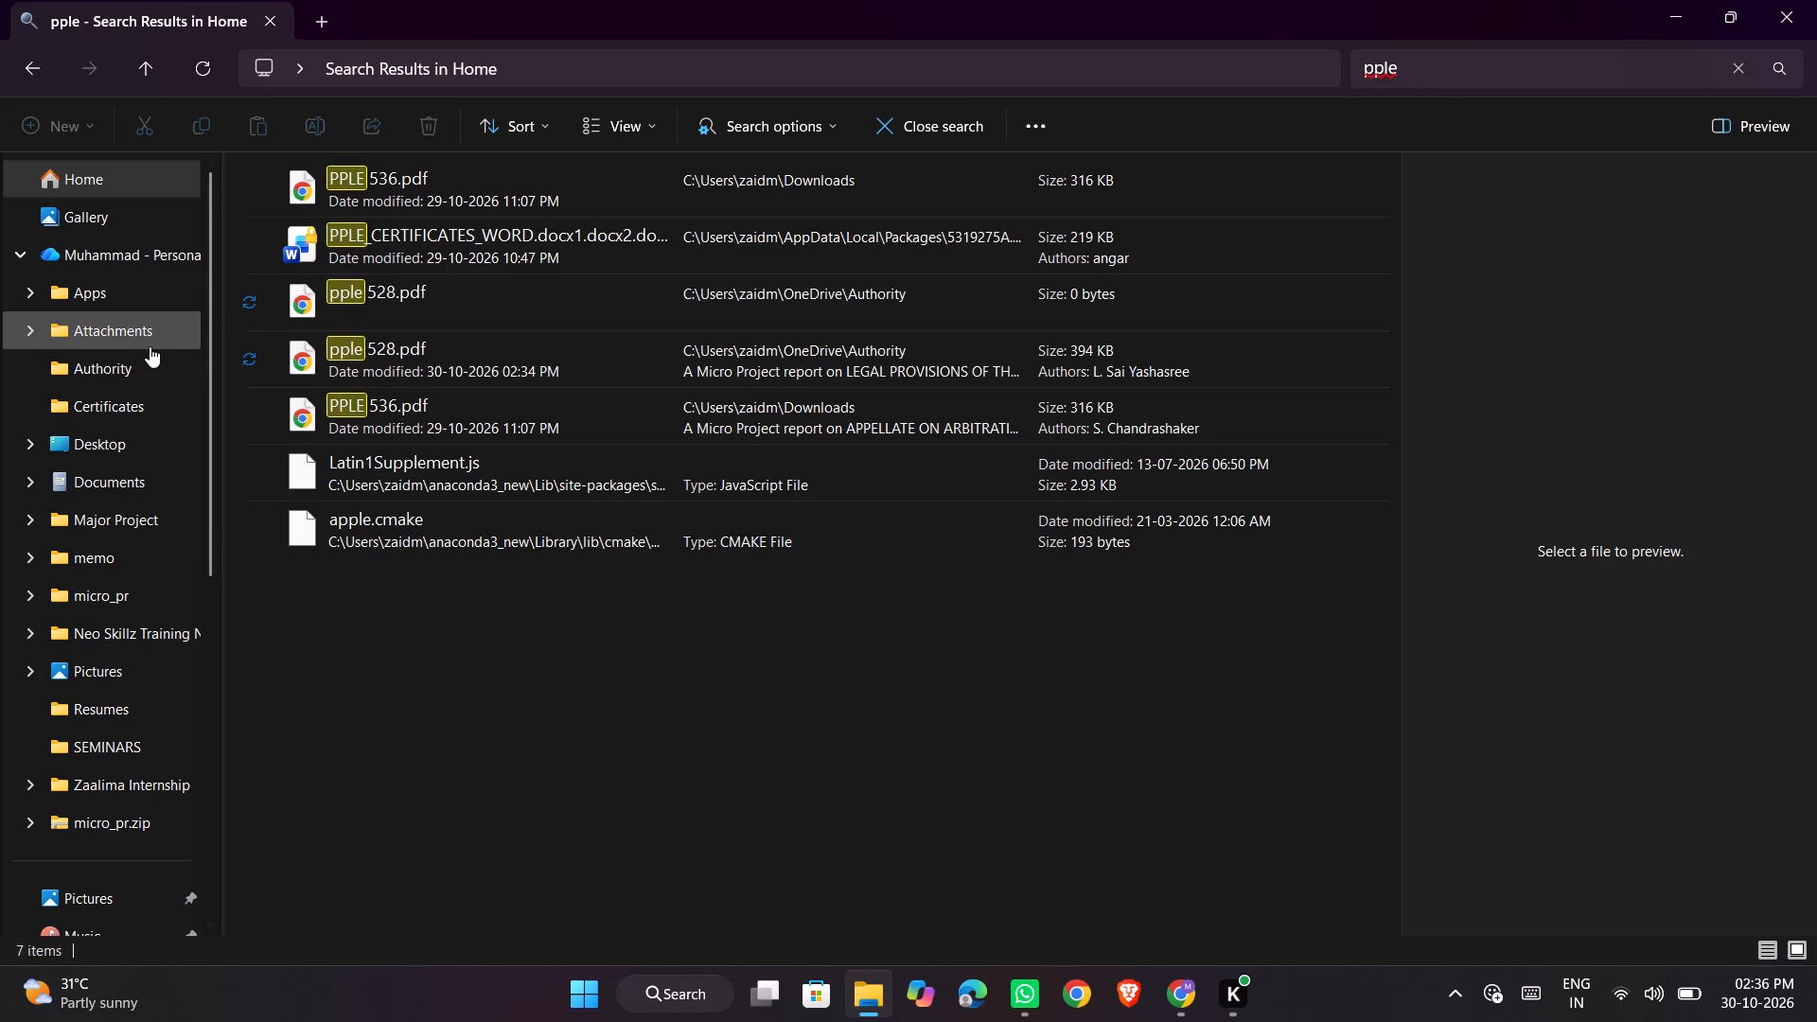
click(136, 367)
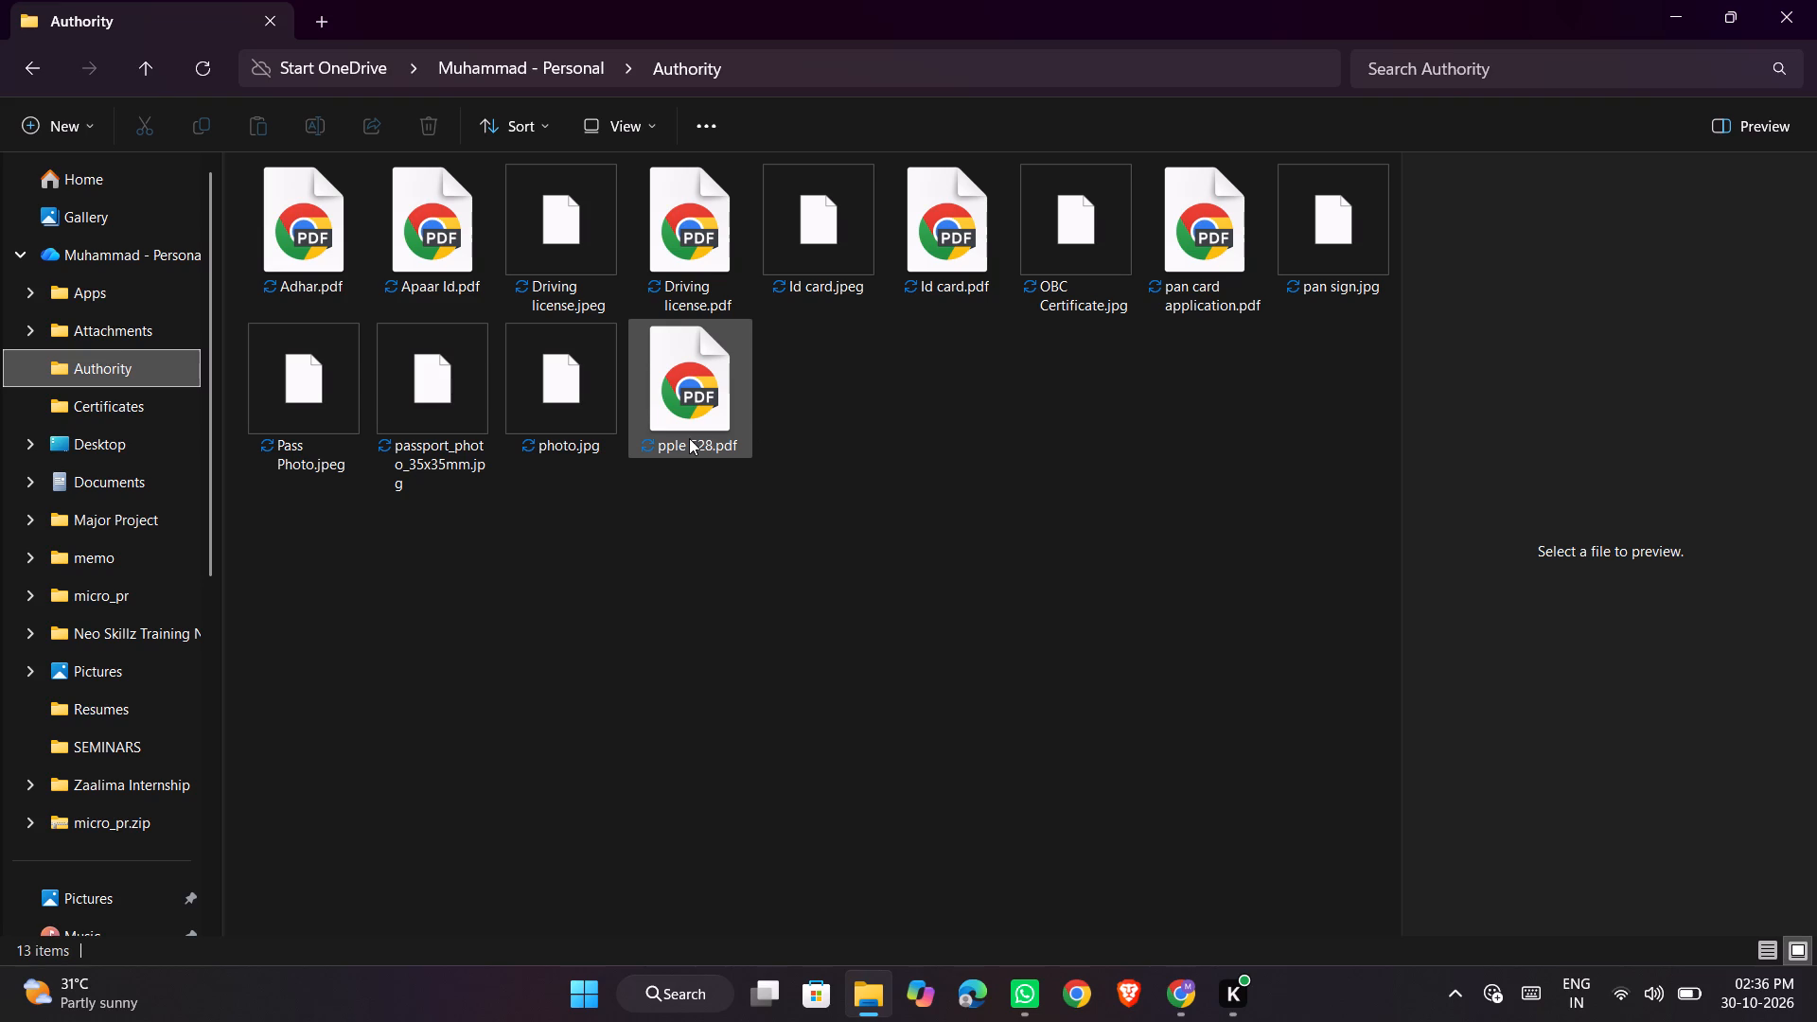
Switch back to Chrome and open iLovePDF's PDF to Word converter.
click(1180, 992)
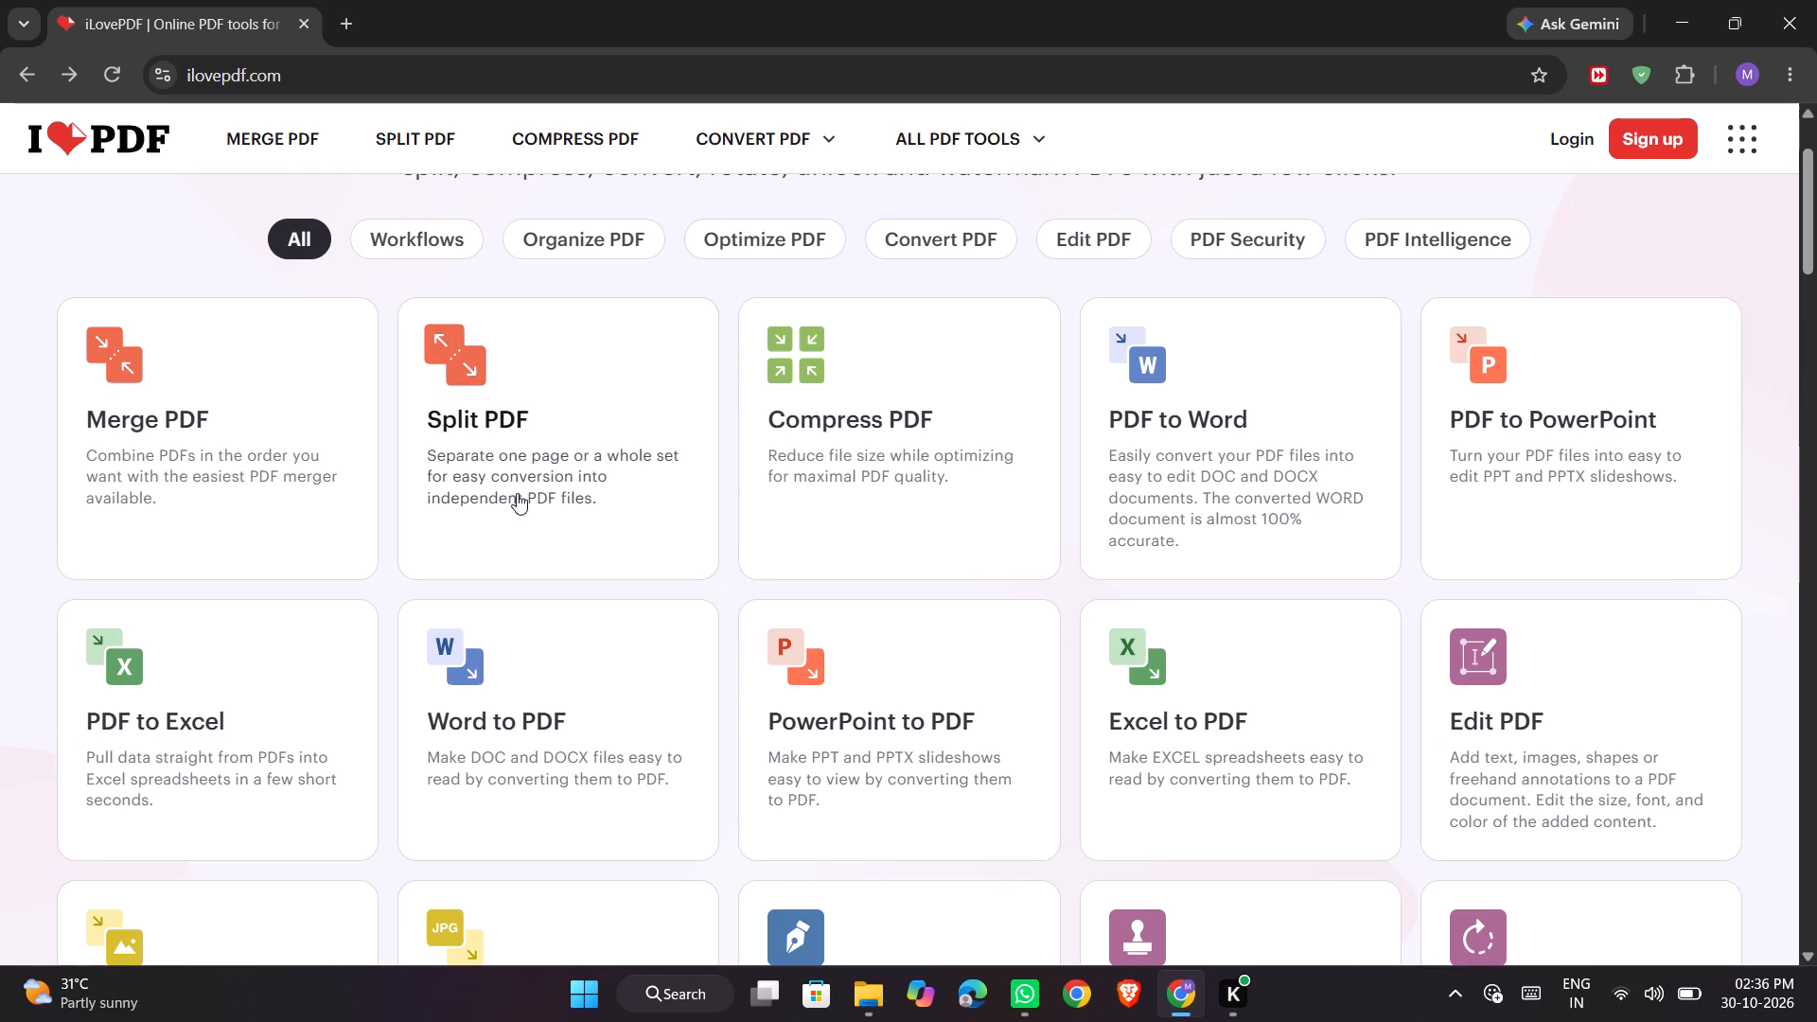
click(1224, 480)
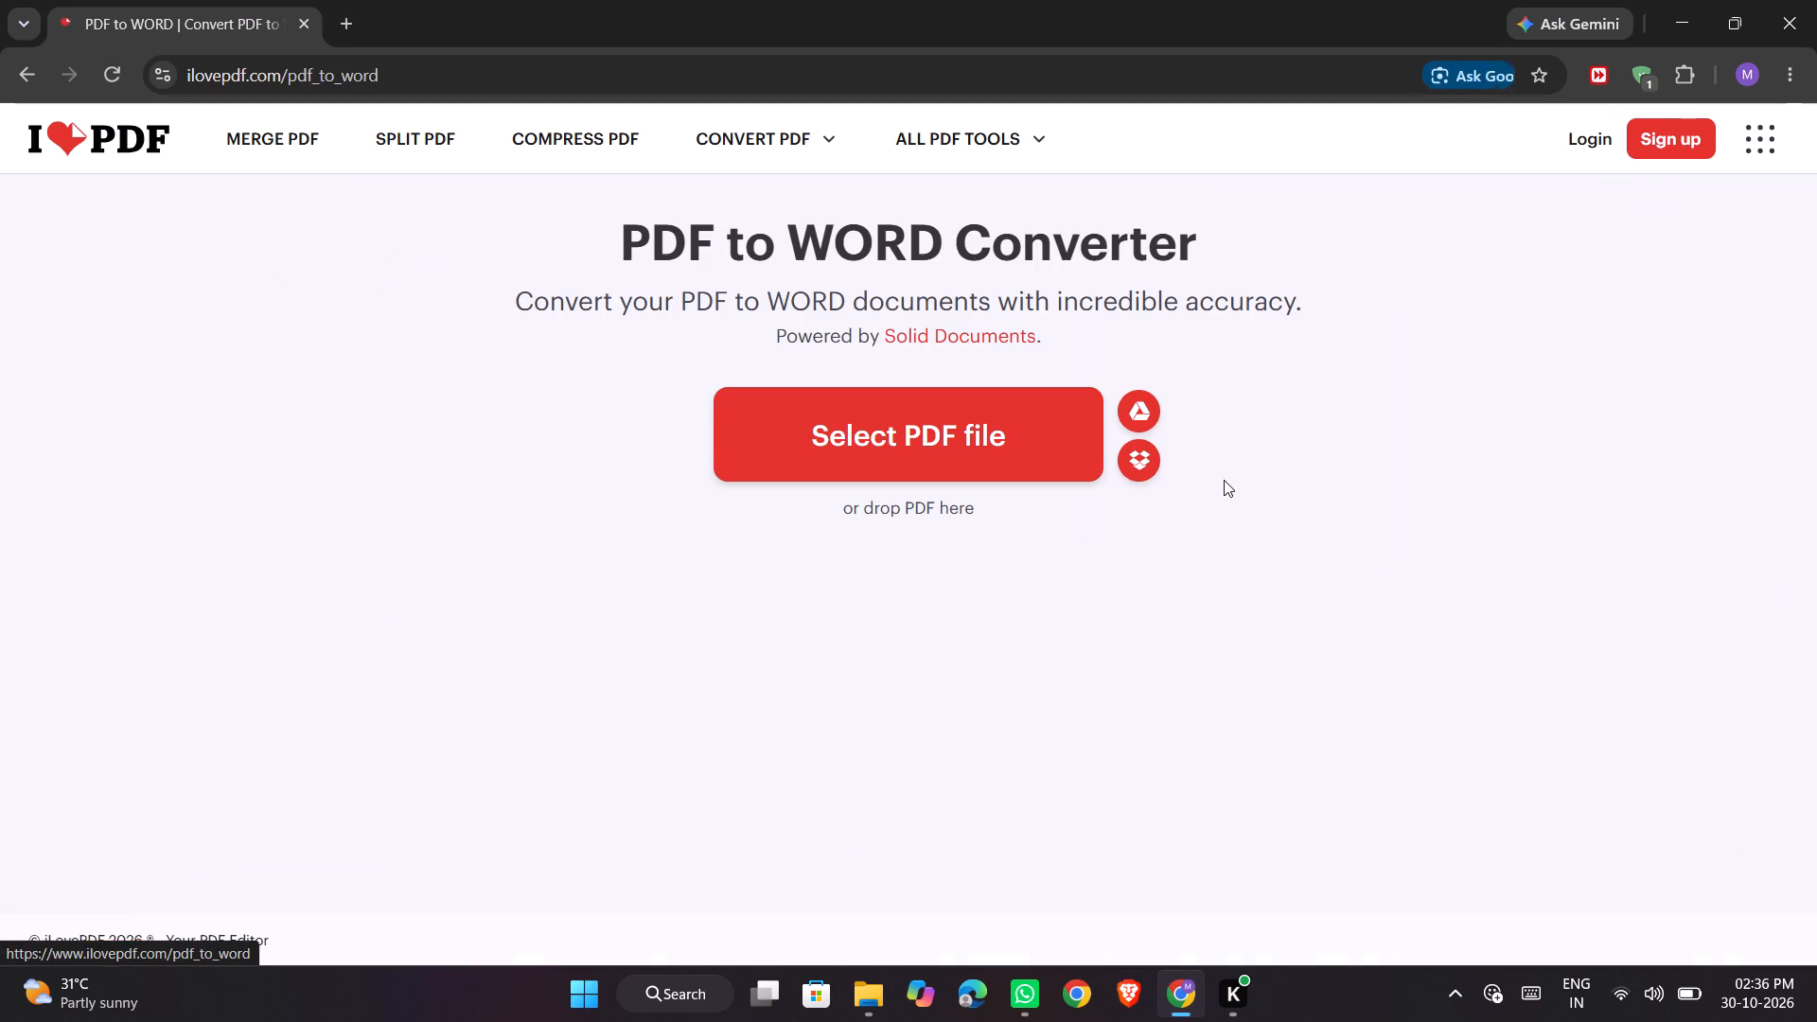
Load pple 528.pdf from the Authority folder and convert it to Word with the No OCR option.
click(1017, 434)
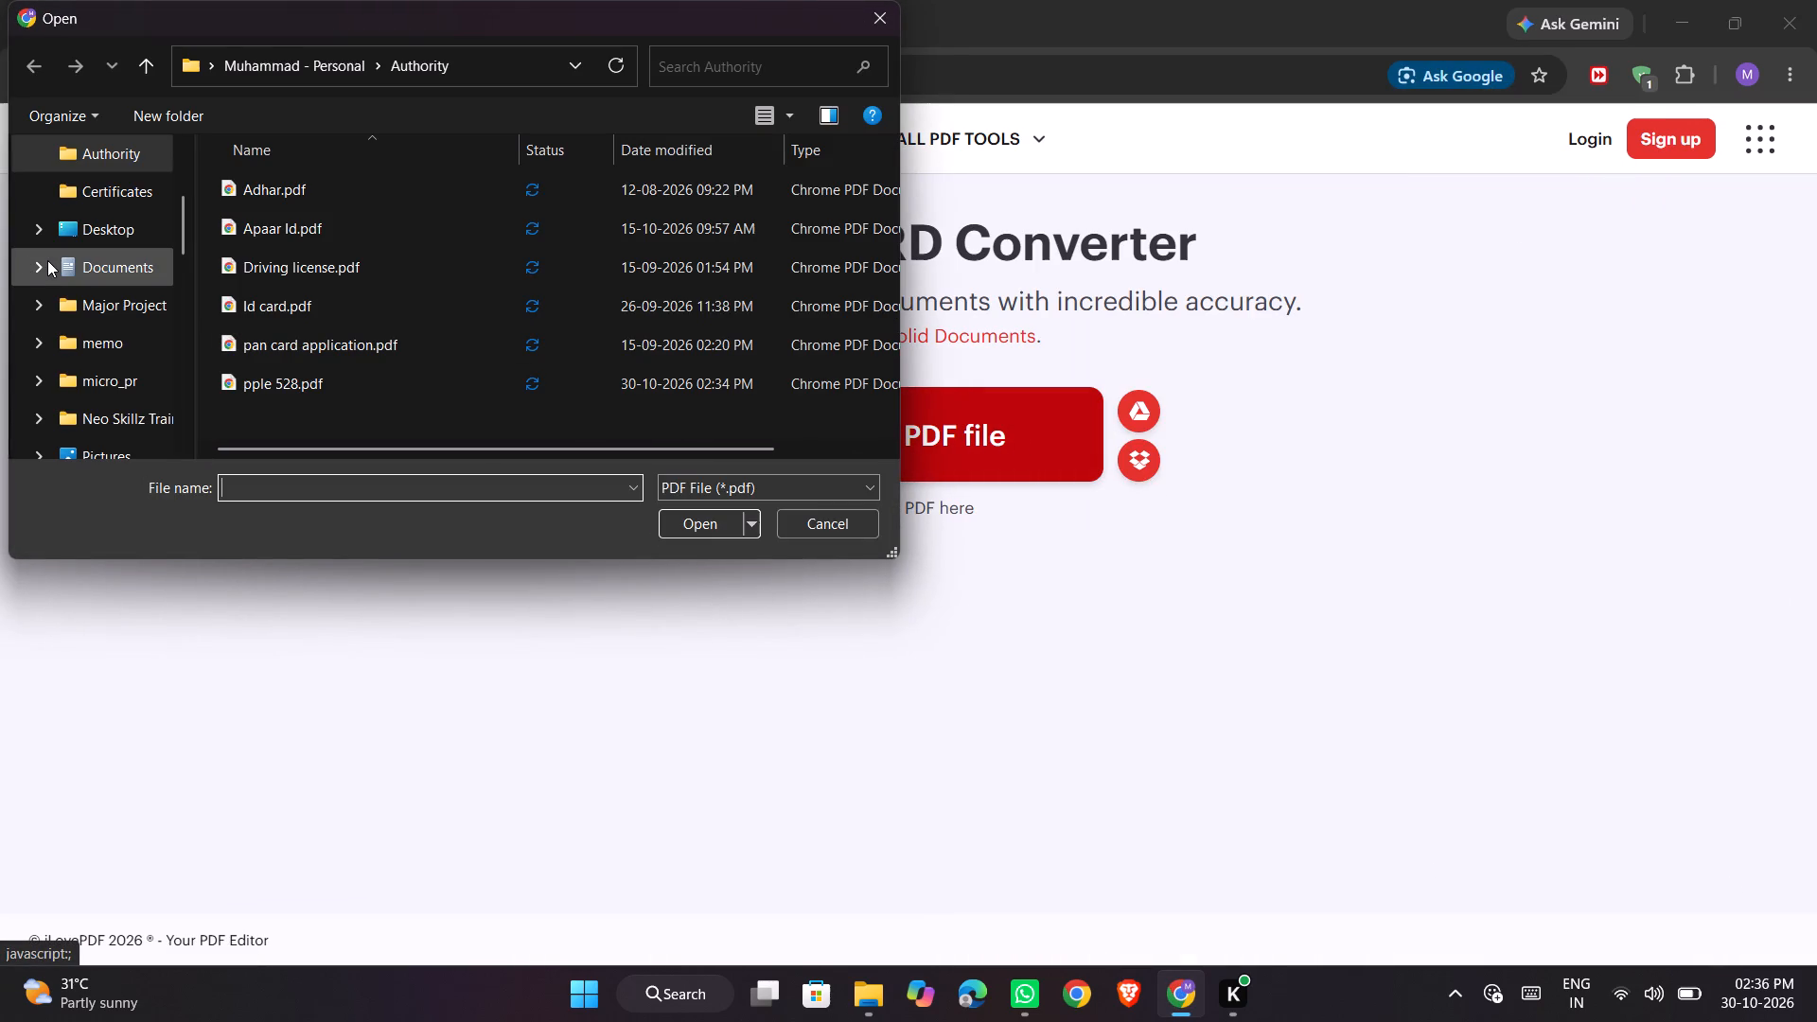
click(258, 393)
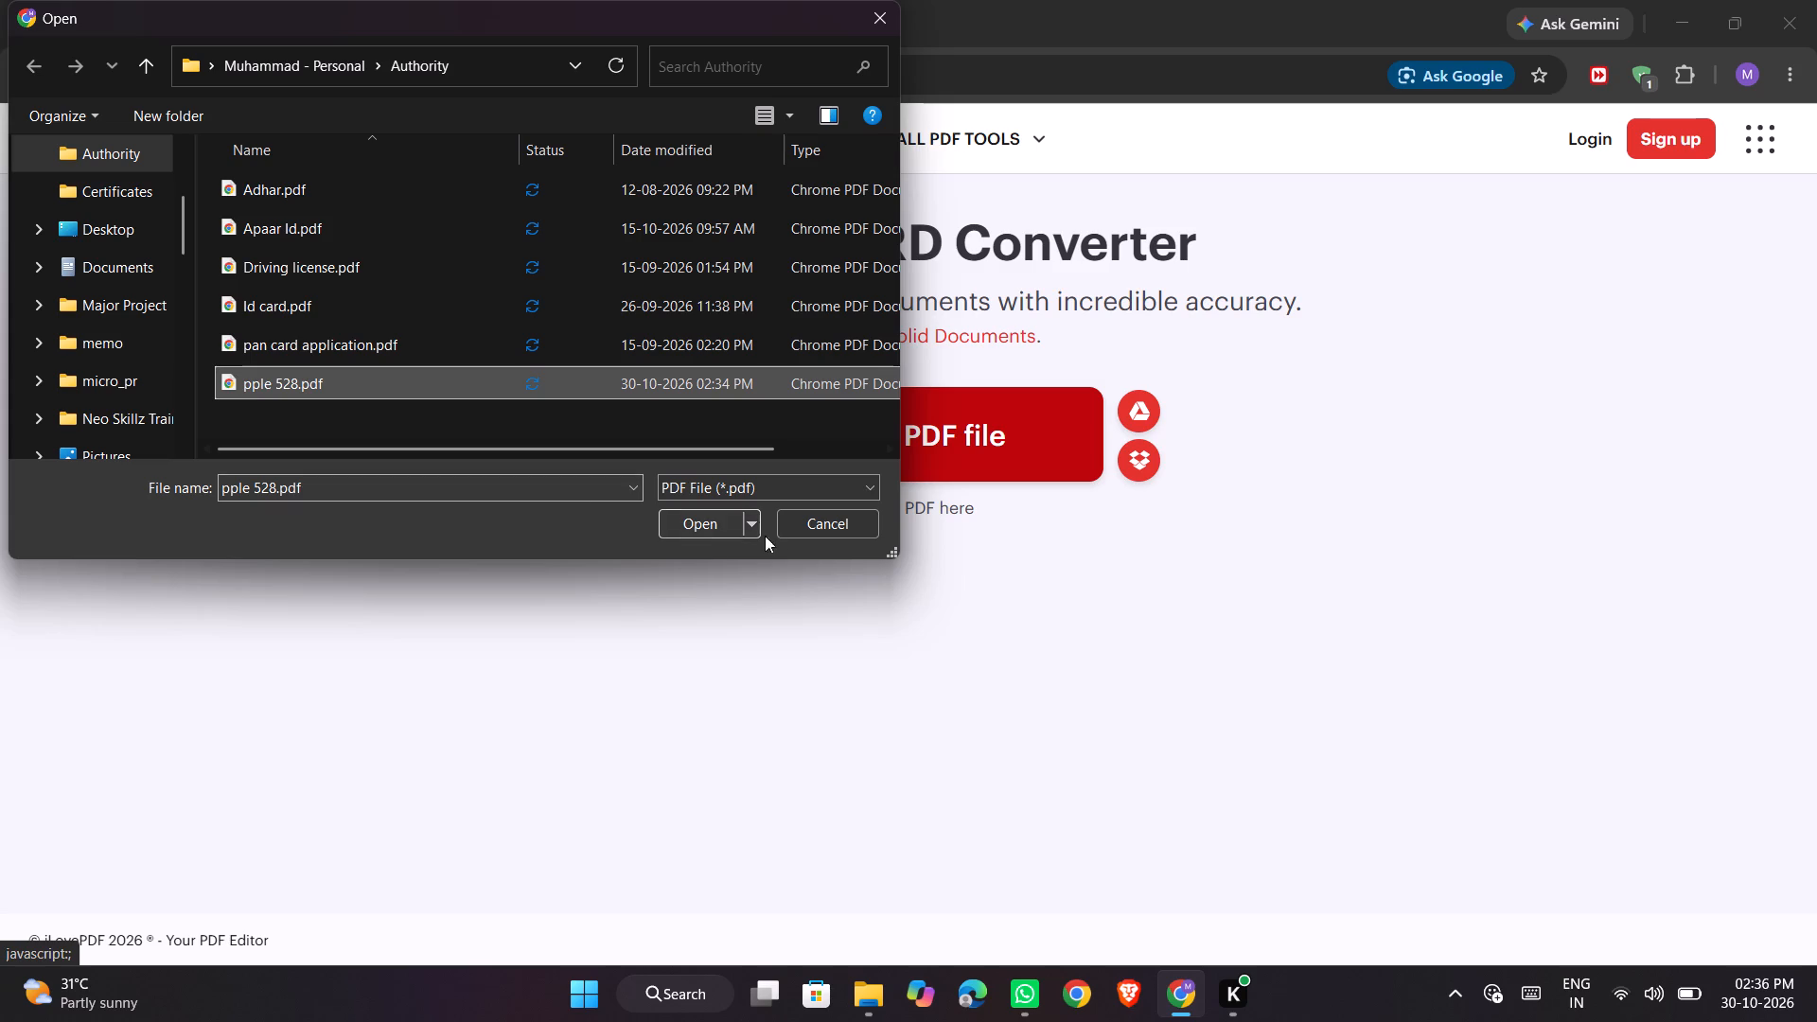
click(719, 529)
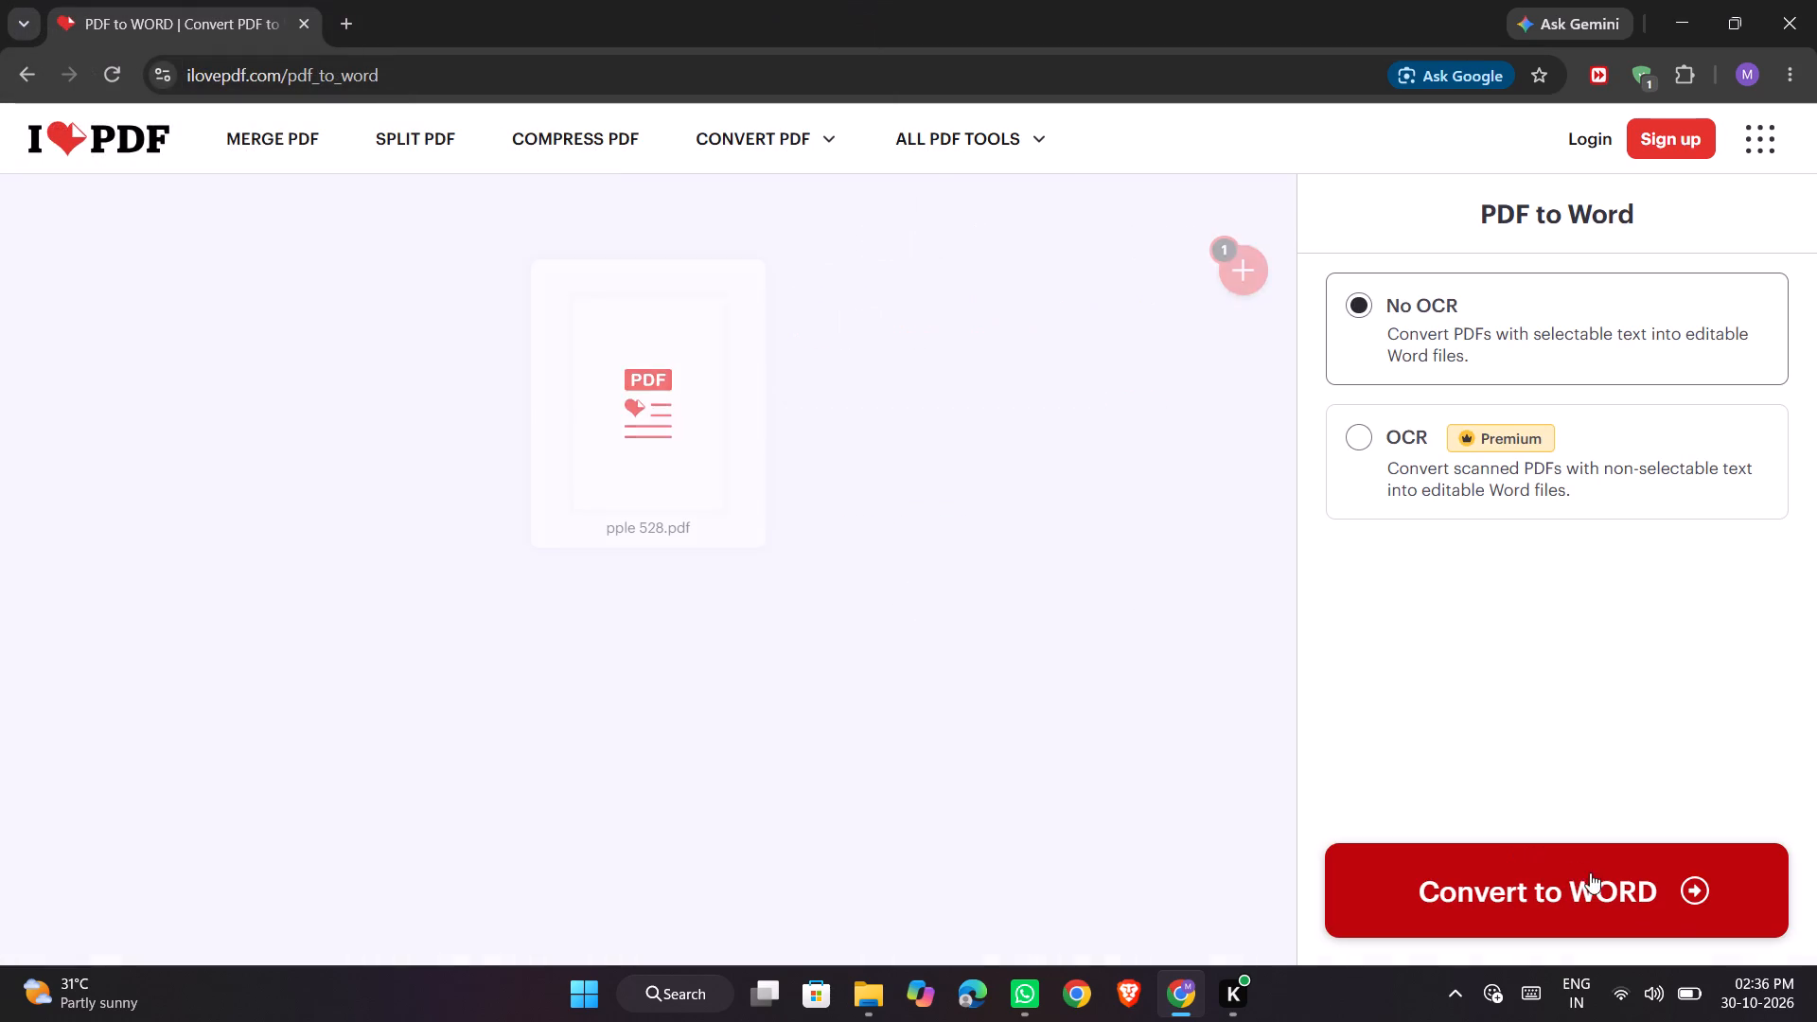
click(1636, 912)
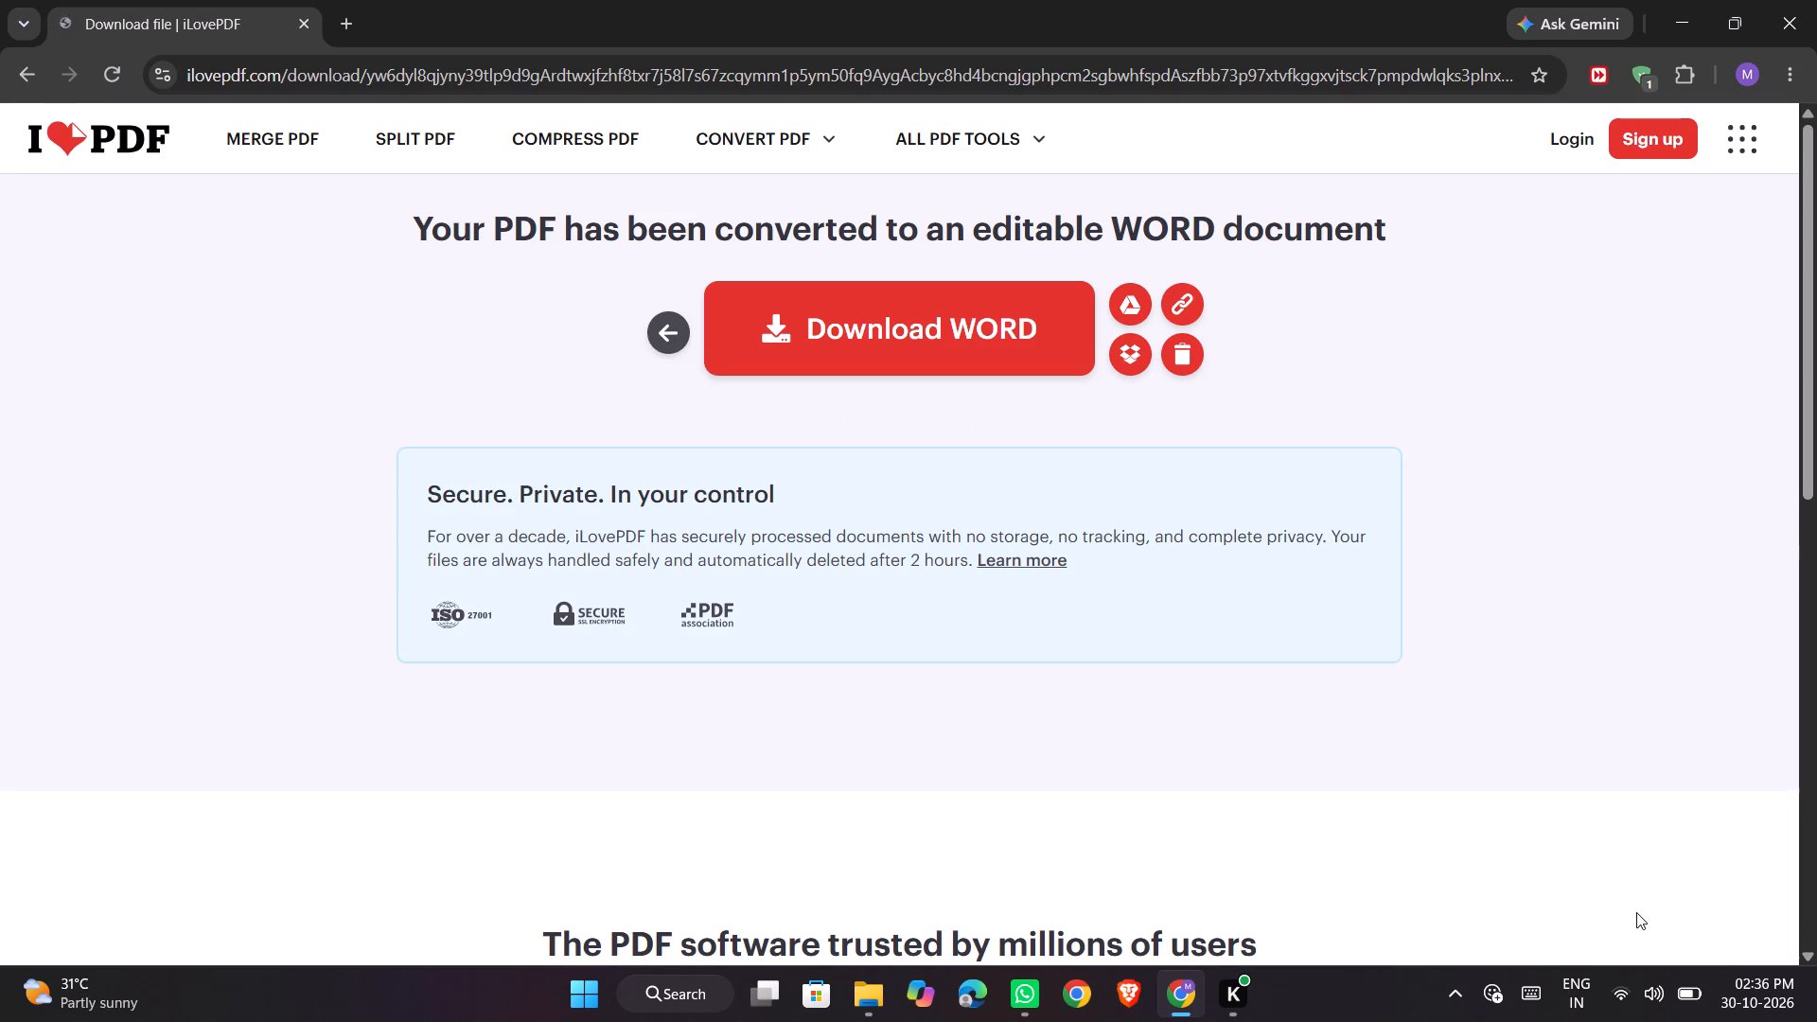
Switch to File Explorer and open the converted pple 528.docx from Downloads in Word.
click(891, 1009)
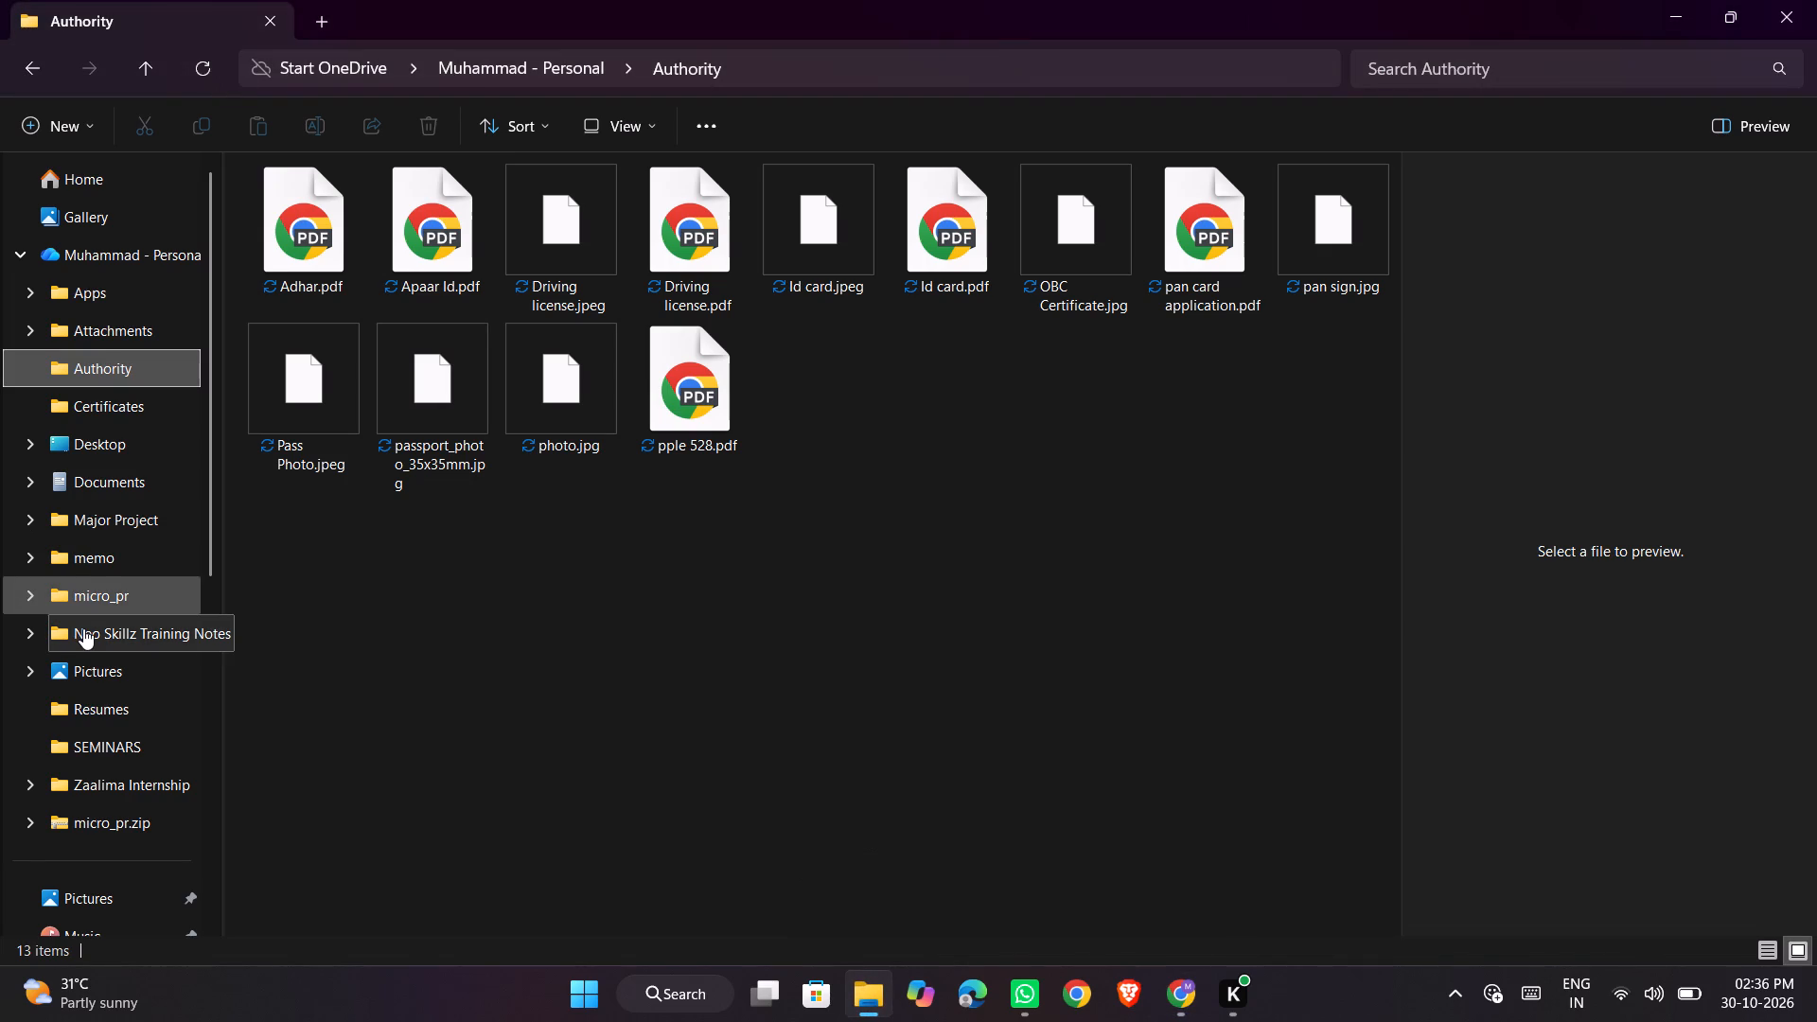
scroll(83, 628, down, 1)
click(97, 887)
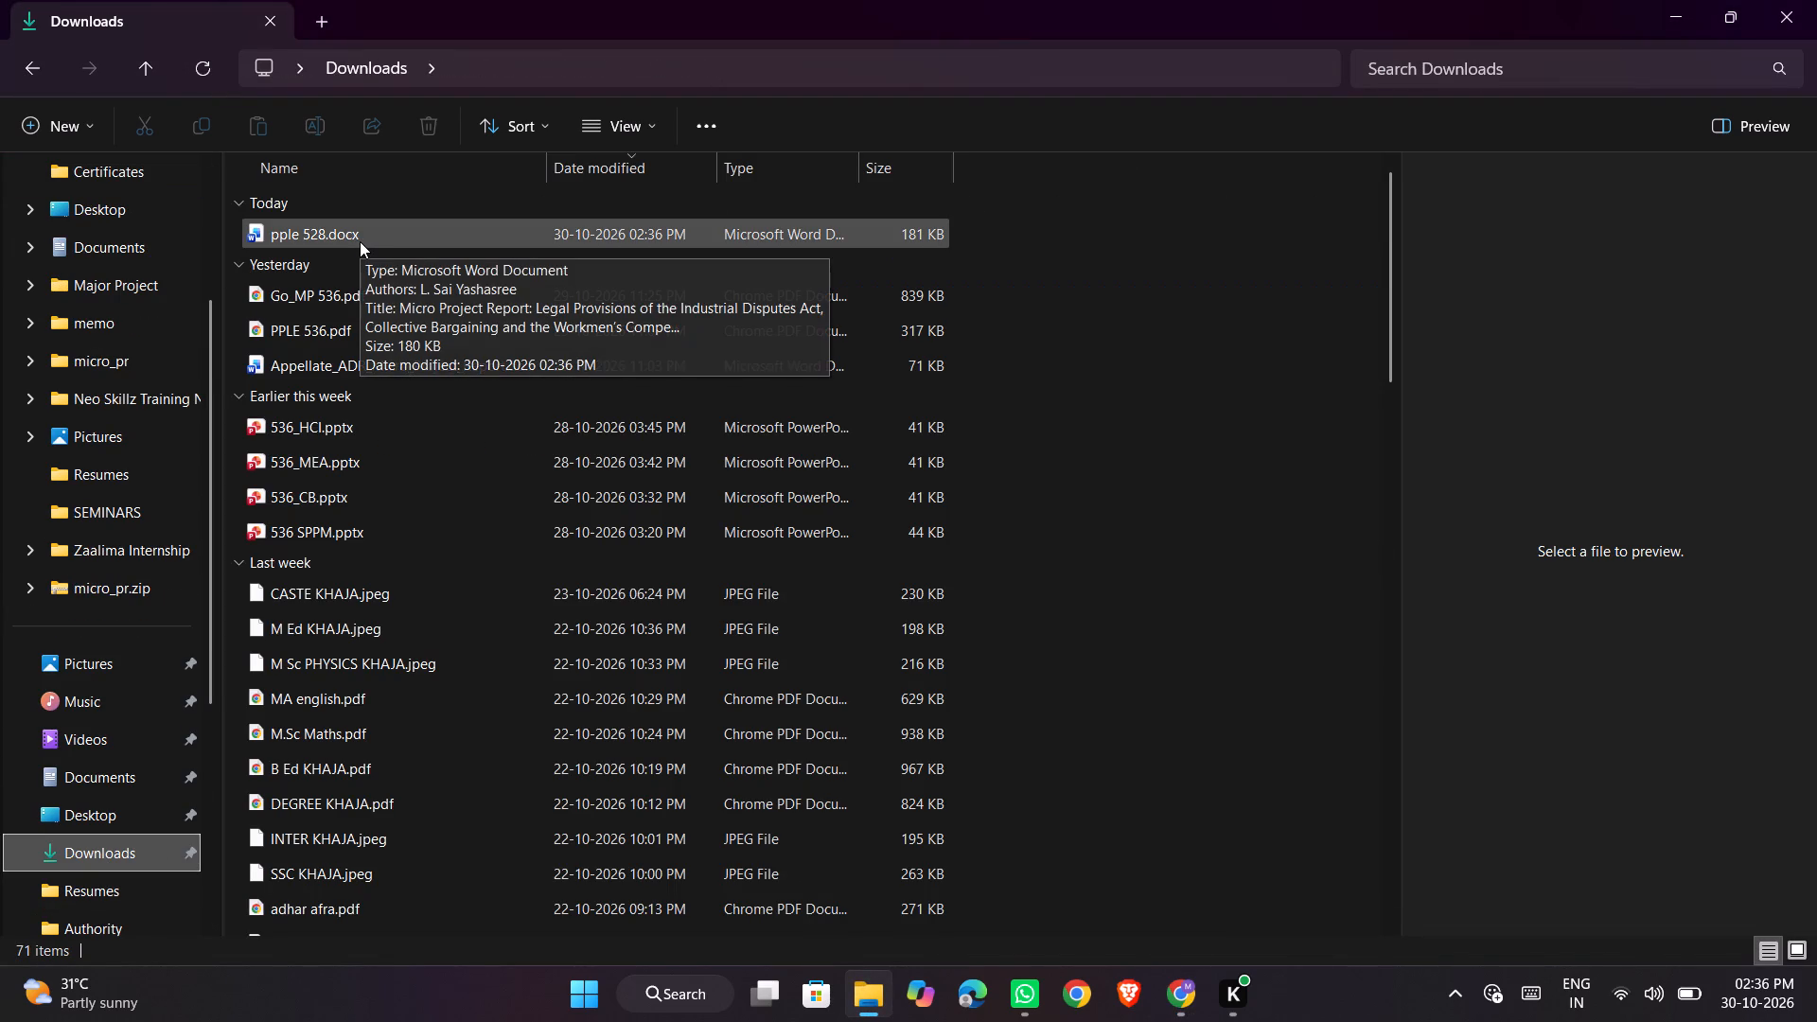
double_click(360, 241)
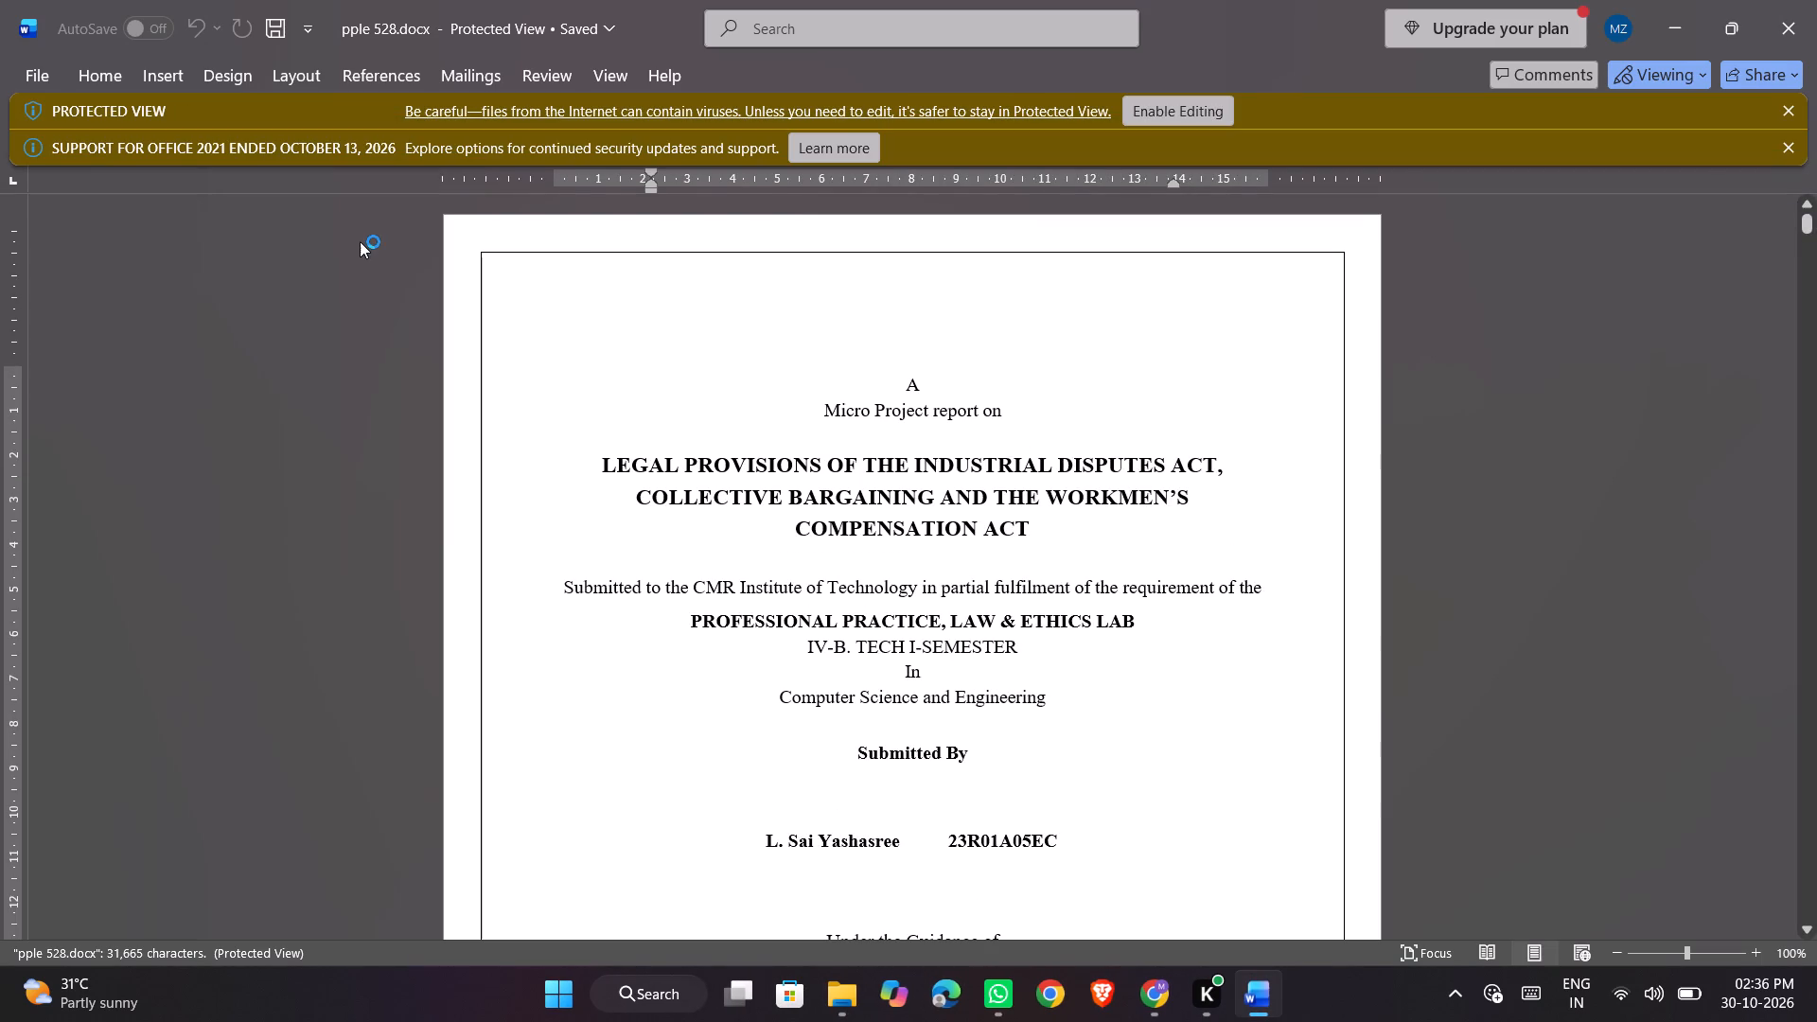
Enable editing for the protected pple 528.docx document.
click(1169, 110)
Replace the student's name under "Submitted By" on the cover page with the new student's full name.
scroll(1067, 353, down, 1)
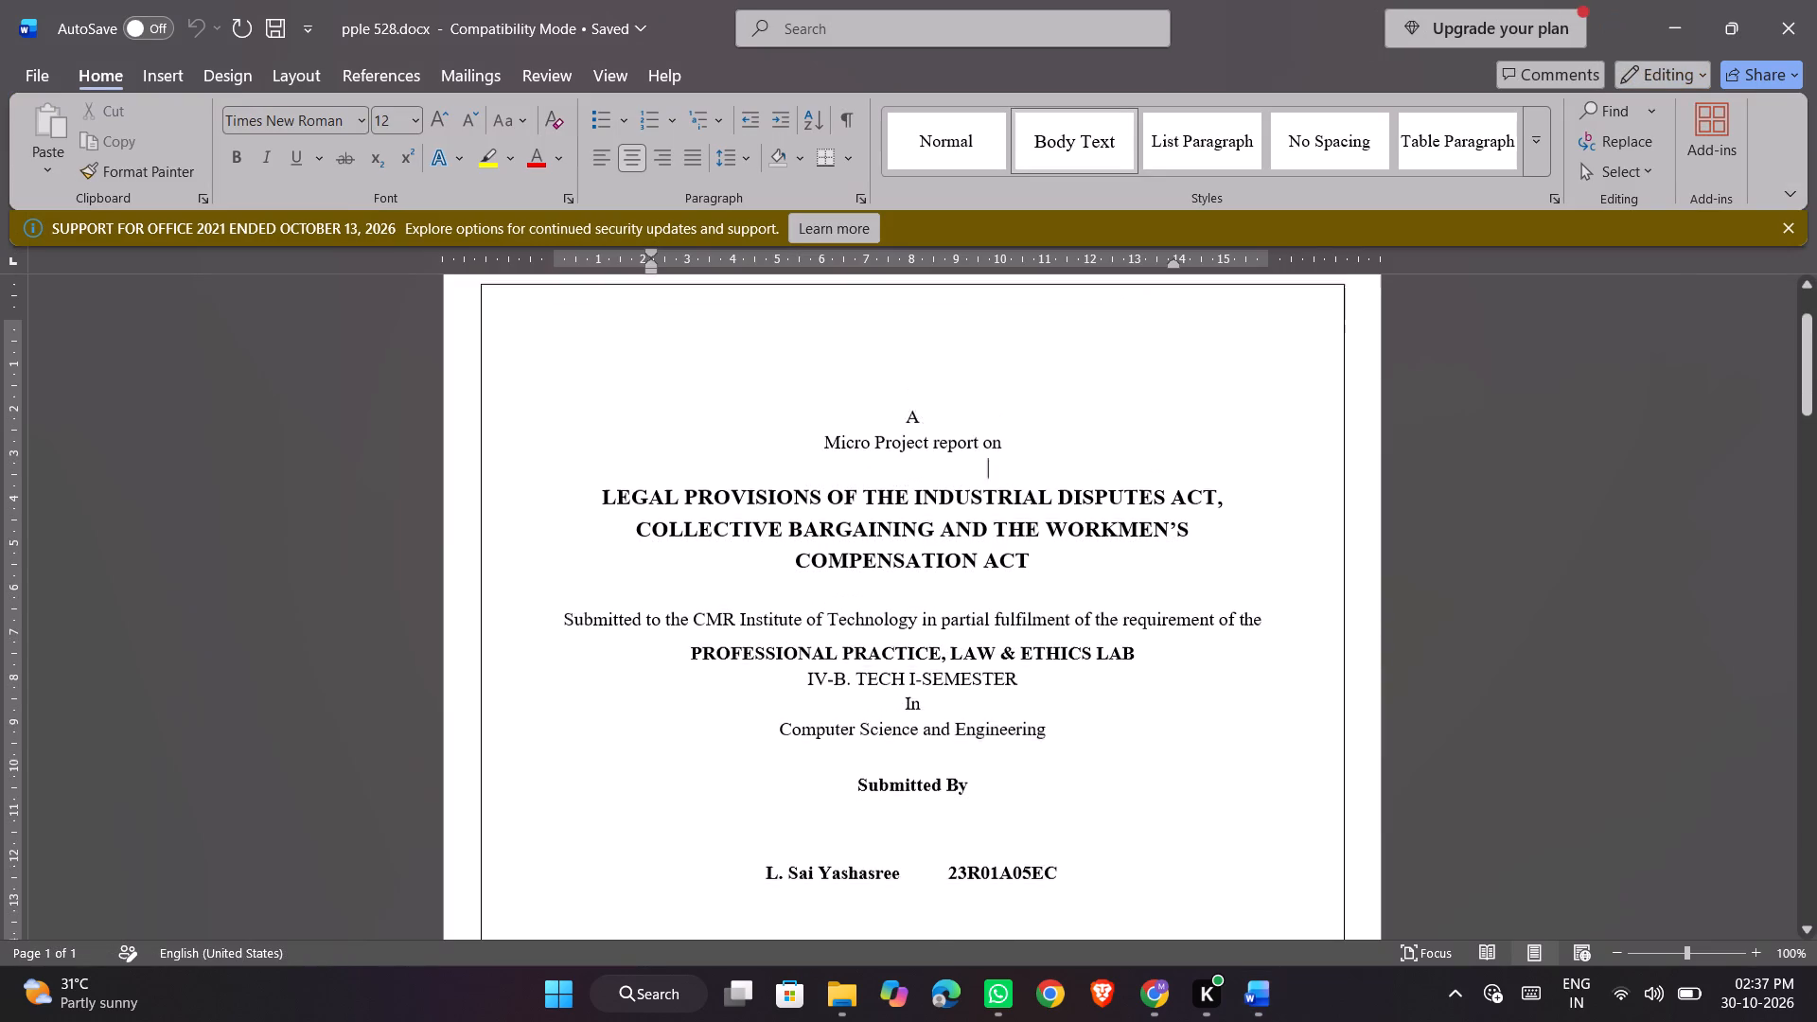
scroll(1067, 353, down, 3)
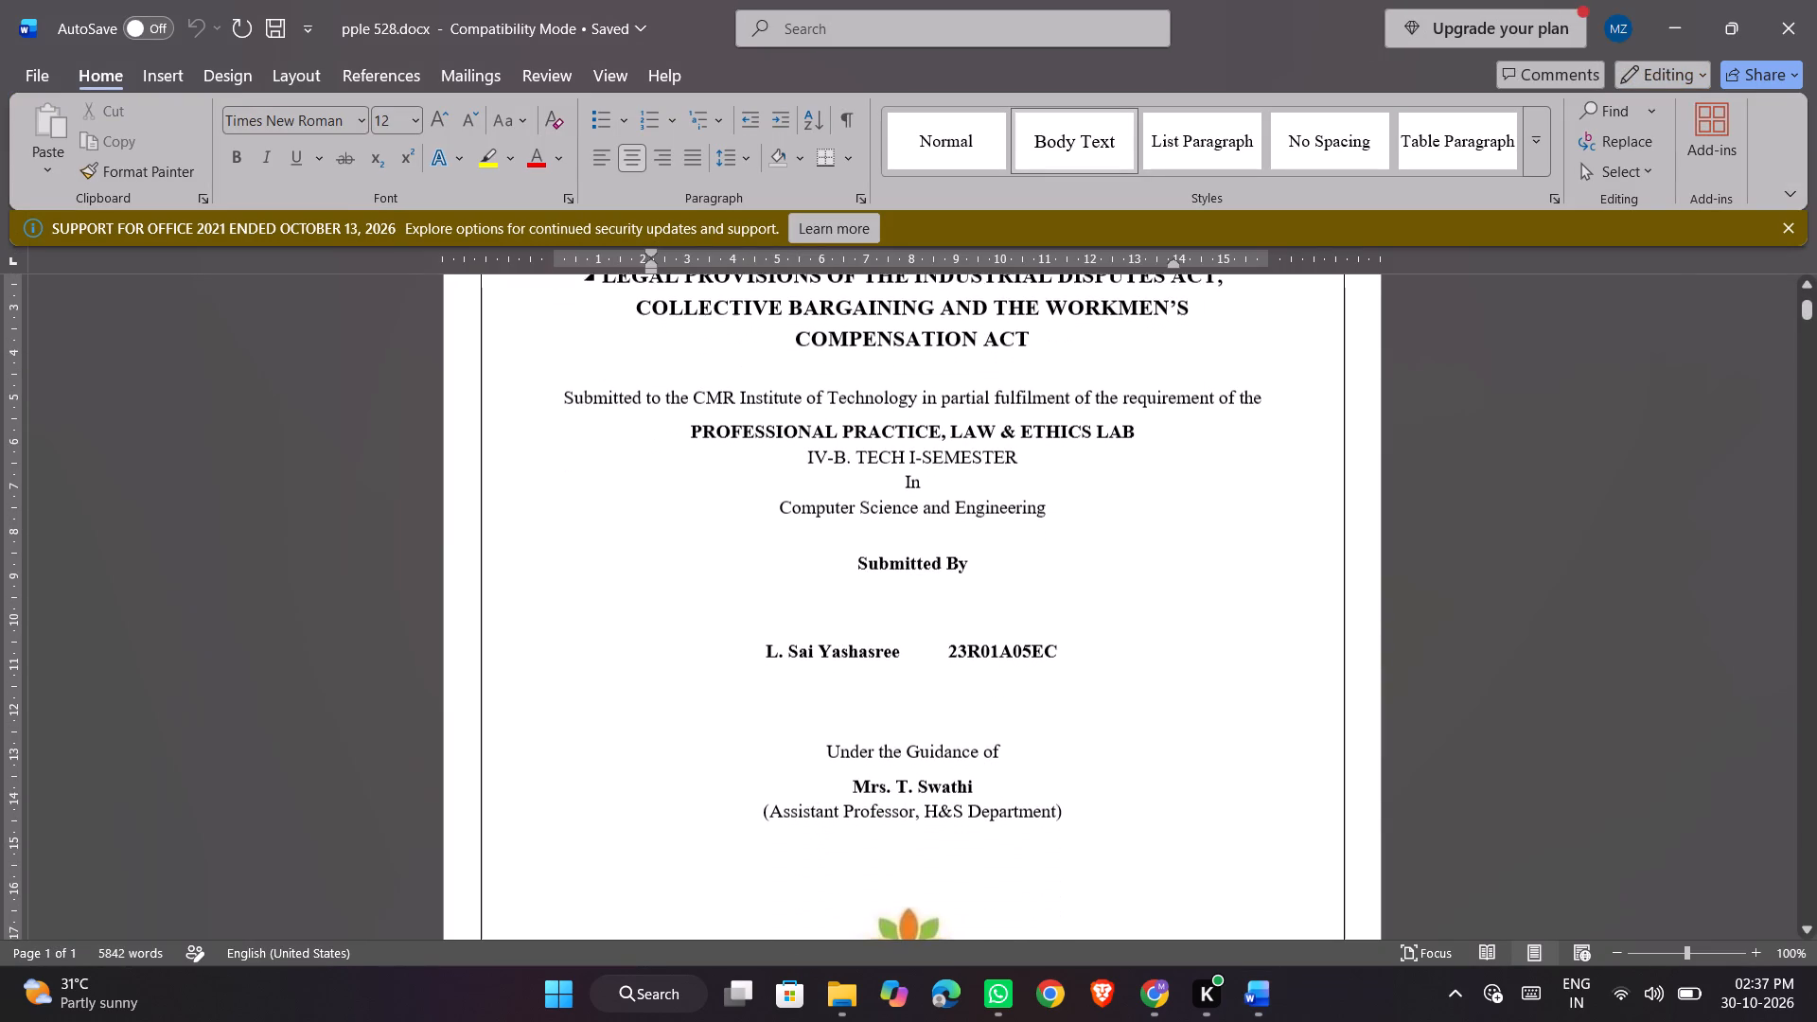
scroll(1067, 353, down, 1)
click(906, 640)
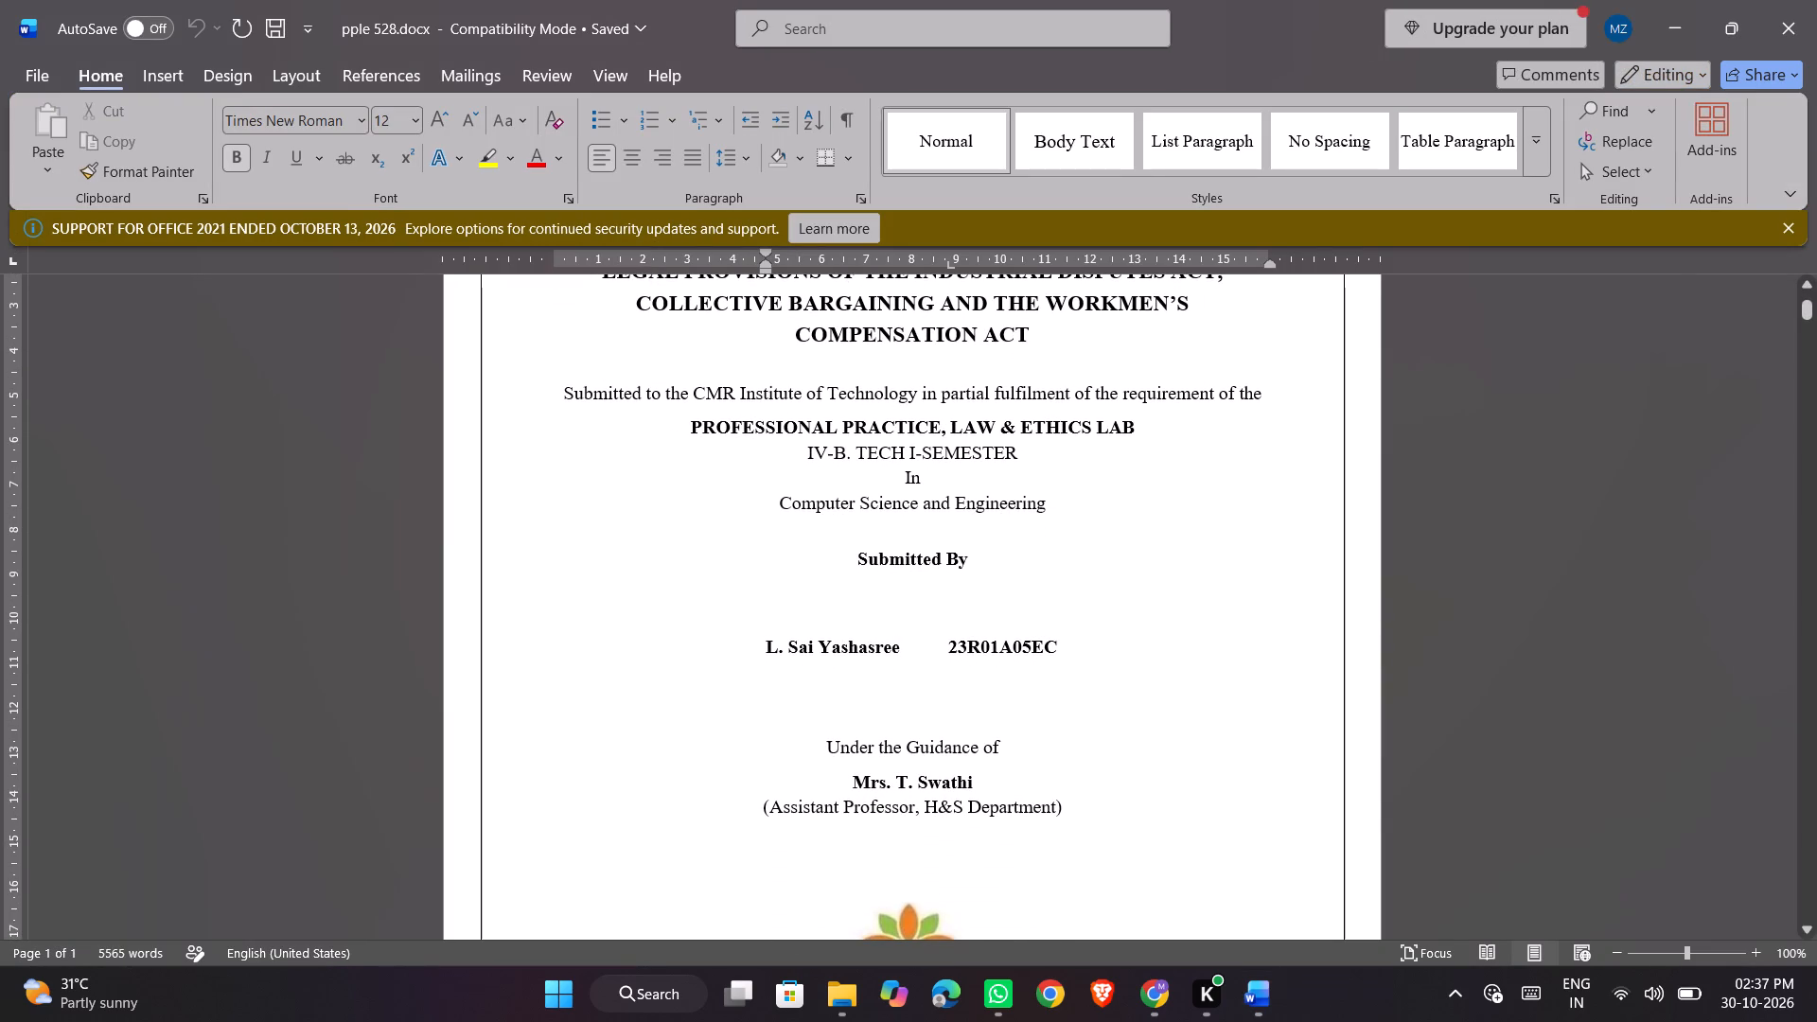
key(BackSpace)
key(BackSpace)
key(BackSpace)
key(BackSpace)
key(BackSpace)
key(BackSpace)
key(BackSpace)
key(BackSpace)
key(BackSpace)
key(BackSpace)
key(BackSpace)
key(BackSpace)
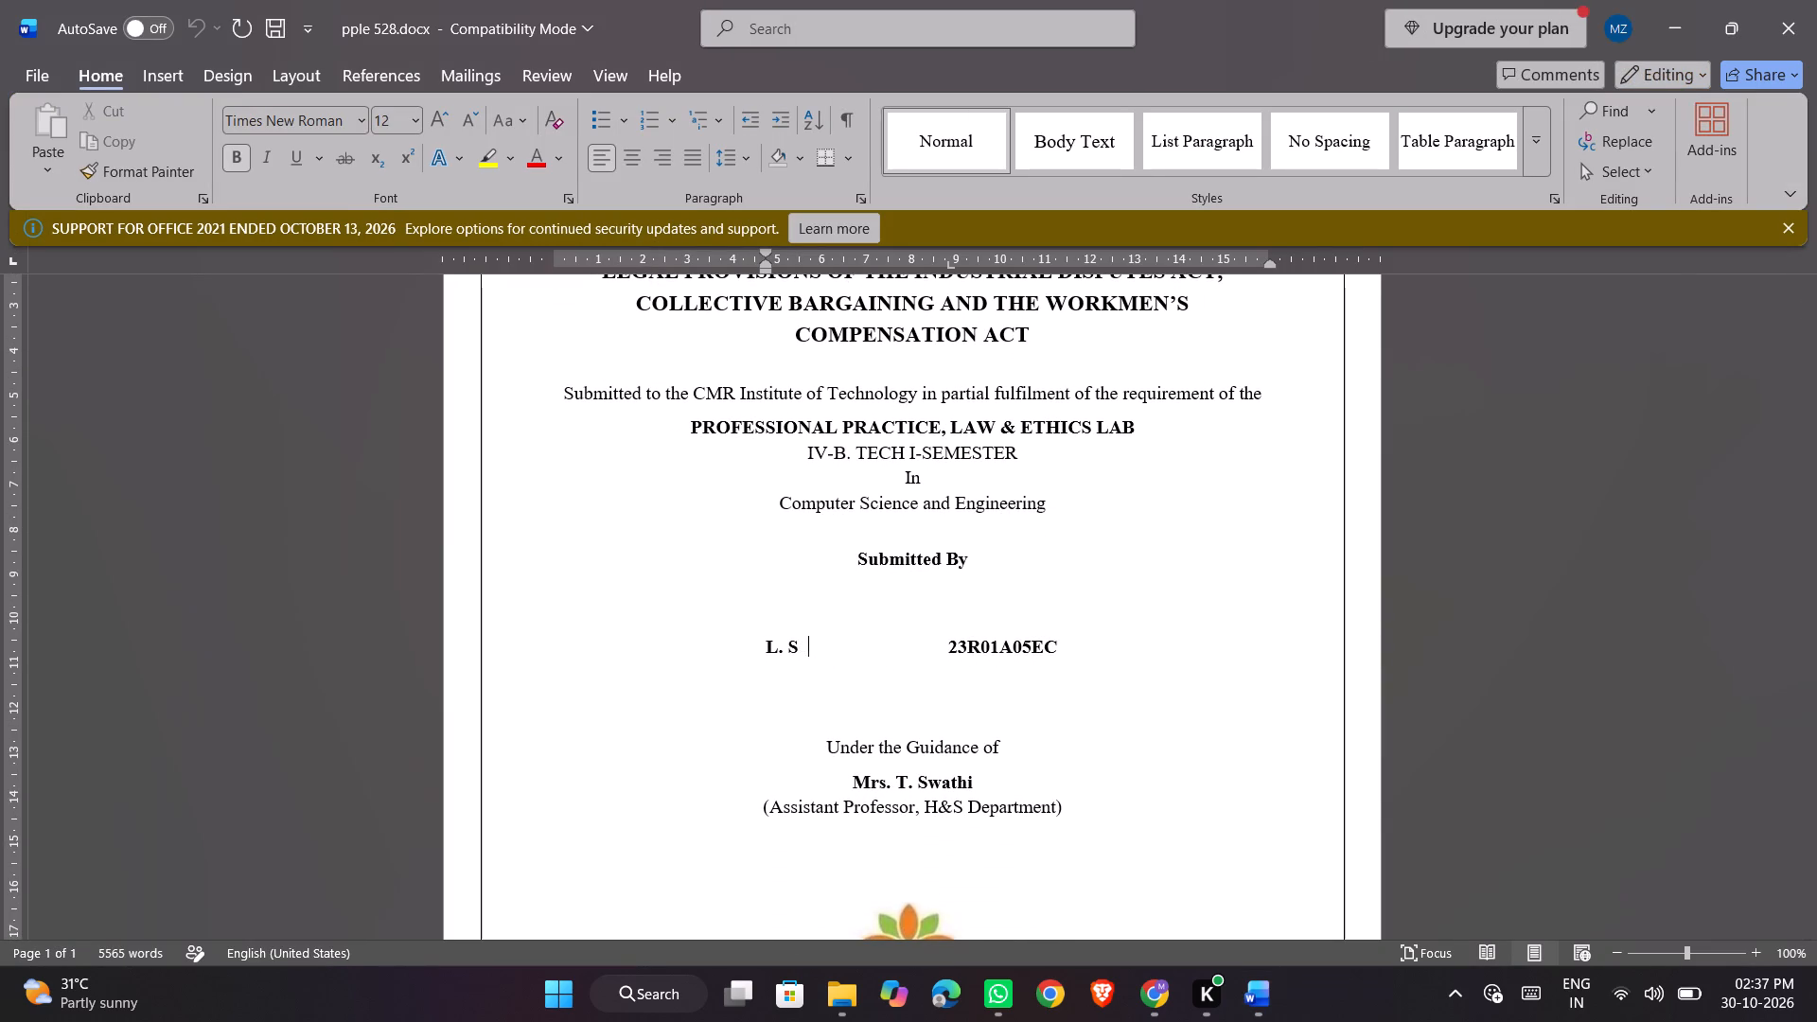
key(BackSpace)
key(BackSpace)
key(BackSpace)
key(BackSpace)
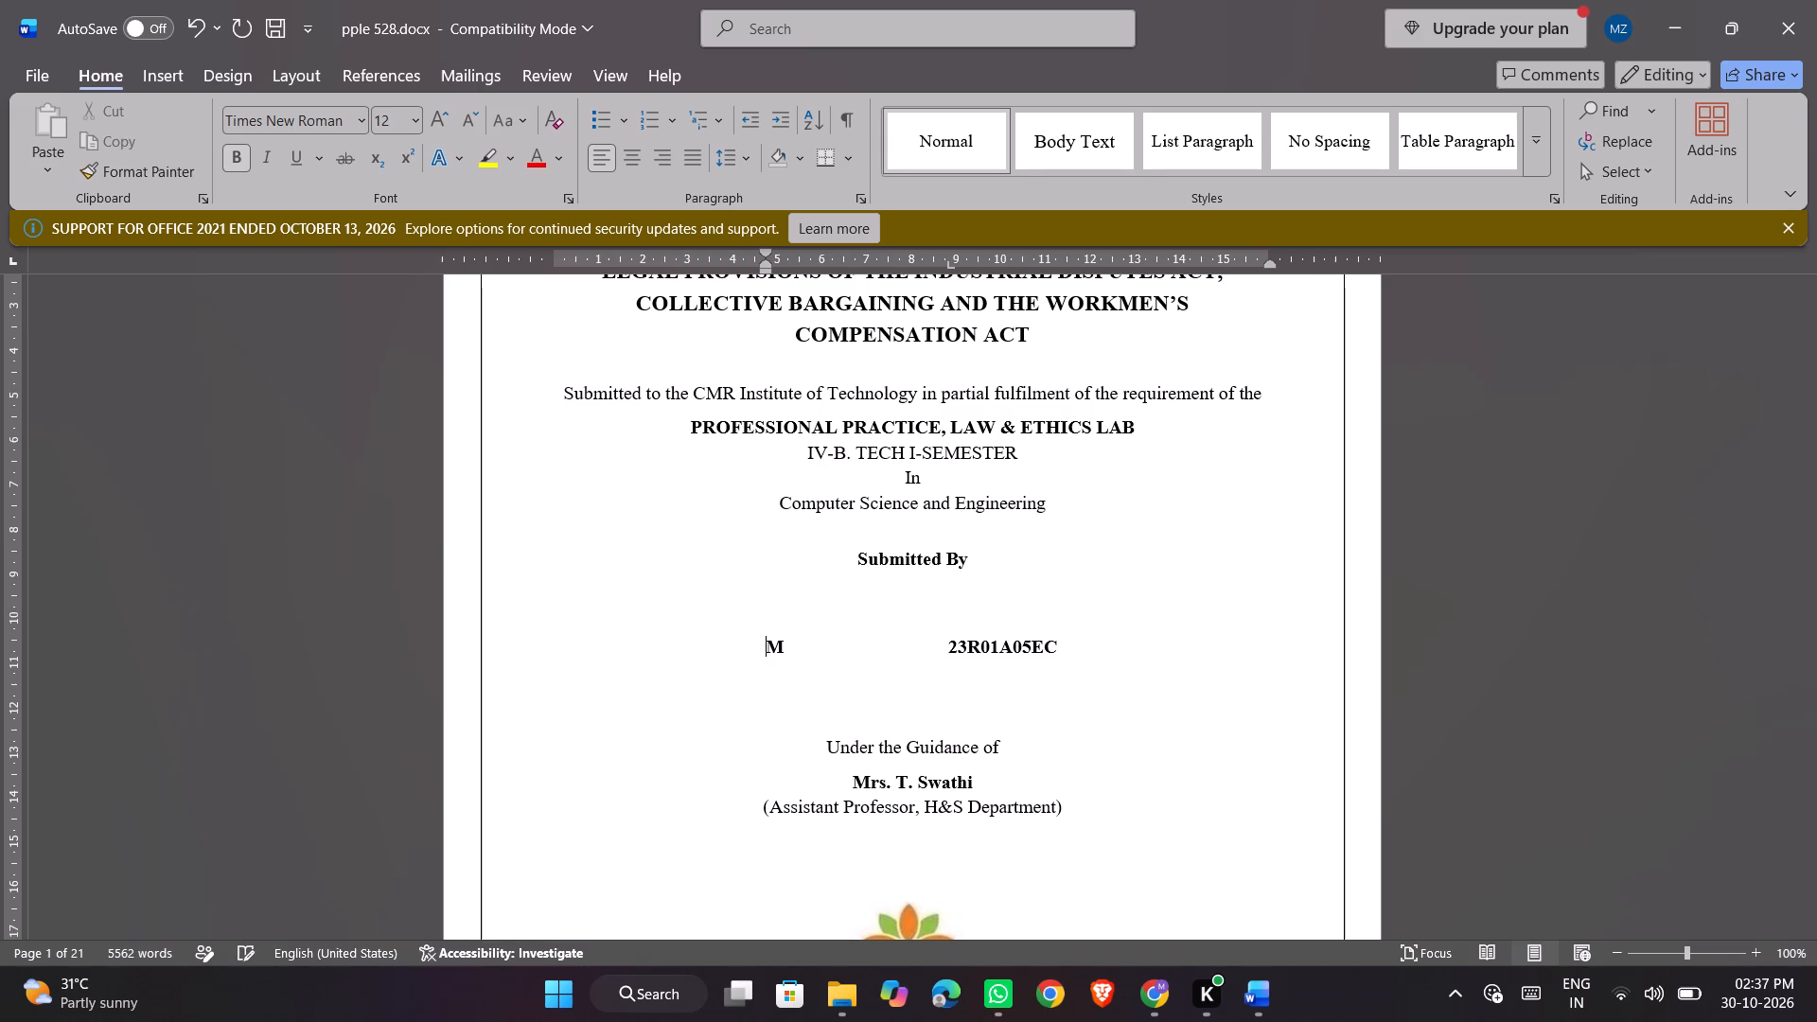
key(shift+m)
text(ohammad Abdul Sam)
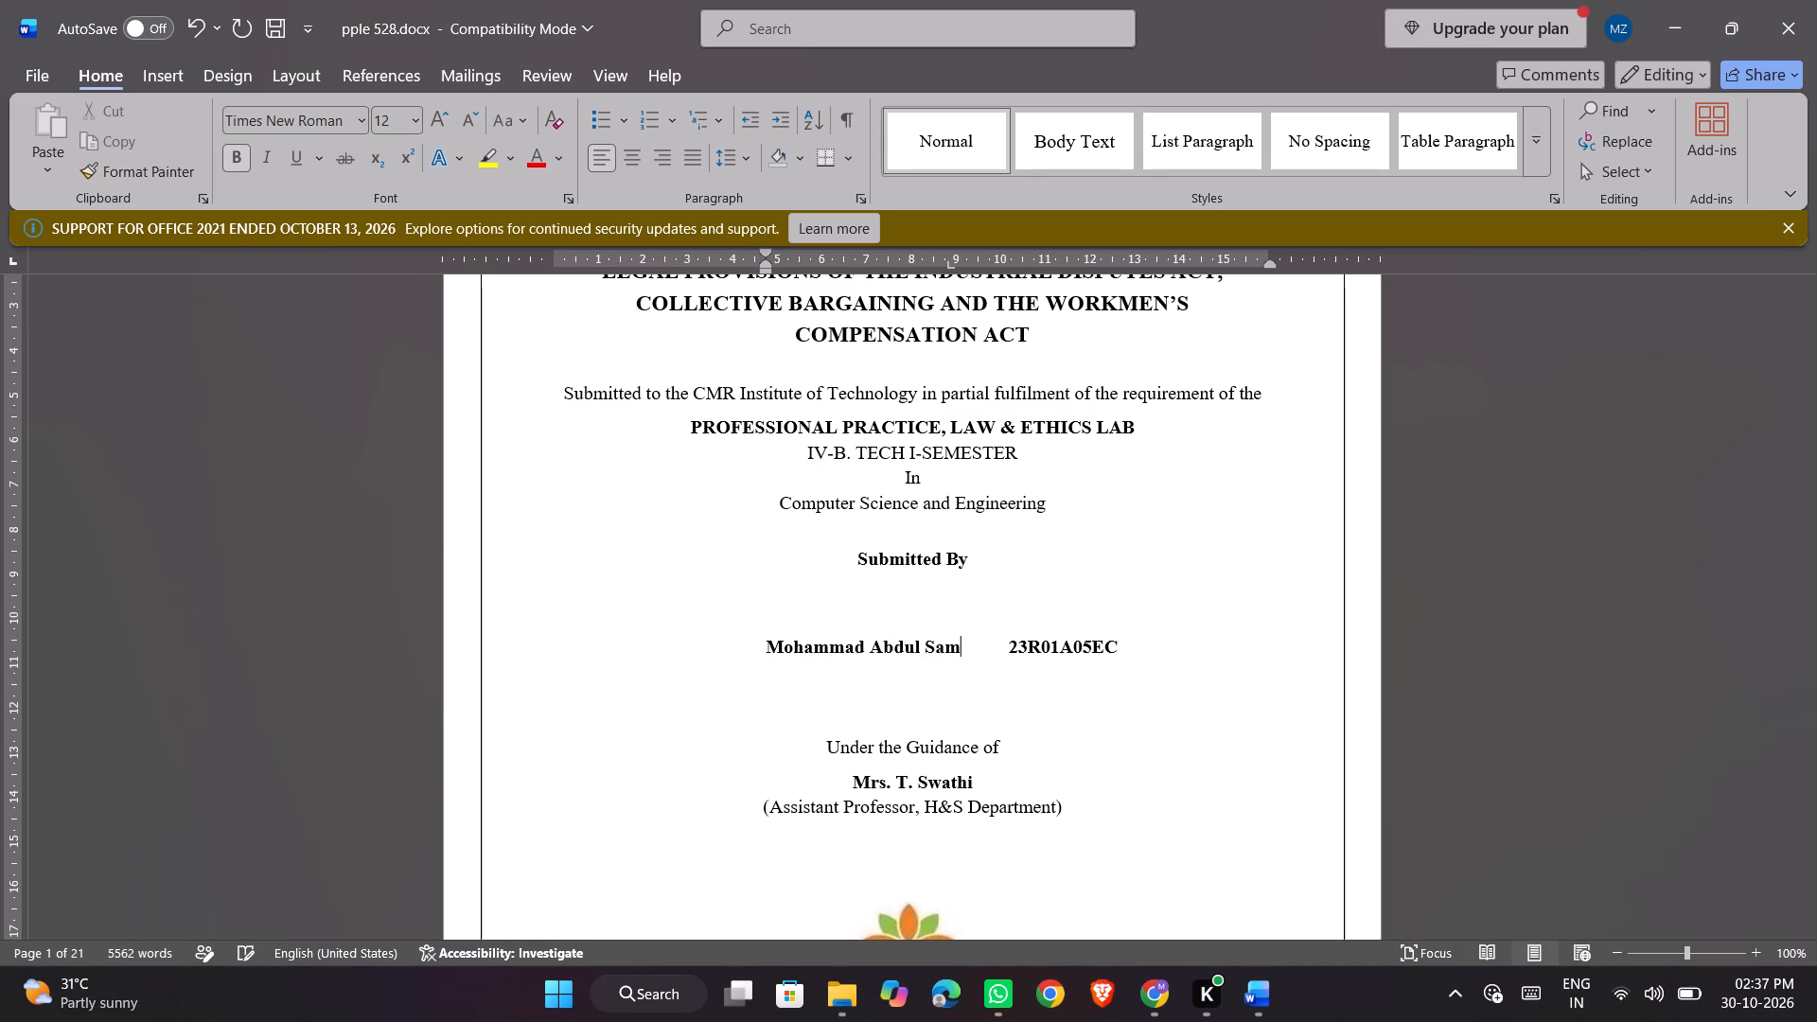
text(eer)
Change the roll number beside the student's name on the cover page to the new student's roll number.
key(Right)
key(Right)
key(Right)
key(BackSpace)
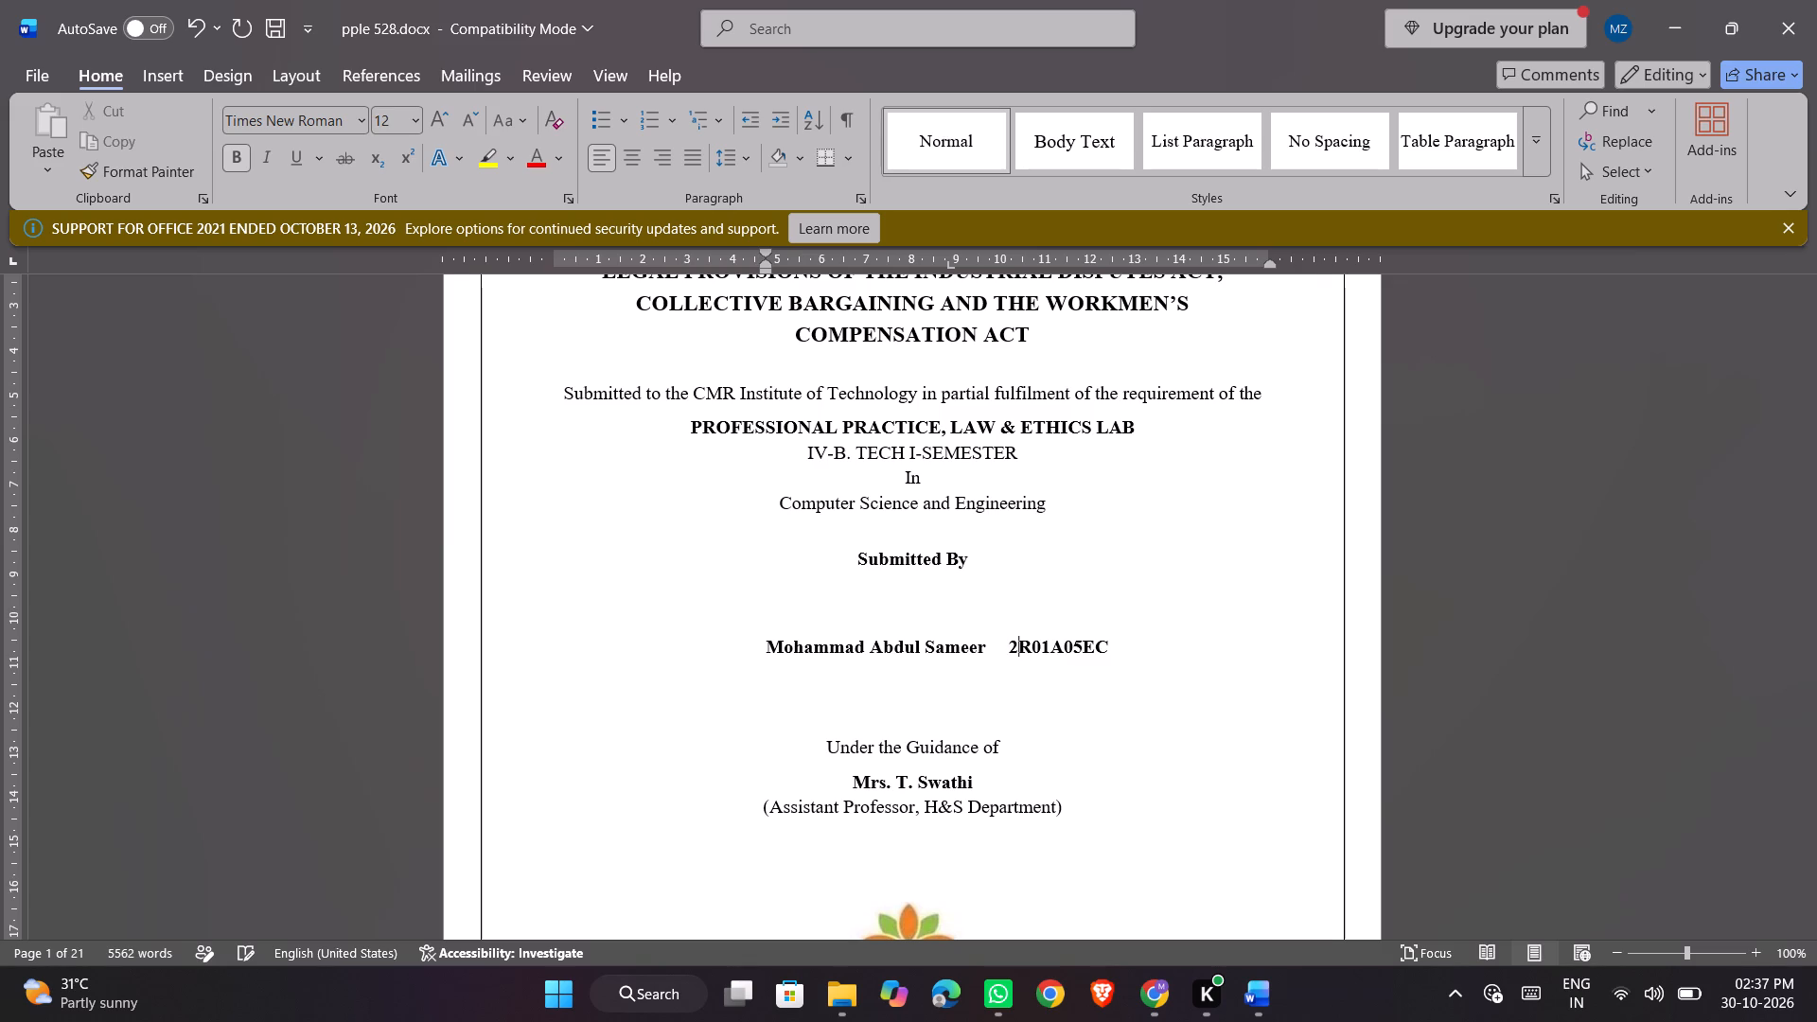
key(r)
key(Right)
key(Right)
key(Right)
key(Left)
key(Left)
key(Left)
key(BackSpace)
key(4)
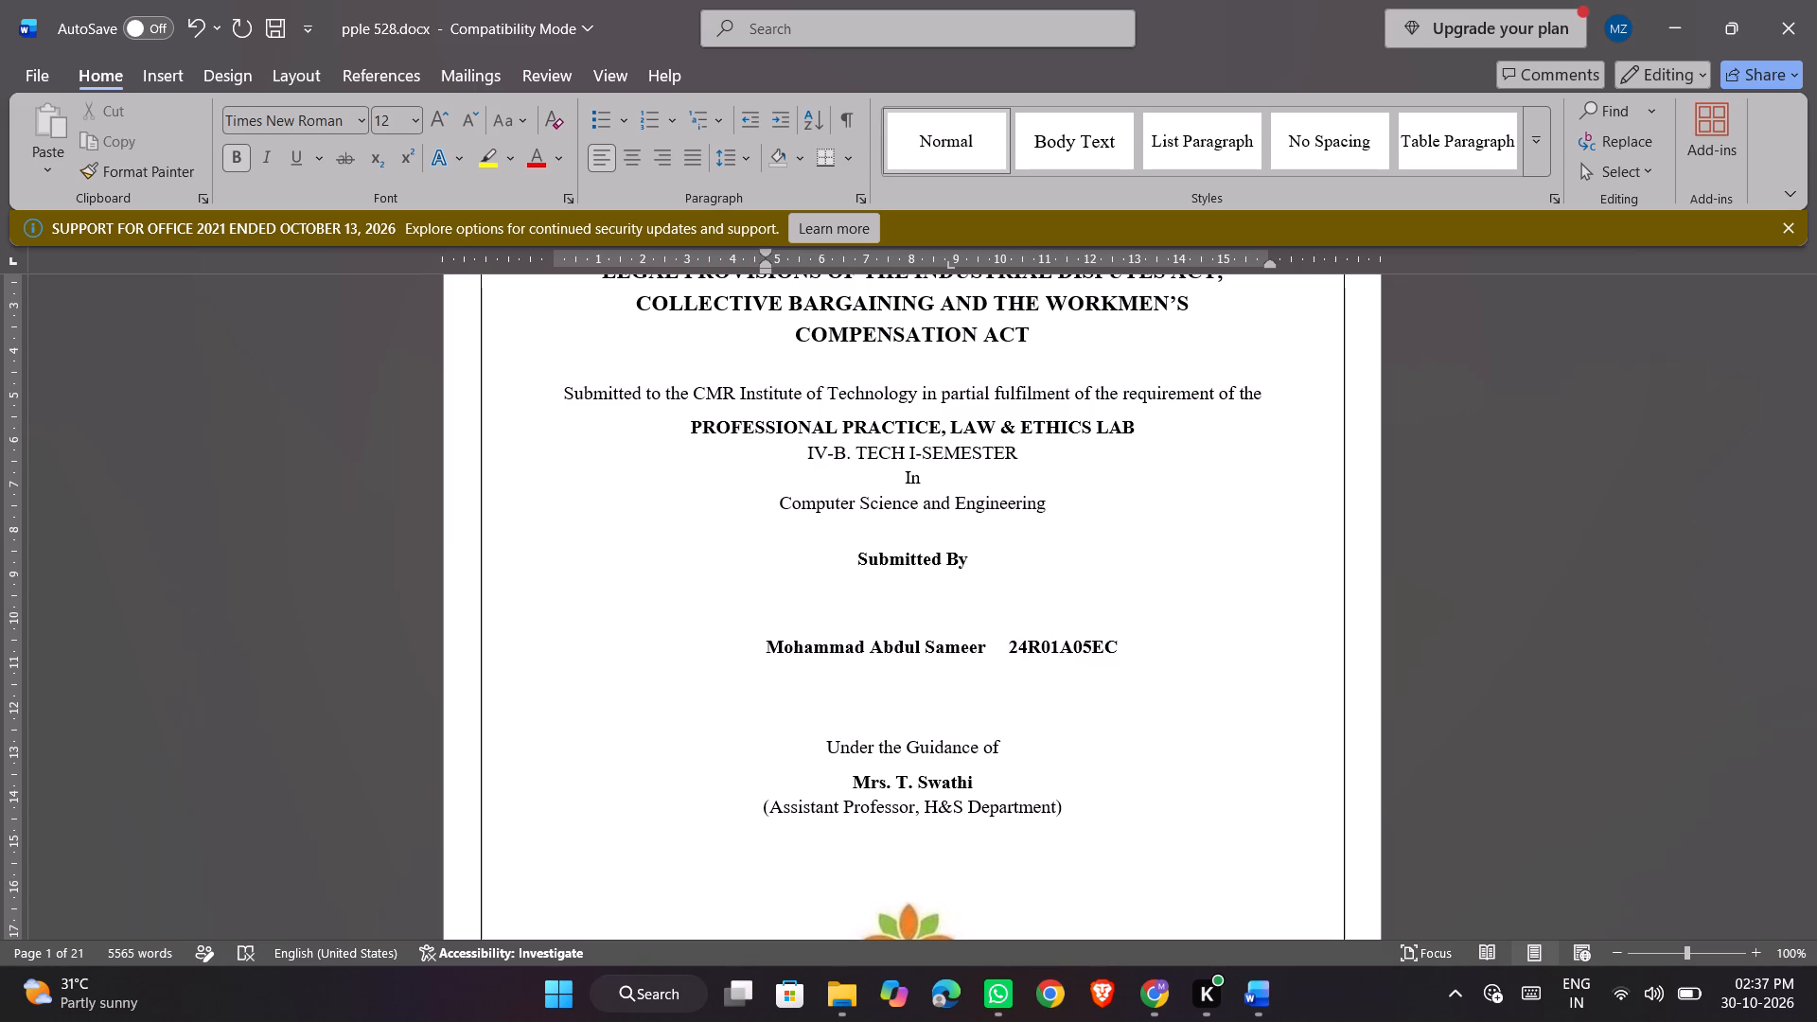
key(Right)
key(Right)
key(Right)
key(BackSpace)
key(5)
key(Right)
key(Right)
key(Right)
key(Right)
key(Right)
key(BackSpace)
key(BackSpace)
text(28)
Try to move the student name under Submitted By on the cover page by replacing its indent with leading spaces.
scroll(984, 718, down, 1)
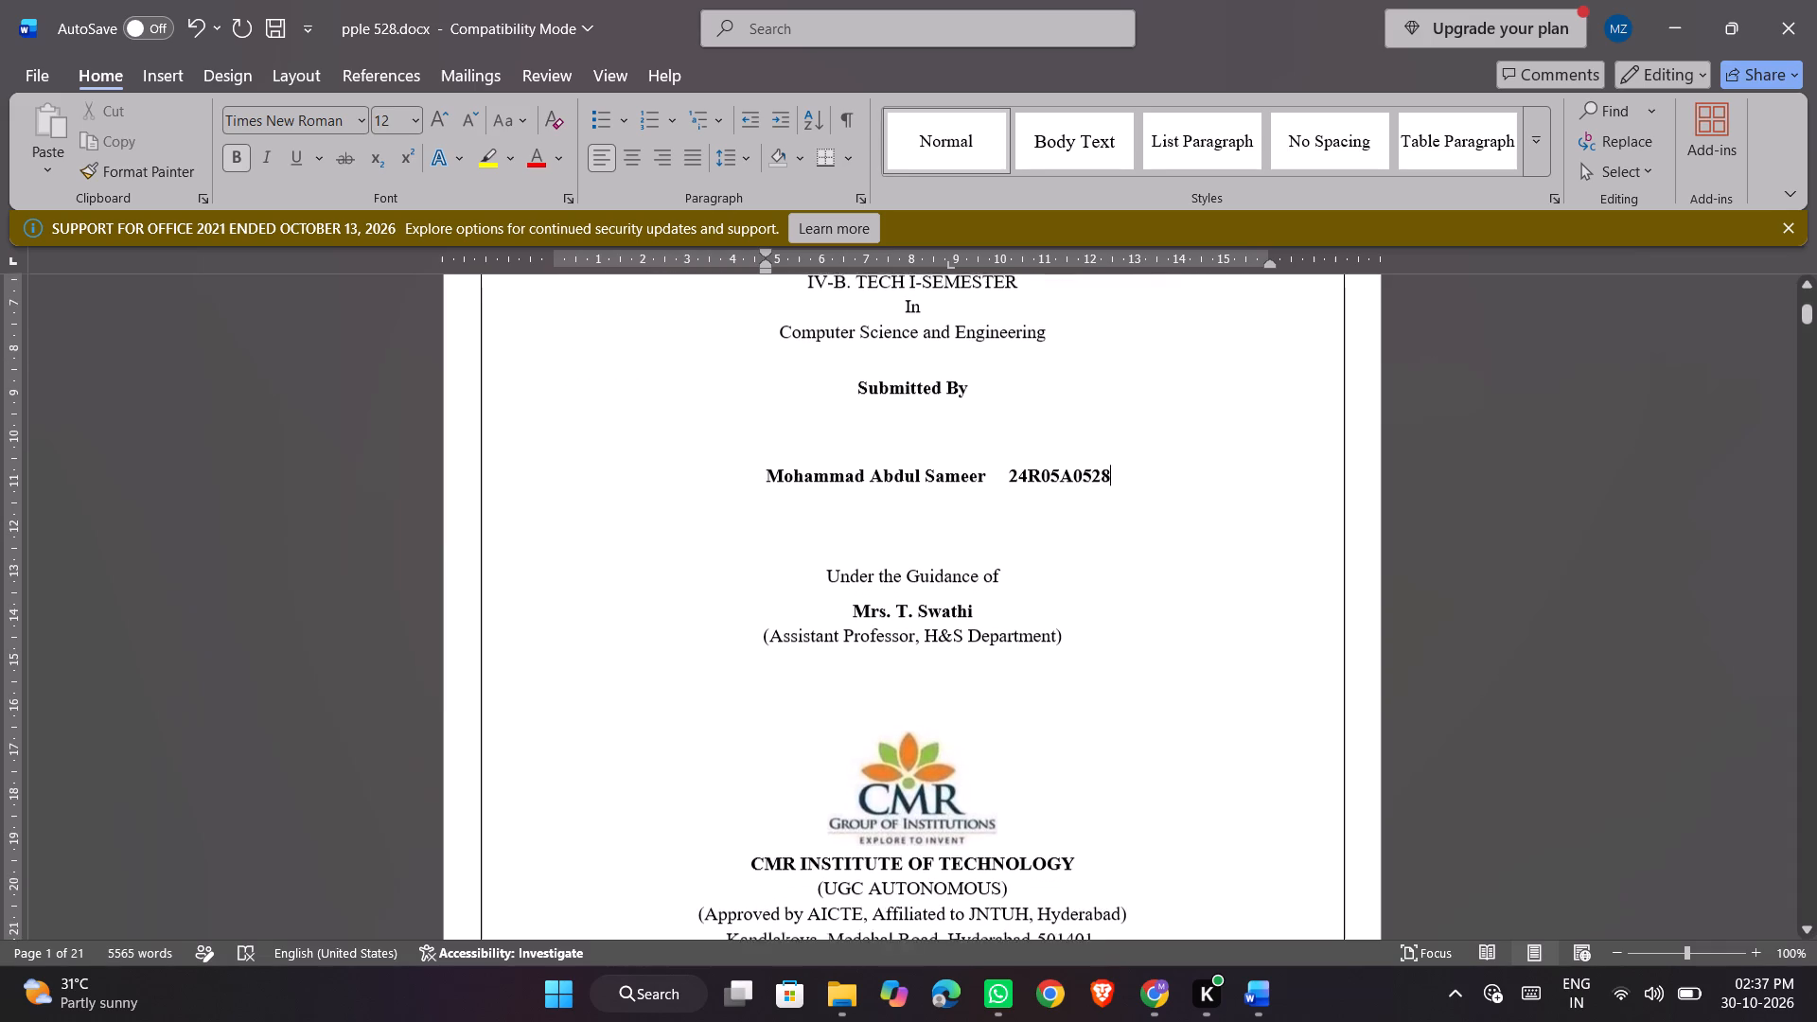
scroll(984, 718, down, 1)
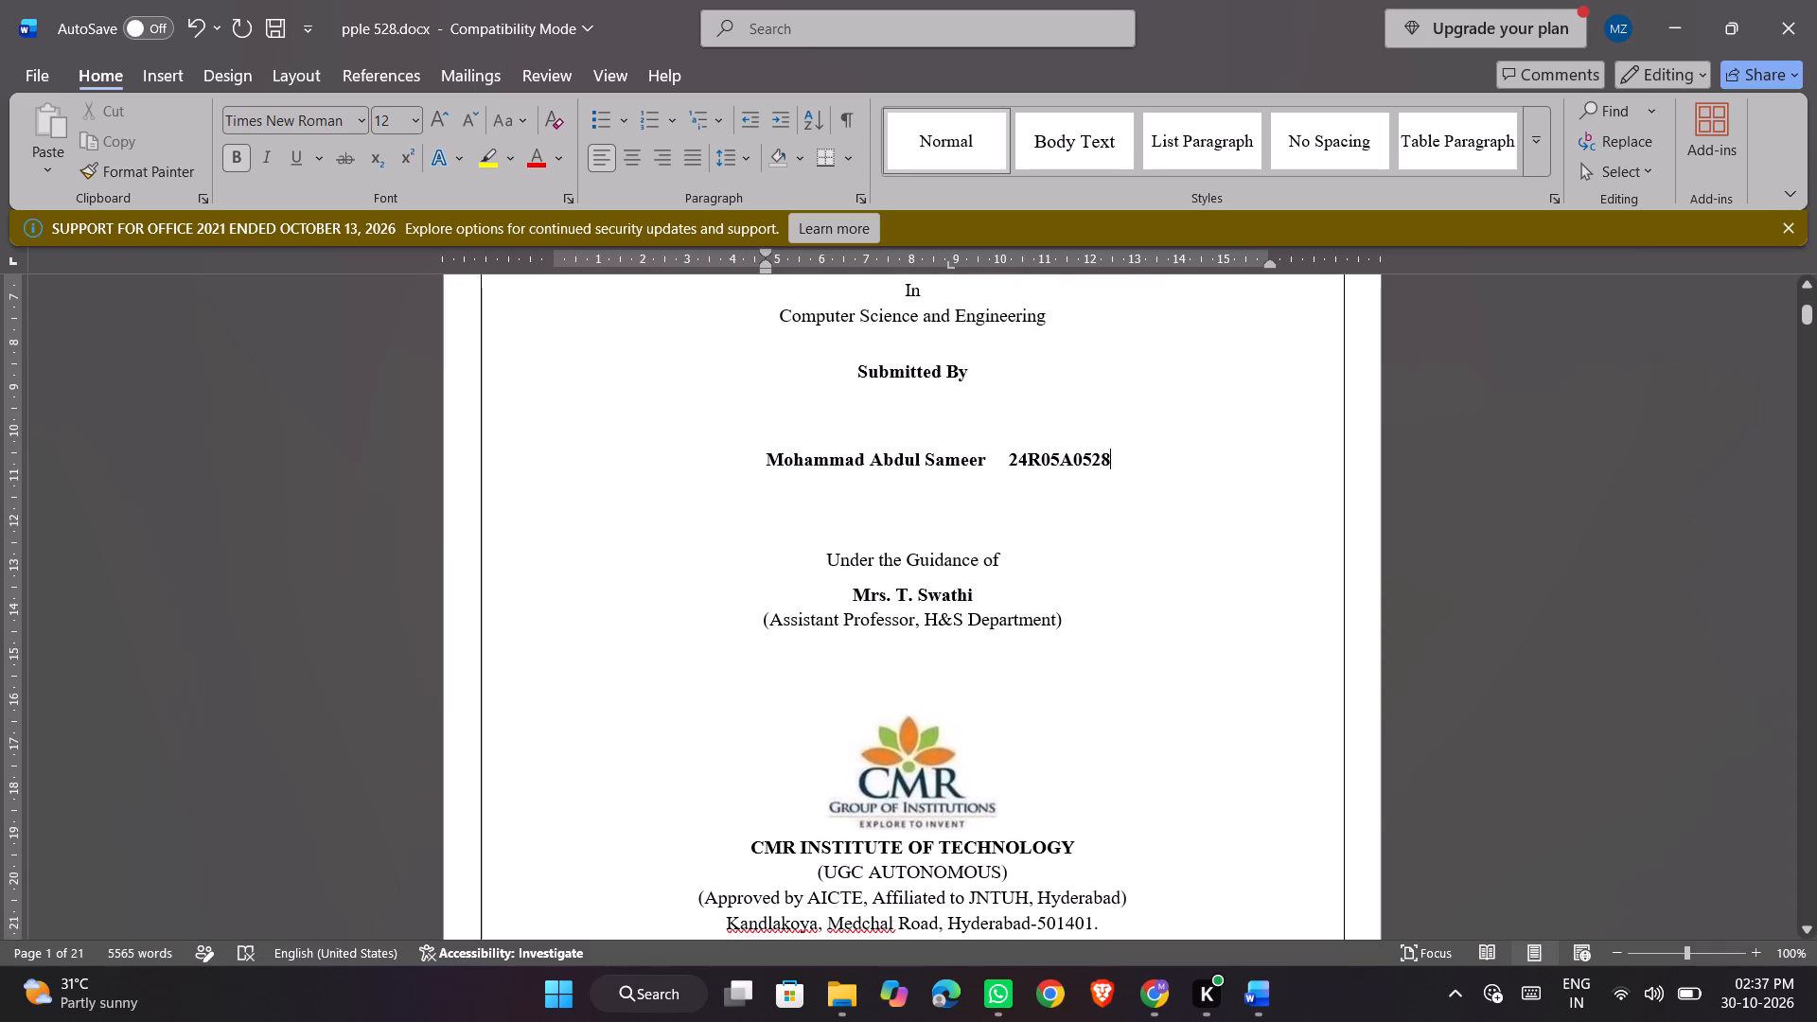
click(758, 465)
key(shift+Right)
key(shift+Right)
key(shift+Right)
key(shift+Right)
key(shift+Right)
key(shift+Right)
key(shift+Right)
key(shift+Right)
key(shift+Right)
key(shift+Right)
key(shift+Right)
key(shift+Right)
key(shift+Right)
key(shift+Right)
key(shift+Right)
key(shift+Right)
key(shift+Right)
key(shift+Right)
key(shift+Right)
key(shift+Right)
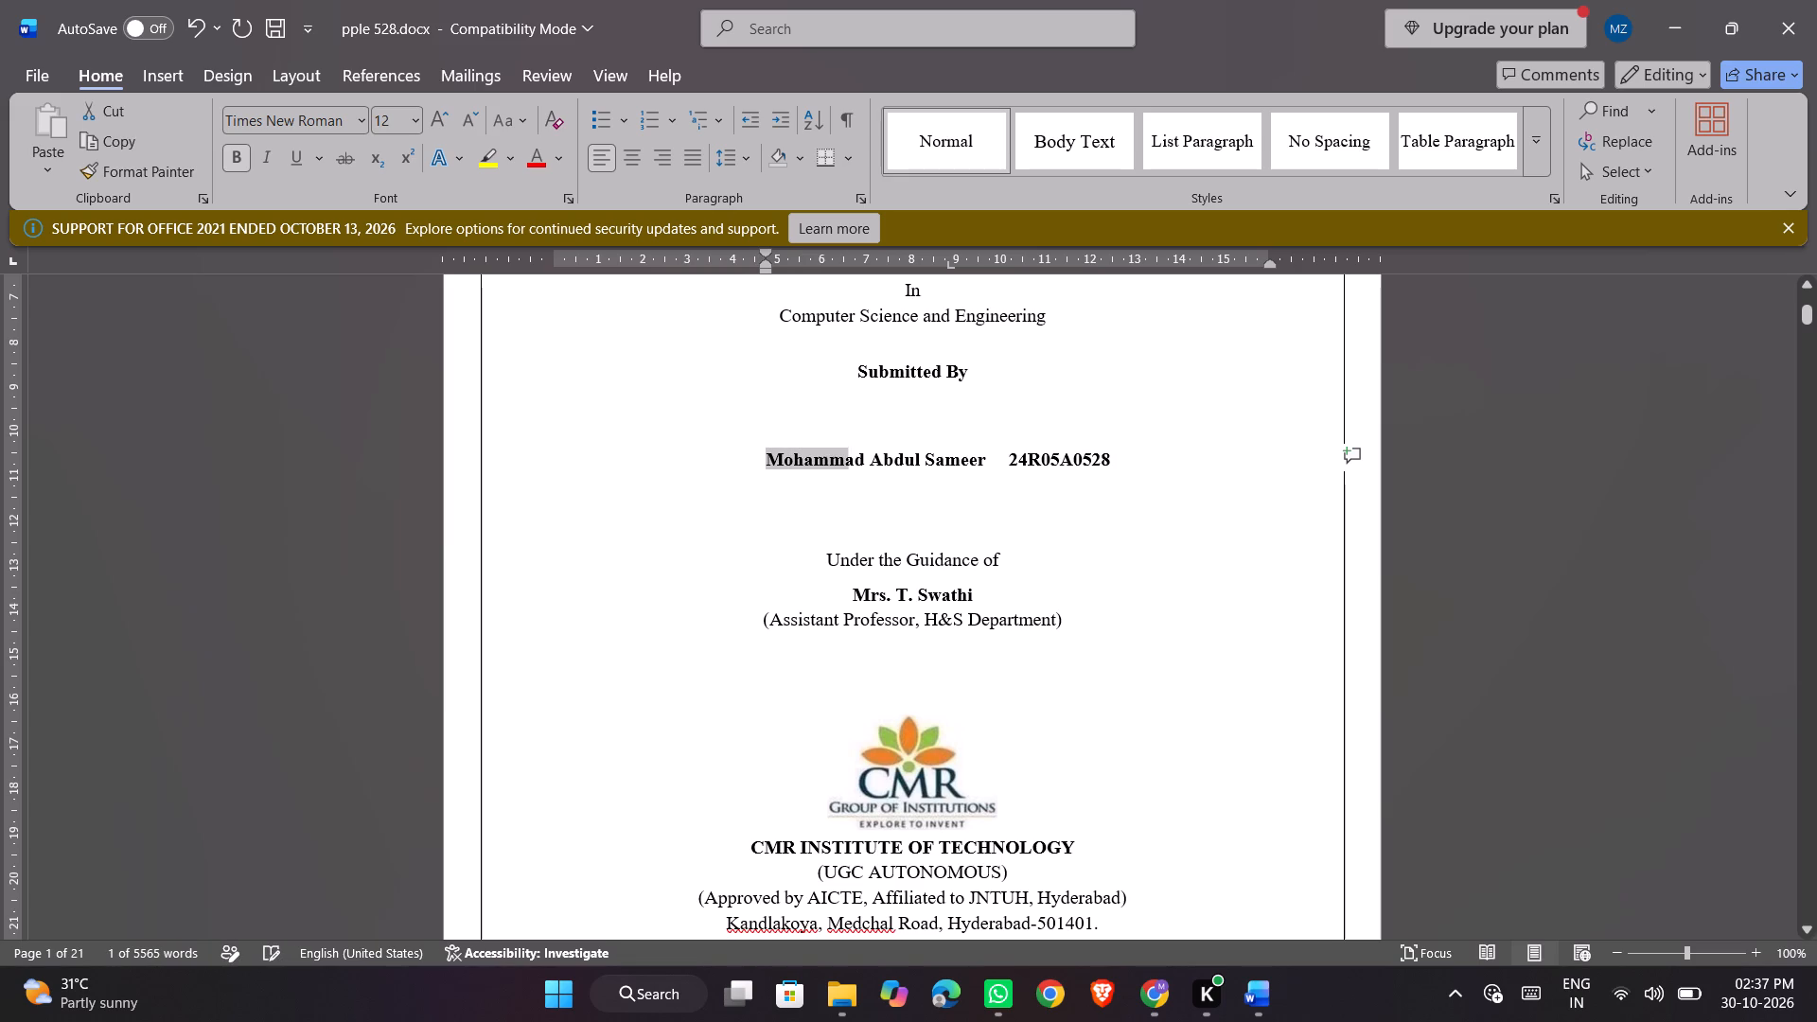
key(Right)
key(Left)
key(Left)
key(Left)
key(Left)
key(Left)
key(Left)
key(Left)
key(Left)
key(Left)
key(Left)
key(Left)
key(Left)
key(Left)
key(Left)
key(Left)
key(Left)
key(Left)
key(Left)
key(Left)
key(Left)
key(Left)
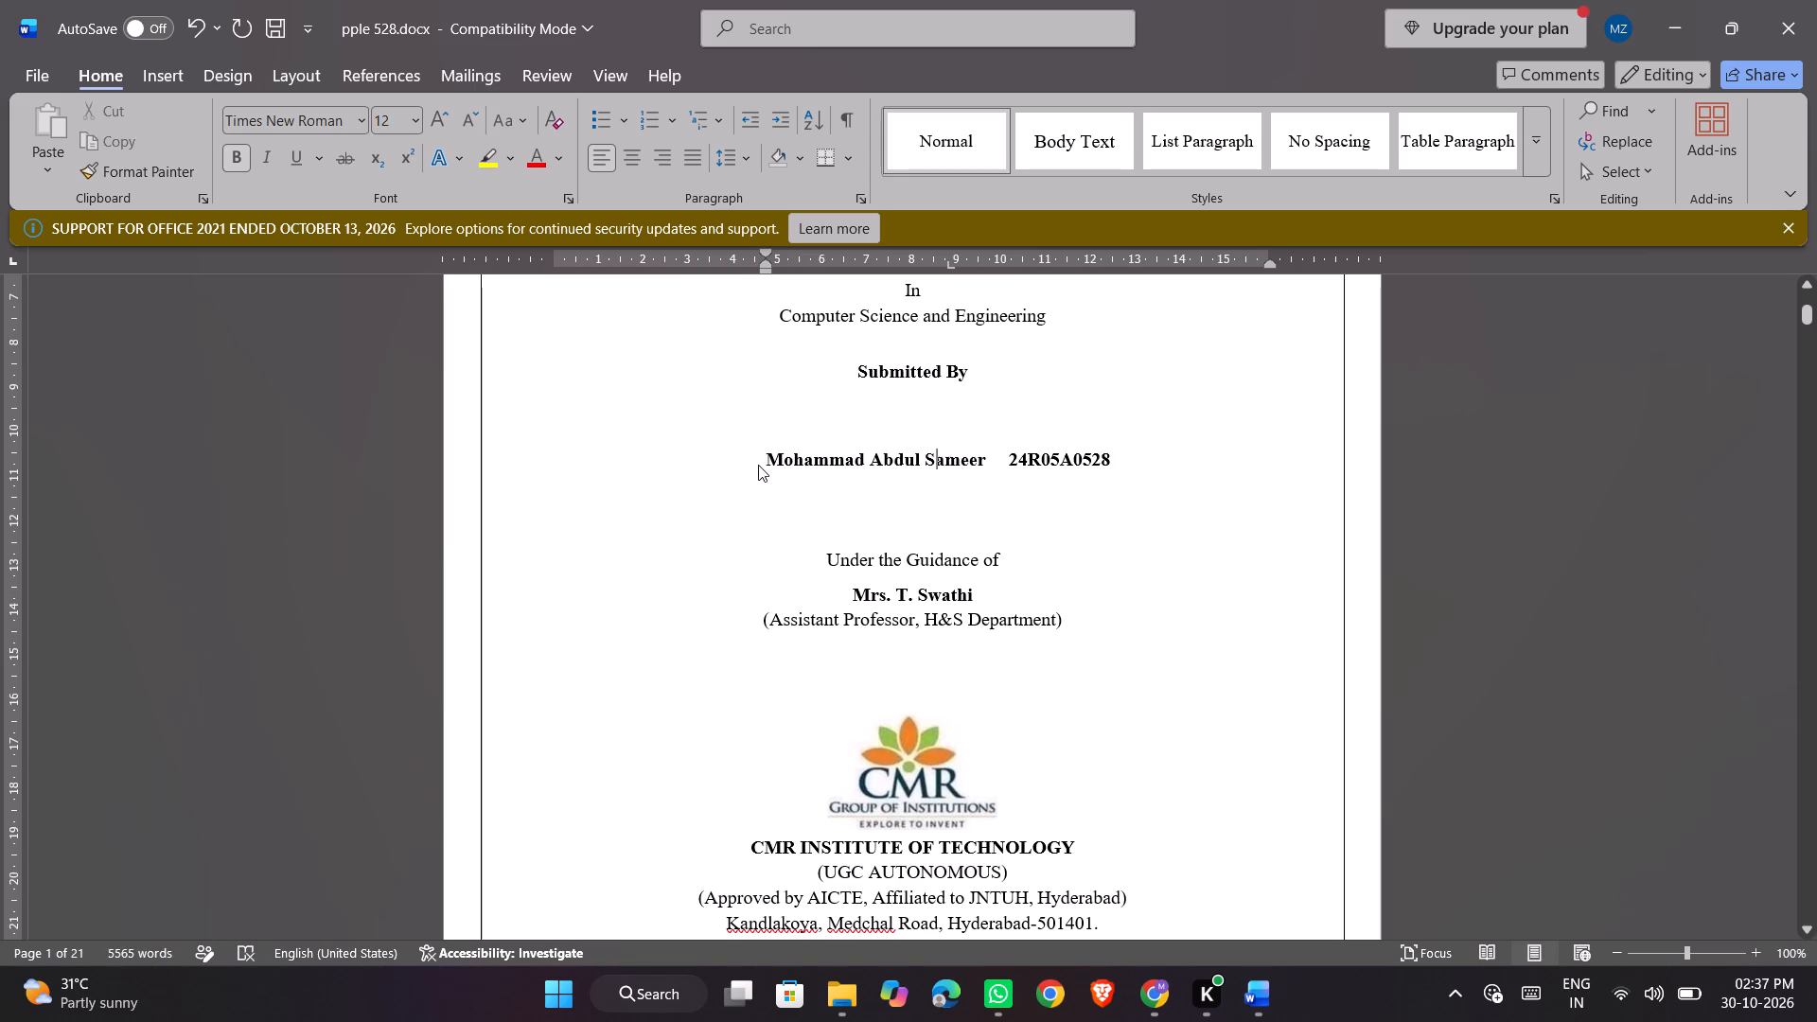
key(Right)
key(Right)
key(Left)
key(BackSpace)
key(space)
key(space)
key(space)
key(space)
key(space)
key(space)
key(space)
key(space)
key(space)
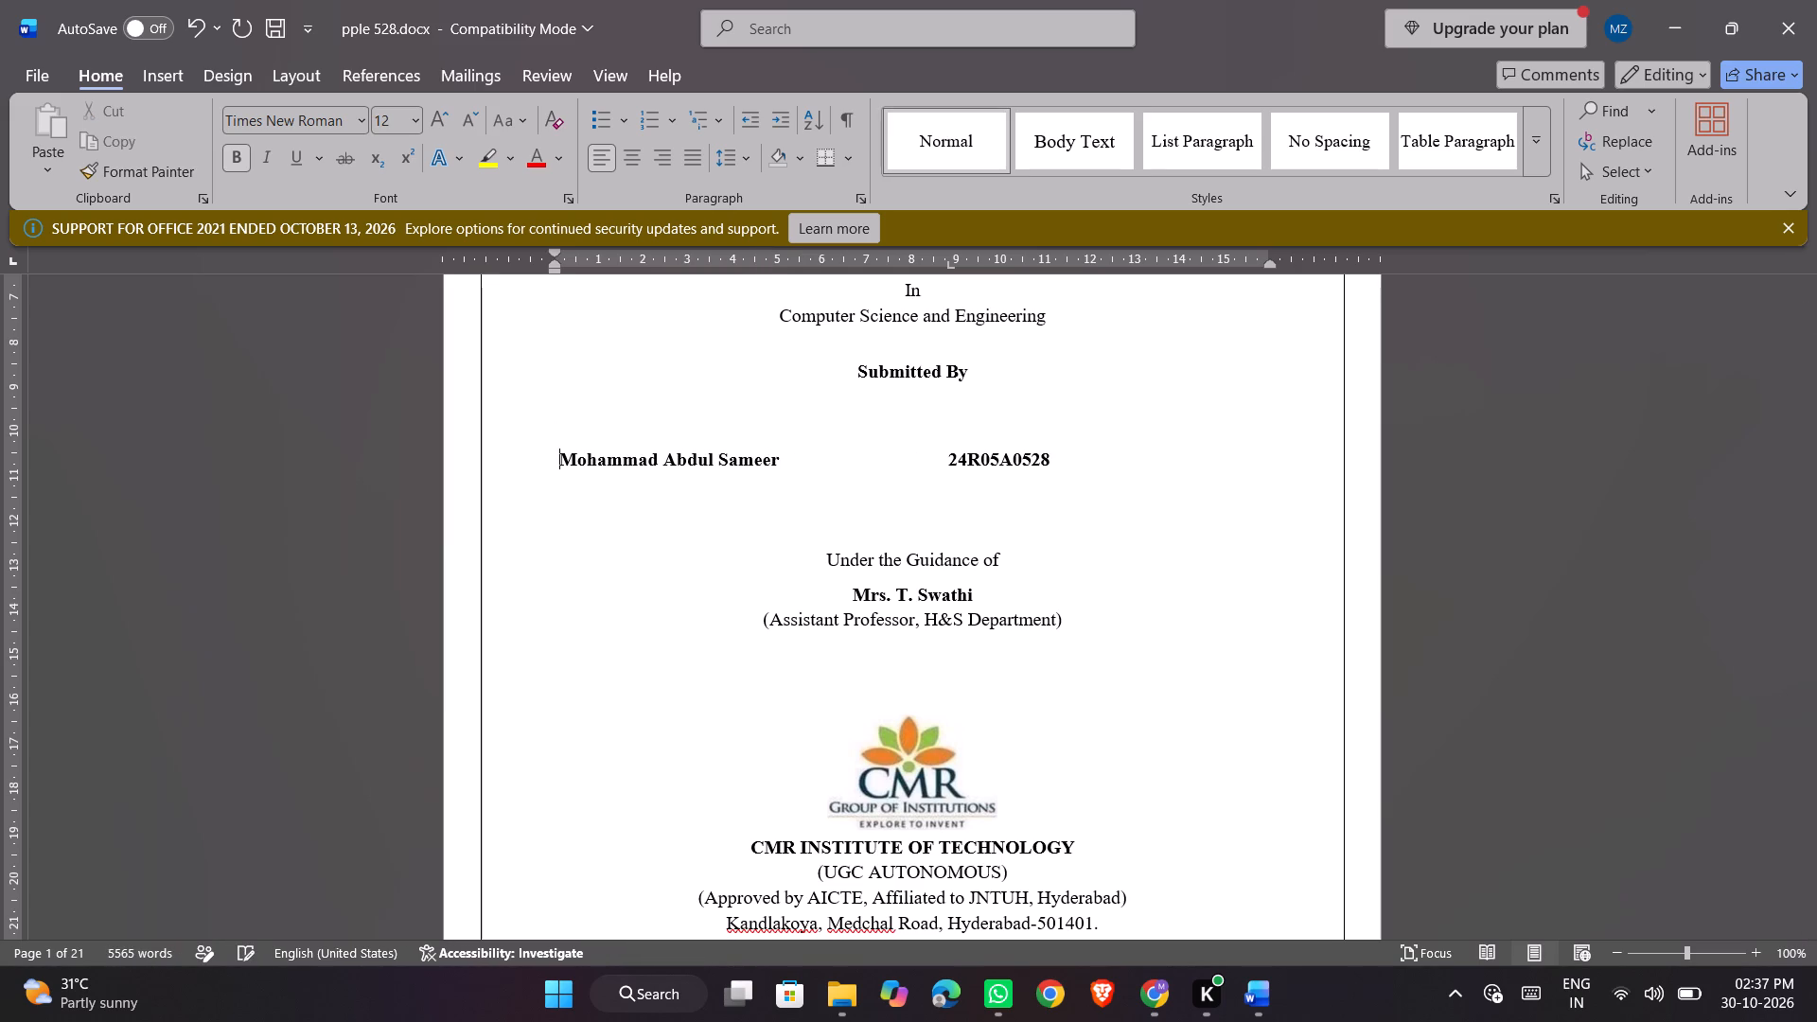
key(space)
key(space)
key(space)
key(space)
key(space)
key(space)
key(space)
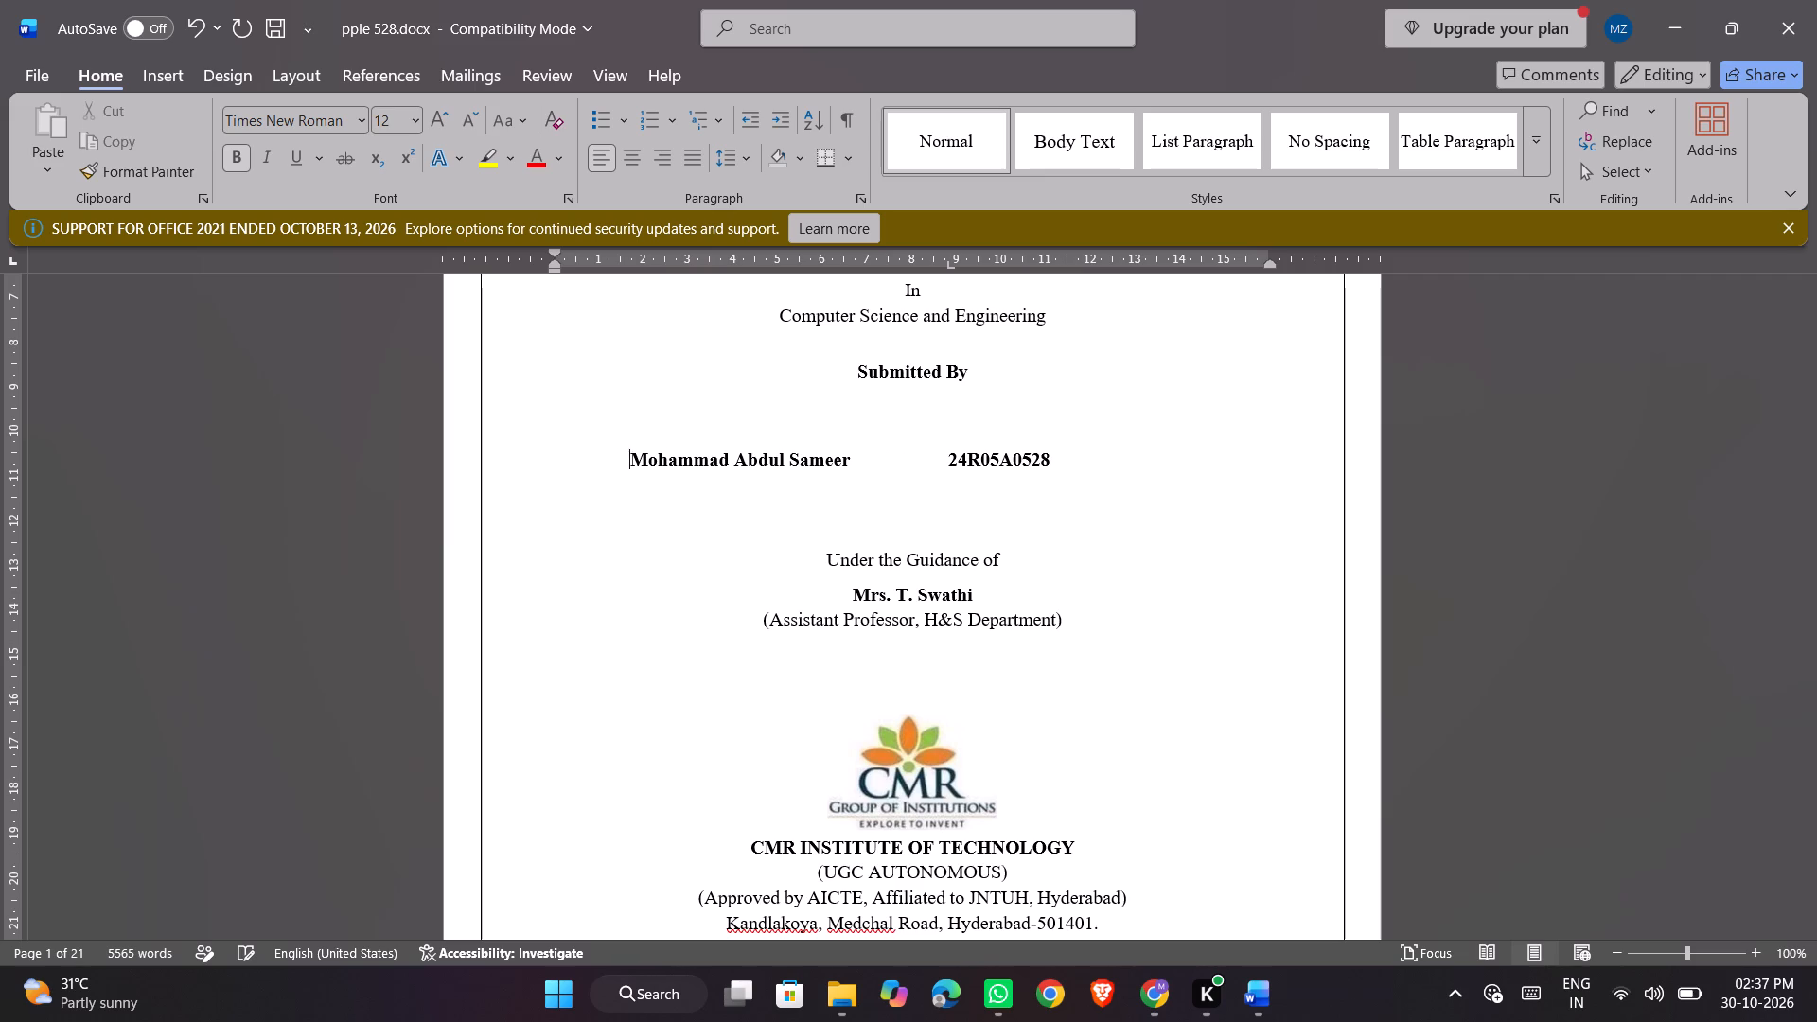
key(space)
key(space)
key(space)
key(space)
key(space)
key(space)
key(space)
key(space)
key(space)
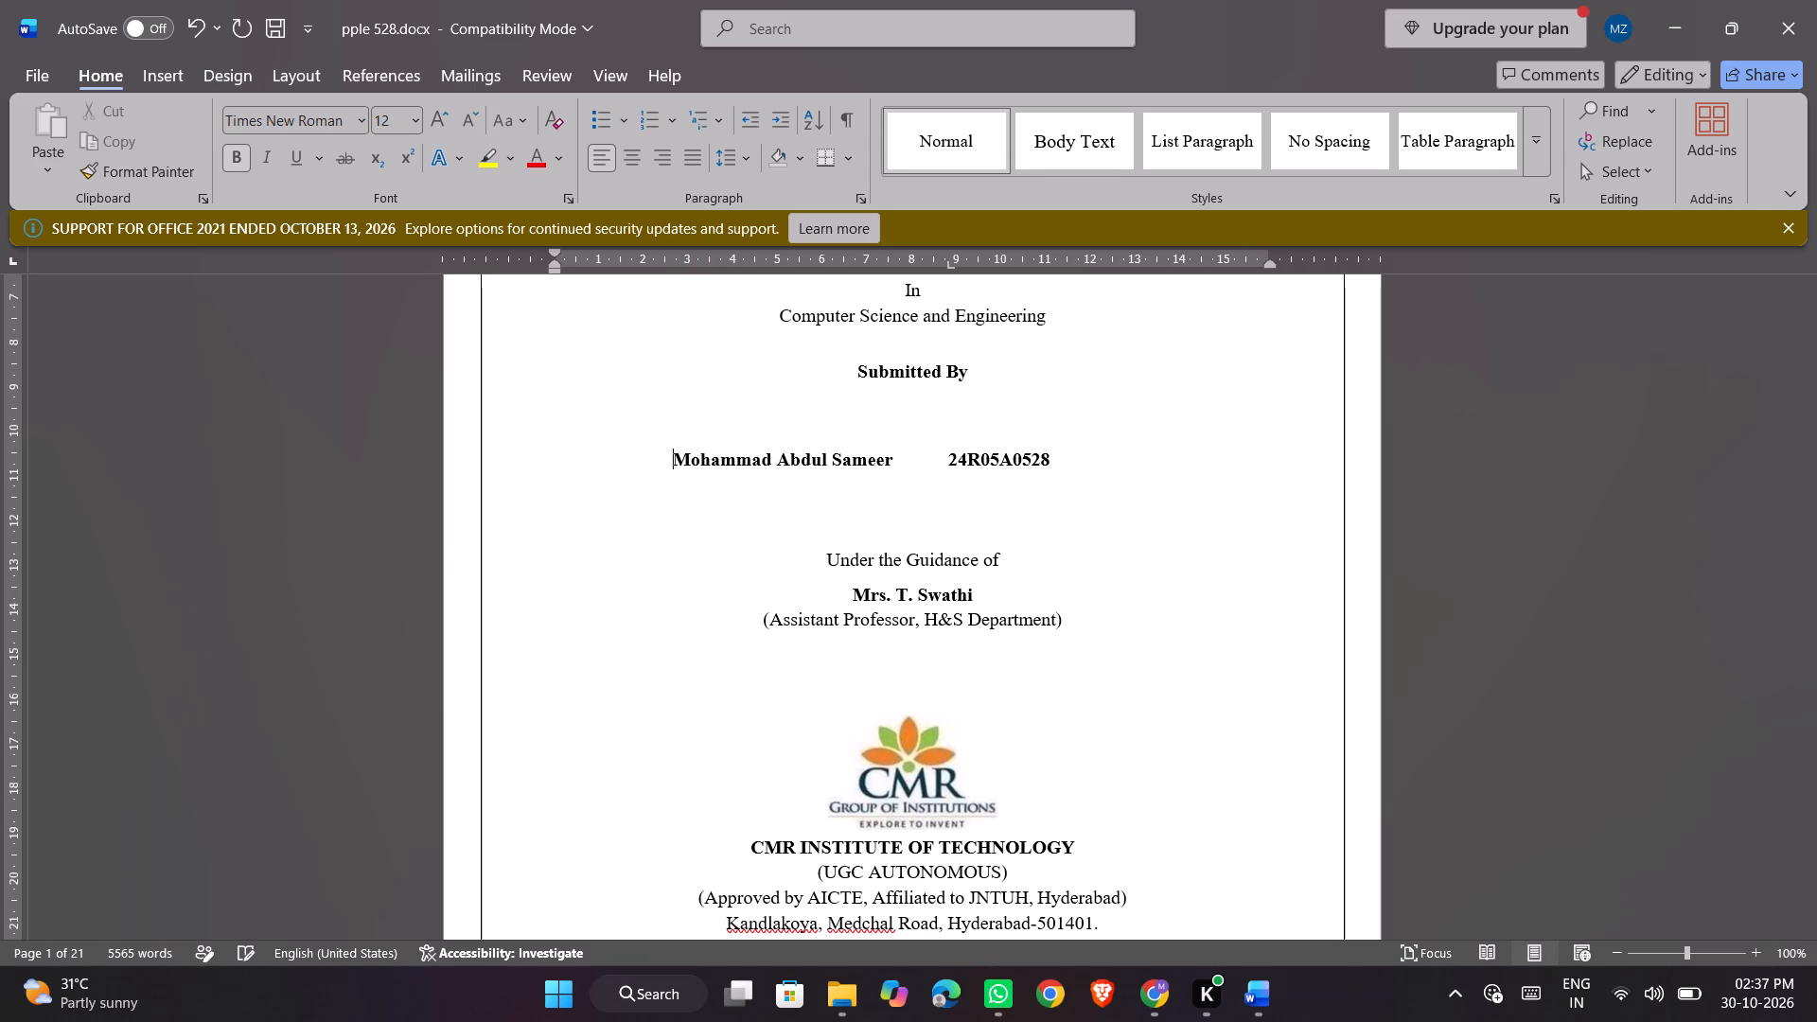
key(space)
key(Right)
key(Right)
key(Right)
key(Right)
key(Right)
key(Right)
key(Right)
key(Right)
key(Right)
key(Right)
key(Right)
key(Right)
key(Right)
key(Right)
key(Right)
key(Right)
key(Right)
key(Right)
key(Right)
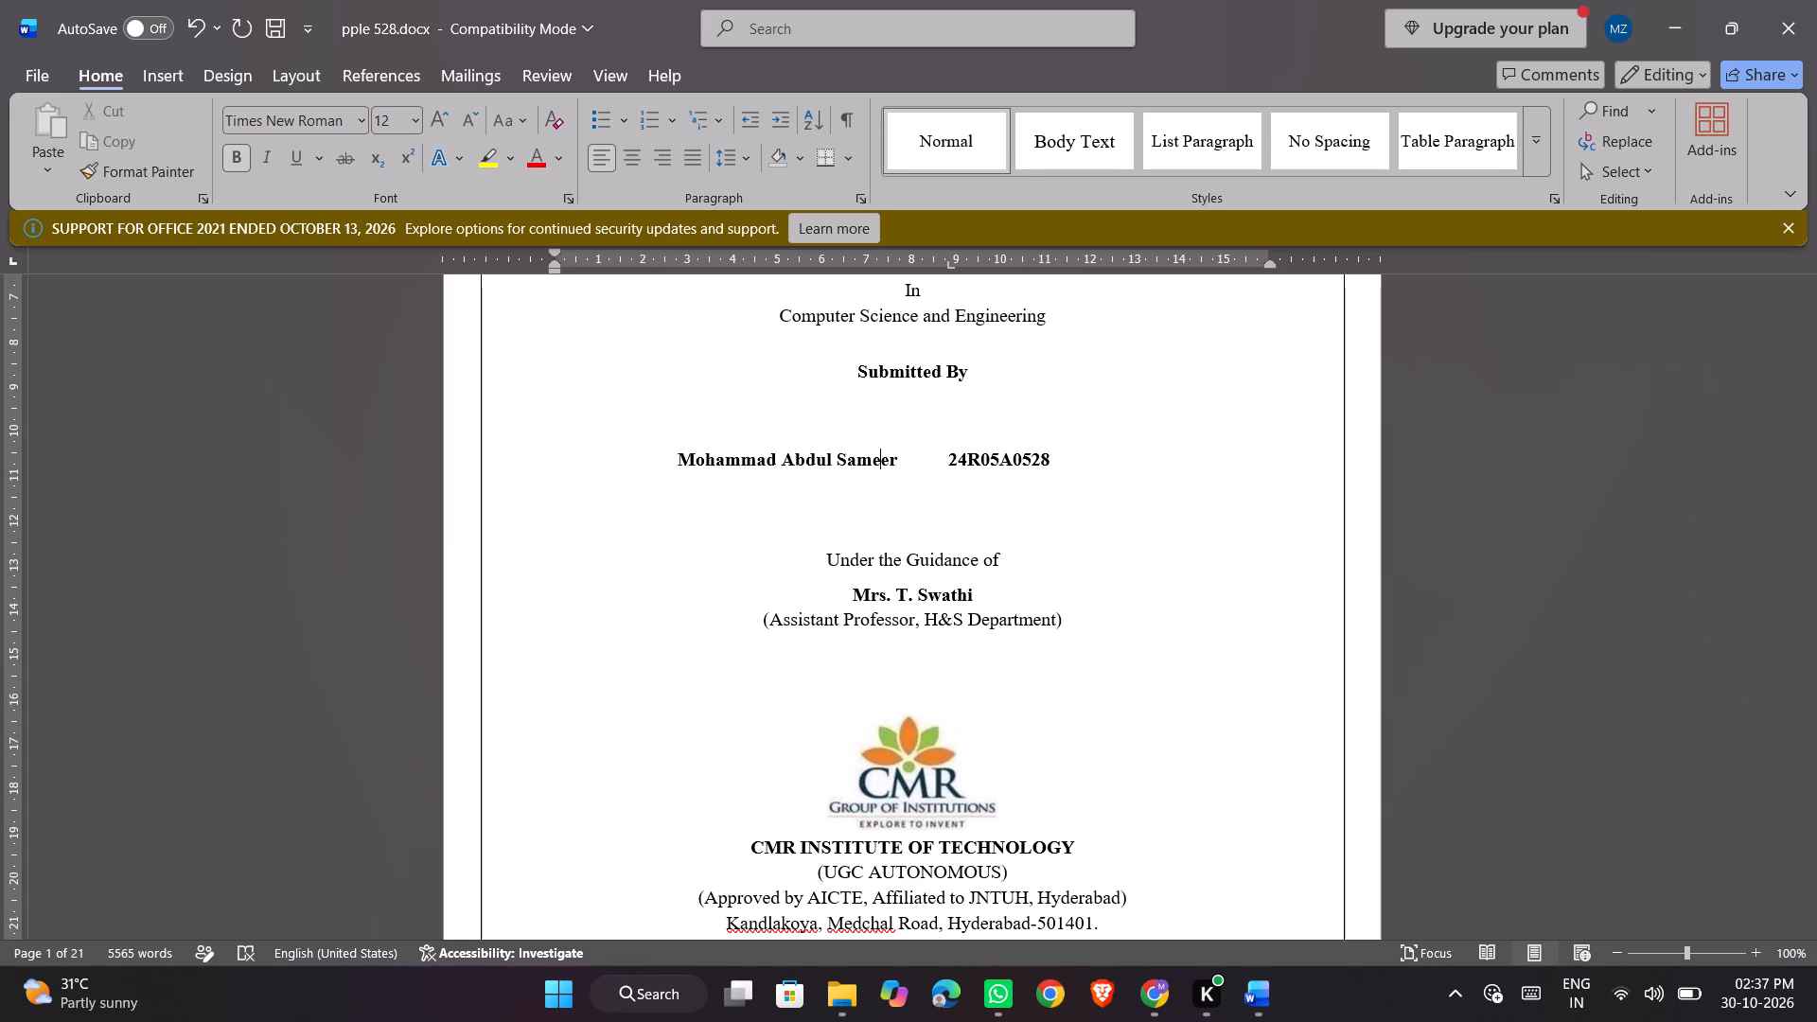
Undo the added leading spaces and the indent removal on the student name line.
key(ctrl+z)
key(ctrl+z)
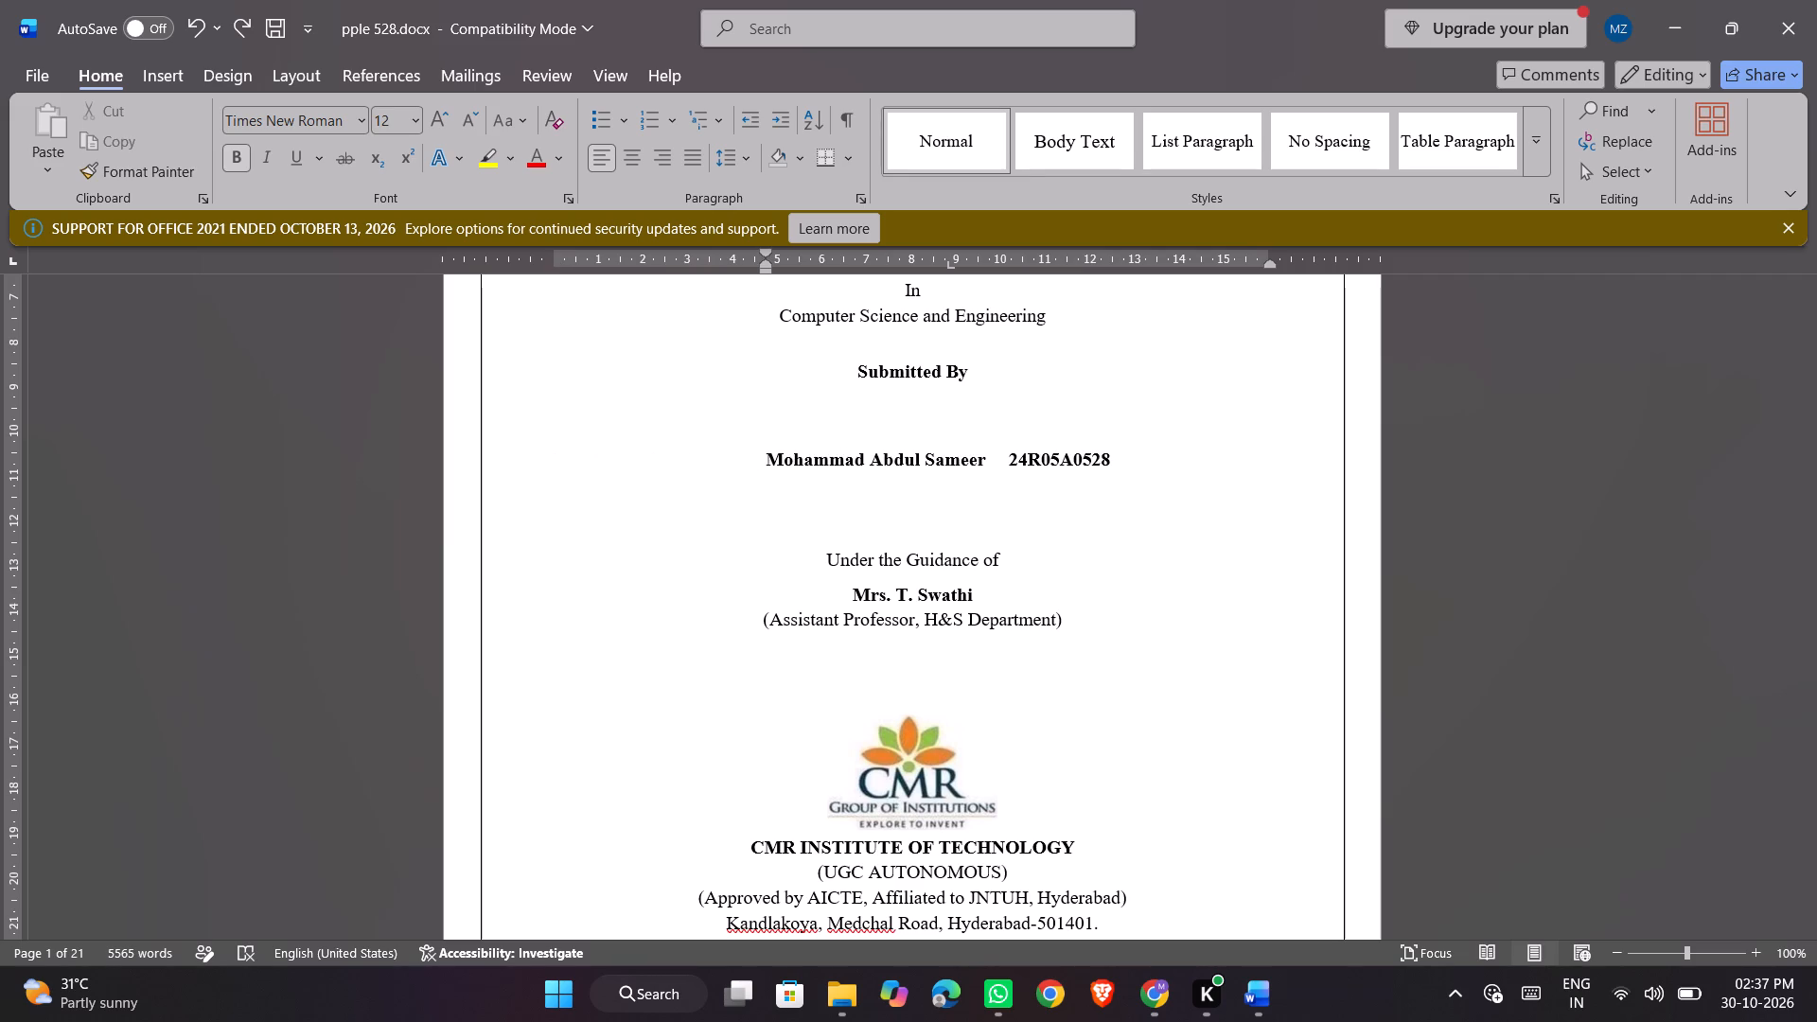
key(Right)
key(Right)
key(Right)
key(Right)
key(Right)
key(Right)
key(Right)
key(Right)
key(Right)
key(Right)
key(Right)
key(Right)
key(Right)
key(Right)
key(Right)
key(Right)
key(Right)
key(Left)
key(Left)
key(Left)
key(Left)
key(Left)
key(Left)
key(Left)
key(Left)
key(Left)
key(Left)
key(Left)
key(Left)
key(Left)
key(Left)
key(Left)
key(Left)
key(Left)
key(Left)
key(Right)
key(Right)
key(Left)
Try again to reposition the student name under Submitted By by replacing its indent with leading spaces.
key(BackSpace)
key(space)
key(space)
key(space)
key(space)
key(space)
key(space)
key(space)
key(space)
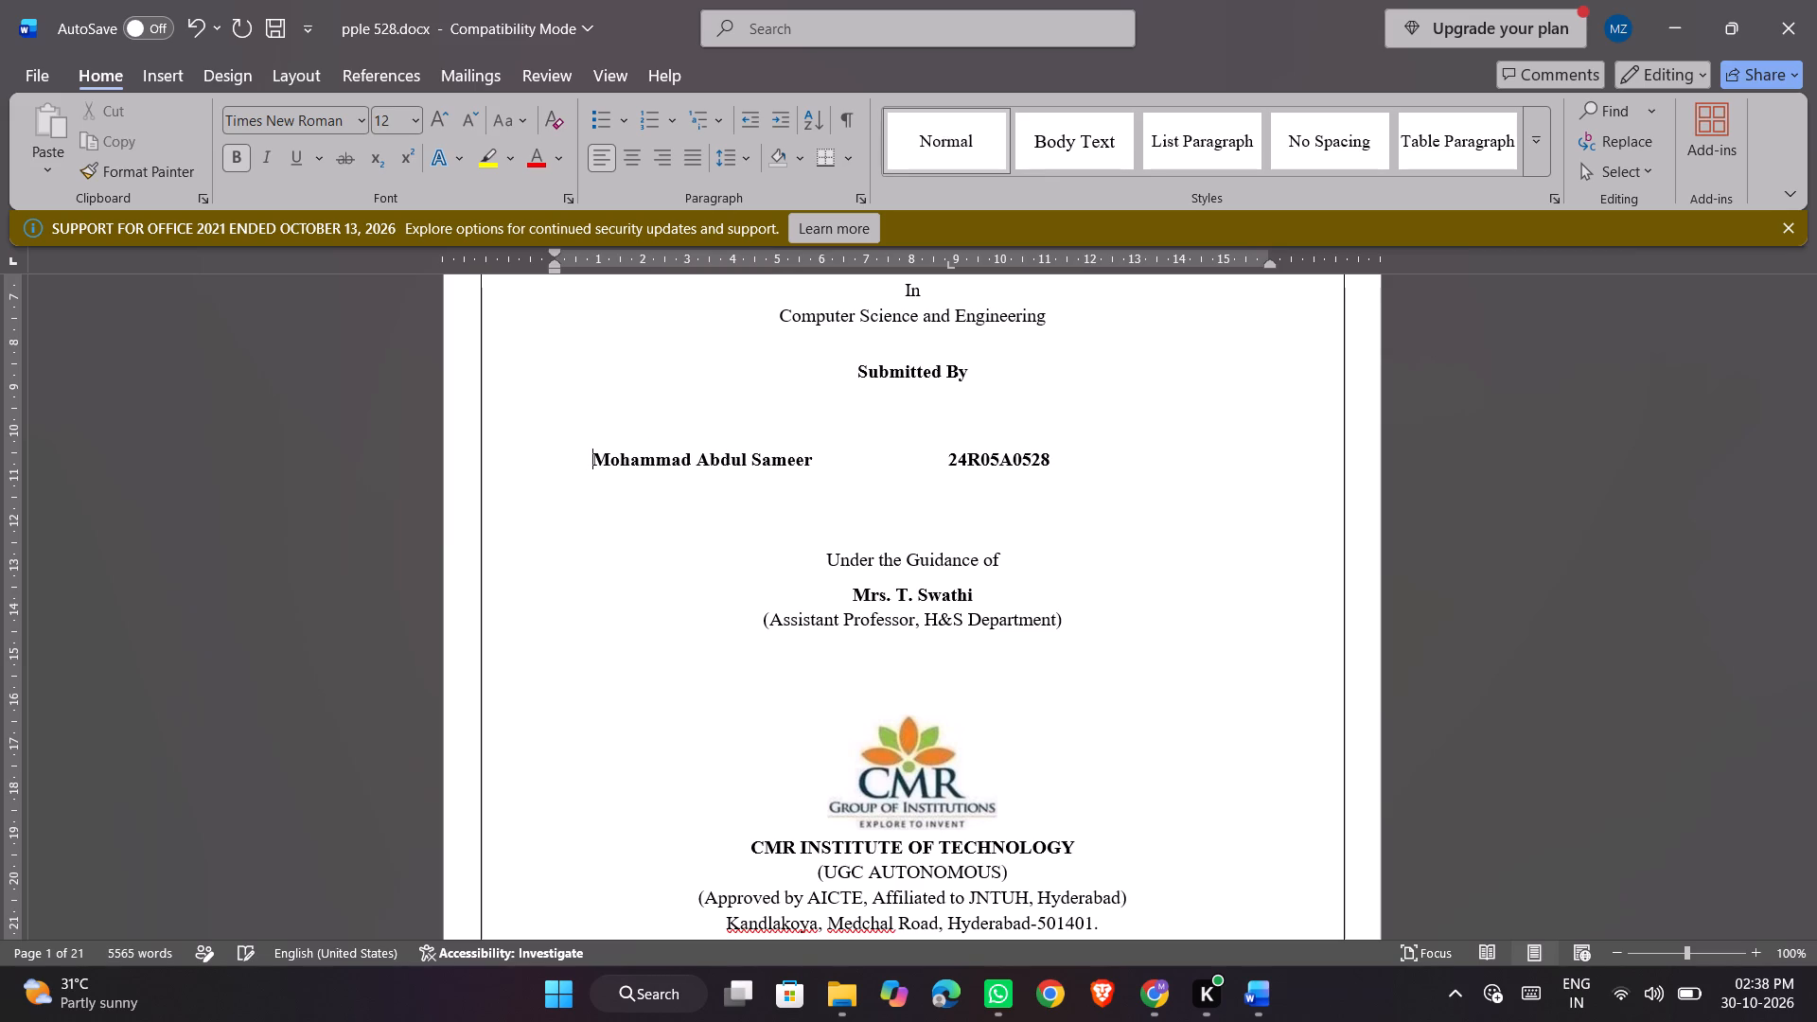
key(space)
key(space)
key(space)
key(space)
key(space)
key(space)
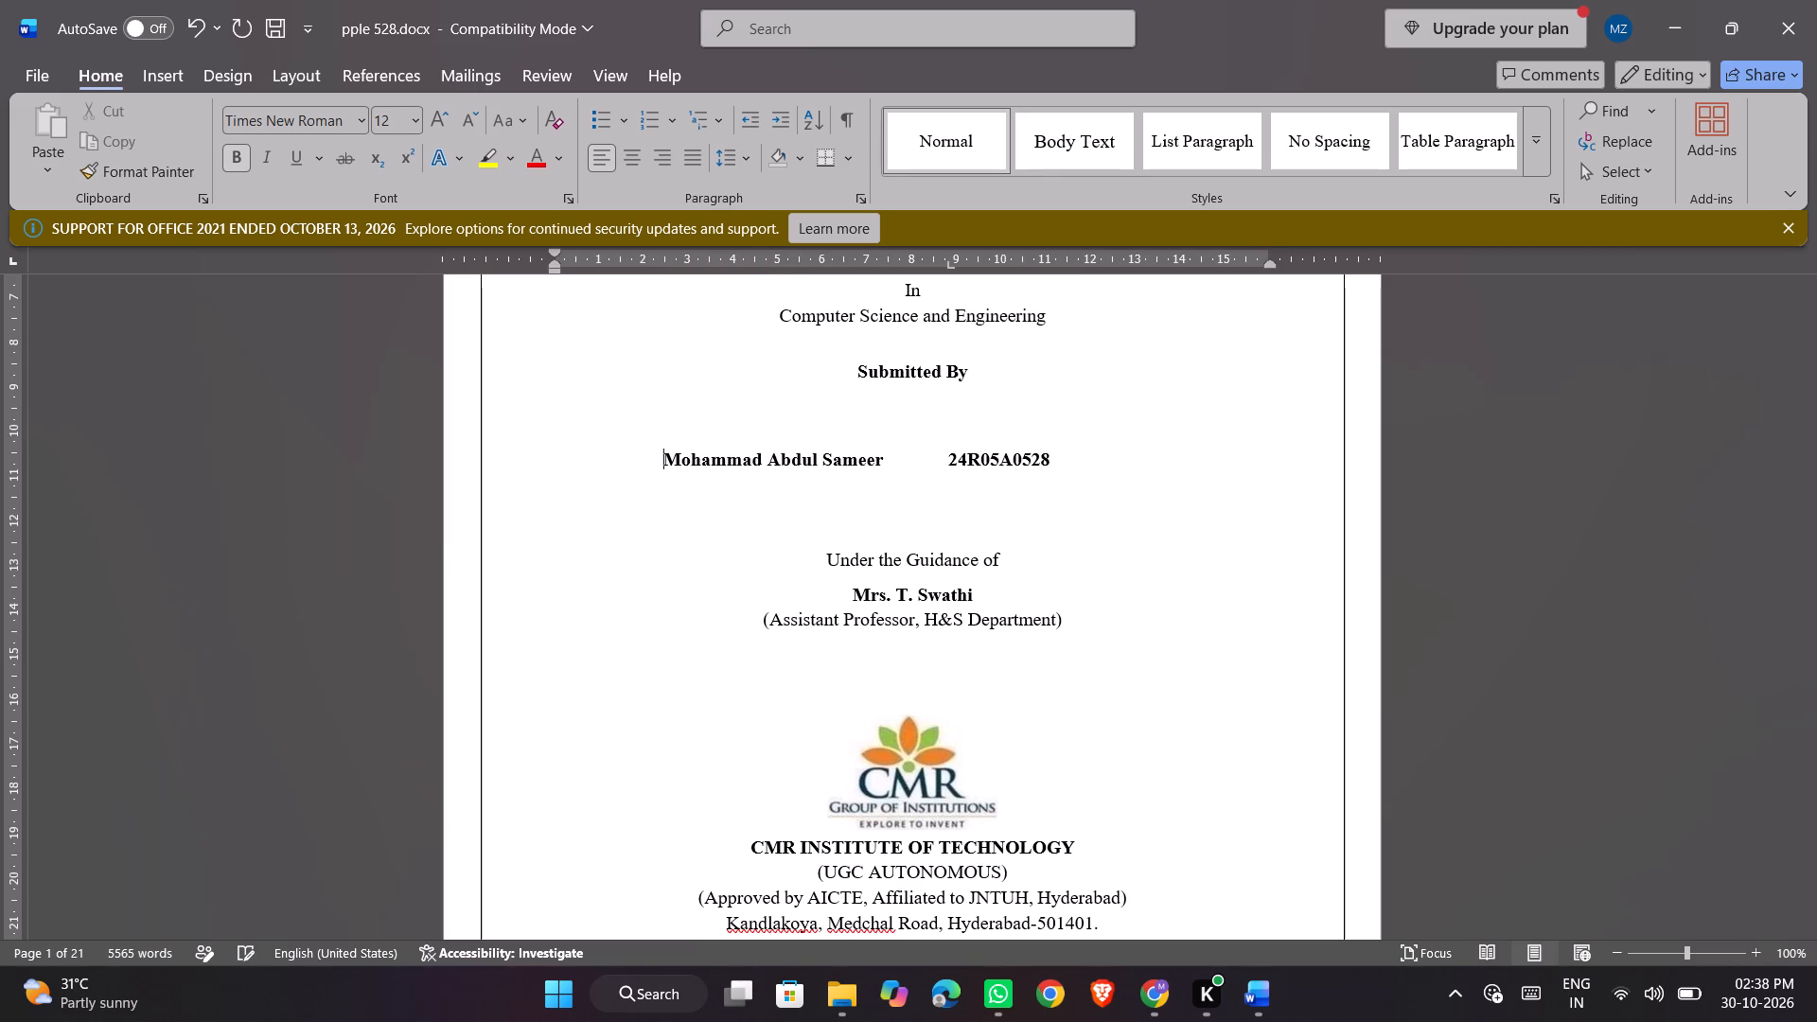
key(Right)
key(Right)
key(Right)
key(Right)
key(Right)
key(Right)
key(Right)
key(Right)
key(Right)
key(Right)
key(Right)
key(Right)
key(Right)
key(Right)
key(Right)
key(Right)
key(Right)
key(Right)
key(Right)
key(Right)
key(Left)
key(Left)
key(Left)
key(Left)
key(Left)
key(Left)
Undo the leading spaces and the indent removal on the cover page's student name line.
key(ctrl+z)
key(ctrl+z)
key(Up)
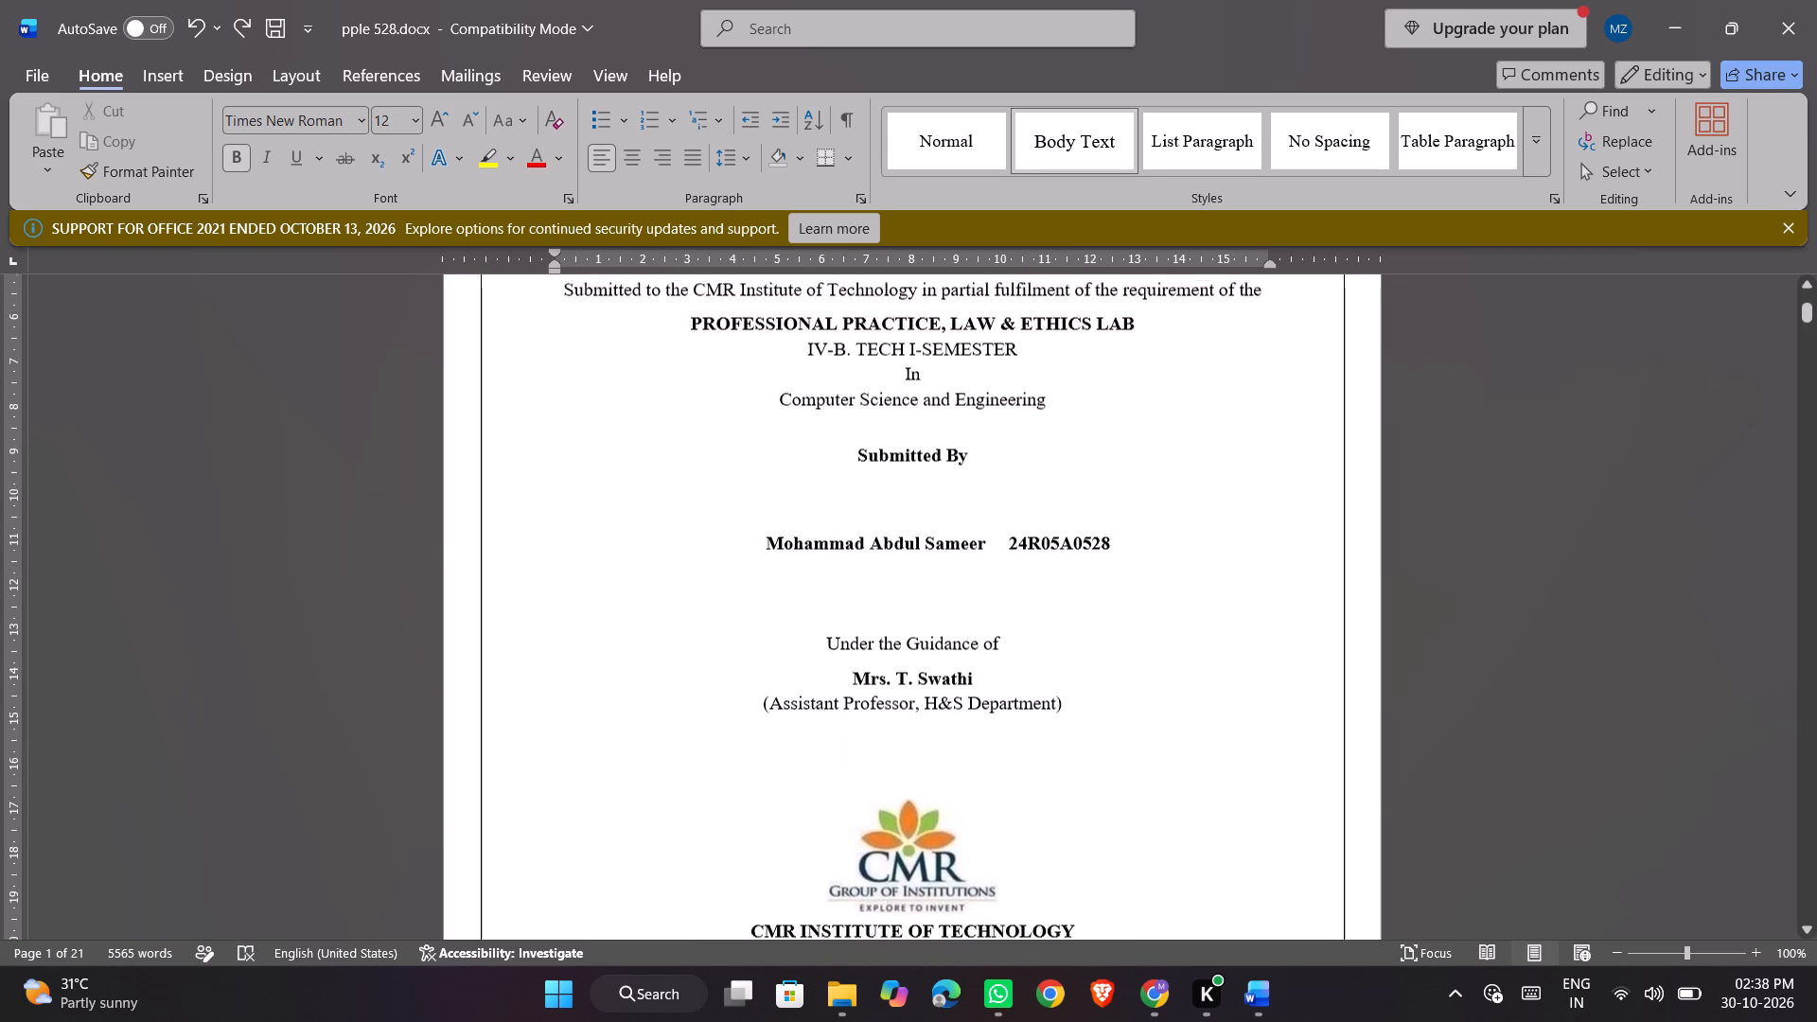
Copy the whole student name and roll number line under Submitted By on the cover page.
click(757, 405)
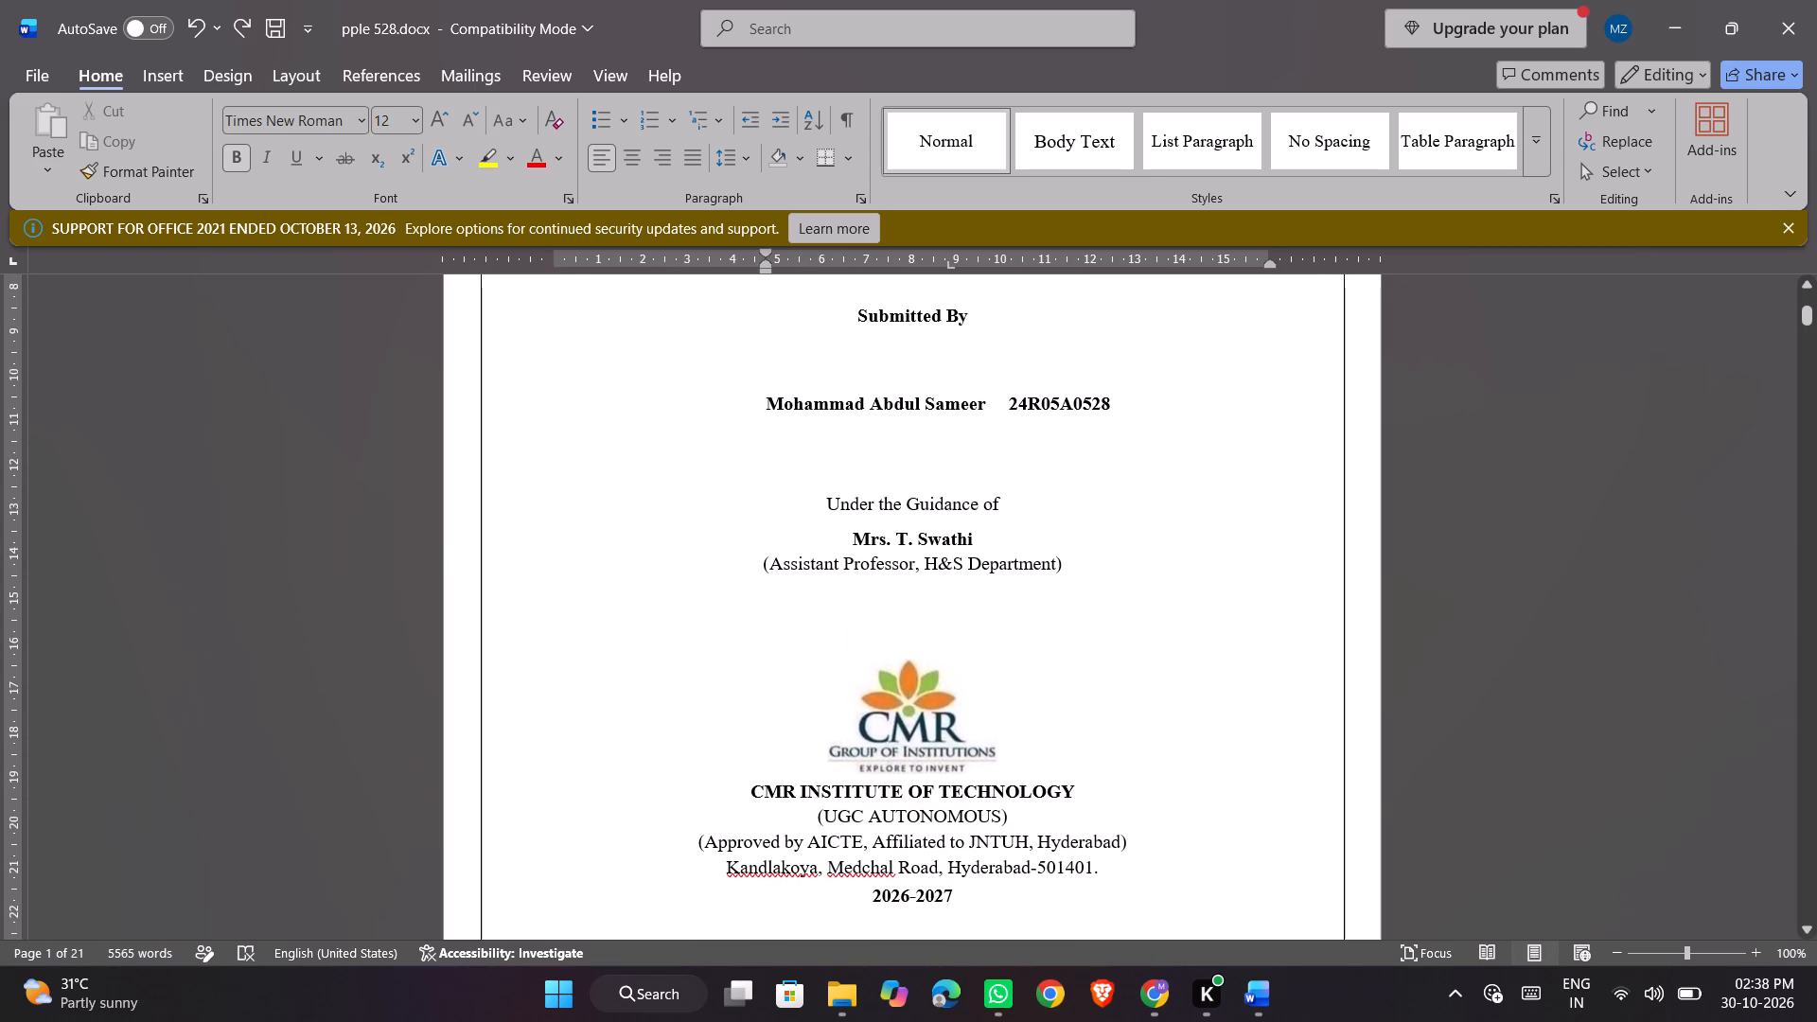
key(ctrl+a)
key(ctrl+a)
click(757, 405)
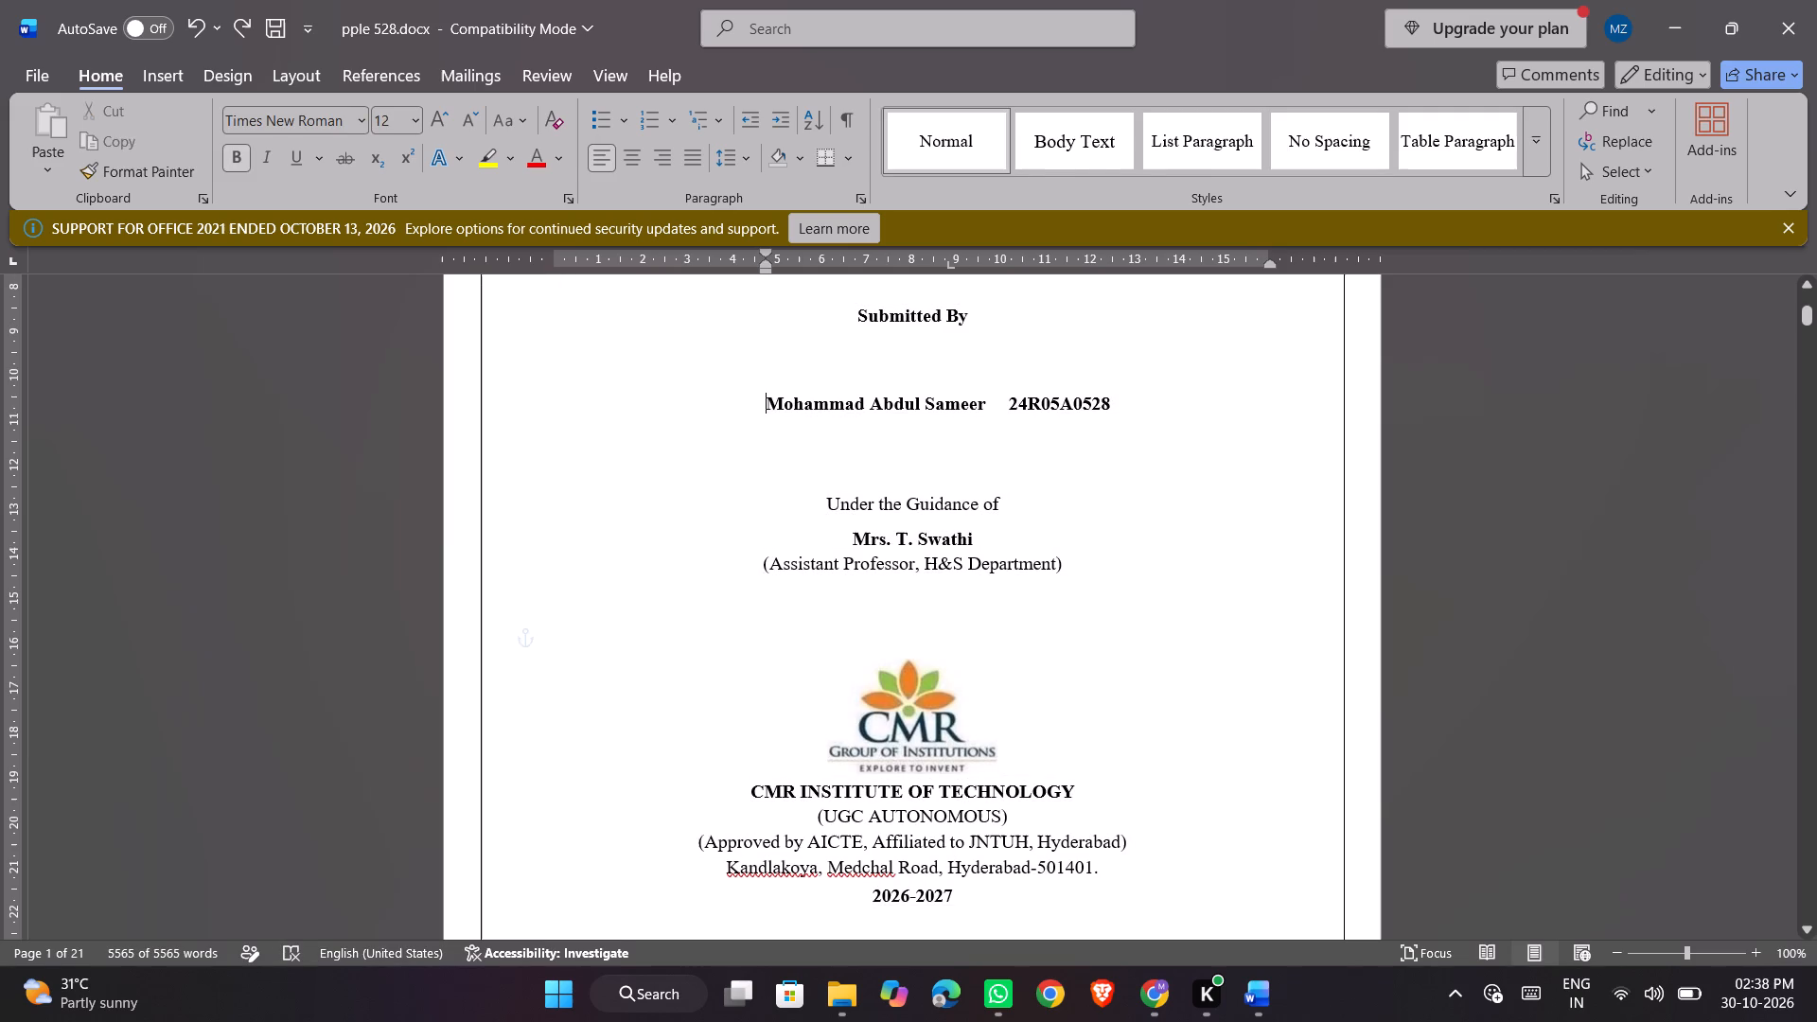
key(shift+Right)
key(shift+Right)
key(shift+Right)
key(shift+Right)
key(shift+Right)
key(shift+Right)
key(shift+Right)
key(shift+Right)
key(shift+Right)
key(shift+Right)
key(shift+Right)
key(shift+Right)
key(shift+Right)
key(shift+Right)
key(shift+Right)
key(shift+Right)
key(shift+Right)
key(shift+Right)
key(shift+Right)
key(shift+Right)
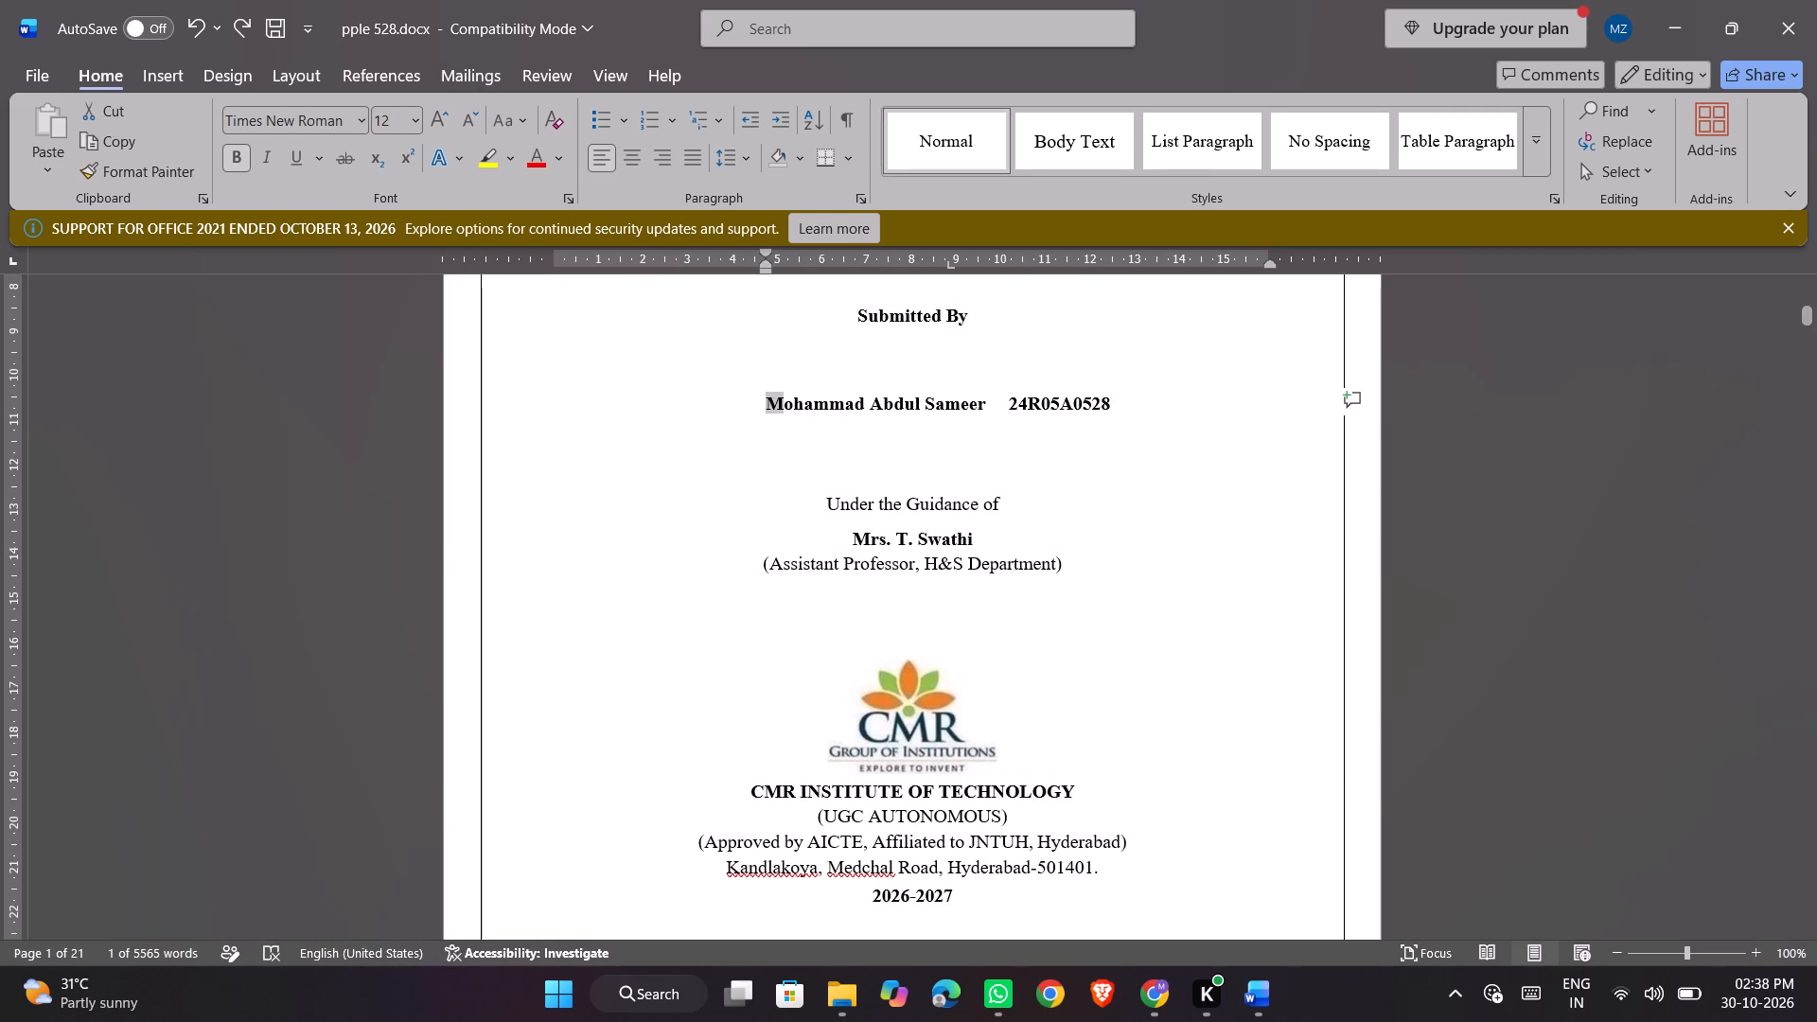
key(shift+Right)
key(shift+Right)
key(shift+Right)
key(shift+Right)
key(shift+Right)
key(shift+Right)
key(shift+Right)
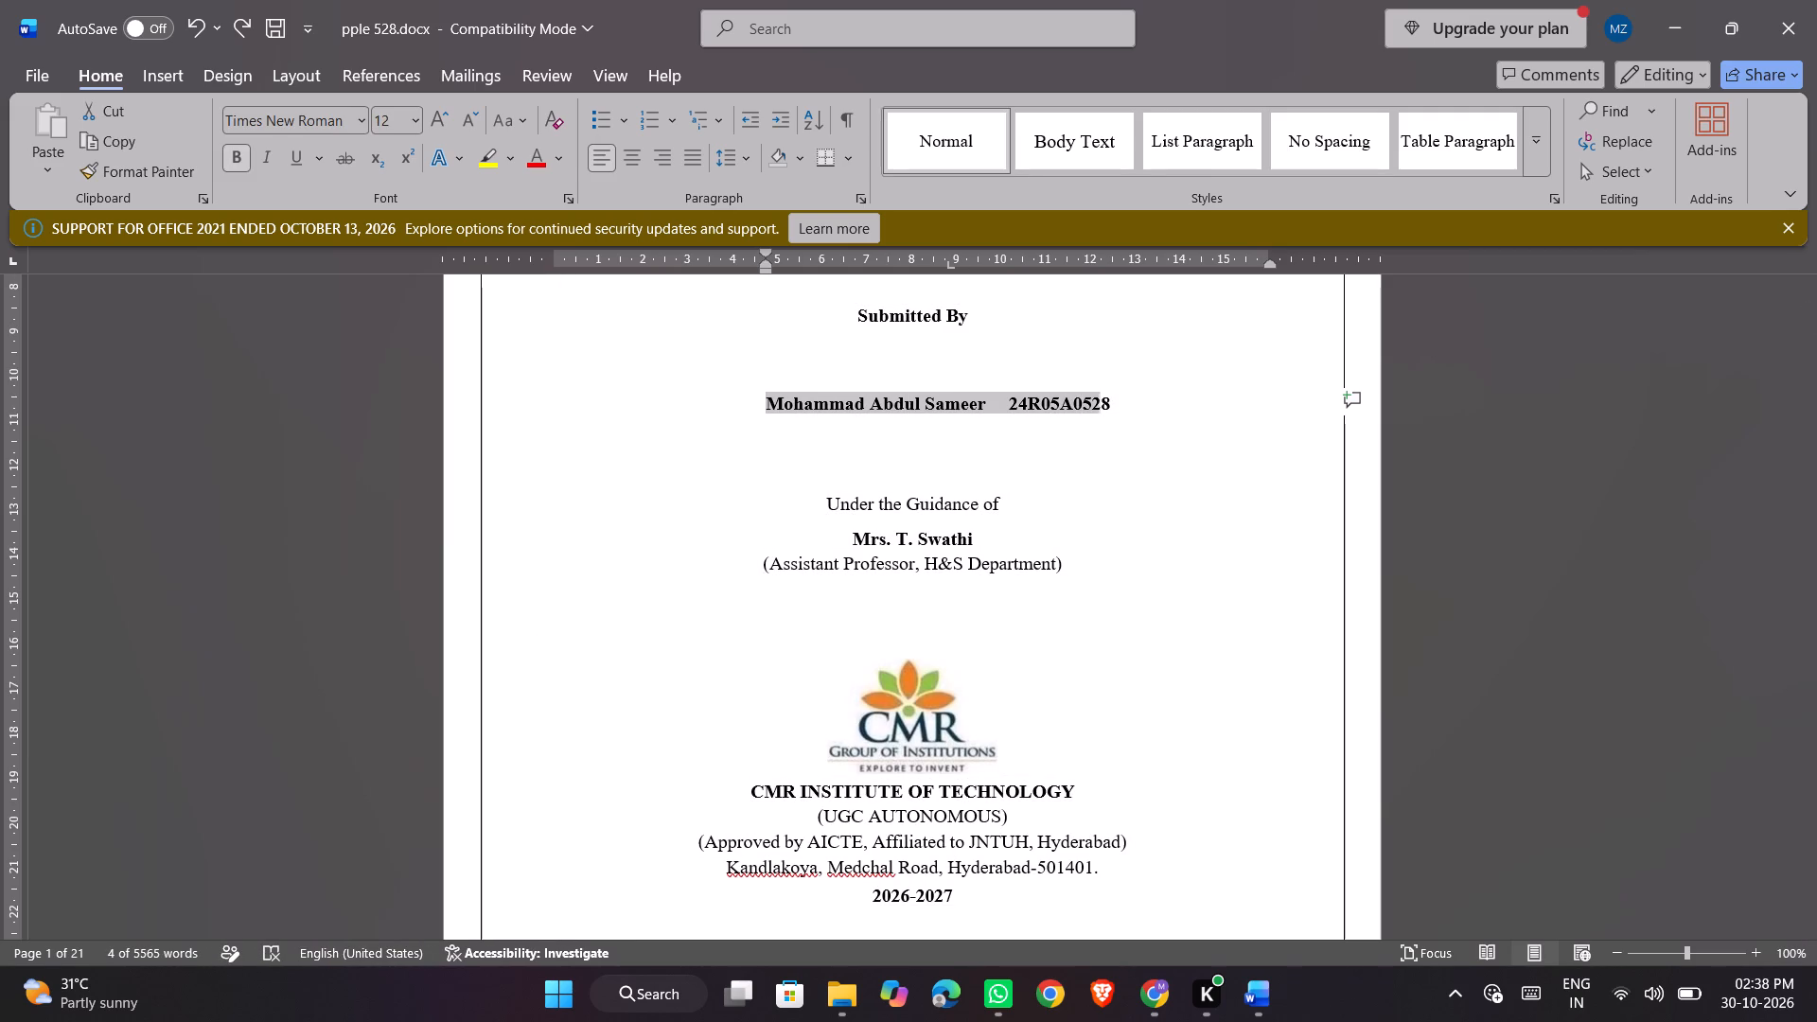
key(shift+Right)
key(ctrl+c)
Replace the old student name and roll number line on the CERTIFICATE page with the copied line.
click(818, 498)
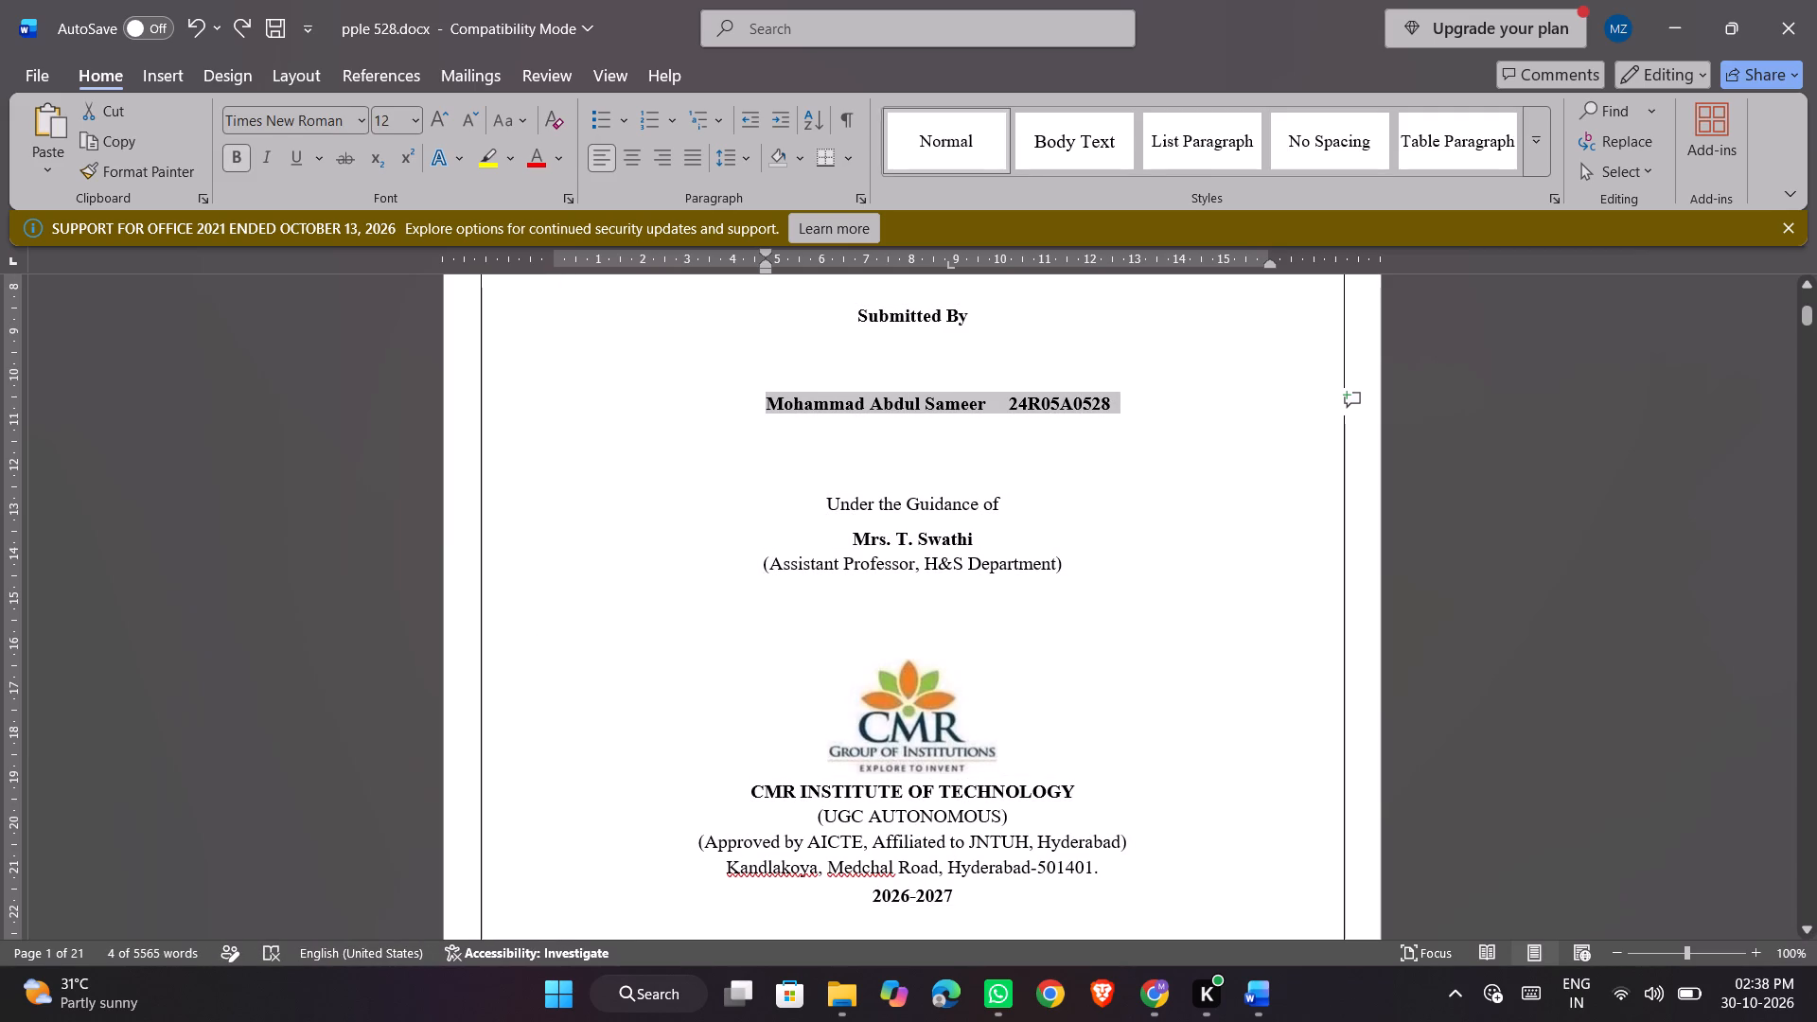
scroll(818, 498, down, 3)
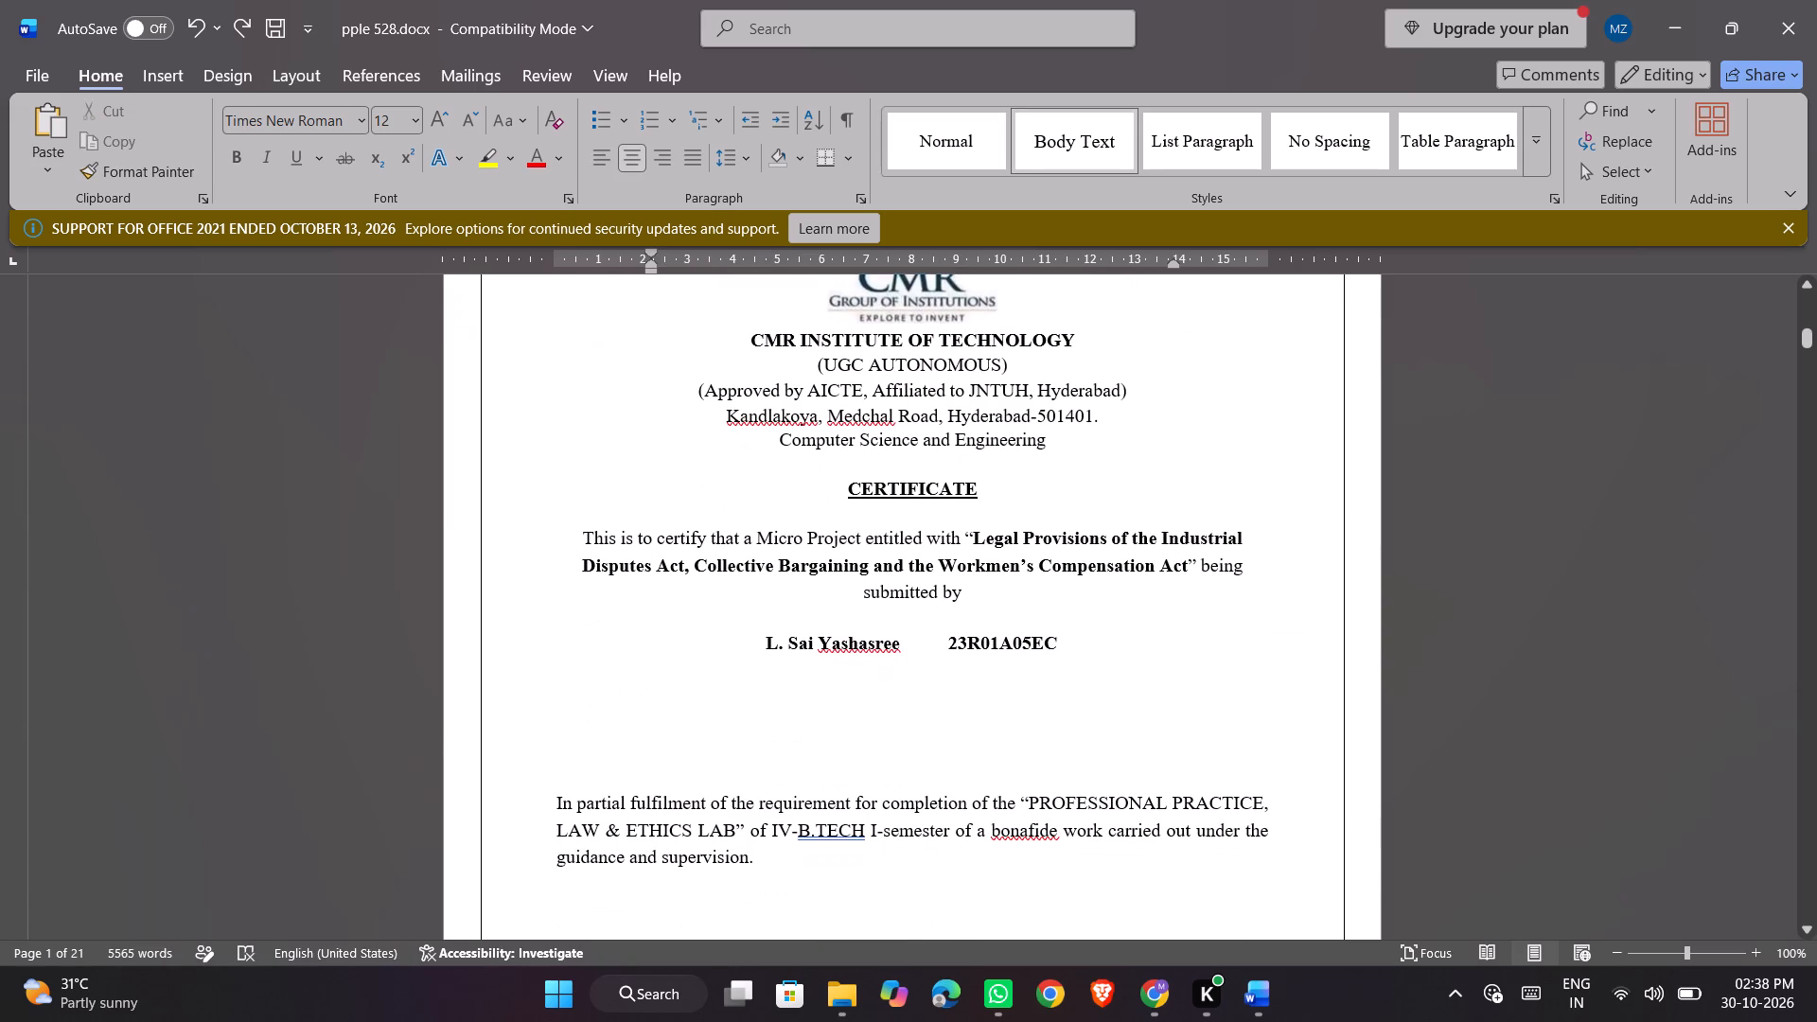
click(758, 640)
click(758, 640)
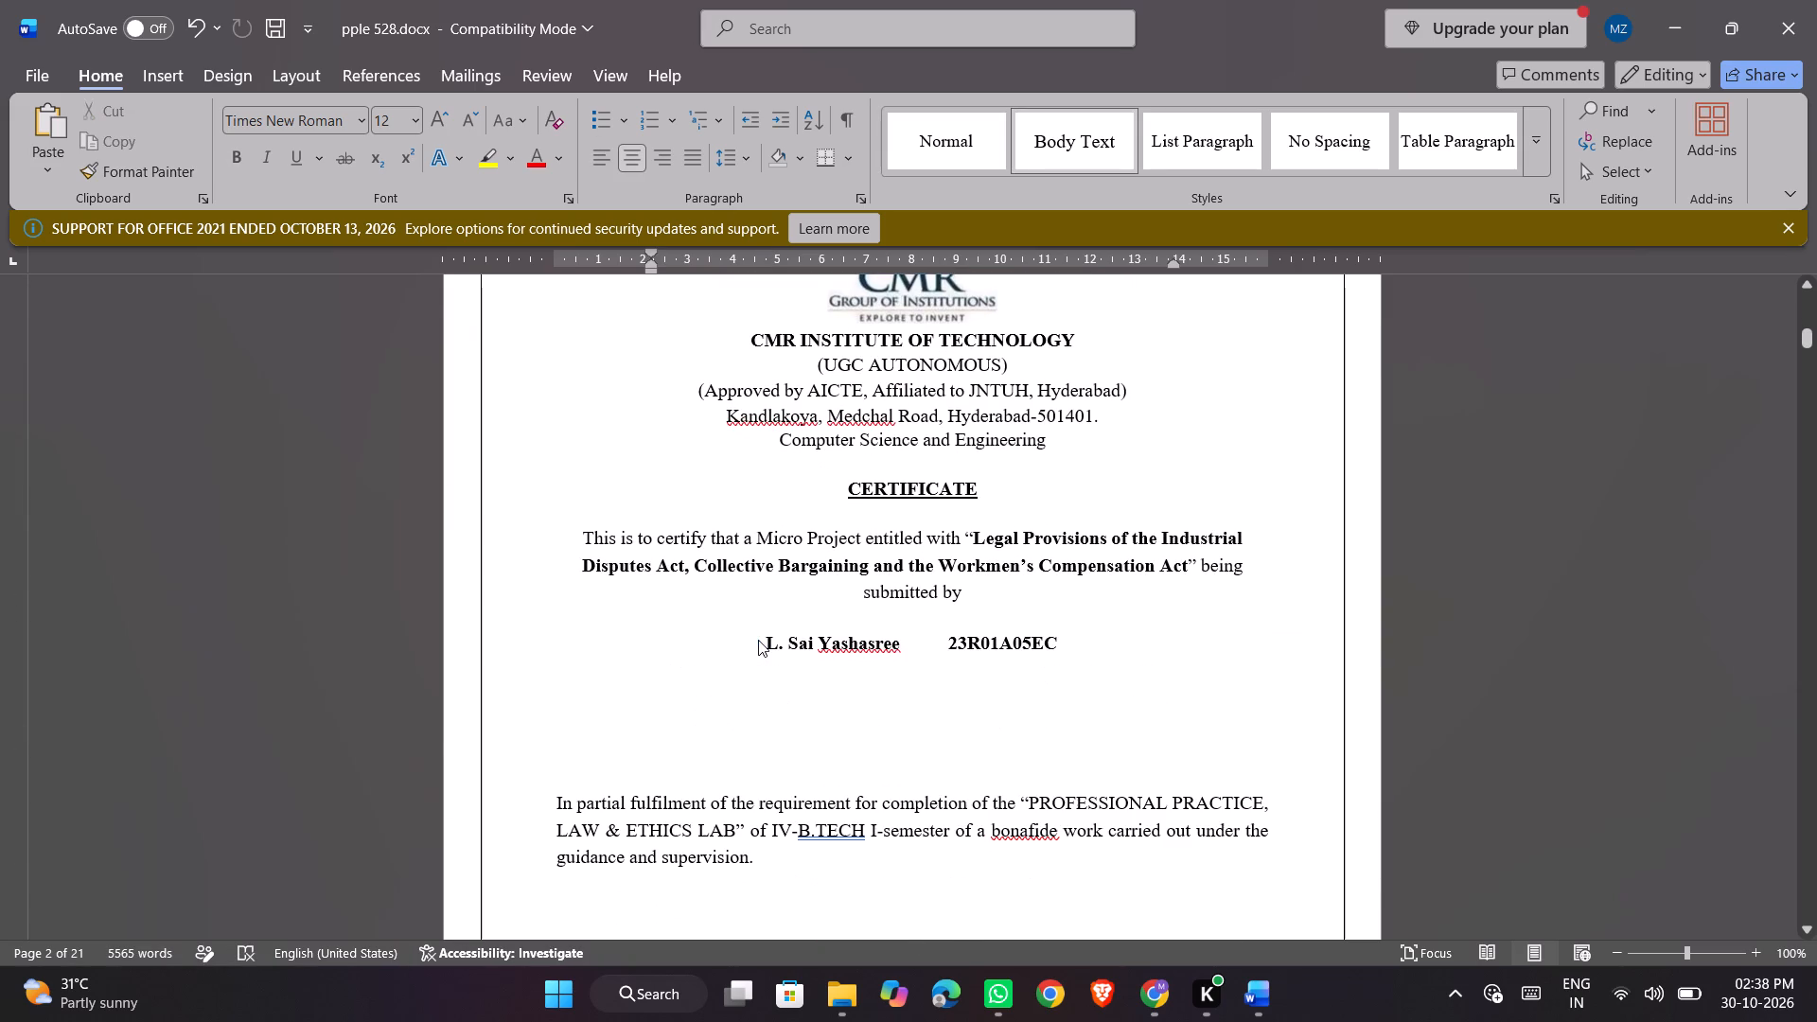
click(794, 643)
key(Left)
key(Left)
key(Left)
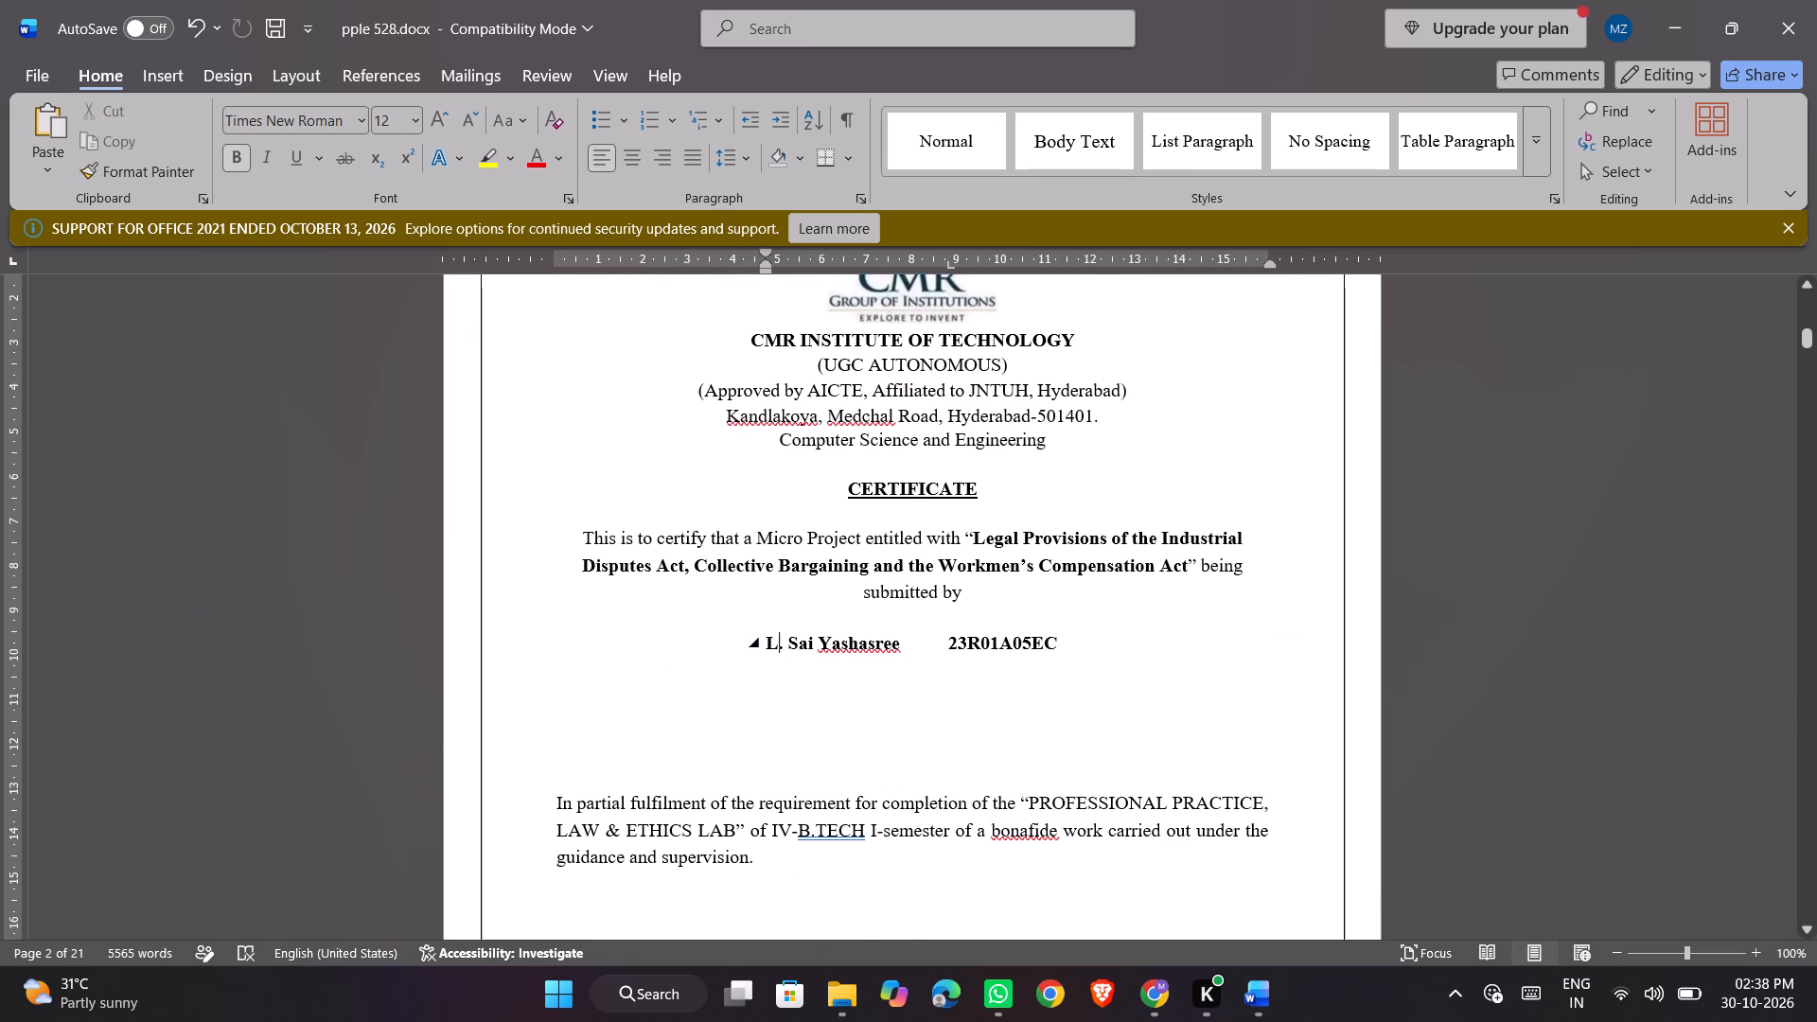
key(Left)
key(shift+Right)
key(shift+Right)
key(shift+Right)
key(shift+Right)
key(shift+Right)
key(shift+Right)
key(shift+Right)
key(shift+Right)
key(shift+Right)
key(shift+Right)
key(shift+Right)
key(shift+Right)
key(shift+Right)
key(shift+Right)
key(shift+Right)
key(shift+Right)
key(shift+Right)
key(shift+Right)
key(shift+Right)
key(shift+Right)
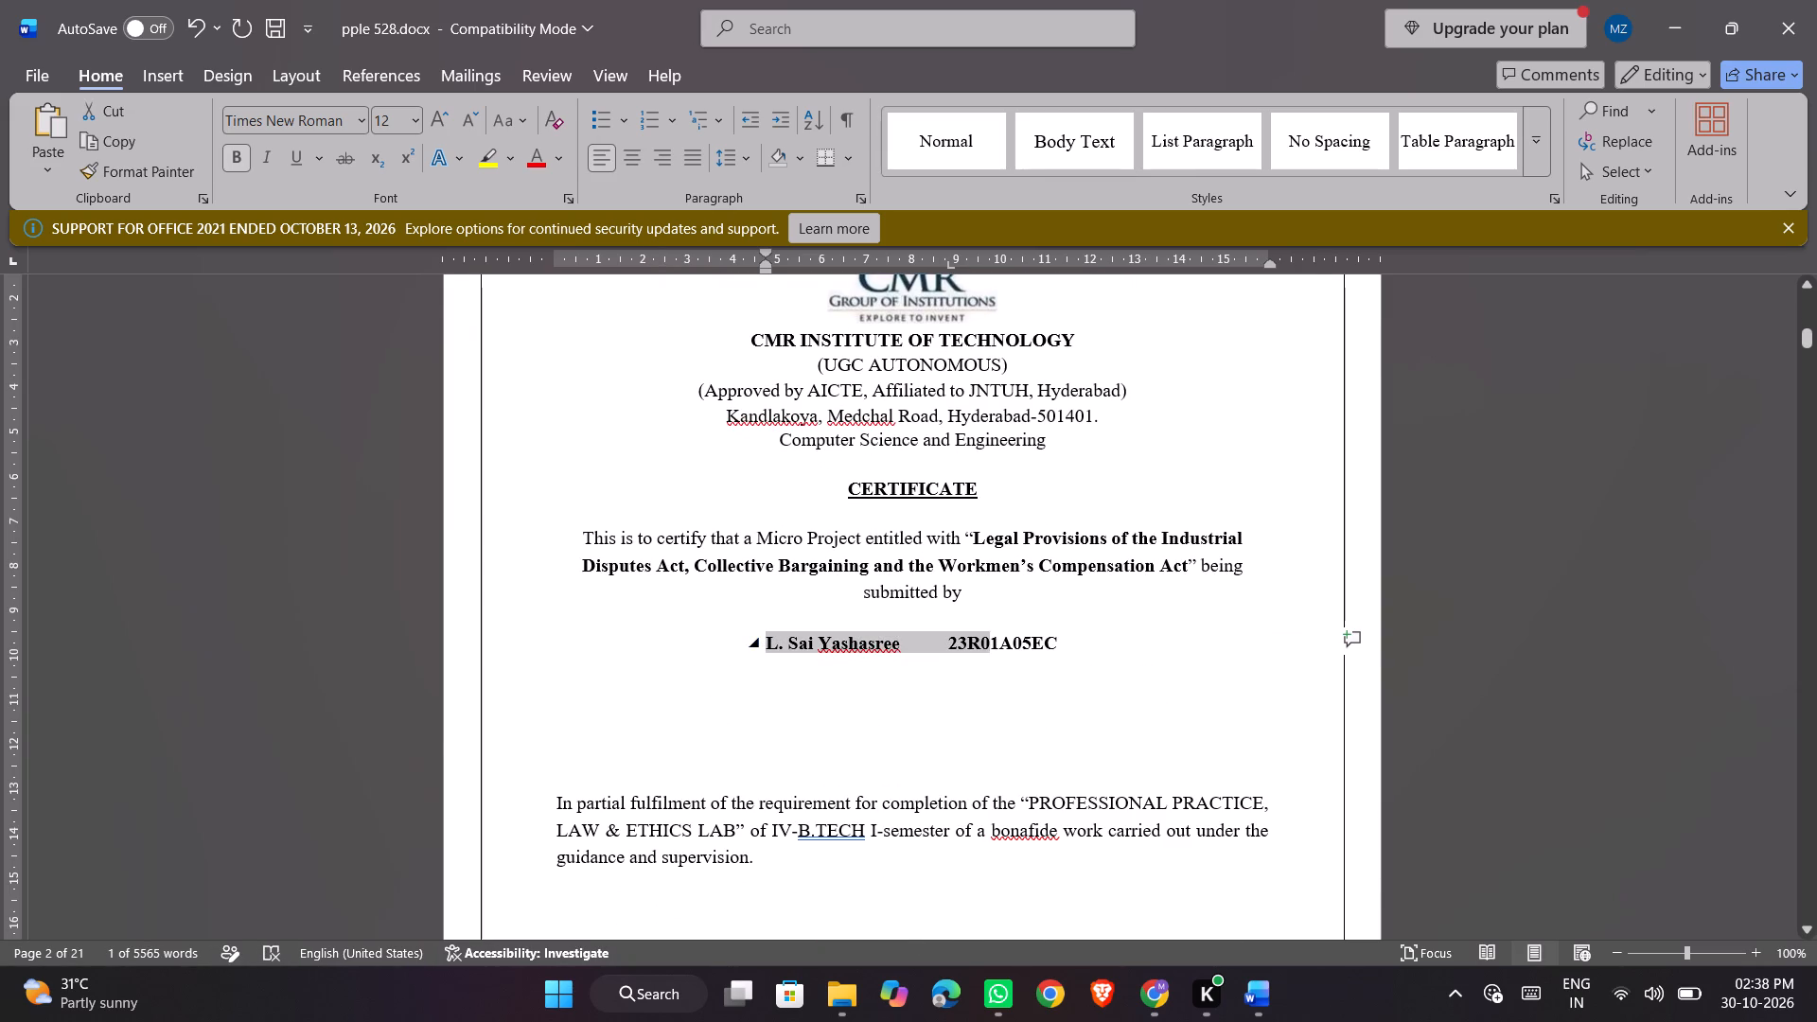
key(shift+Right)
key(ctrl+v)
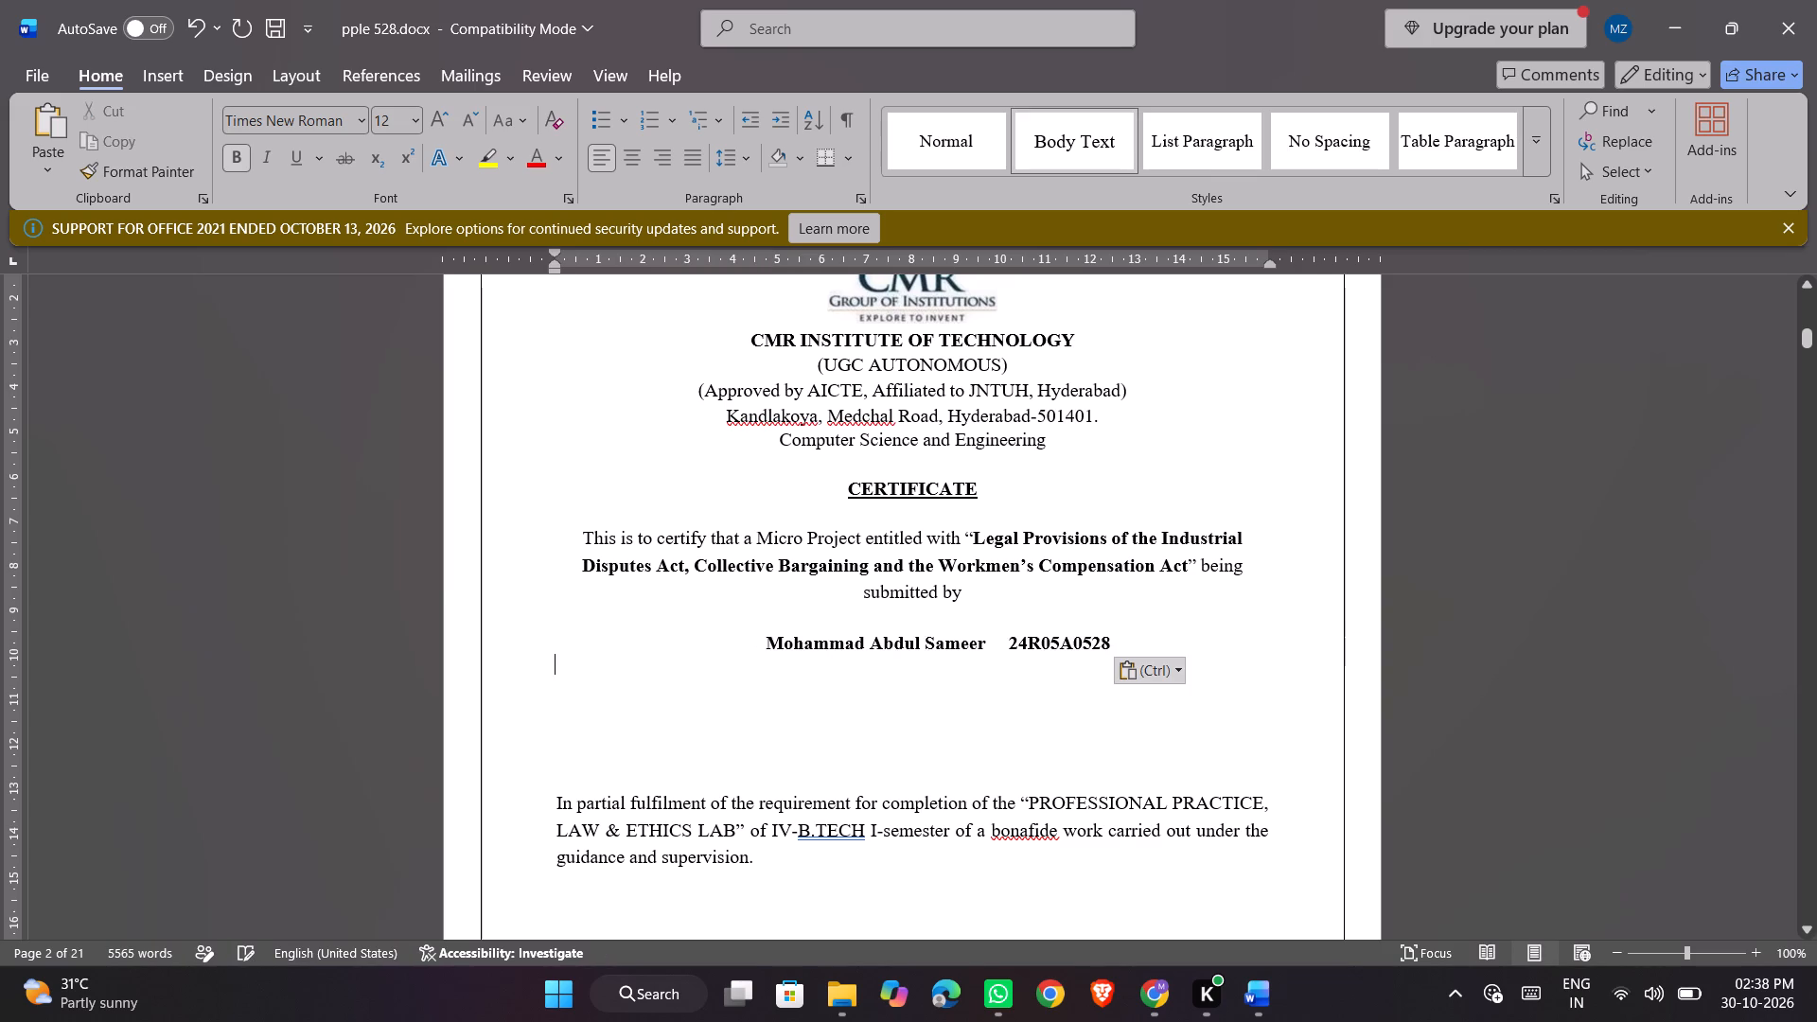
Replace the old student name and roll number line at the end of the ACKNOWLEDGEMENT with the copied line.
scroll(749, 648, down, 4)
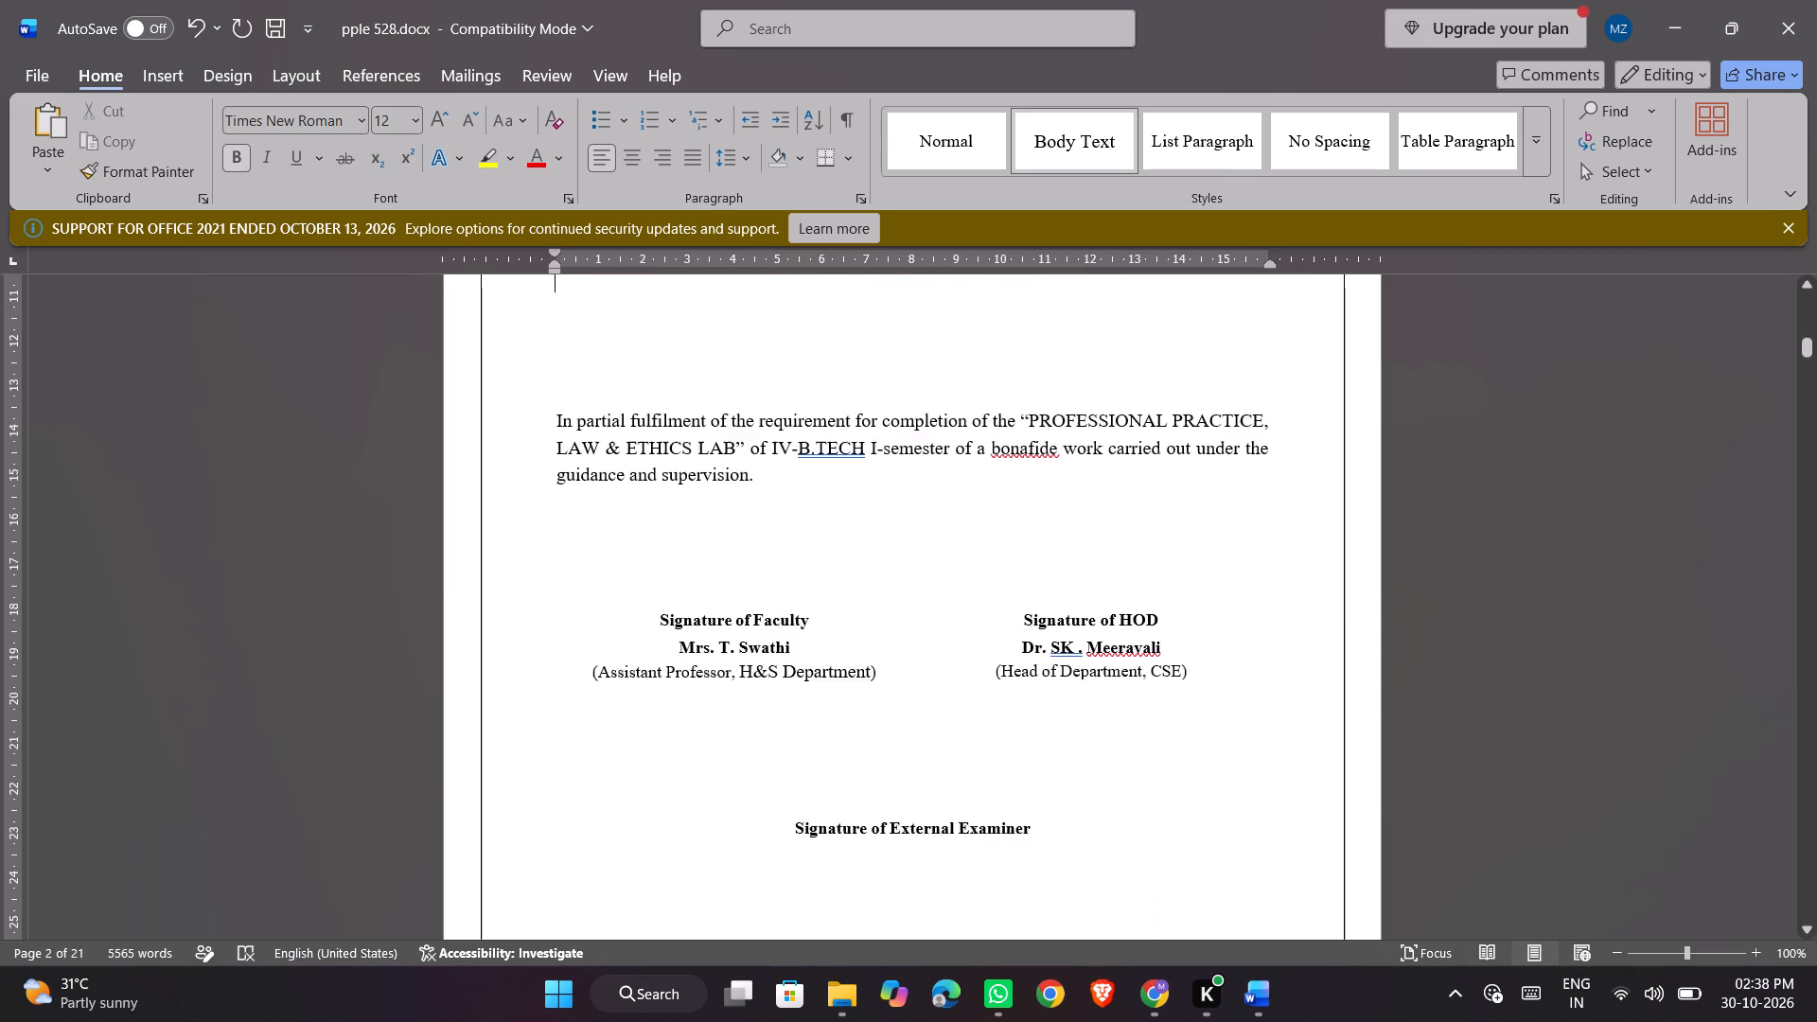
scroll(749, 648, down, 2)
double_click(749, 648)
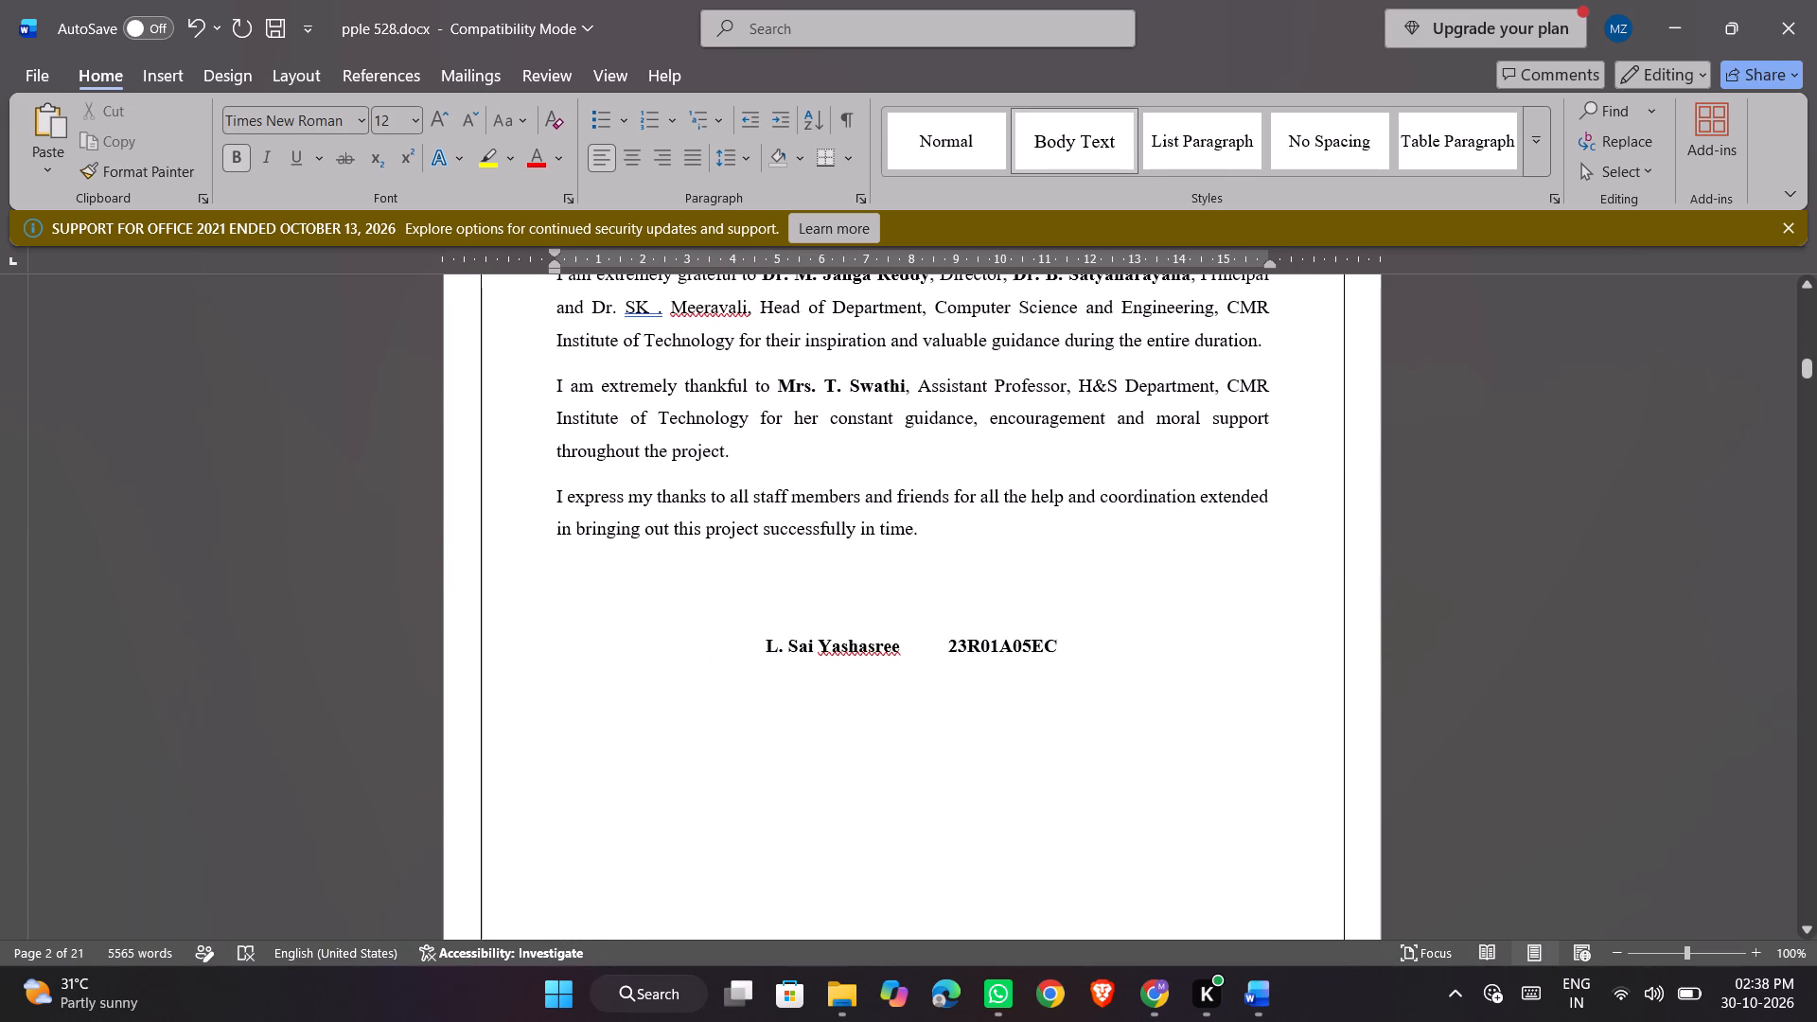
key(ctrl+v)
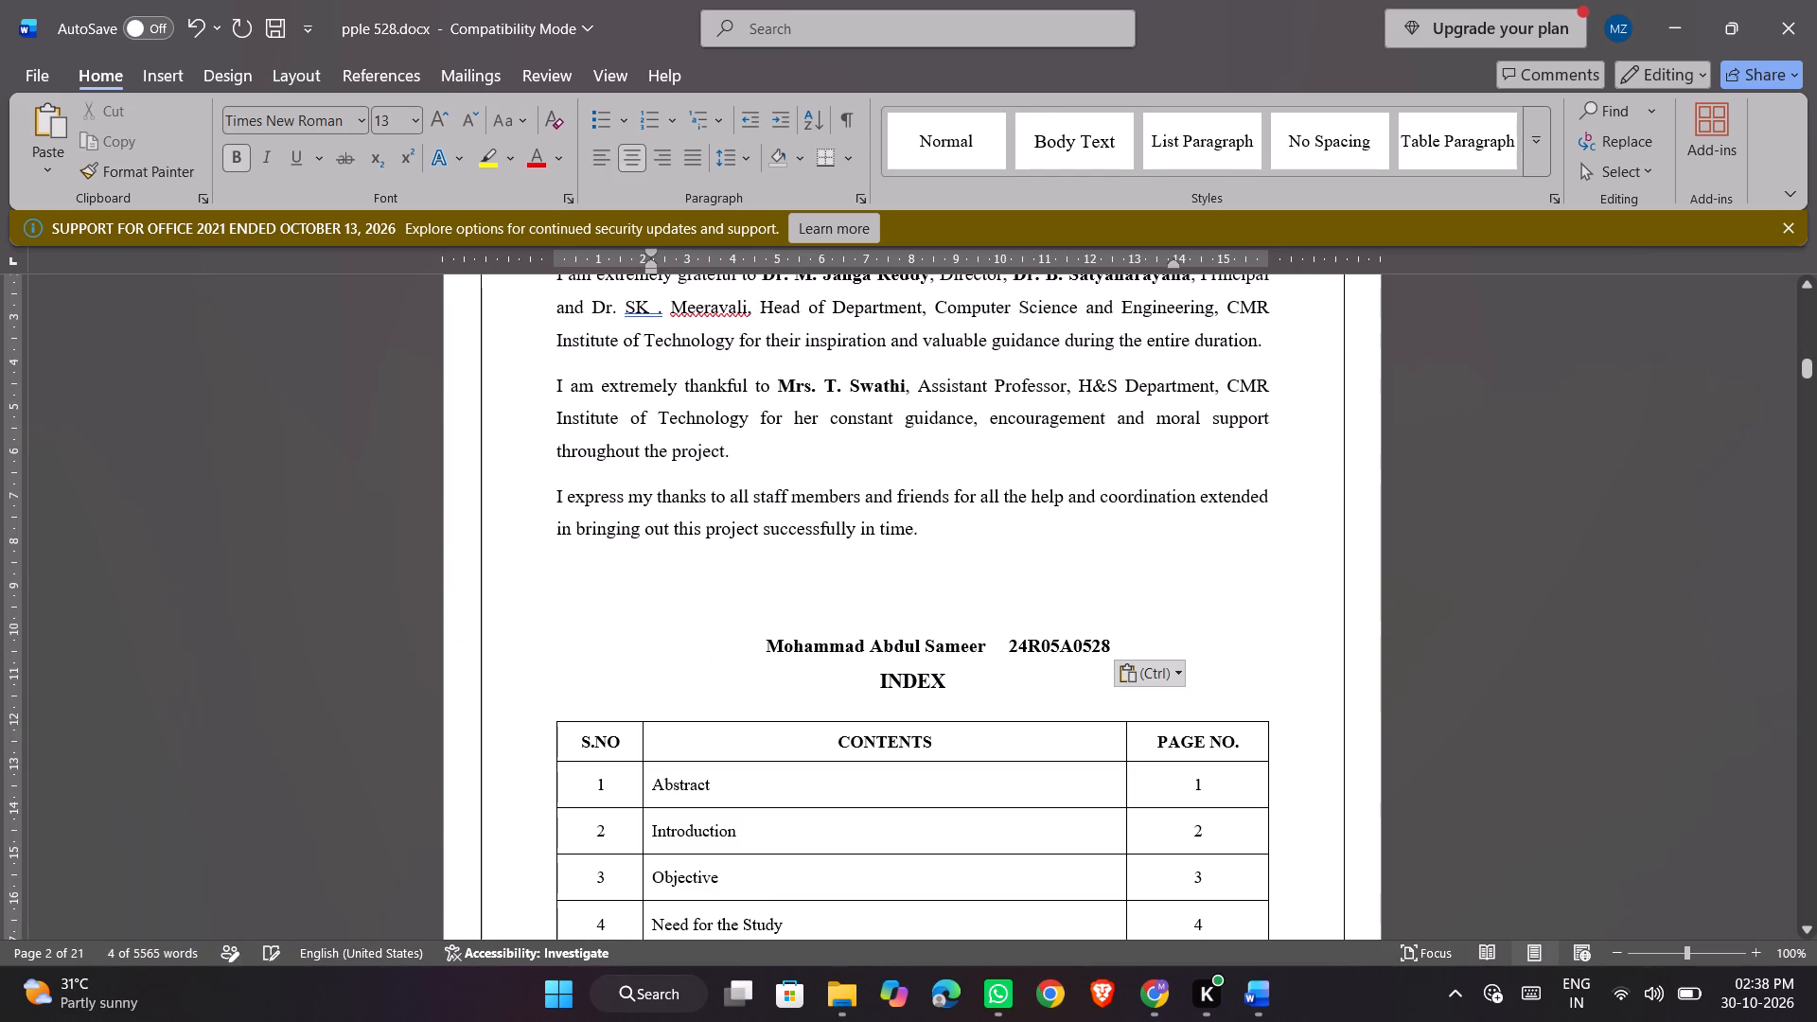
Insert blank lines before the INDEX heading to push it and its table onto the page after the acknowledgement.
scroll(603, 725, down, 1)
scroll(603, 725, up, 5)
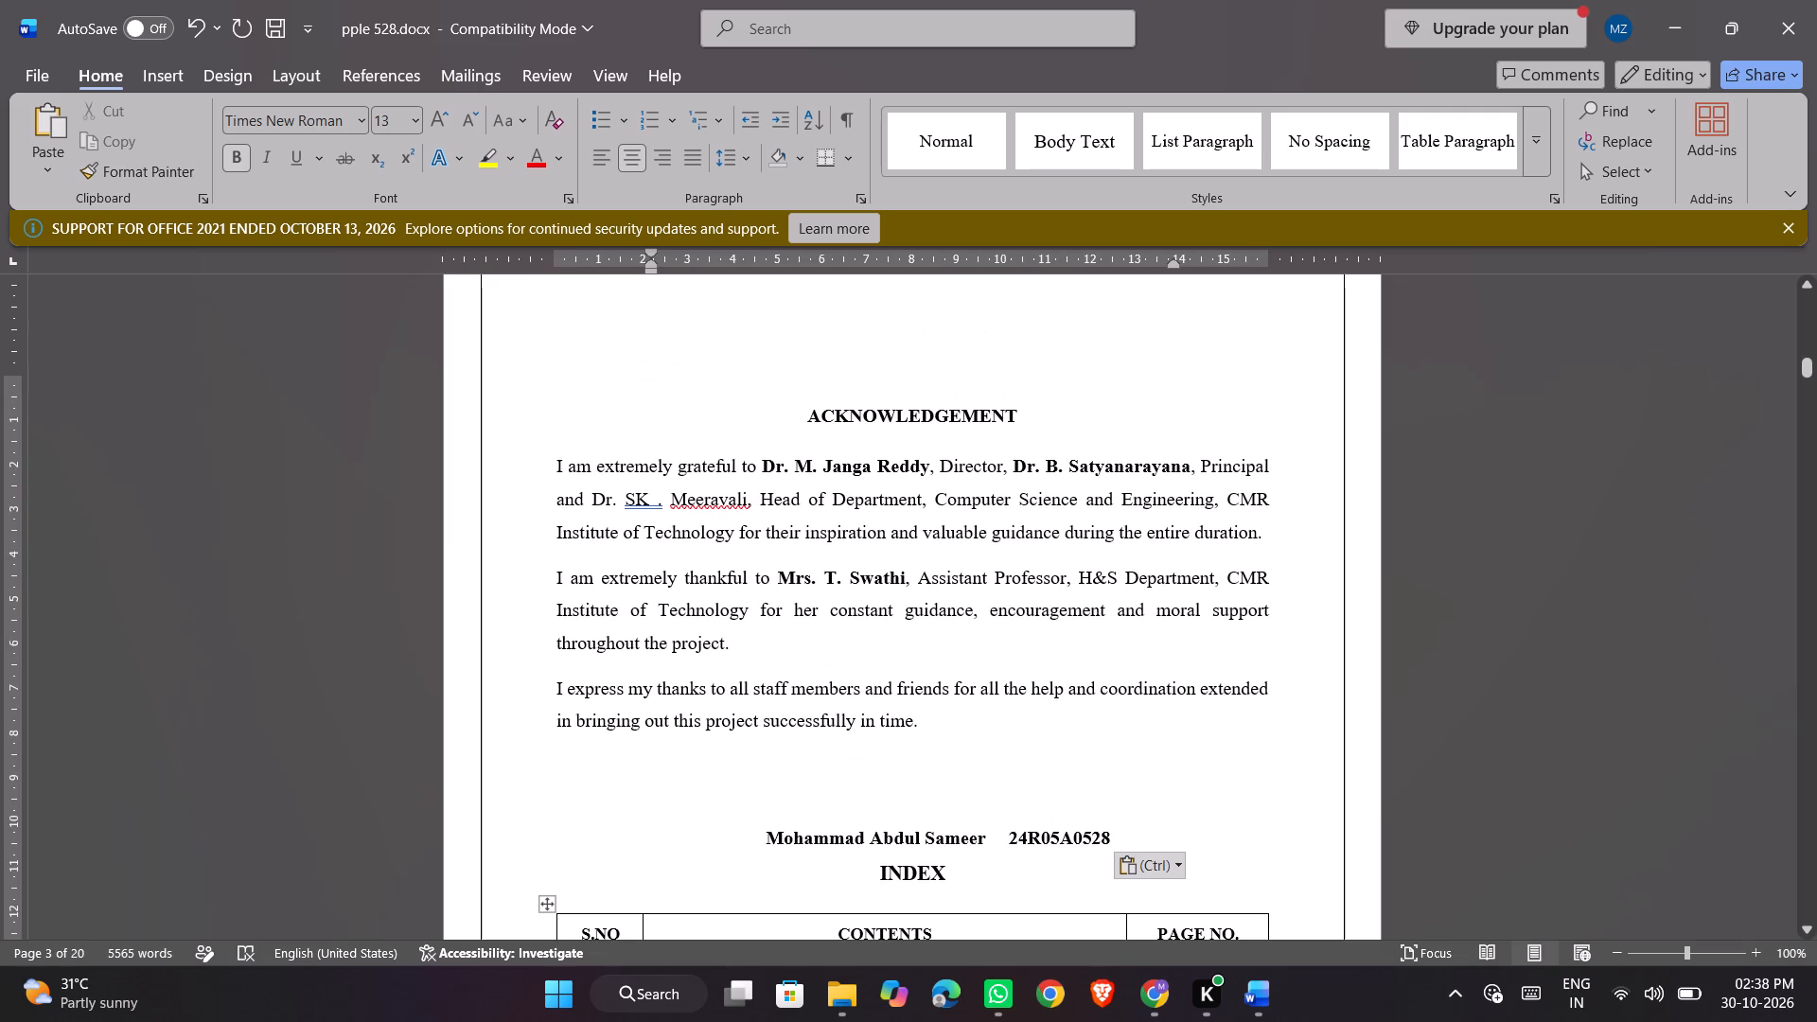
key(Return)
key(Return)
key(Return)
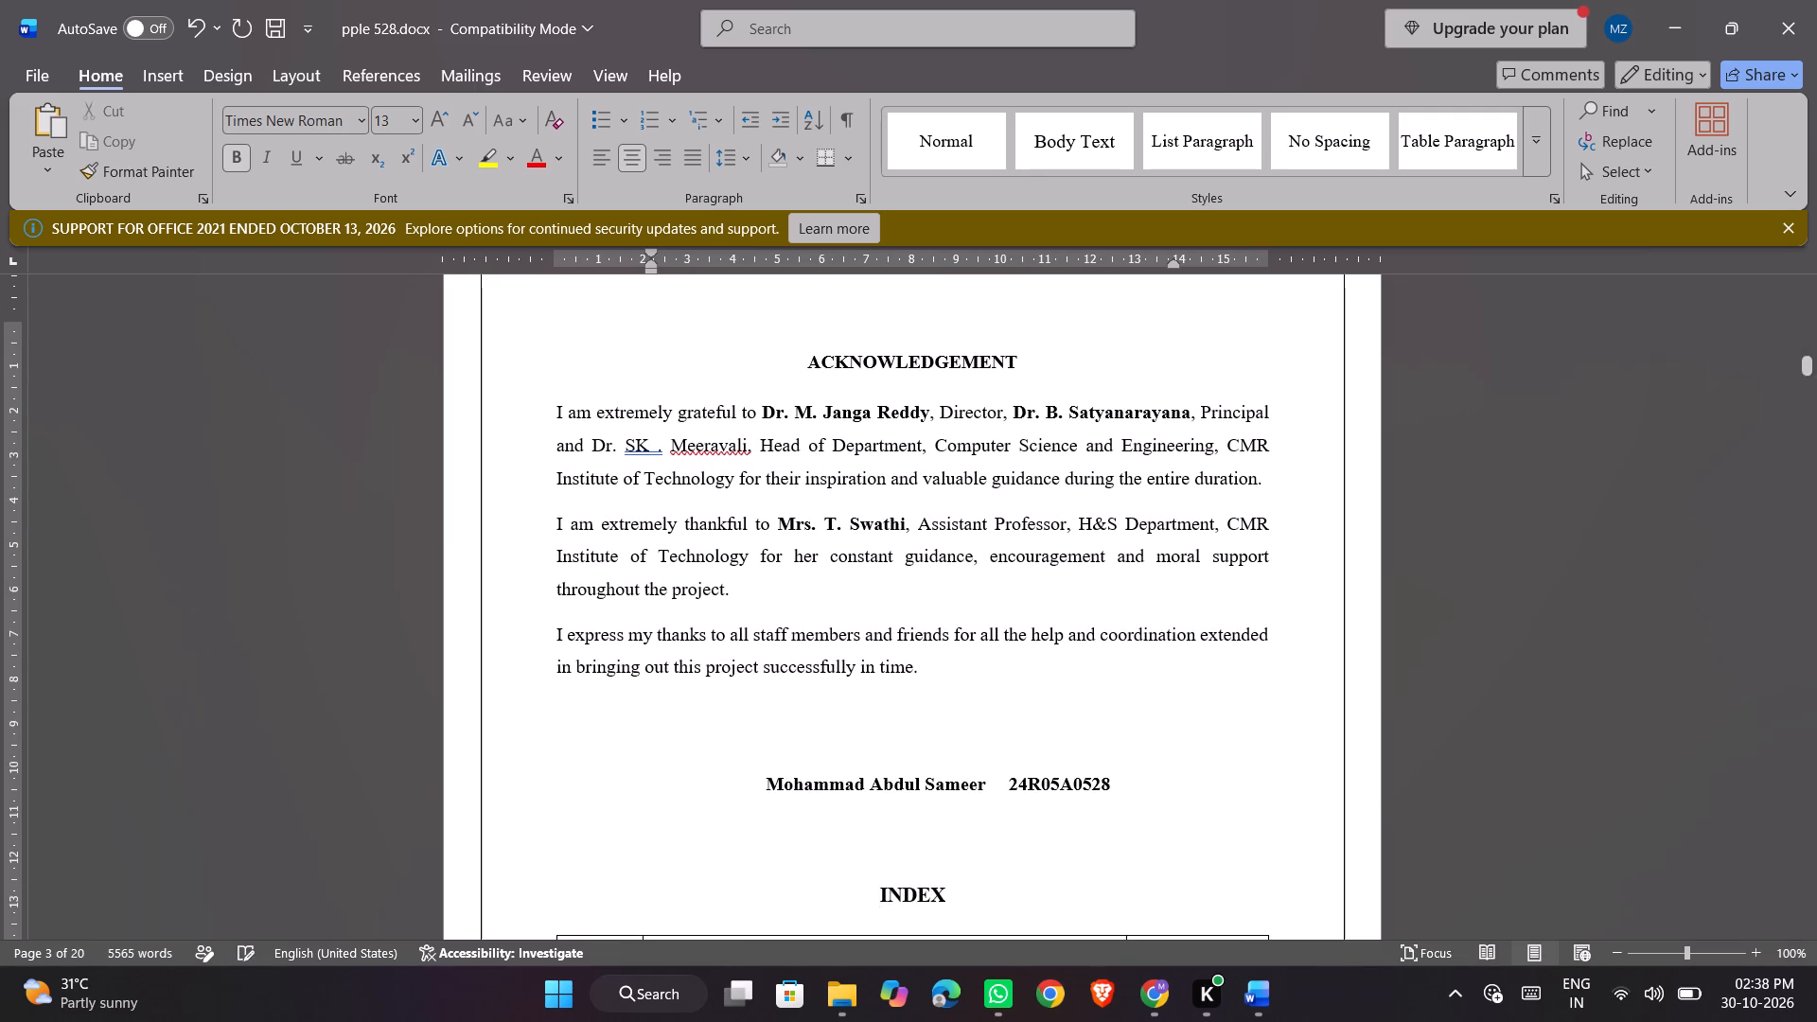
key(Return)
key(Return)
key(Return)
key(Return)
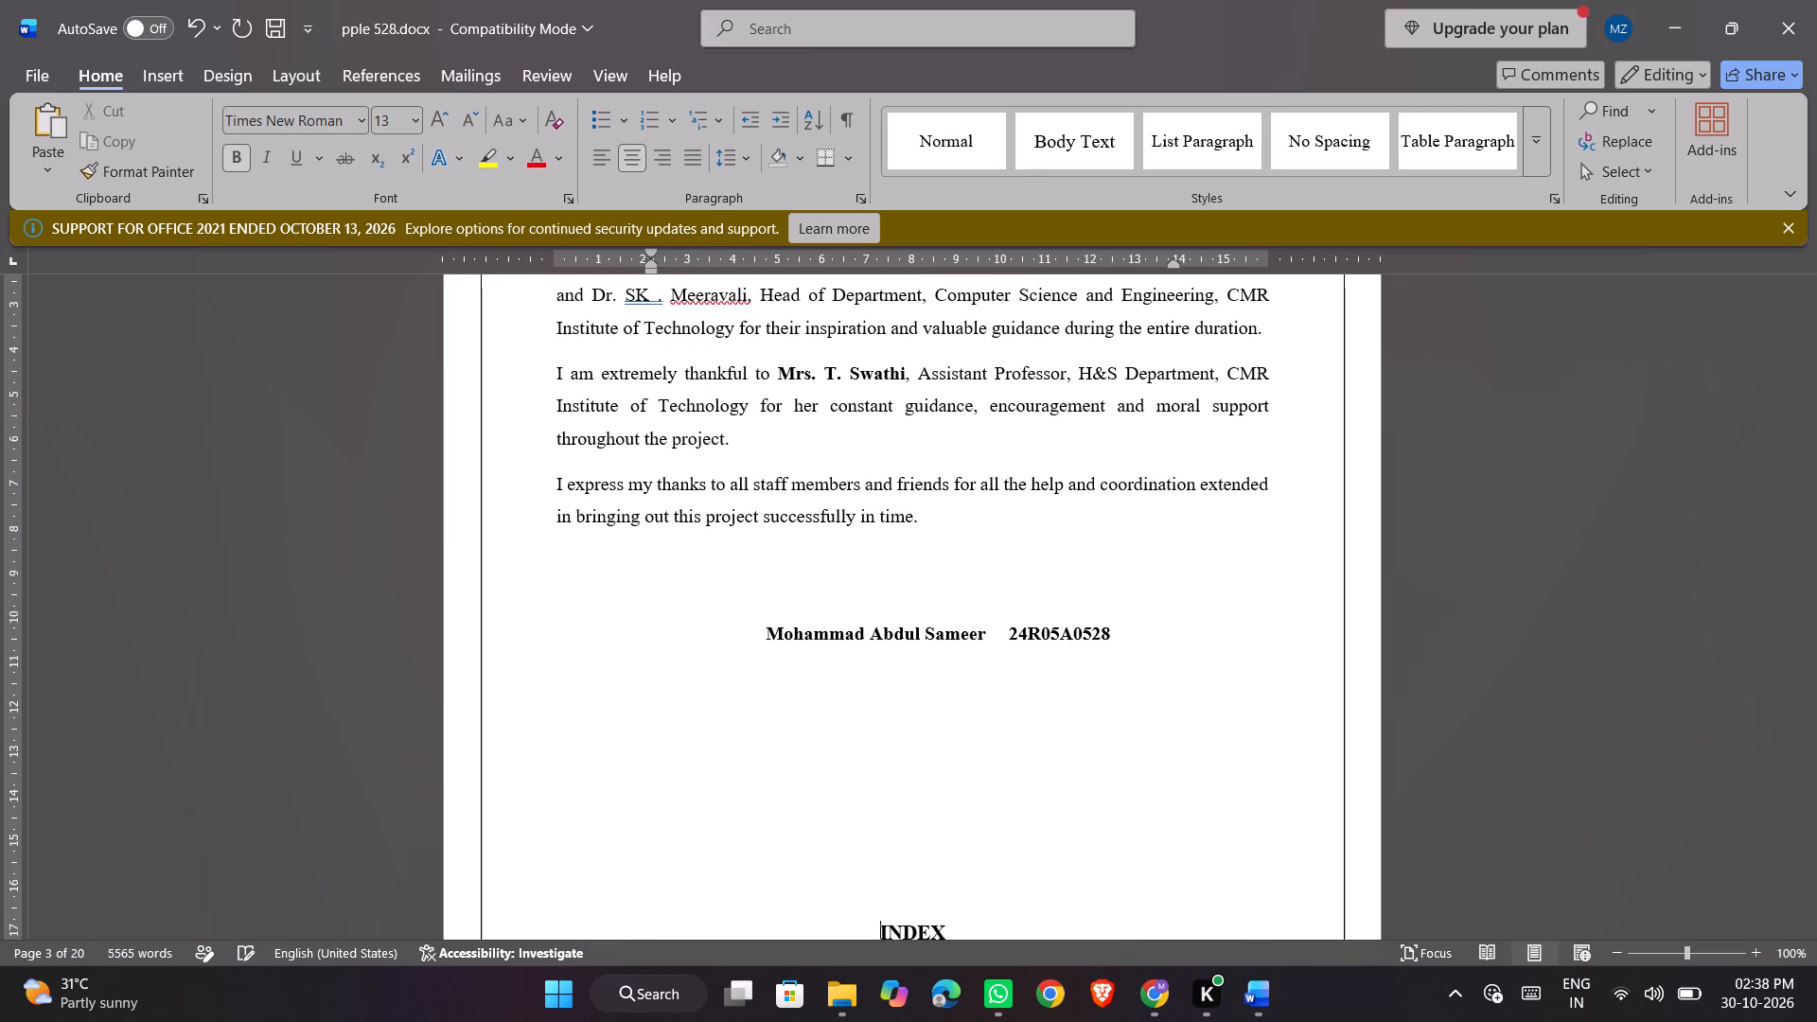
key(Return)
key(Return)
key(Return)
key(Return)
key(Return)
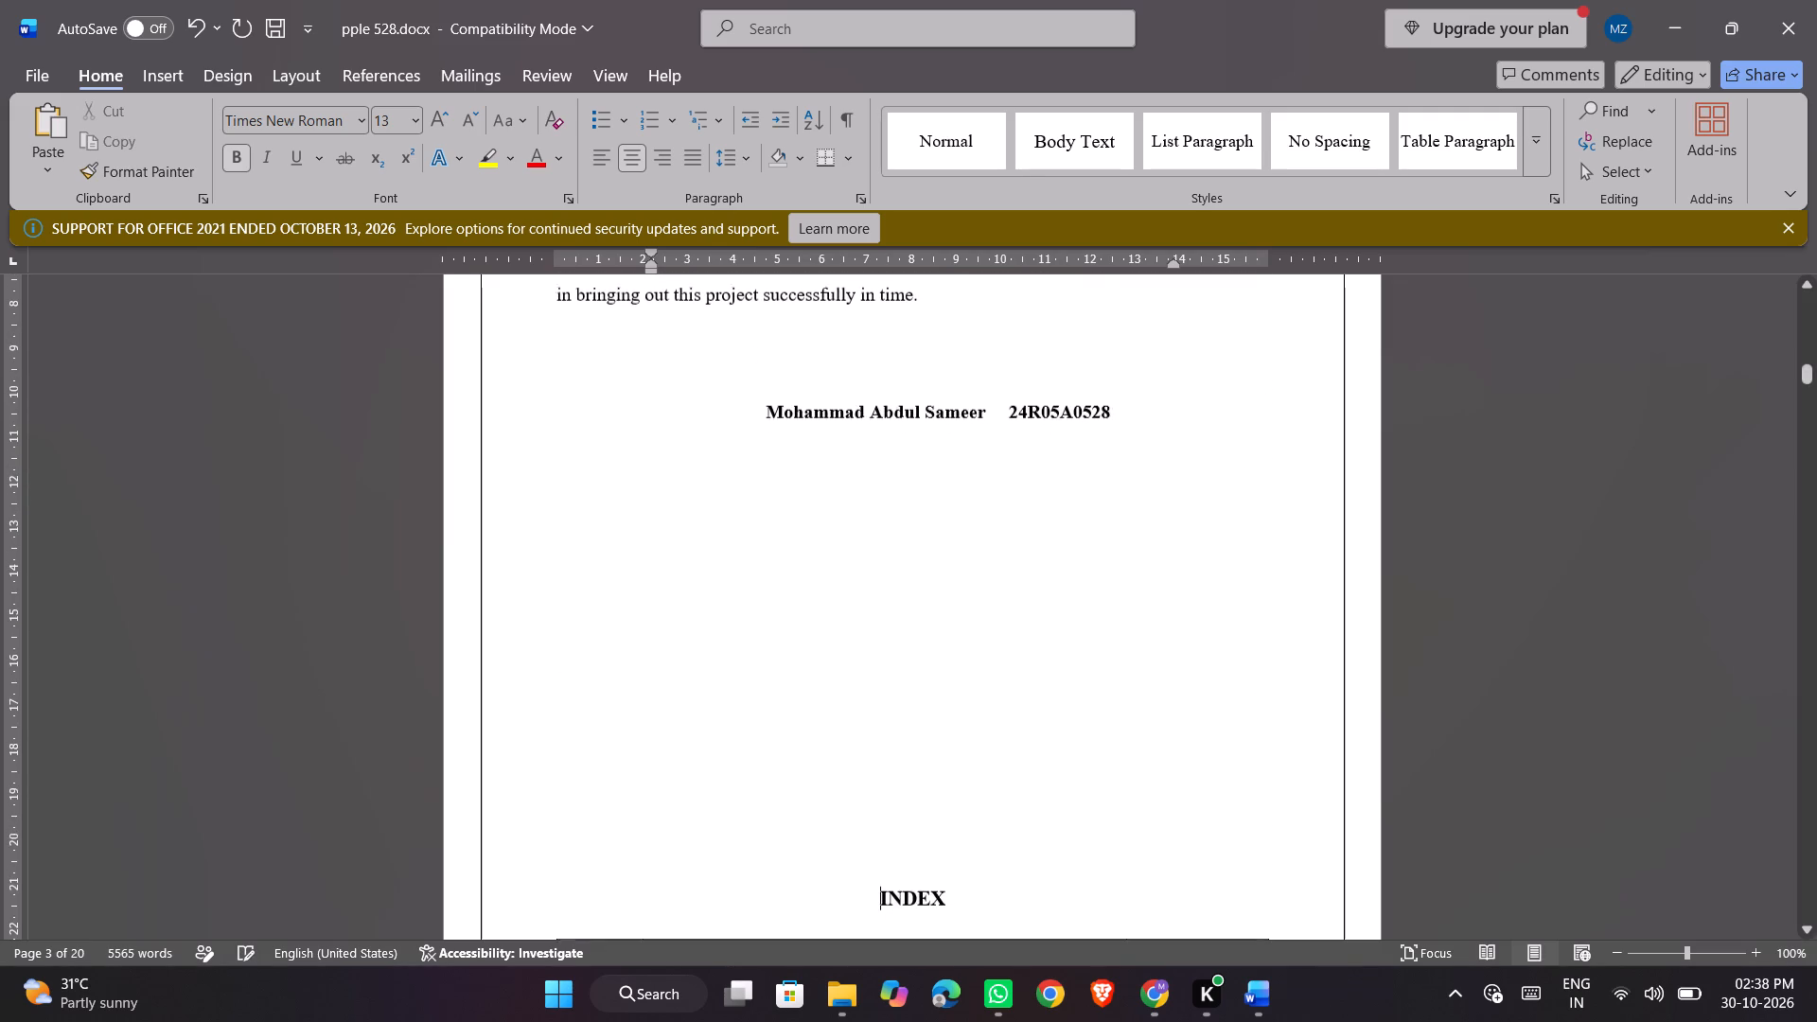
scroll(795, 855, down, 1)
key(Return)
key(Return)
key(Return)
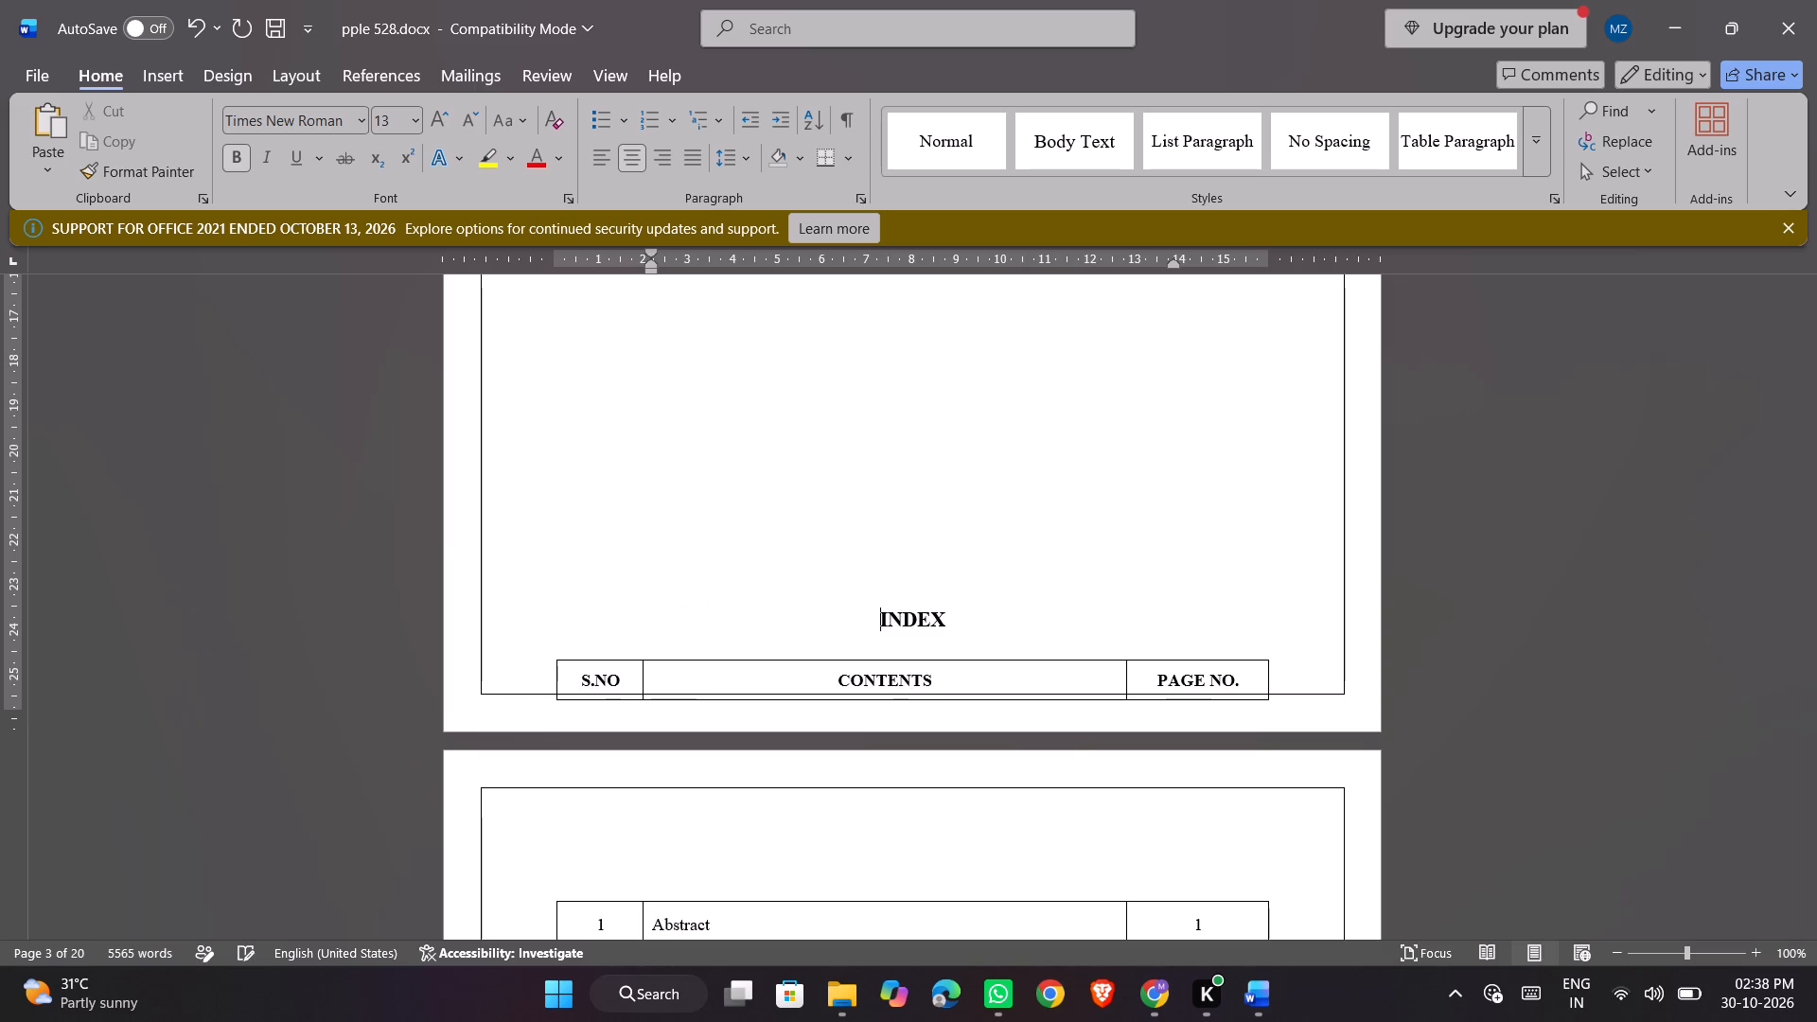
key(Return)
key(Return)
key(Return)
scroll(795, 855, down, 3)
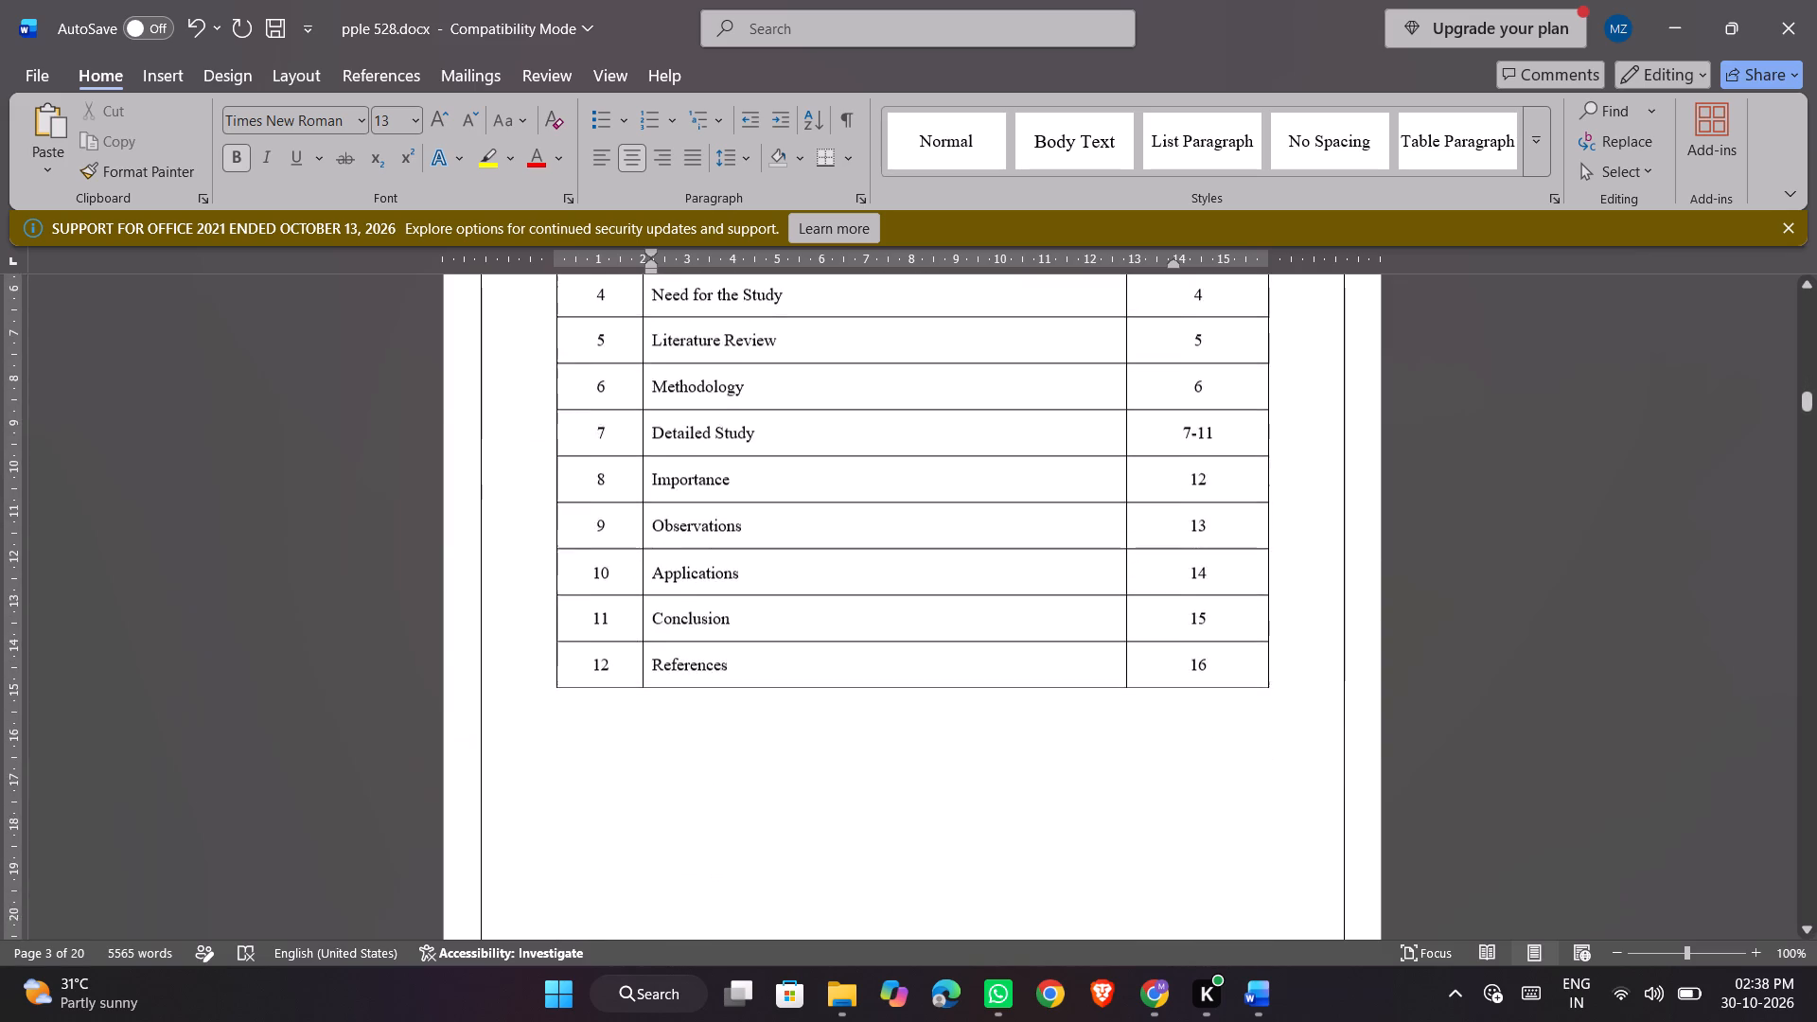
Check the layout of the index, acknowledgement and certificate pages after the student line replacements.
scroll(795, 855, down, 3)
scroll(795, 855, up, 7)
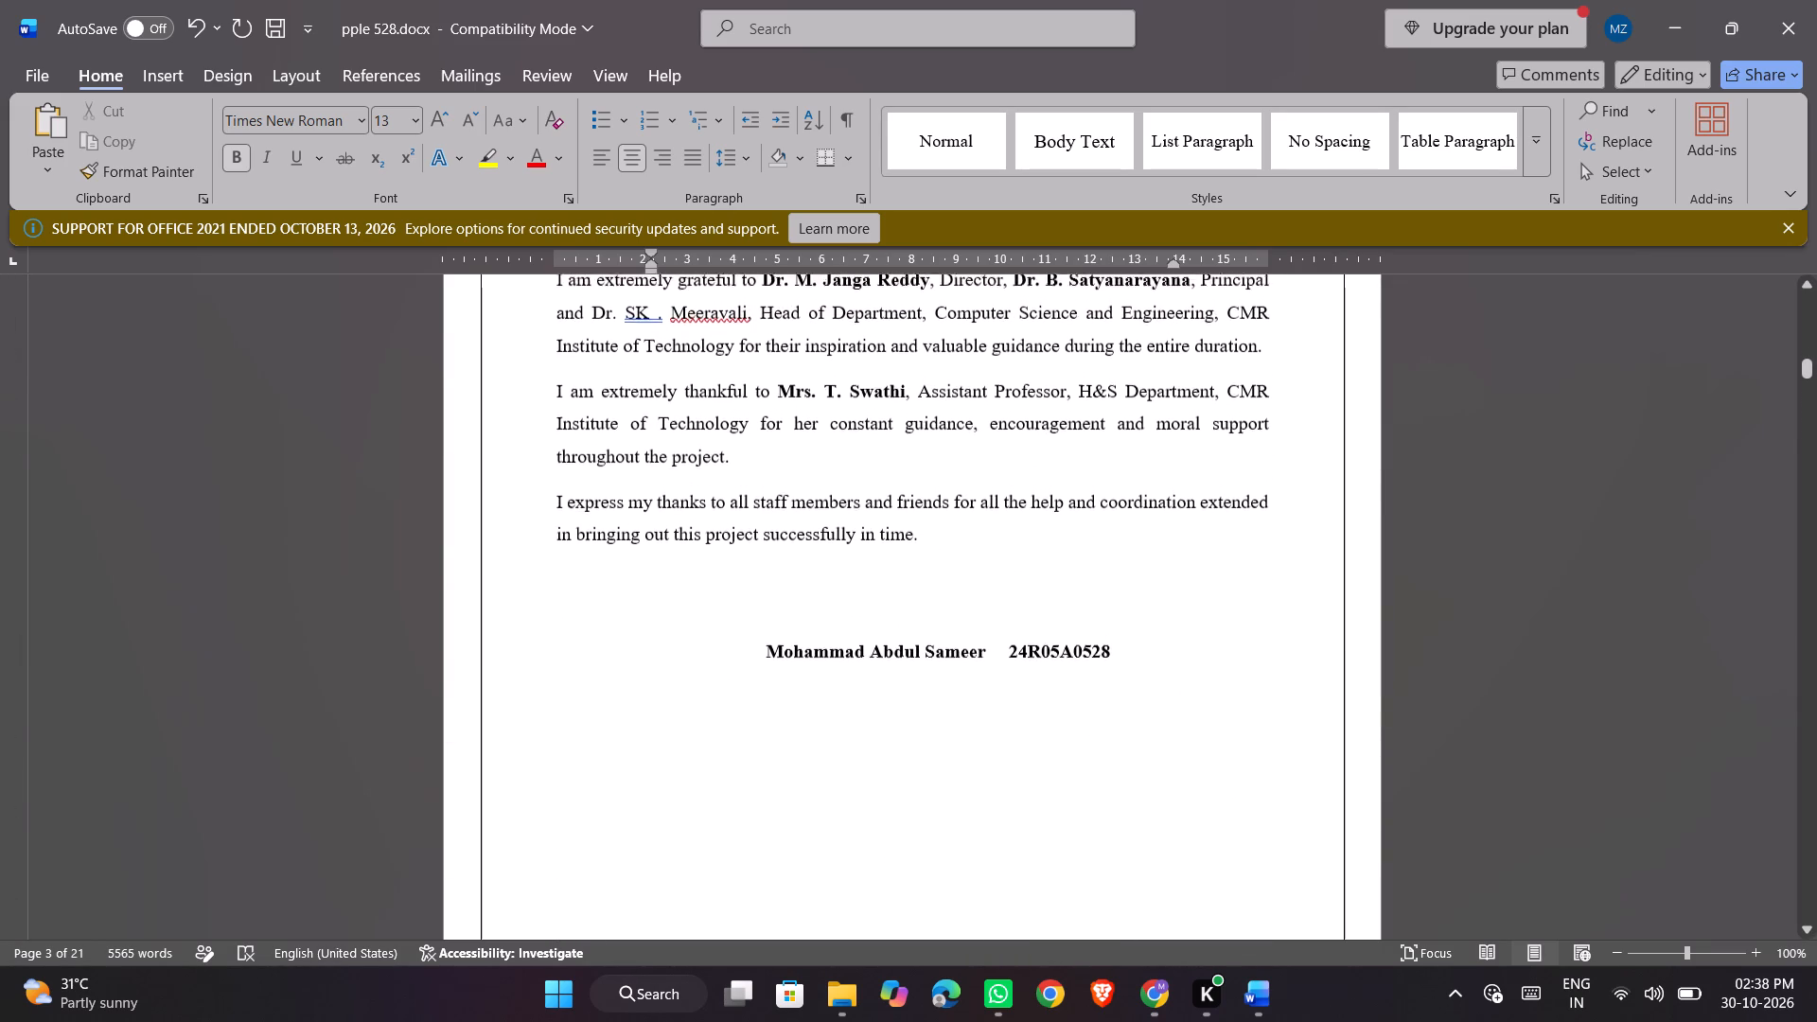
scroll(795, 855, up, 2)
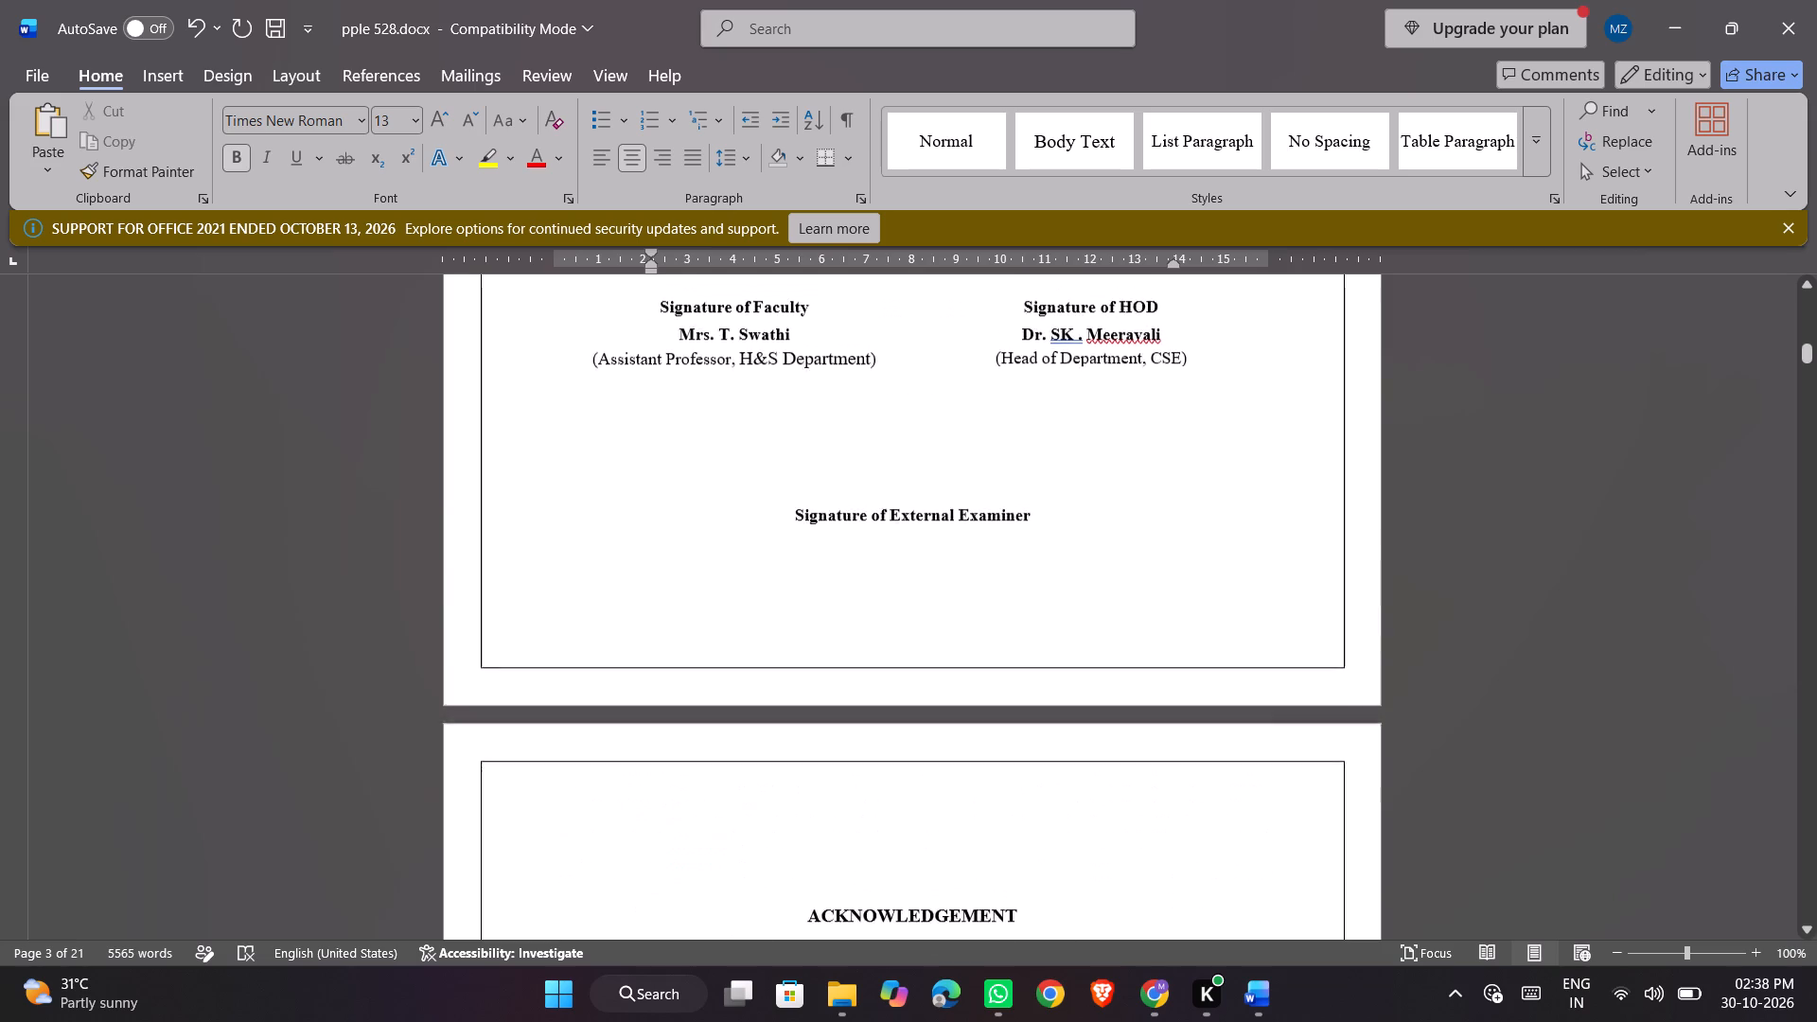
scroll(795, 855, up, 3)
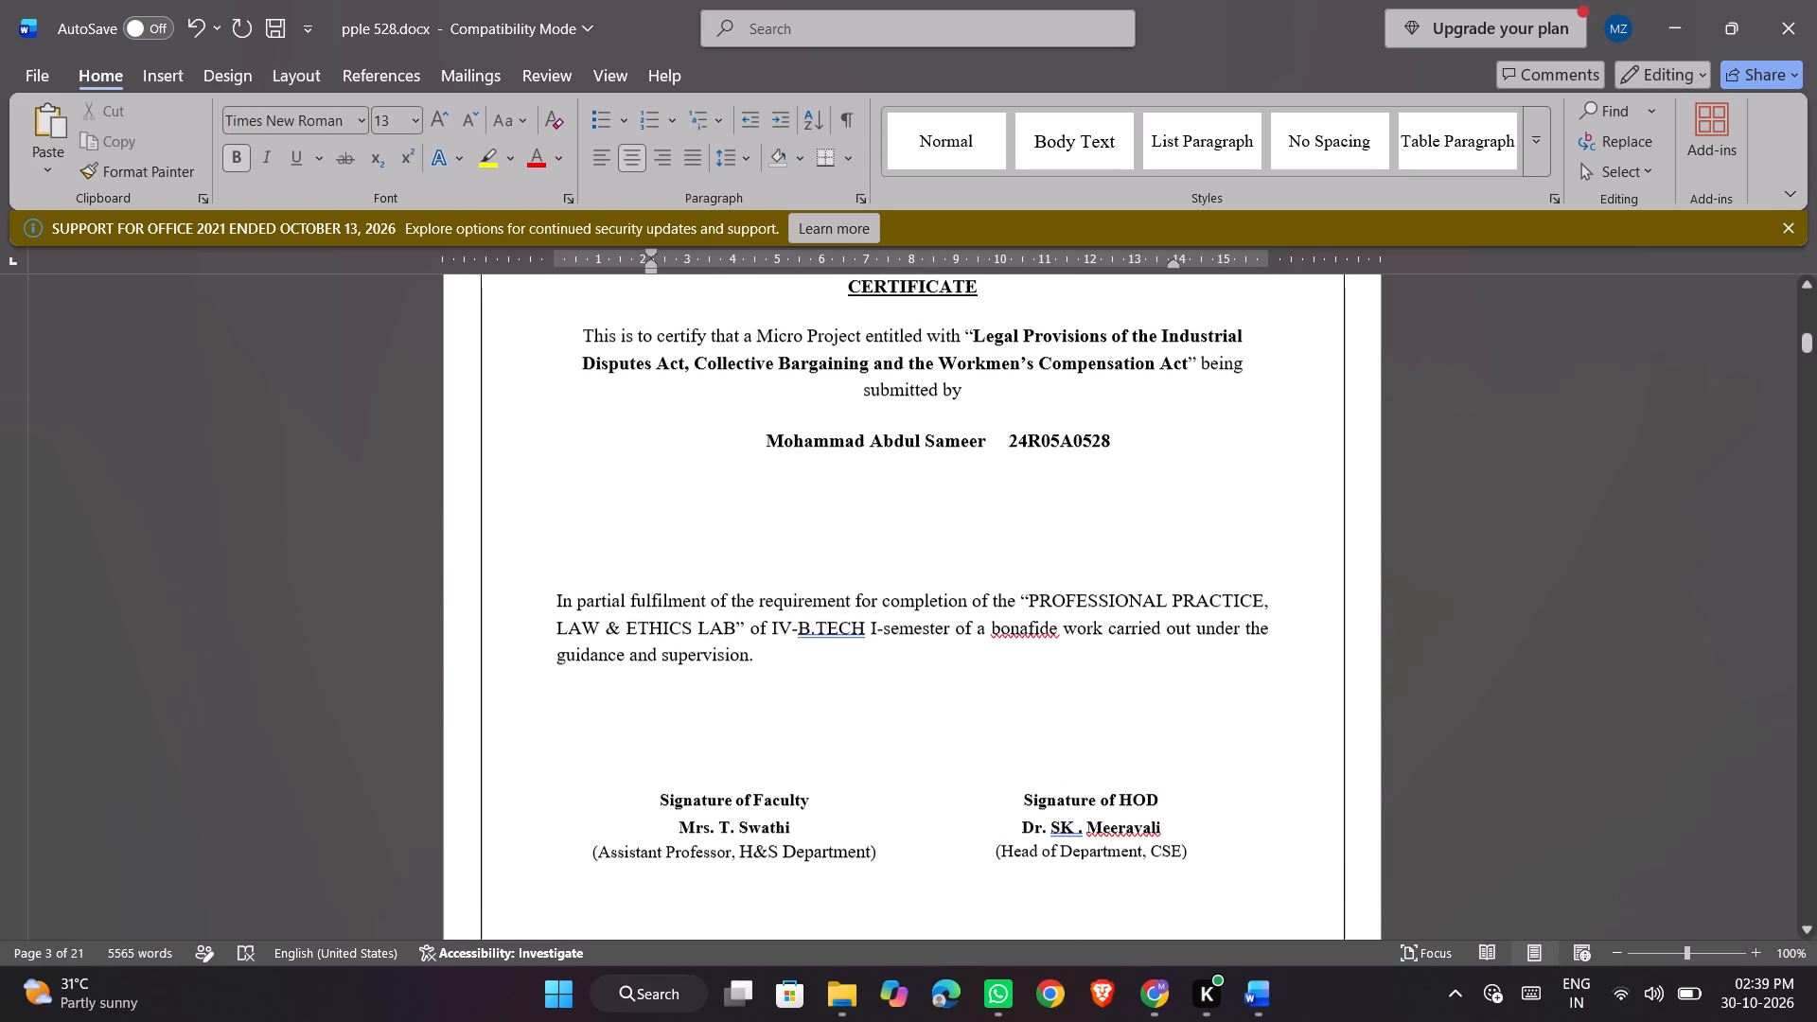
scroll(795, 857, up, 1)
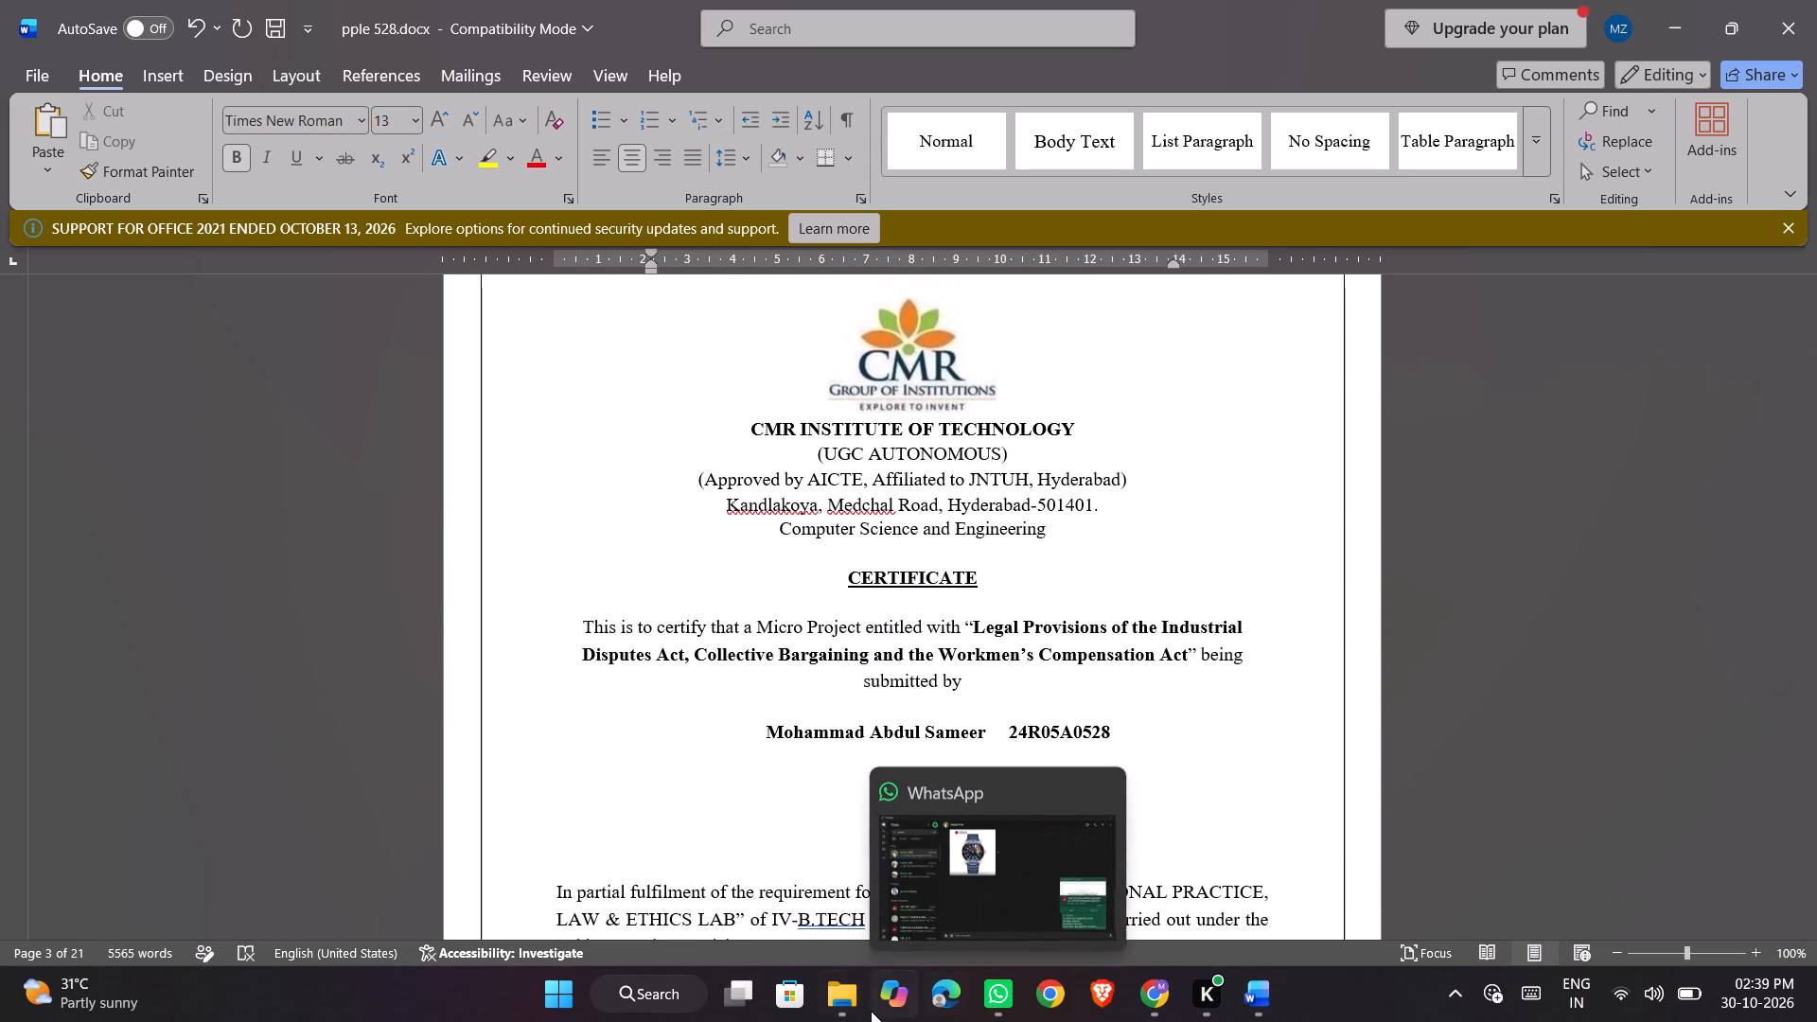
Open PPLE 536.pdf from the Downloads folder and copy the guide's name, designation and department lines from its title page.
click(837, 925)
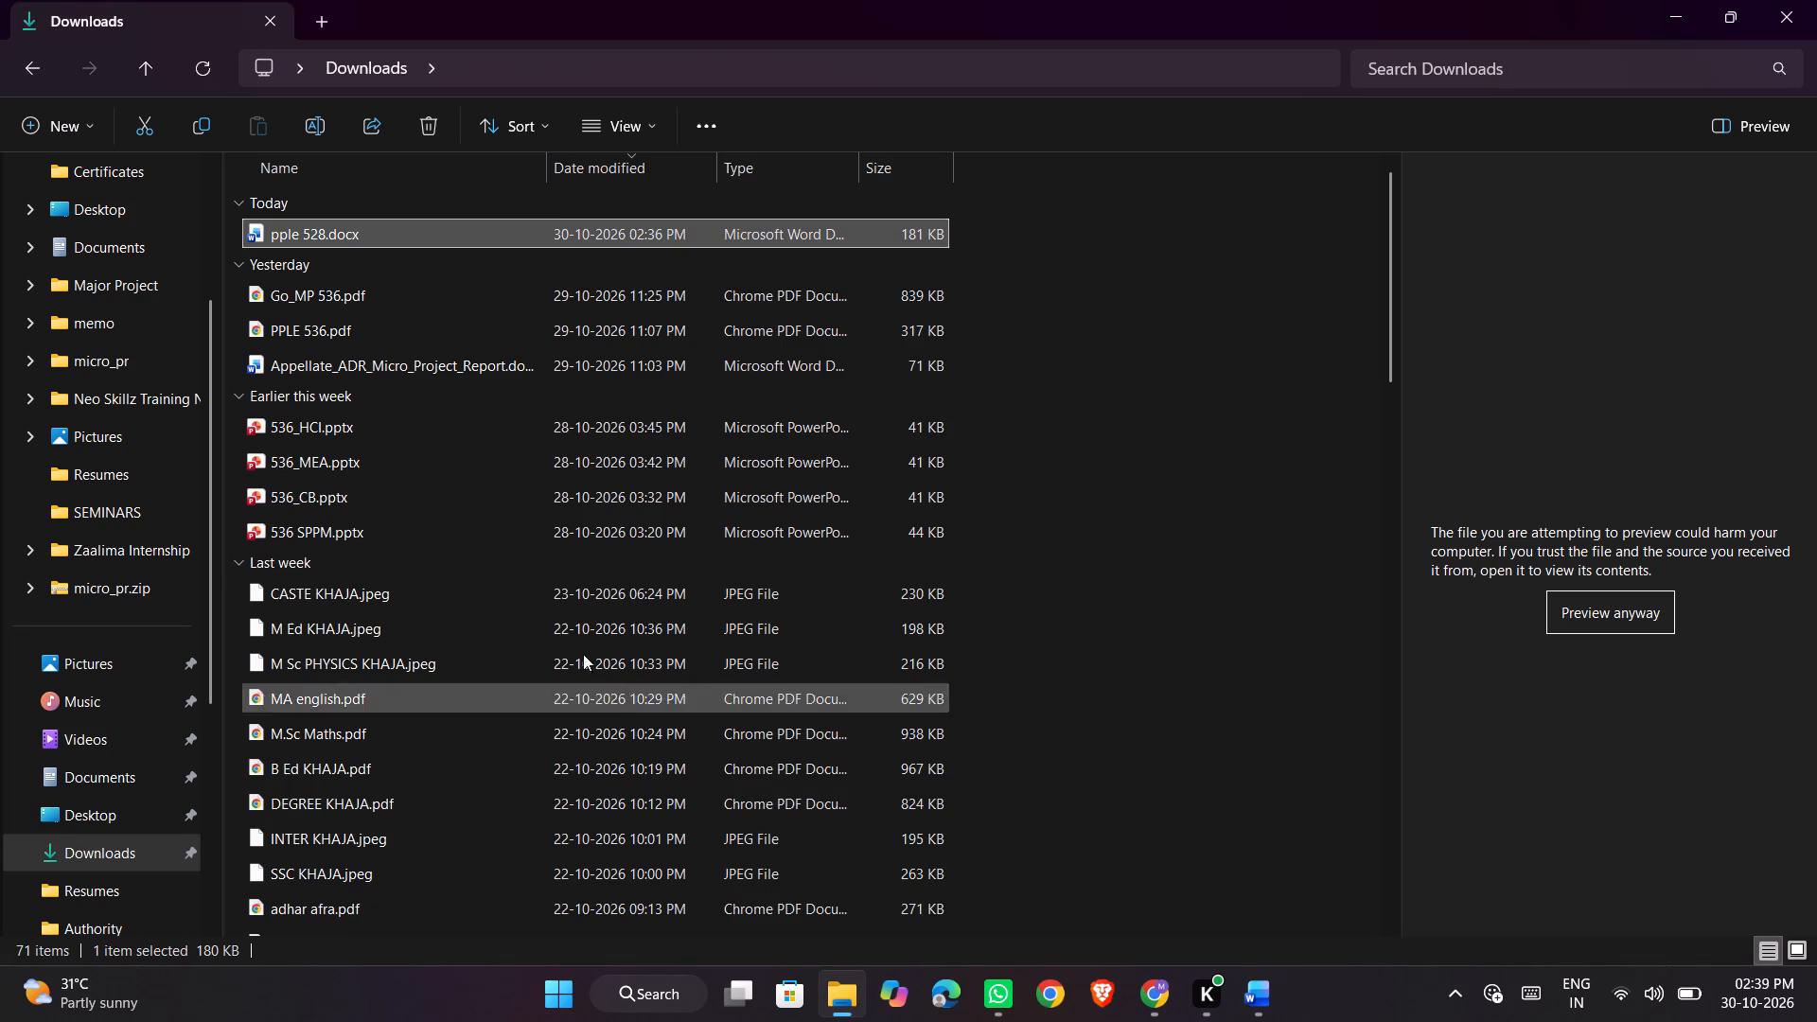
double_click(348, 318)
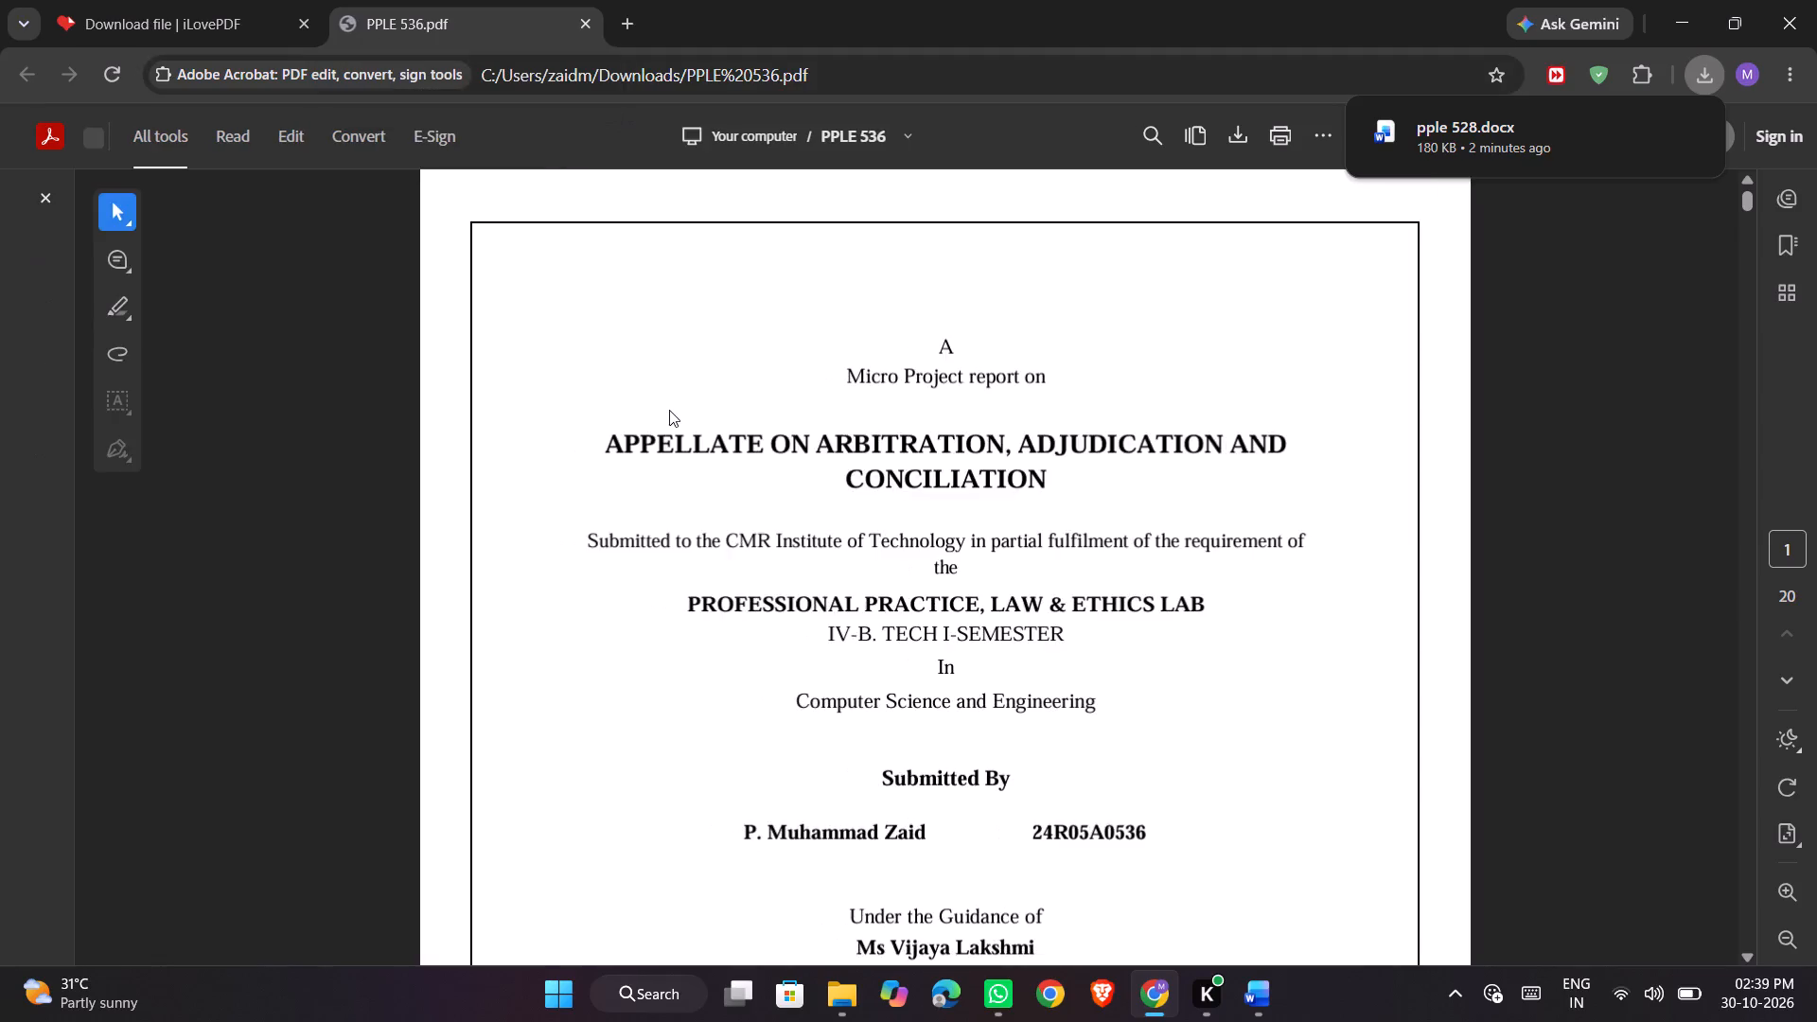
scroll(669, 410, up, 1)
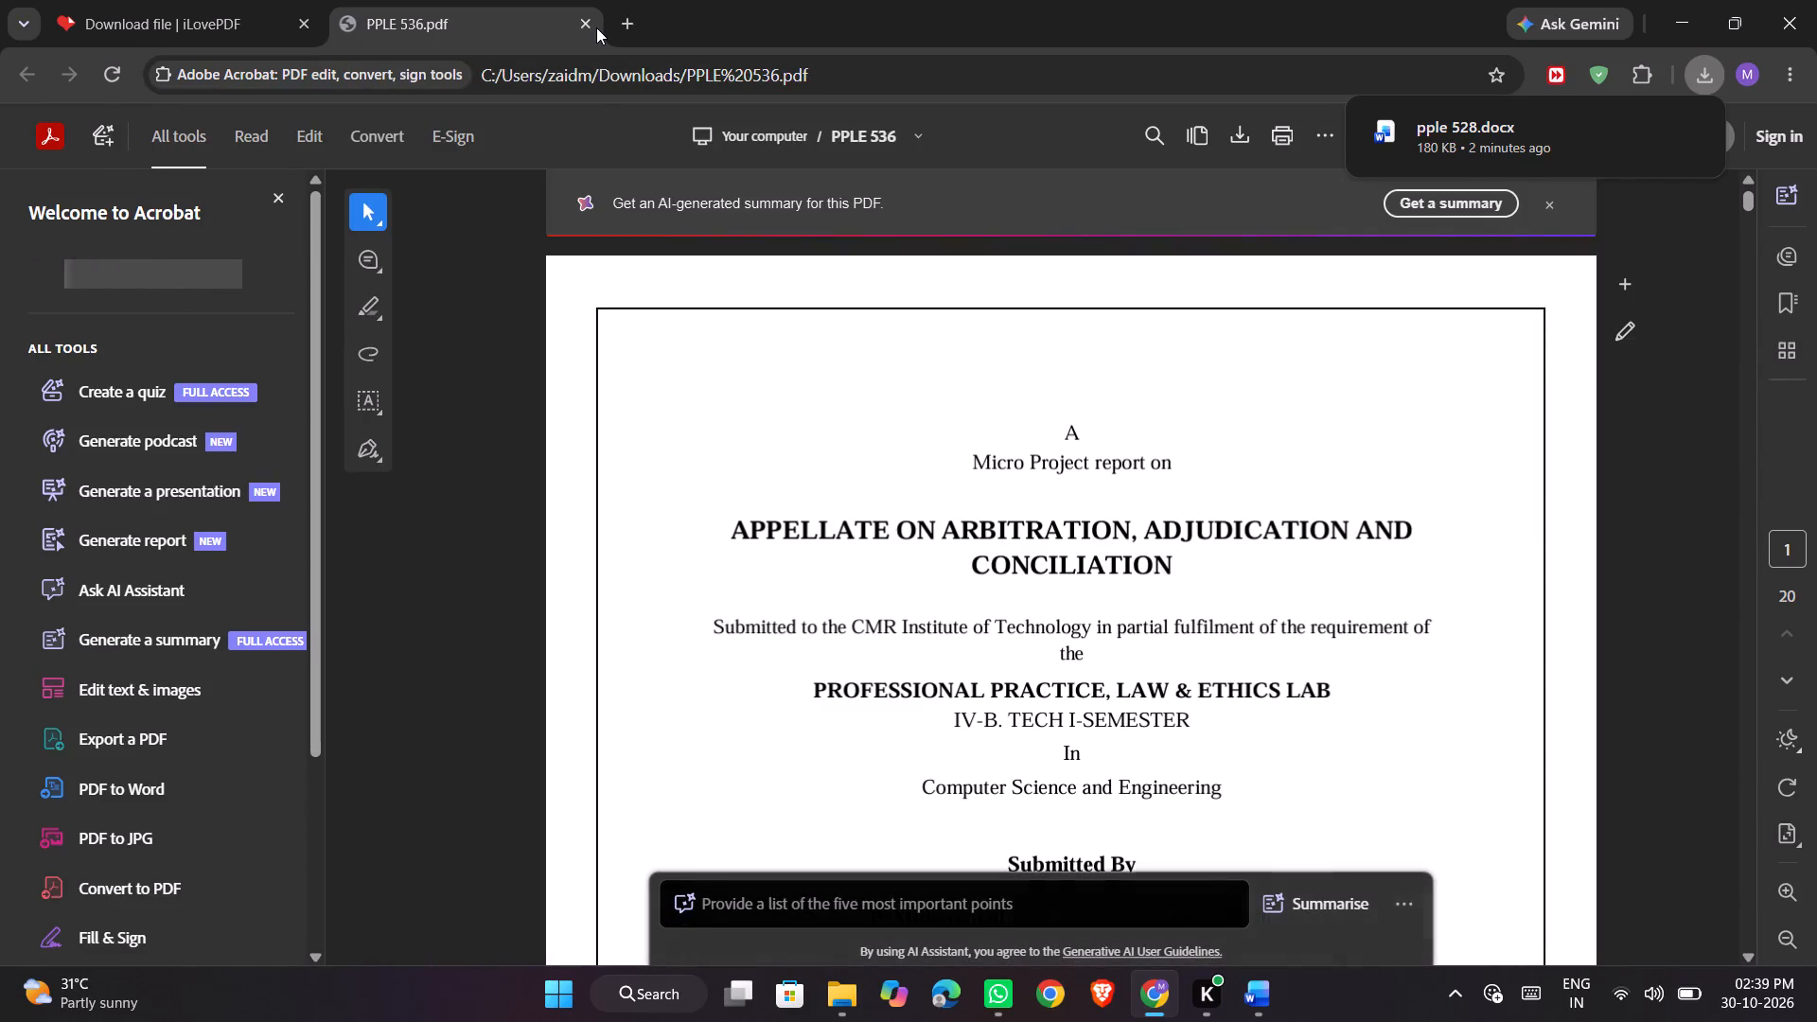
scroll(854, 432, down, 1)
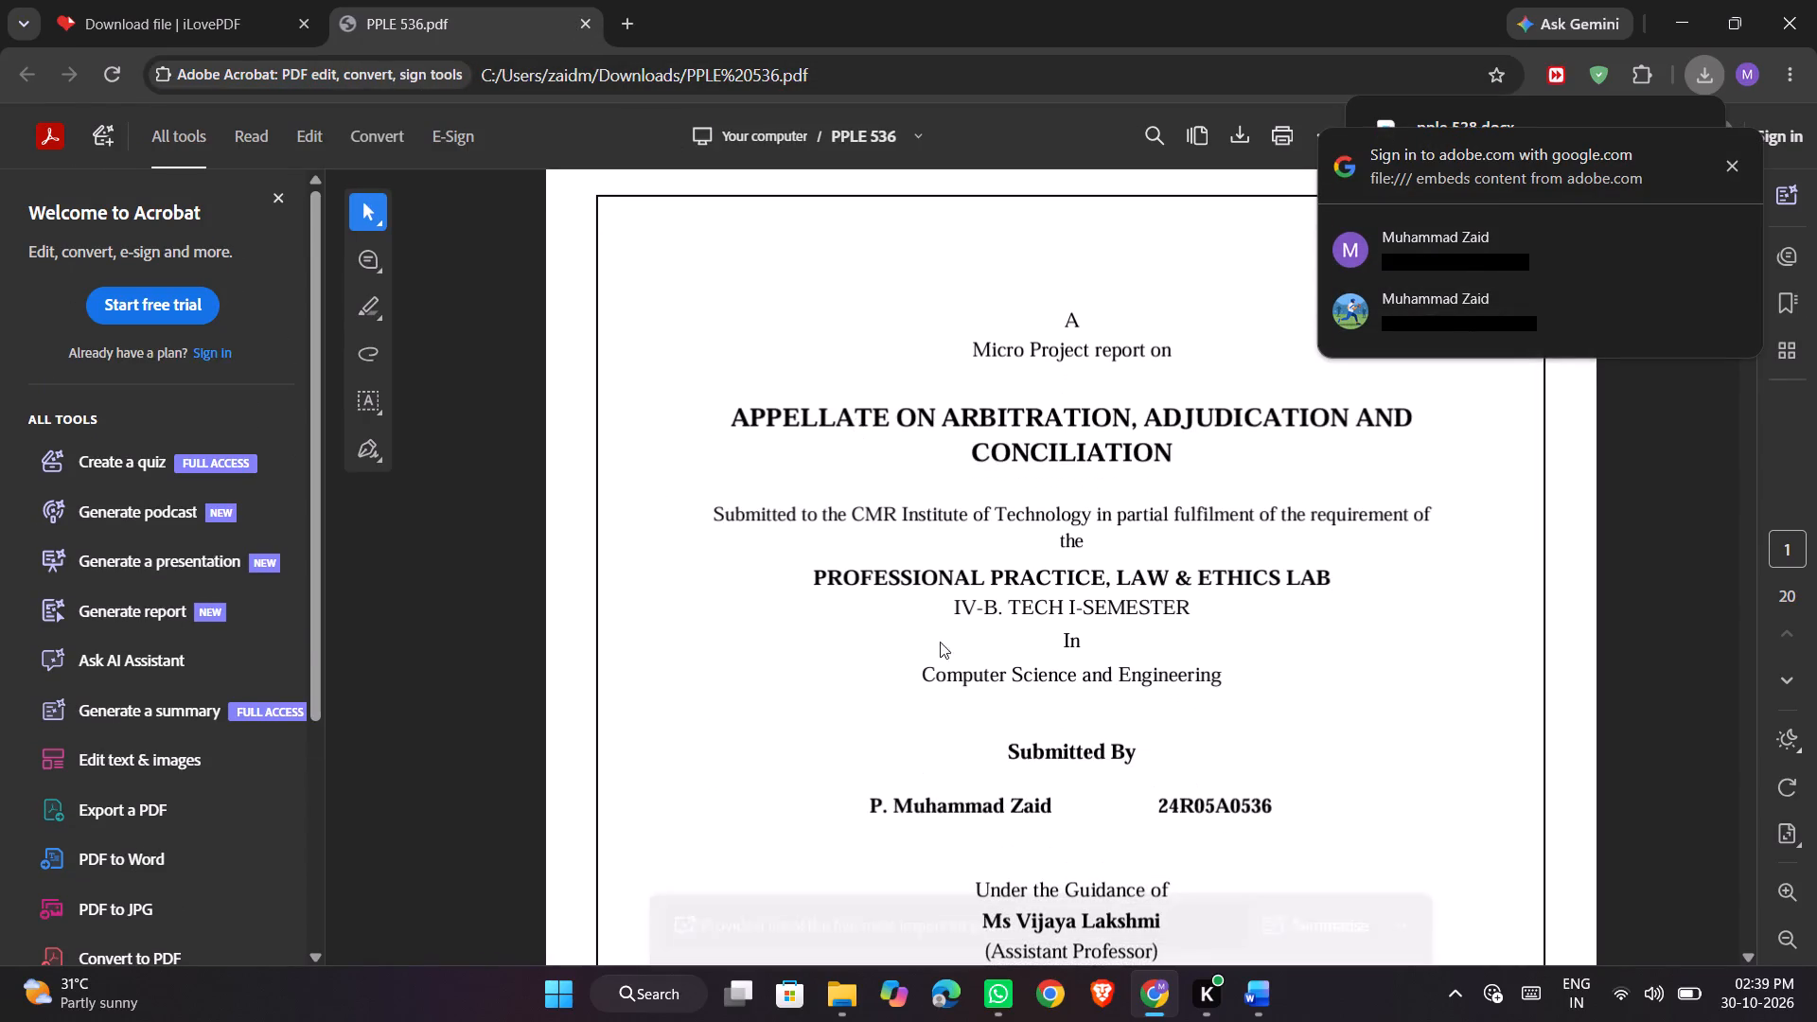
drag(903, 674, 1097, 699)
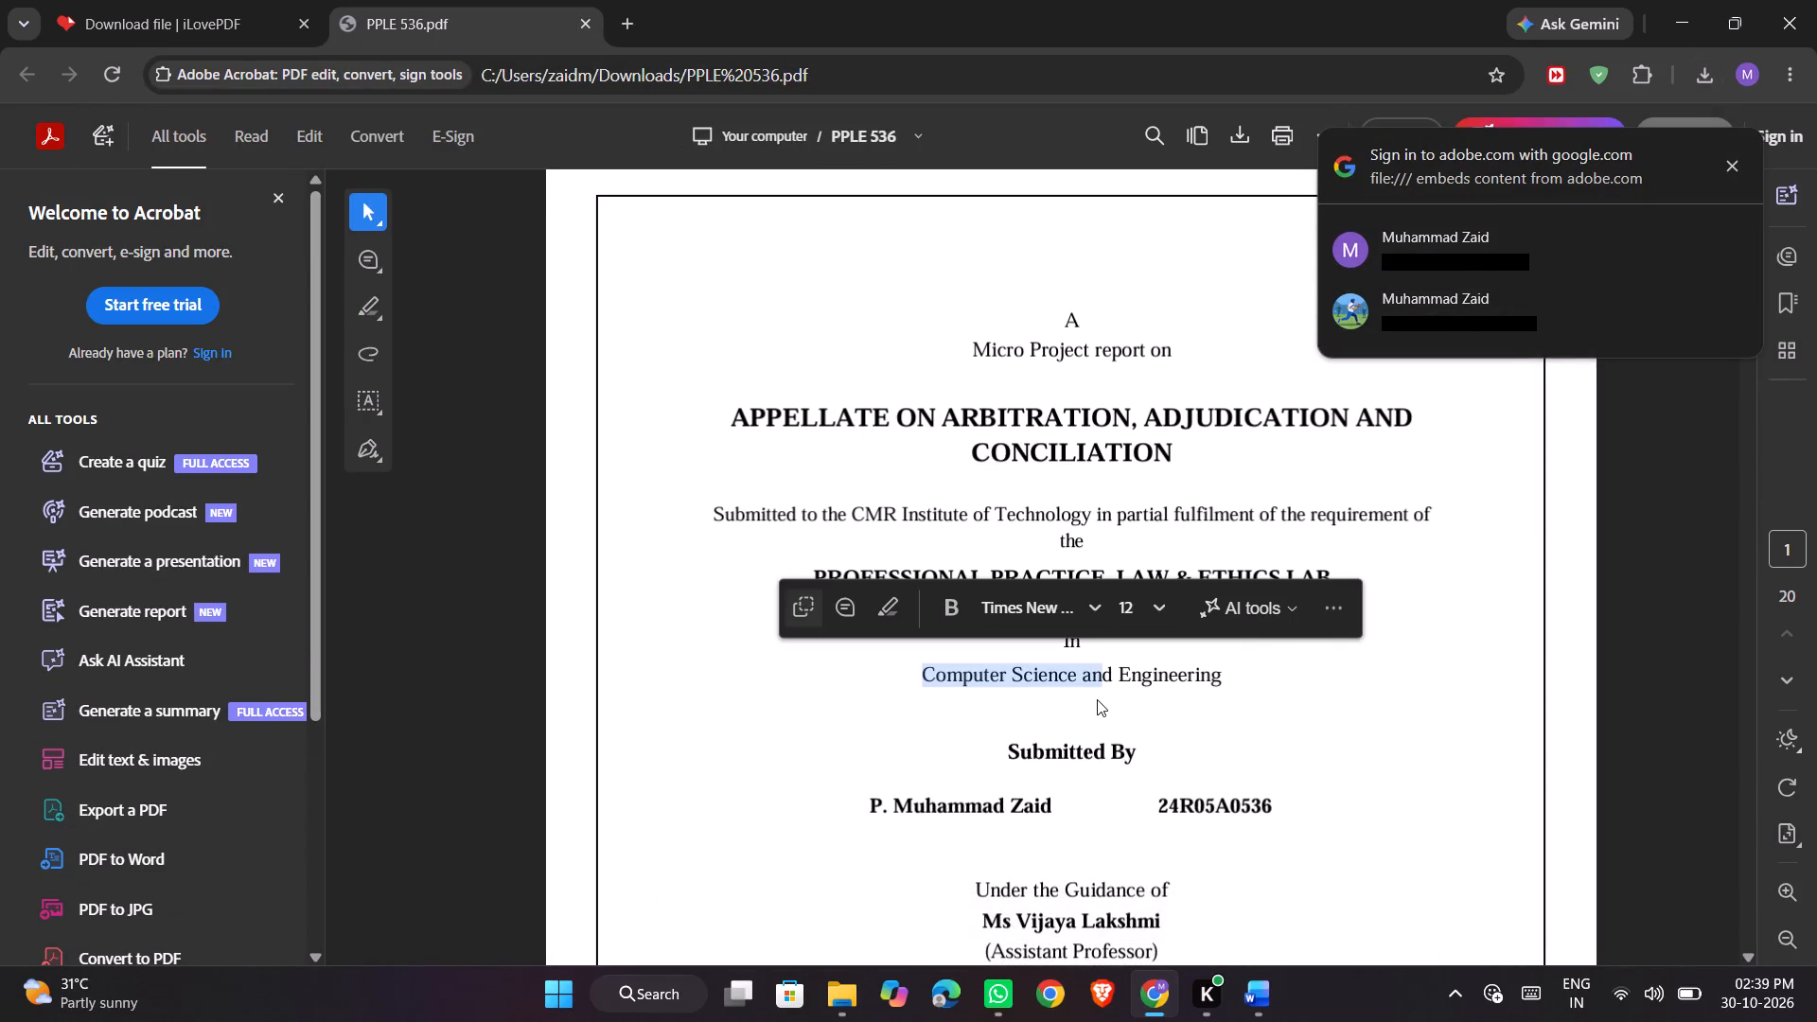
click(905, 758)
scroll(905, 758, down, 1)
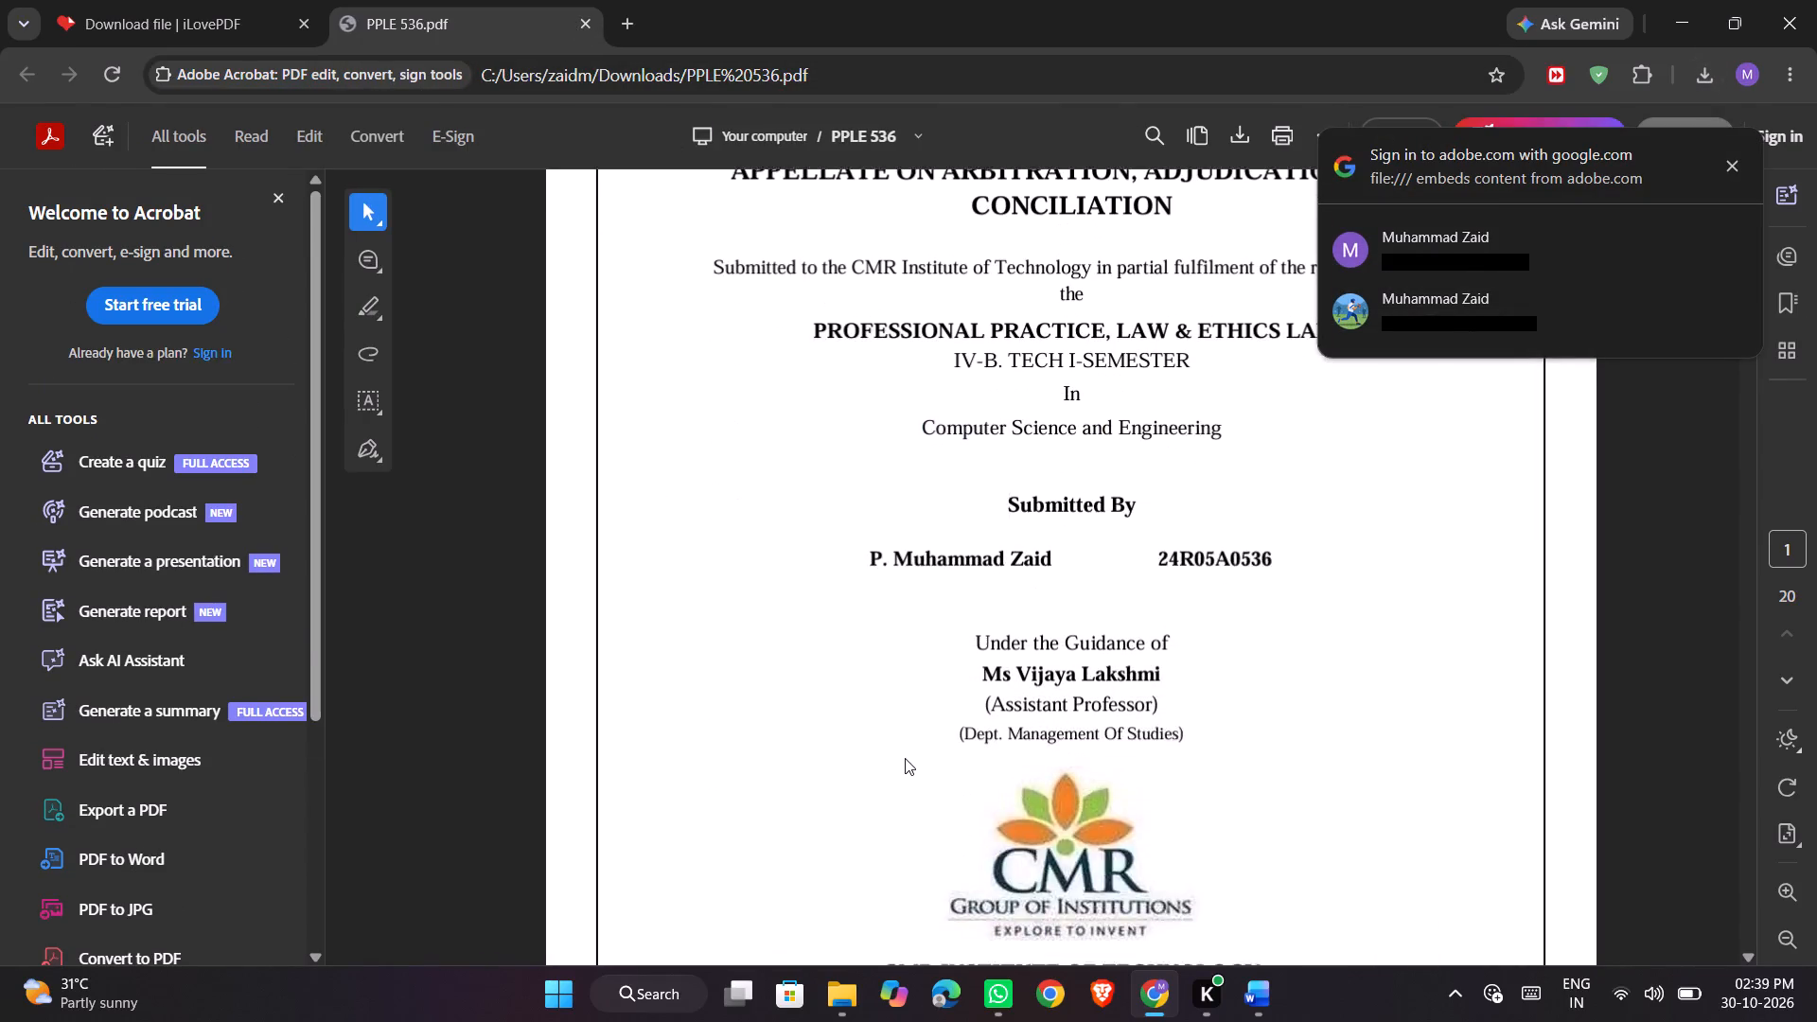
scroll(905, 758, down, 1)
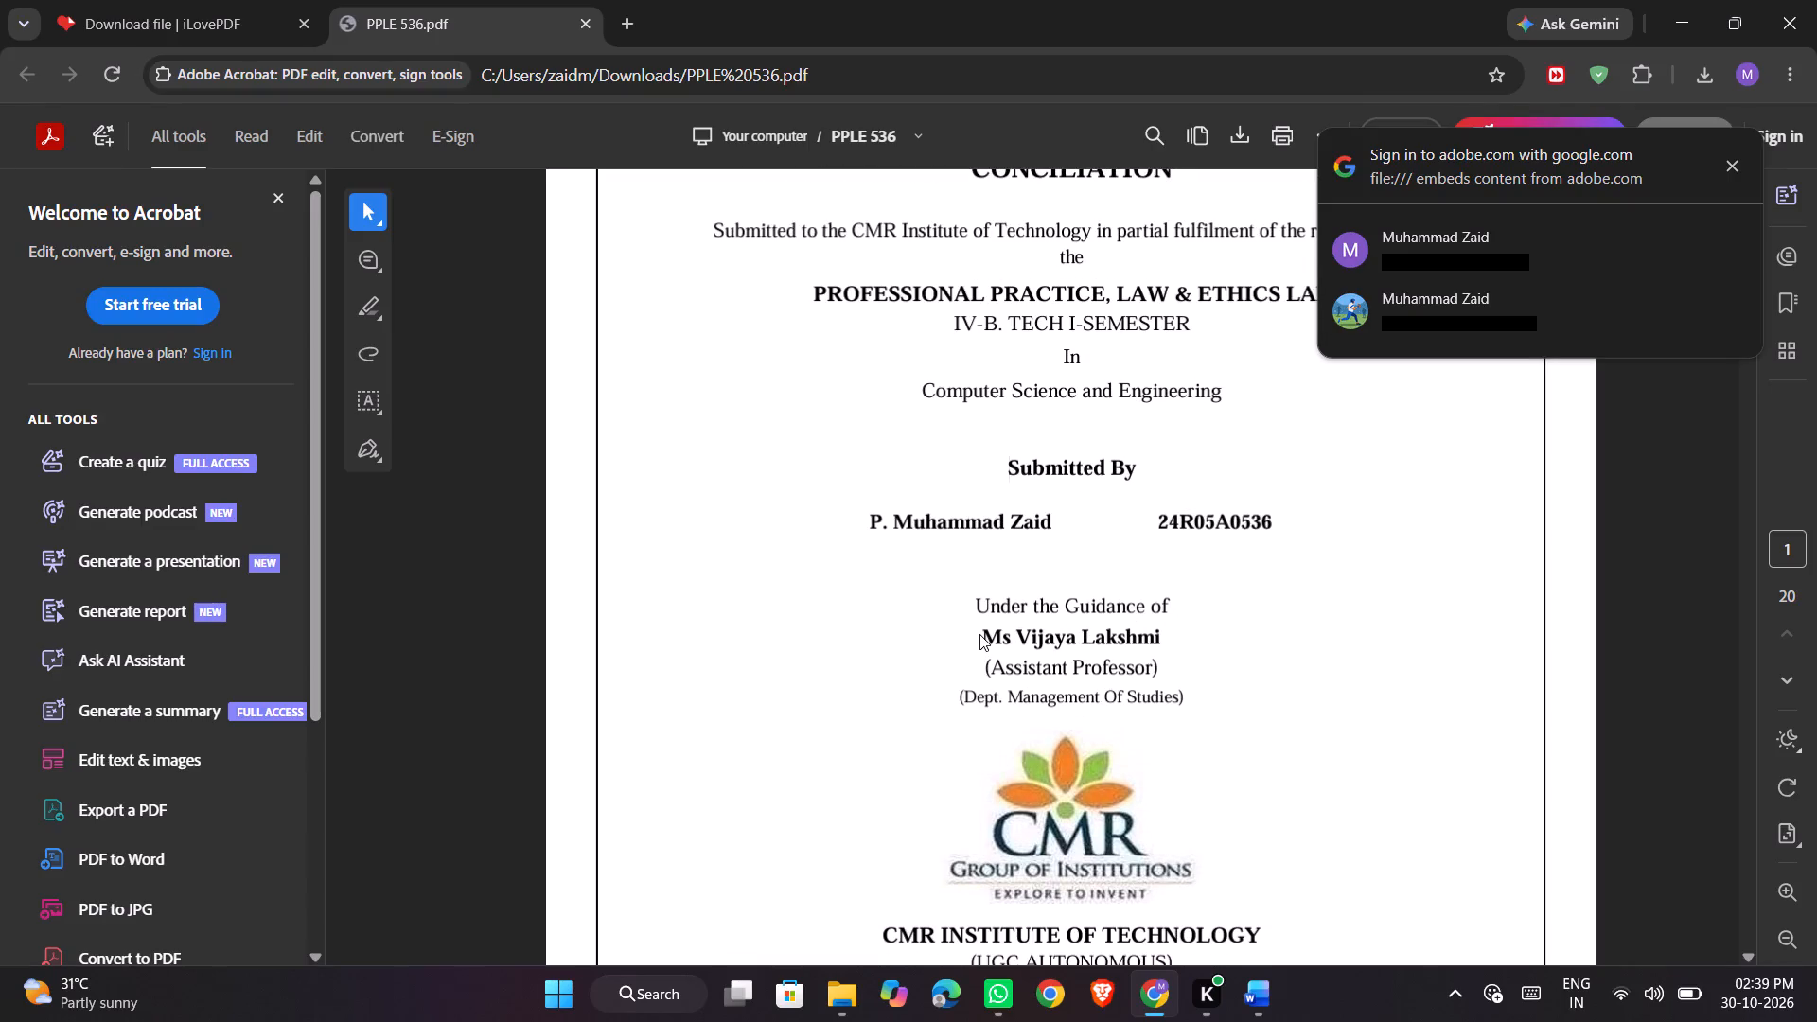
drag(979, 634, 1186, 714)
key(ctrl+c)
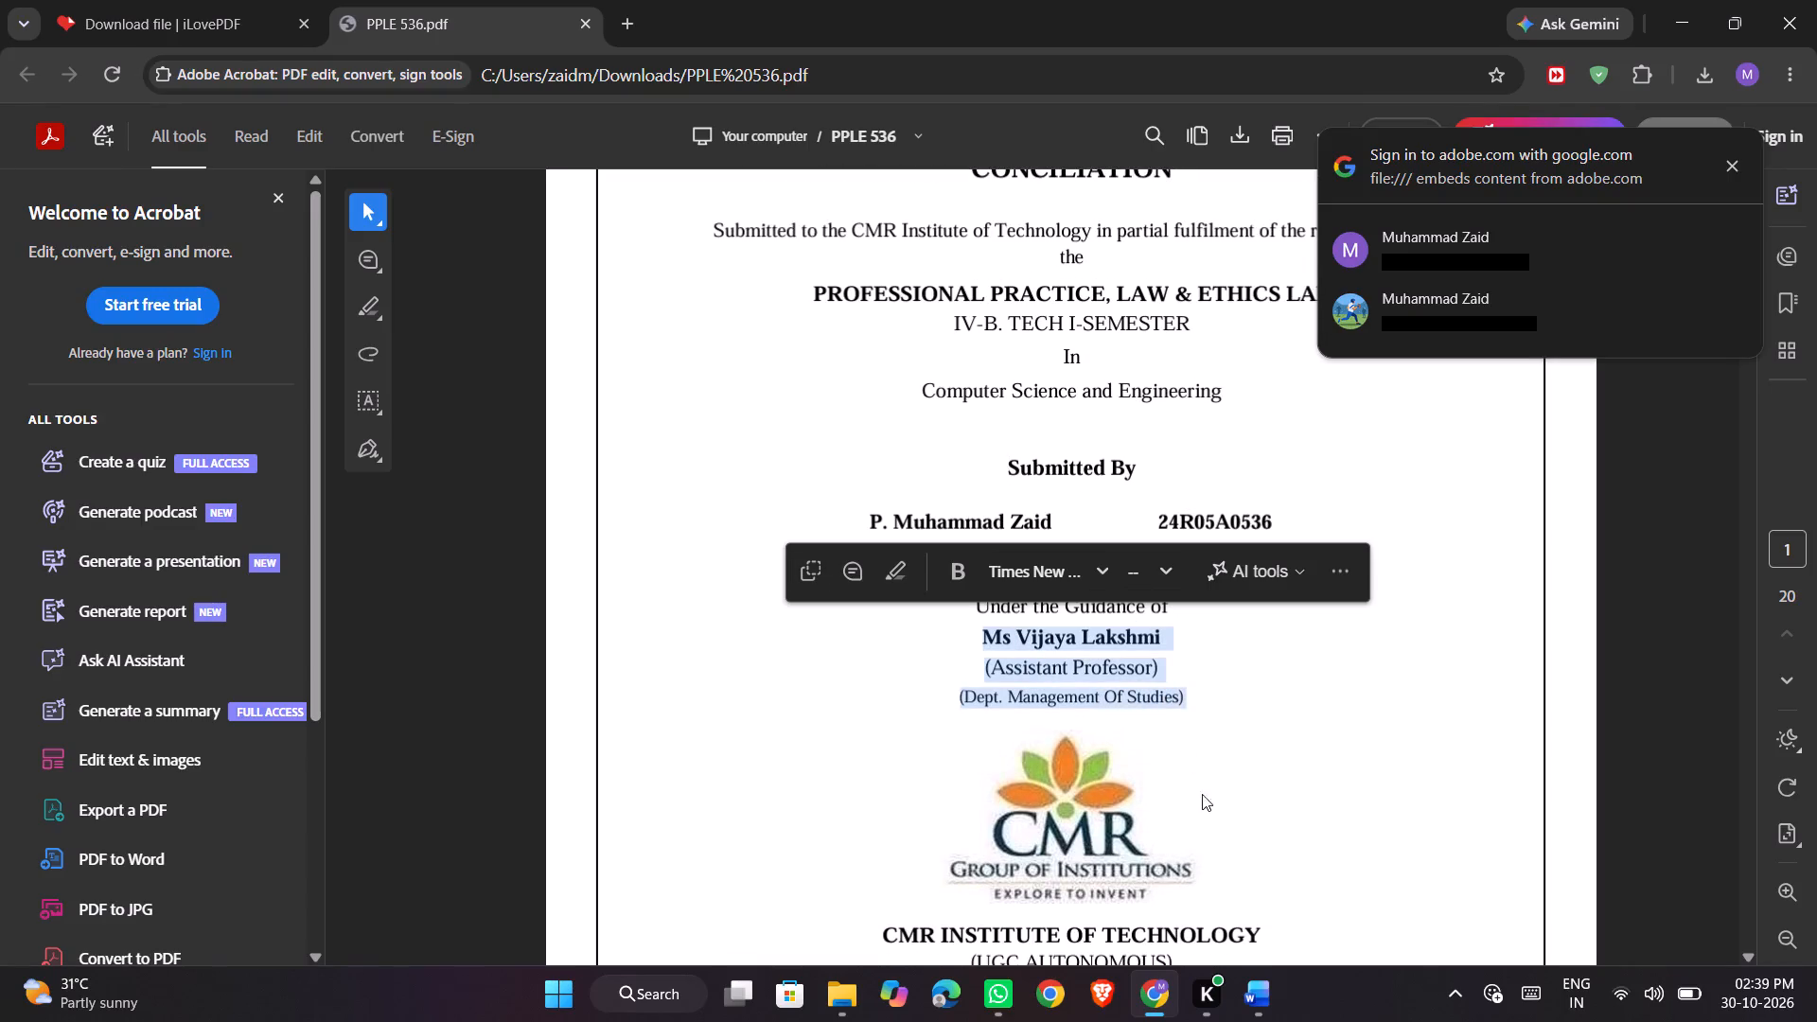
In the pple 528 Word document, replace the title page's guide name and designation under "Under the Guidance of" with the copied details.
click(1247, 1006)
scroll(935, 720, up, 1)
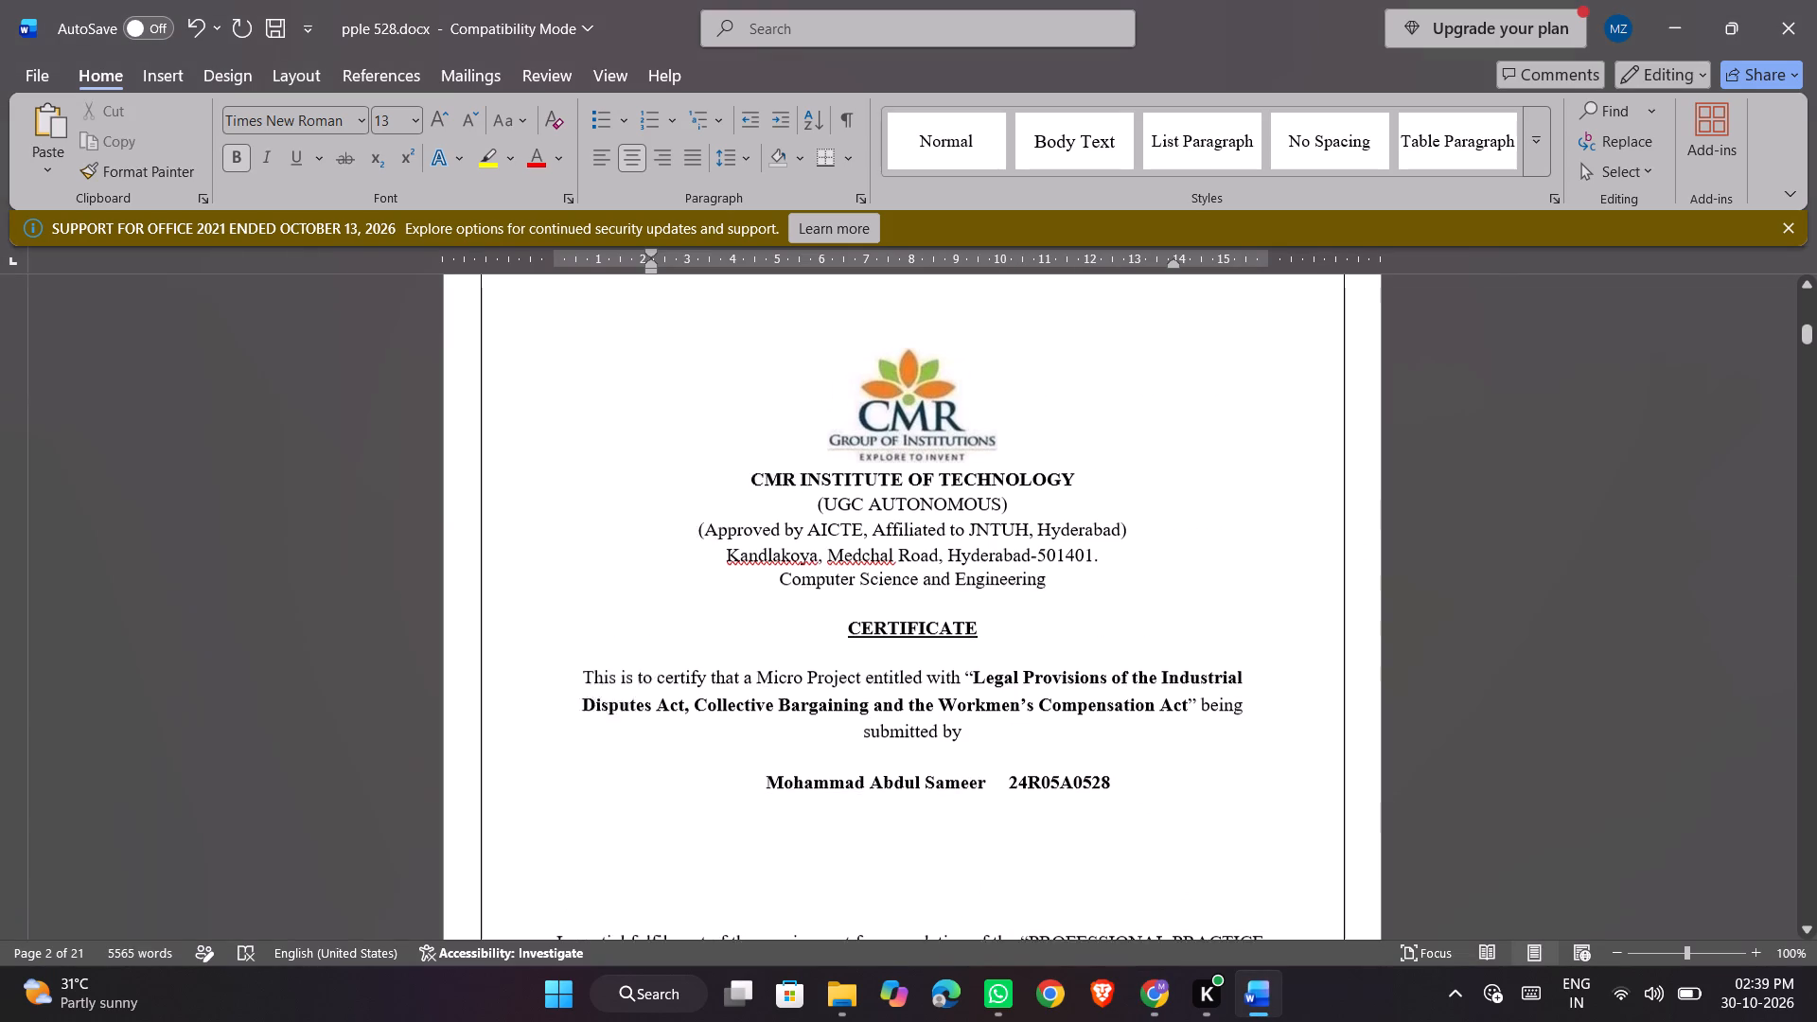
scroll(935, 720, up, 3)
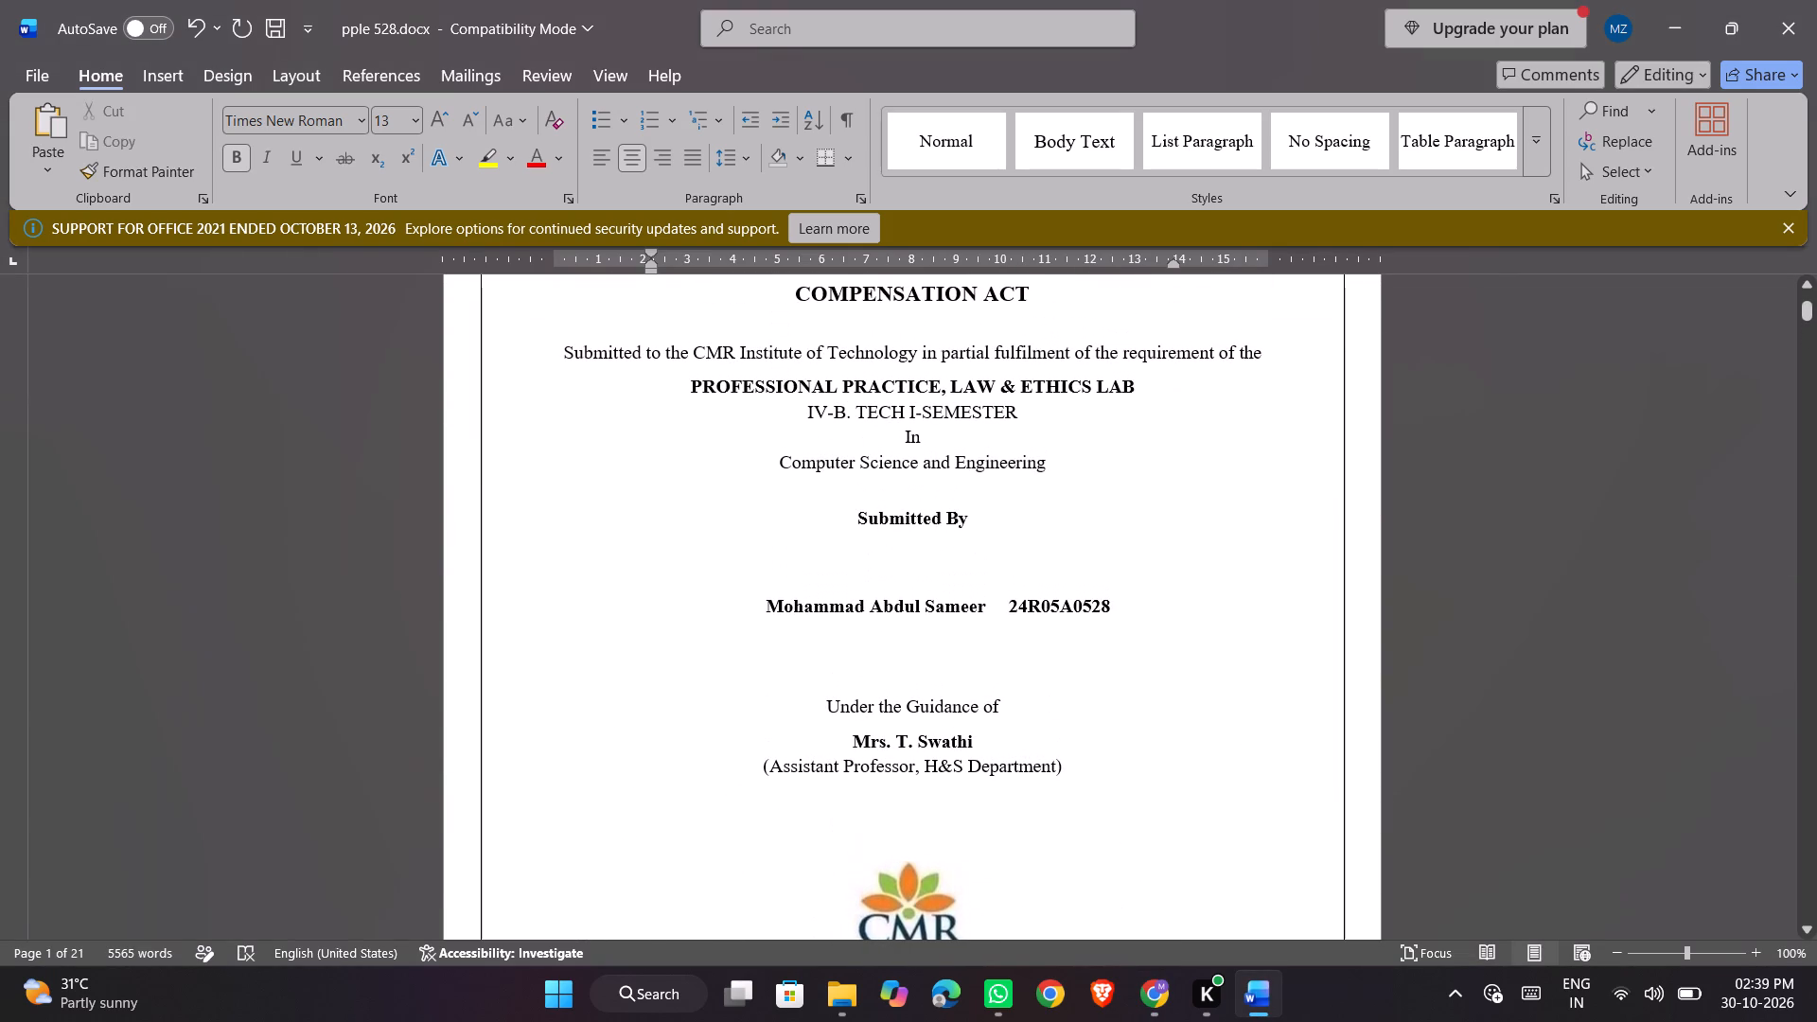
click(863, 739)
key(Left)
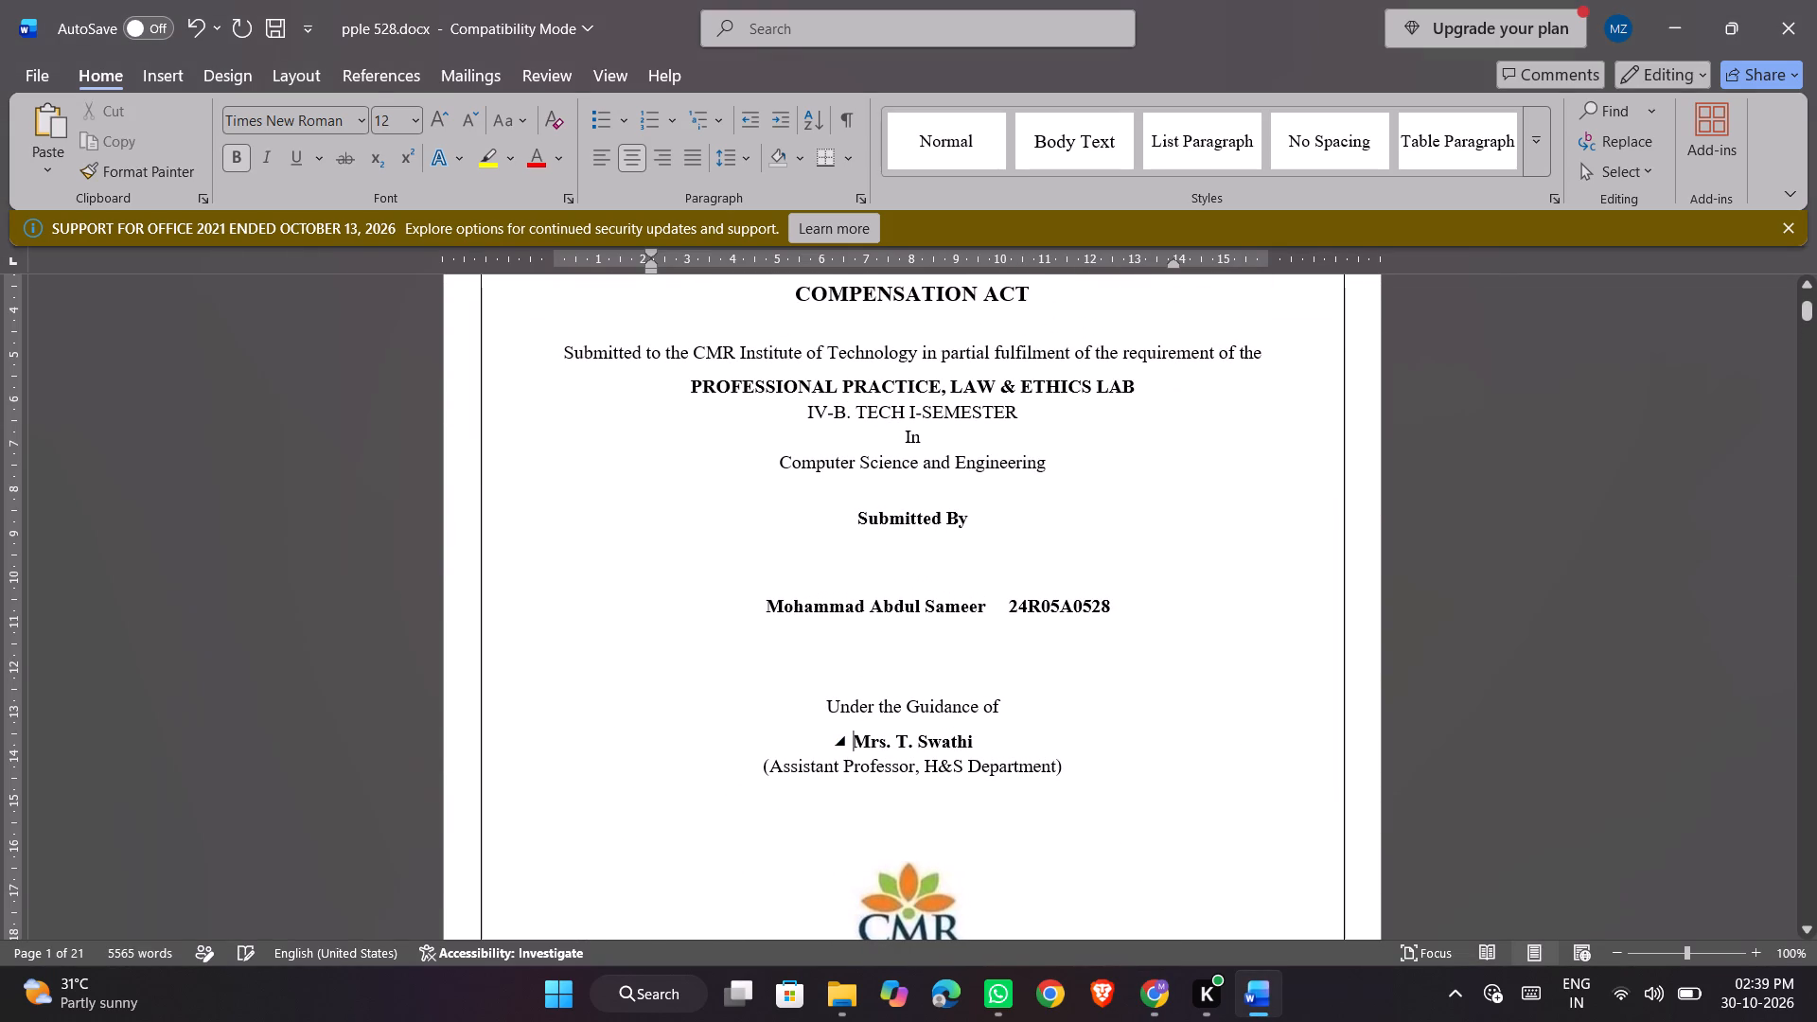
key(shift+Down)
key(shift+Right)
key(shift+Right)
key(shift+Right)
key(shift+Right)
key(shift+Right)
key(shift+Right)
key(shift+Right)
key(shift+Right)
key(shift+Right)
key(shift+Right)
key(shift+Right)
key(shift+Right)
key(shift+Right)
key(shift+Right)
key(shift+Right)
key(shift+Right)
key(shift+Right)
key(shift+Right)
key(shift+Right)
key(shift+Right)
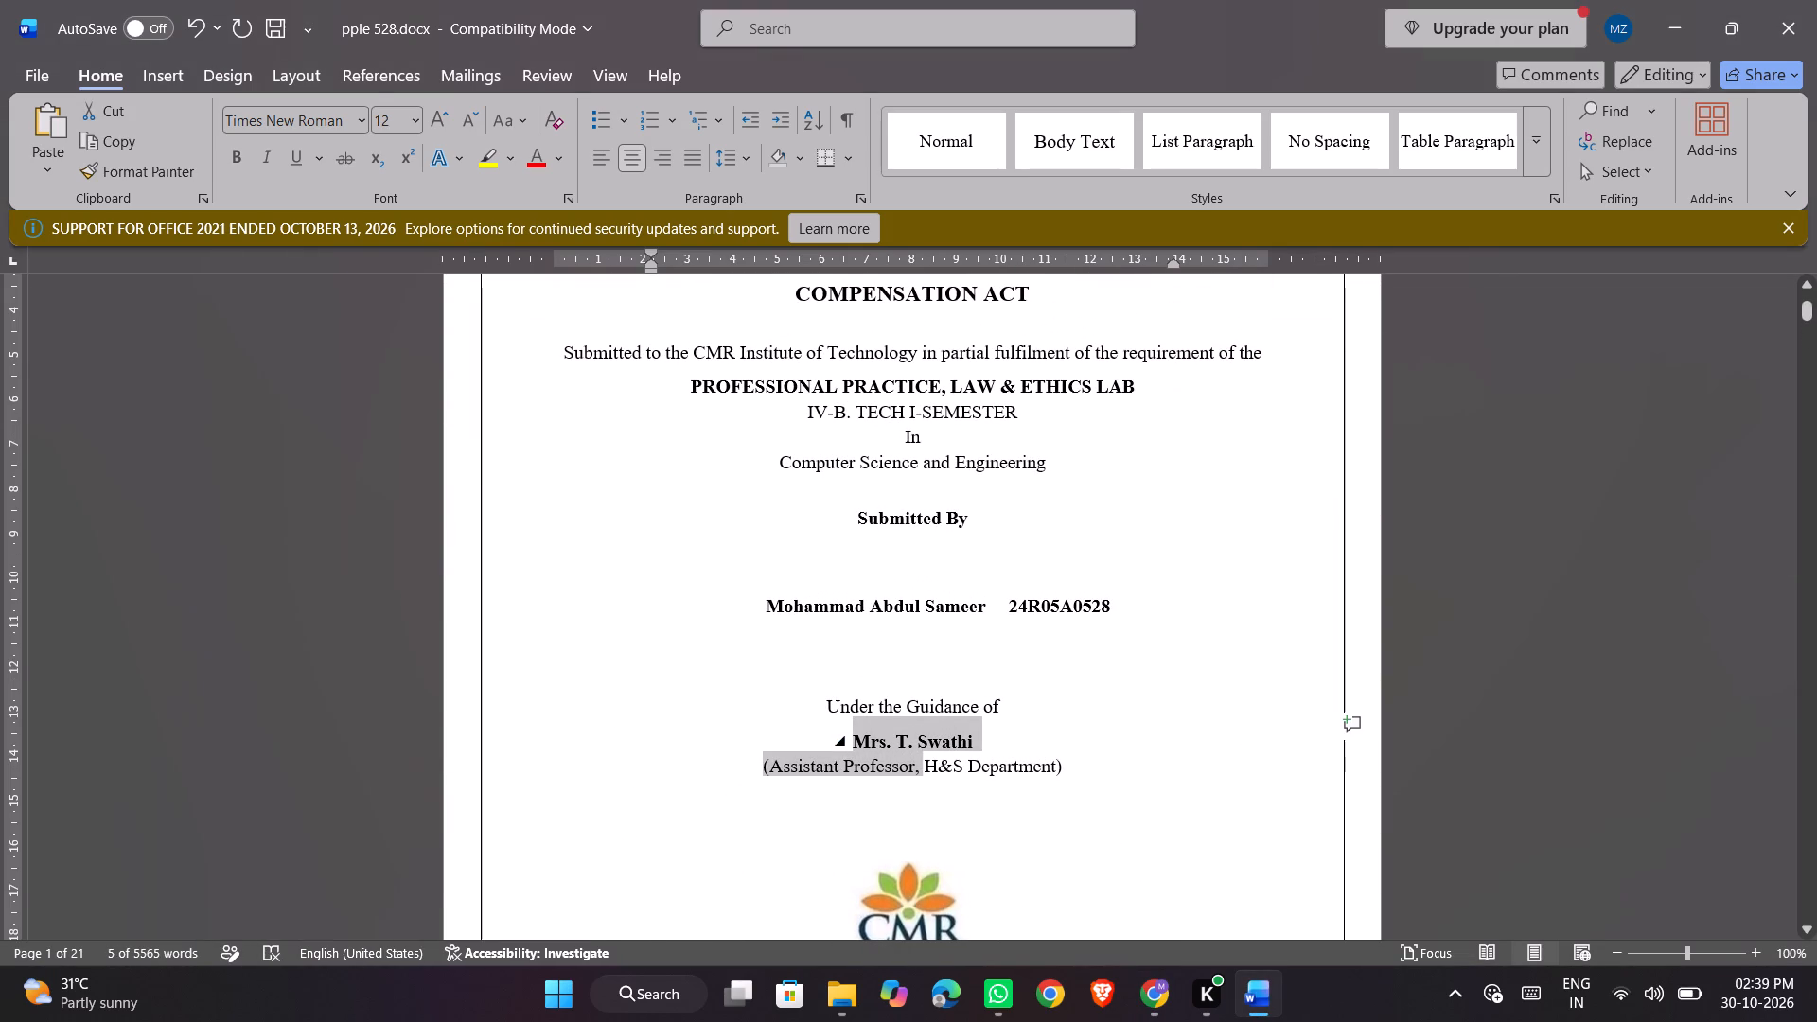
key(shift+Right)
key(shift+Right)
key(shift+Right)
key(shift+Right)
key(shift+Right)
key(shift+Right)
key(shift+Left)
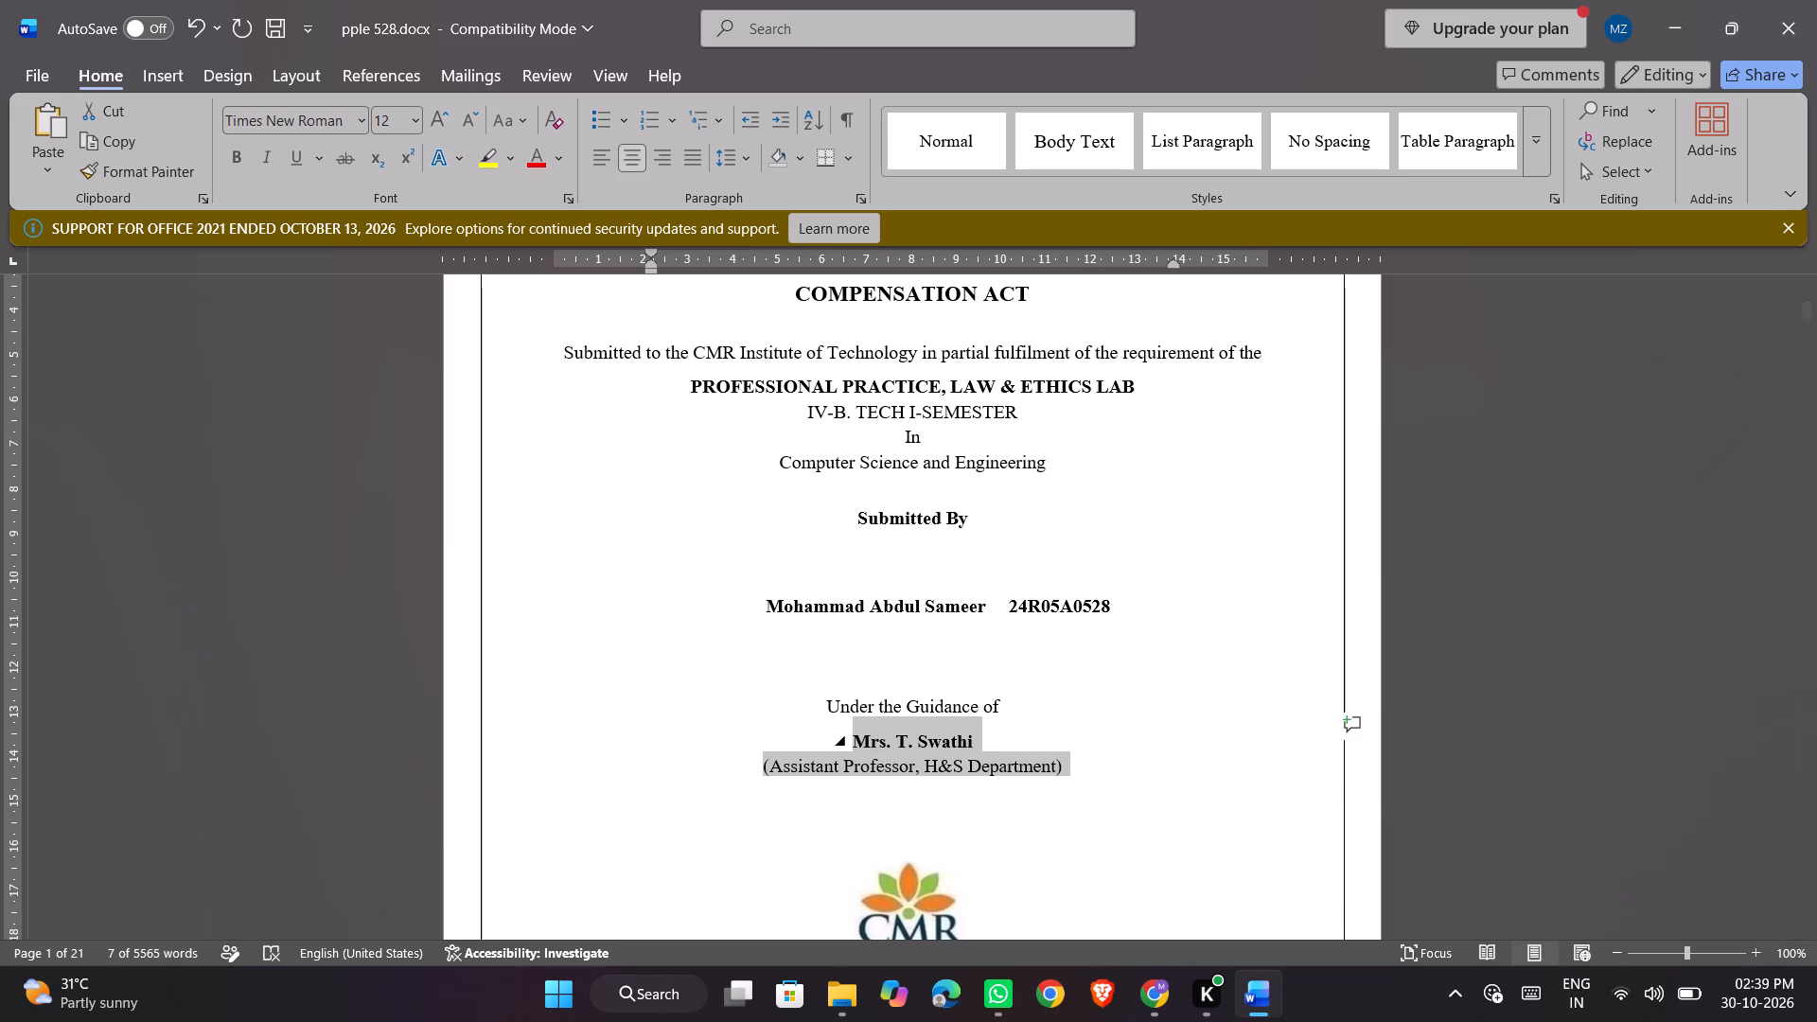
key(ctrl+v)
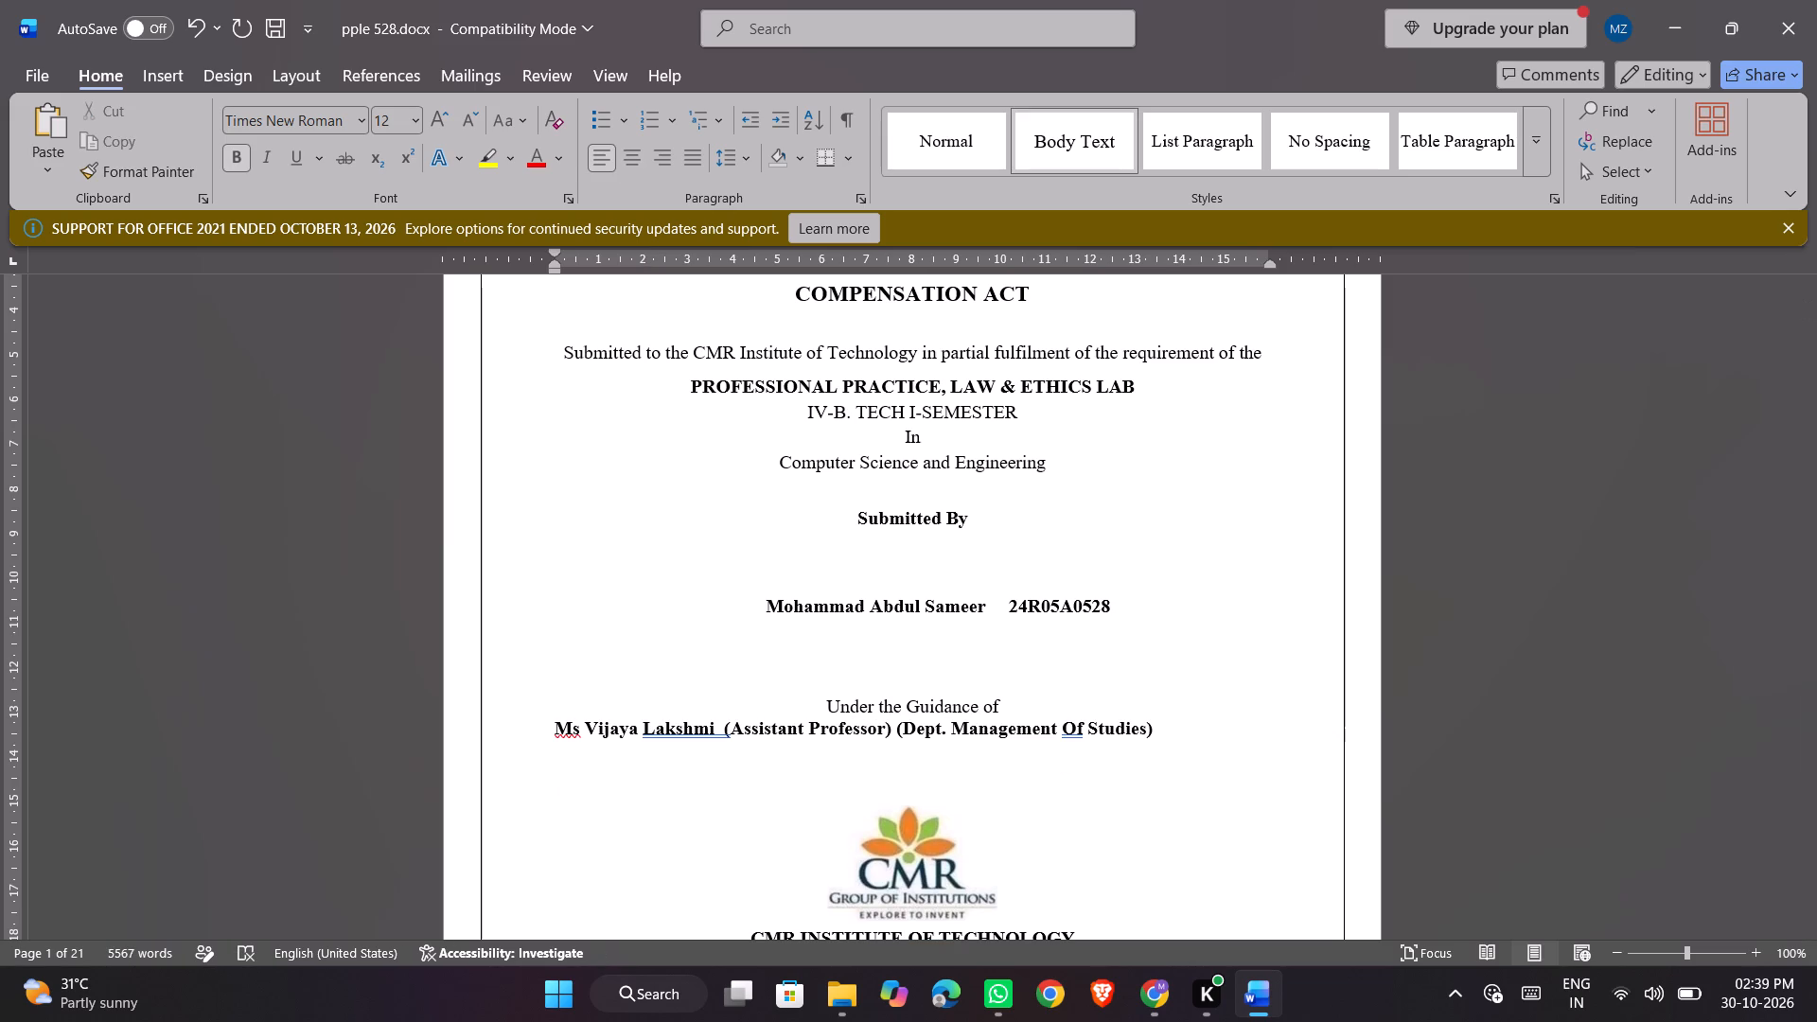
Move "(Dept. Management Of Studies)" onto its own line below the guide's name and designation.
key(Left)
key(Left)
key(Left)
key(Left)
key(Left)
key(Left)
key(Left)
key(Left)
key(Left)
key(Left)
key(Left)
key(Left)
key(Left)
key(Left)
key(Left)
key(Left)
key(Left)
key(Left)
key(Left)
key(Left)
key(Left)
key(Left)
key(Left)
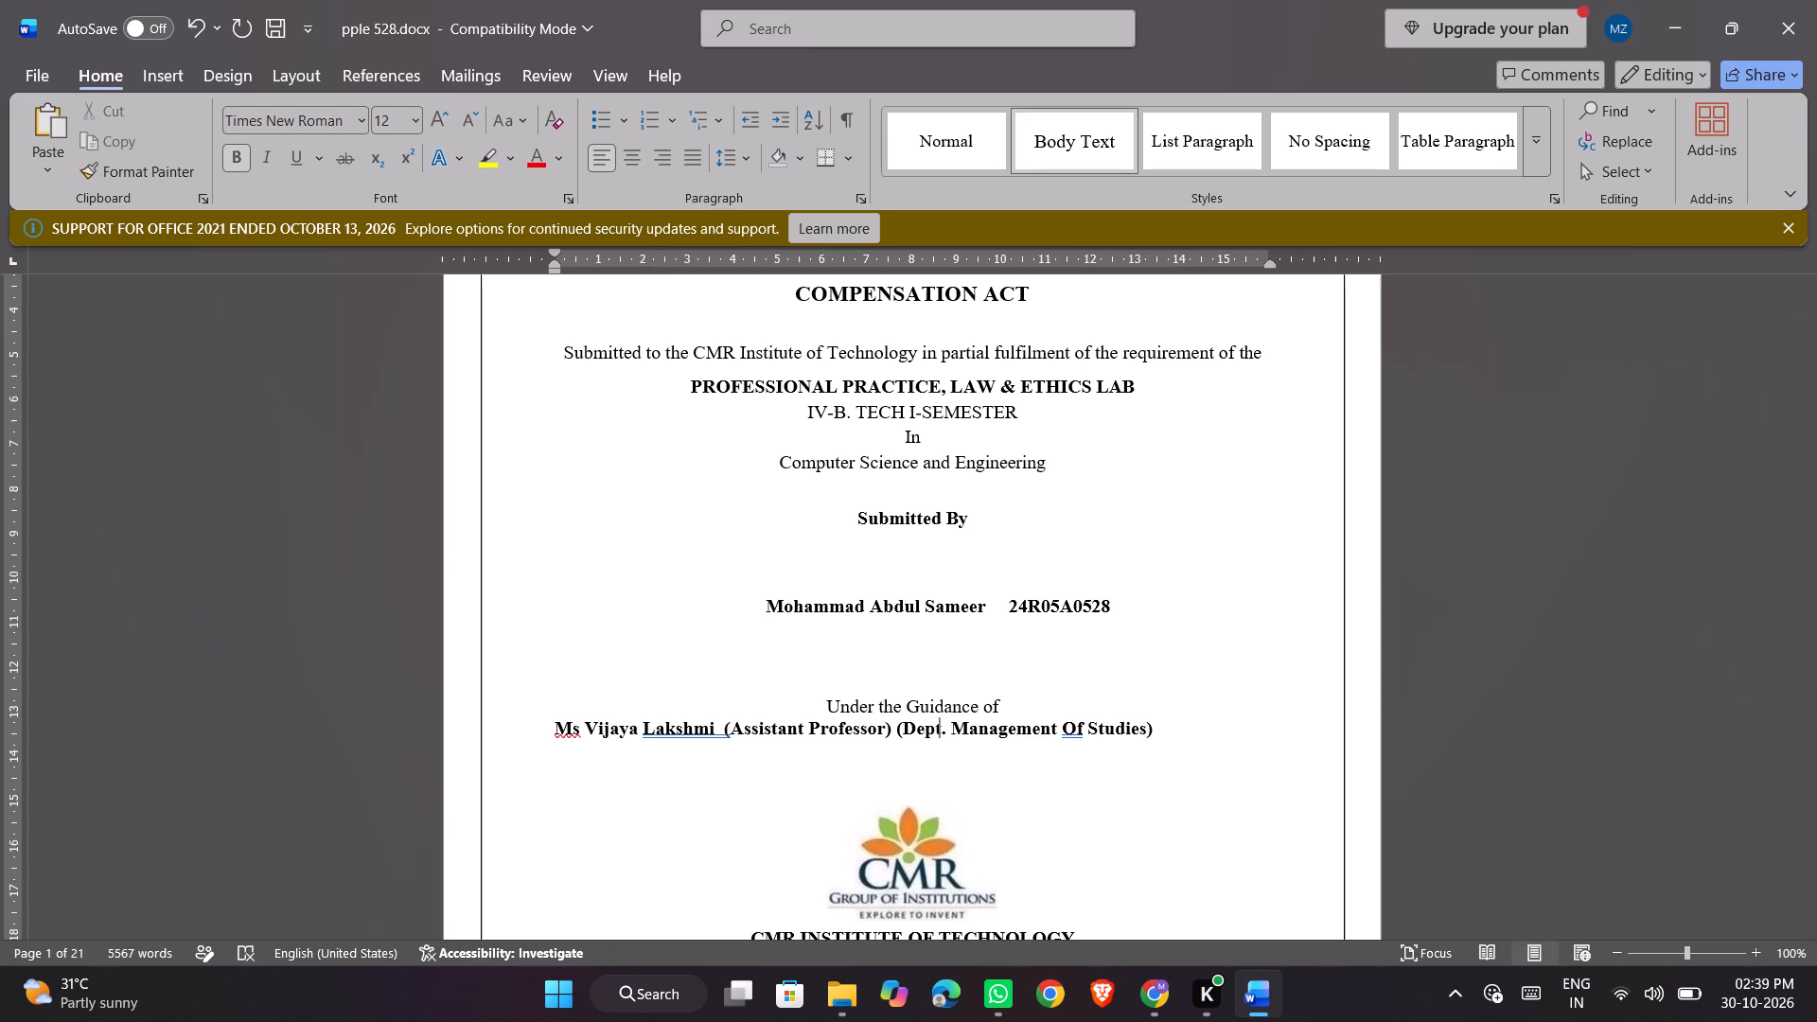
key(Left)
key(Left)
key(Left)
key(Left)
key(Return)
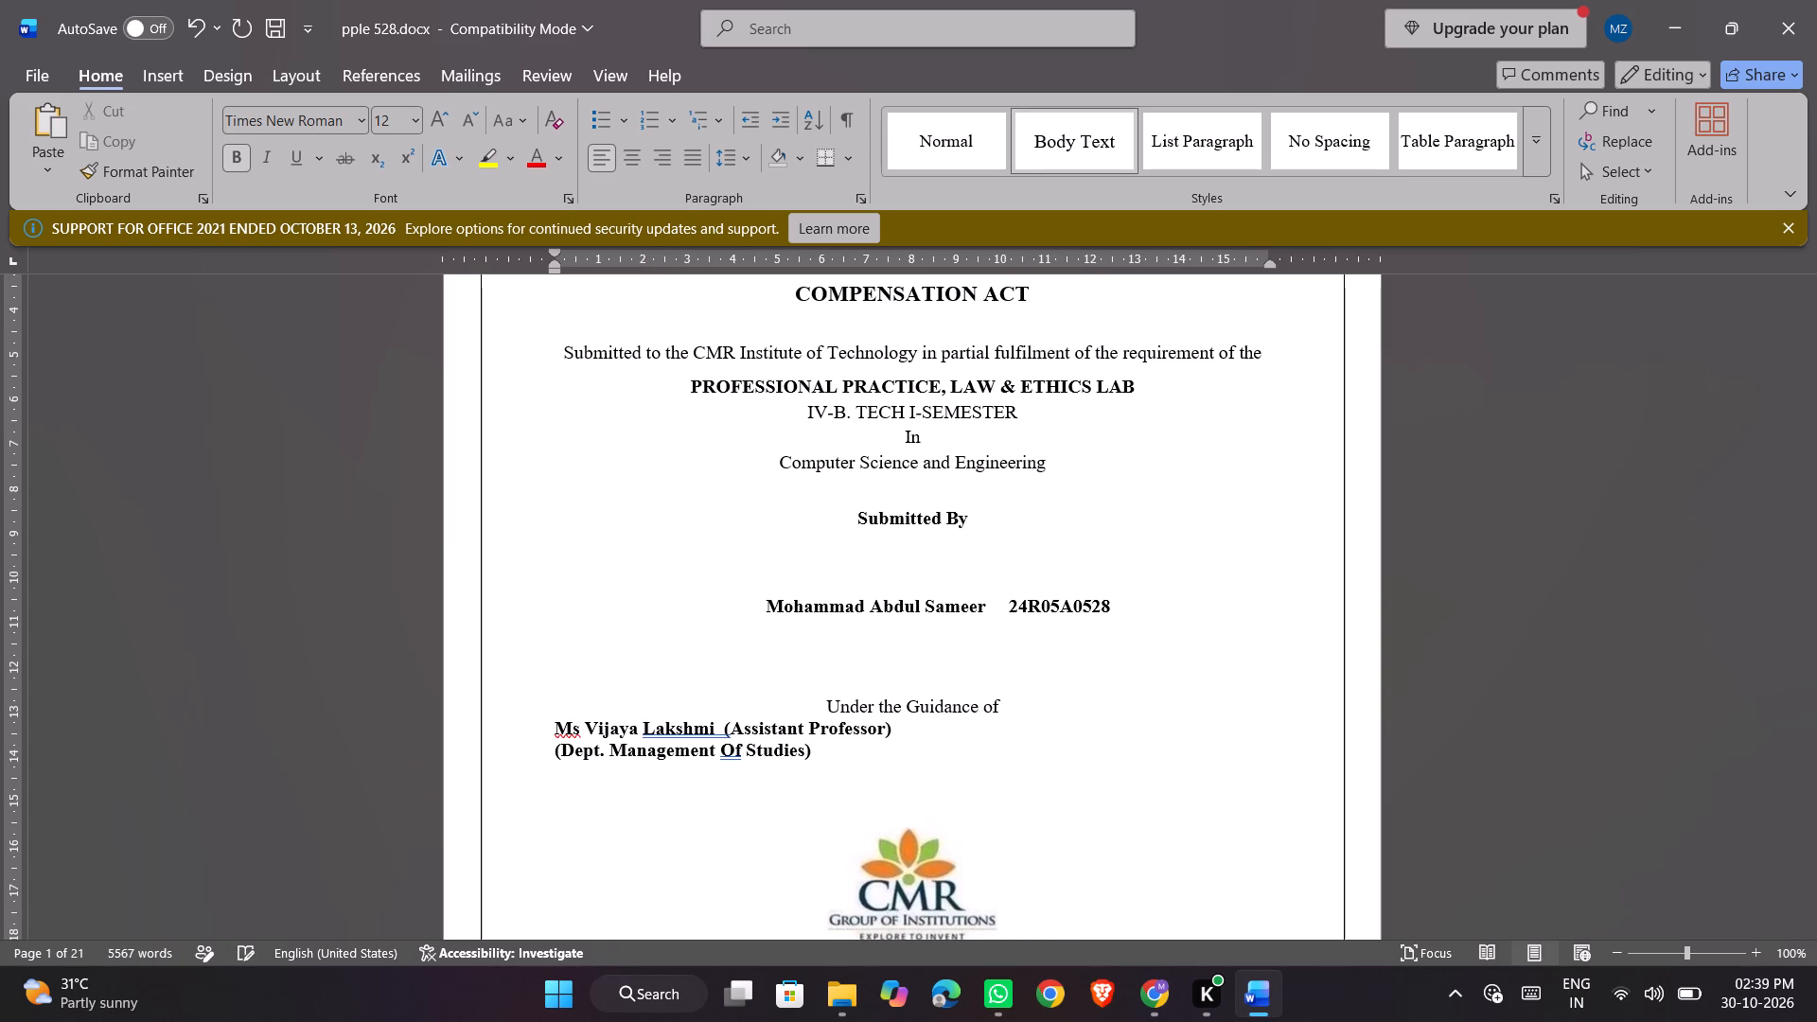
Indent the guide's name line with spaces until the name sits centred beneath "Under the Guidance of".
key(Up)
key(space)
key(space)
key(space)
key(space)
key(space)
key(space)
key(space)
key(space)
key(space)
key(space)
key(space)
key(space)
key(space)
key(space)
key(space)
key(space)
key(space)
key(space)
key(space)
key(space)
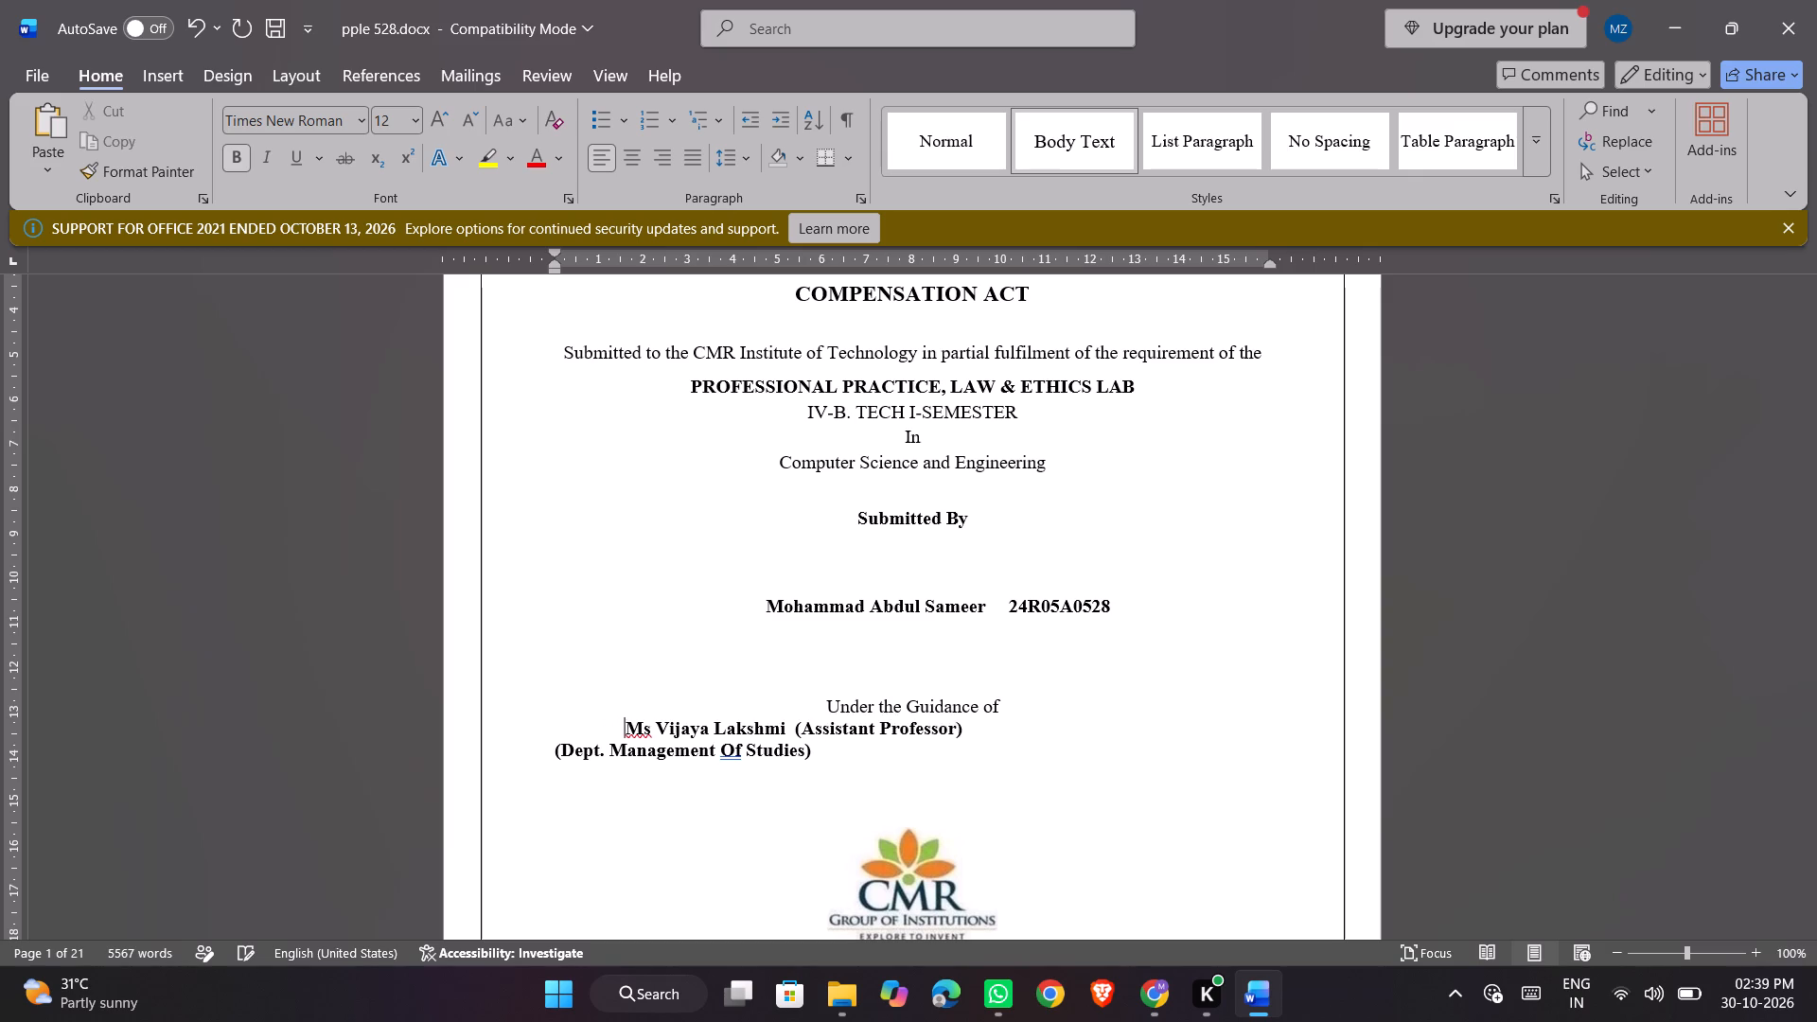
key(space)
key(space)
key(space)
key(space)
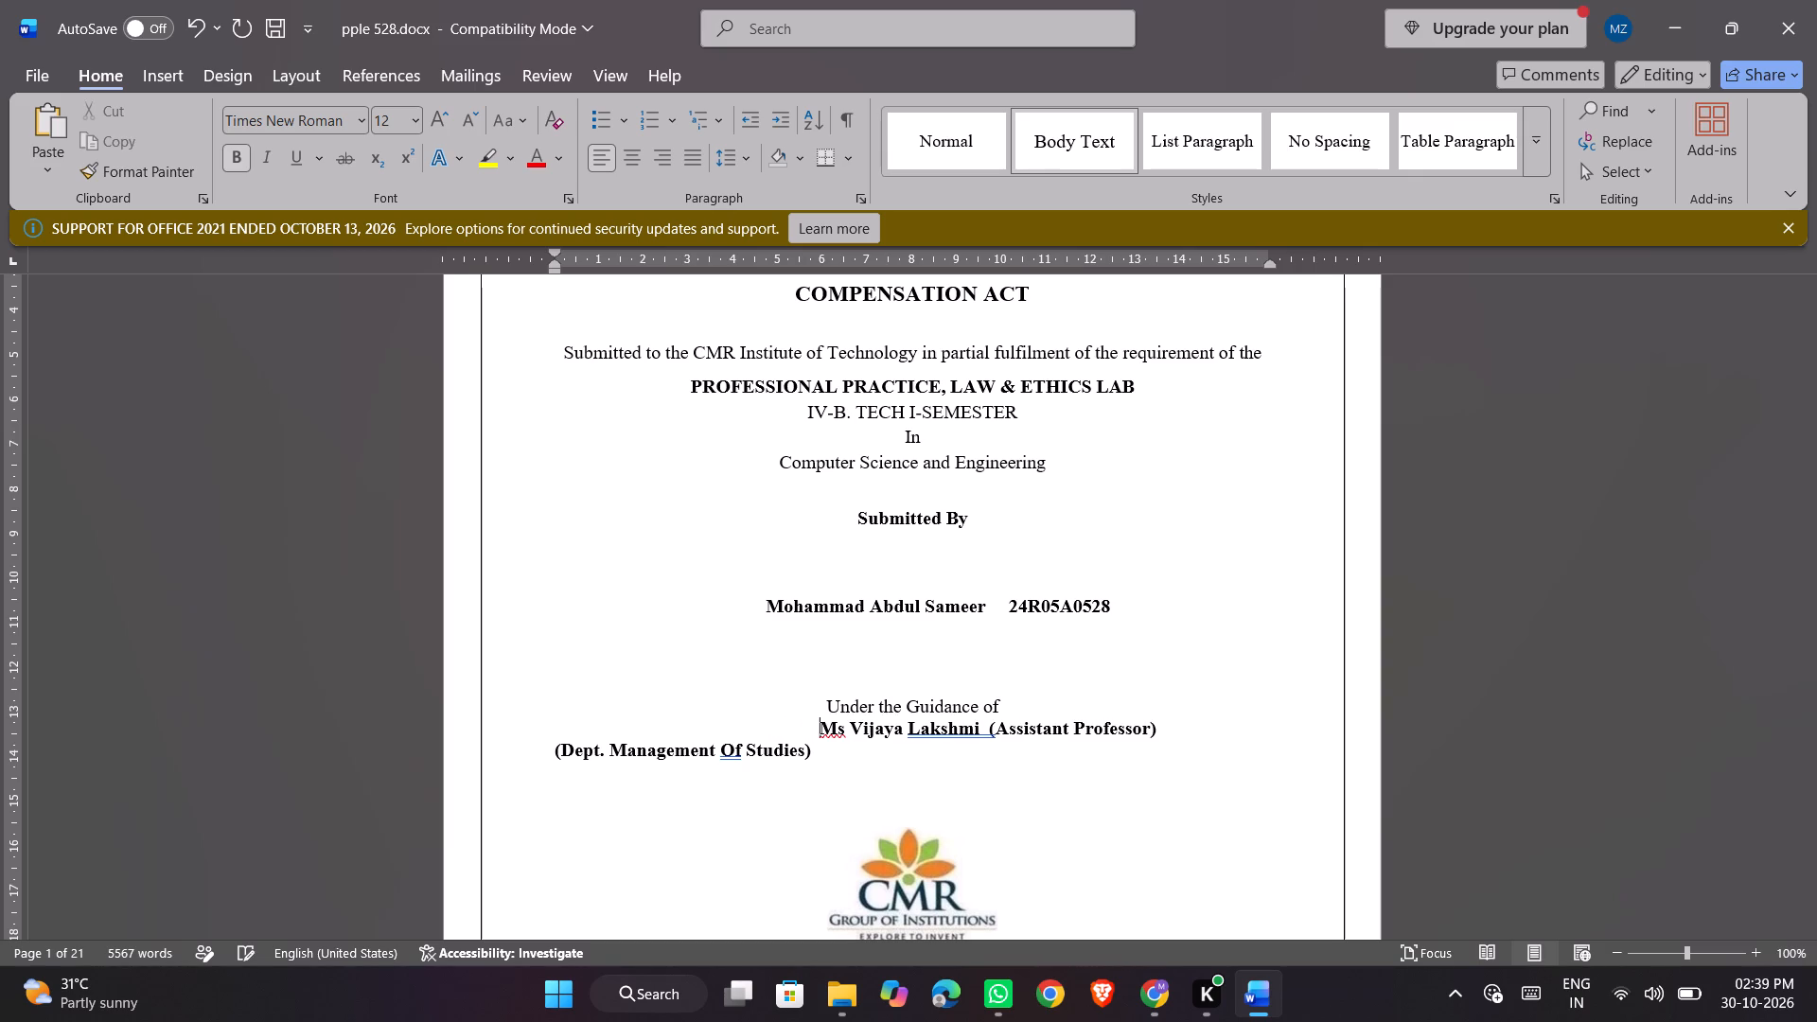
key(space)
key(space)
Split "(Assistant Professor)" off the guide's name onto a separate line directly below it.
key(Right)
key(Right)
key(Right)
key(Right)
key(Right)
key(Right)
key(Right)
key(Right)
key(Right)
key(Right)
key(Right)
key(Right)
key(Right)
key(Right)
key(Right)
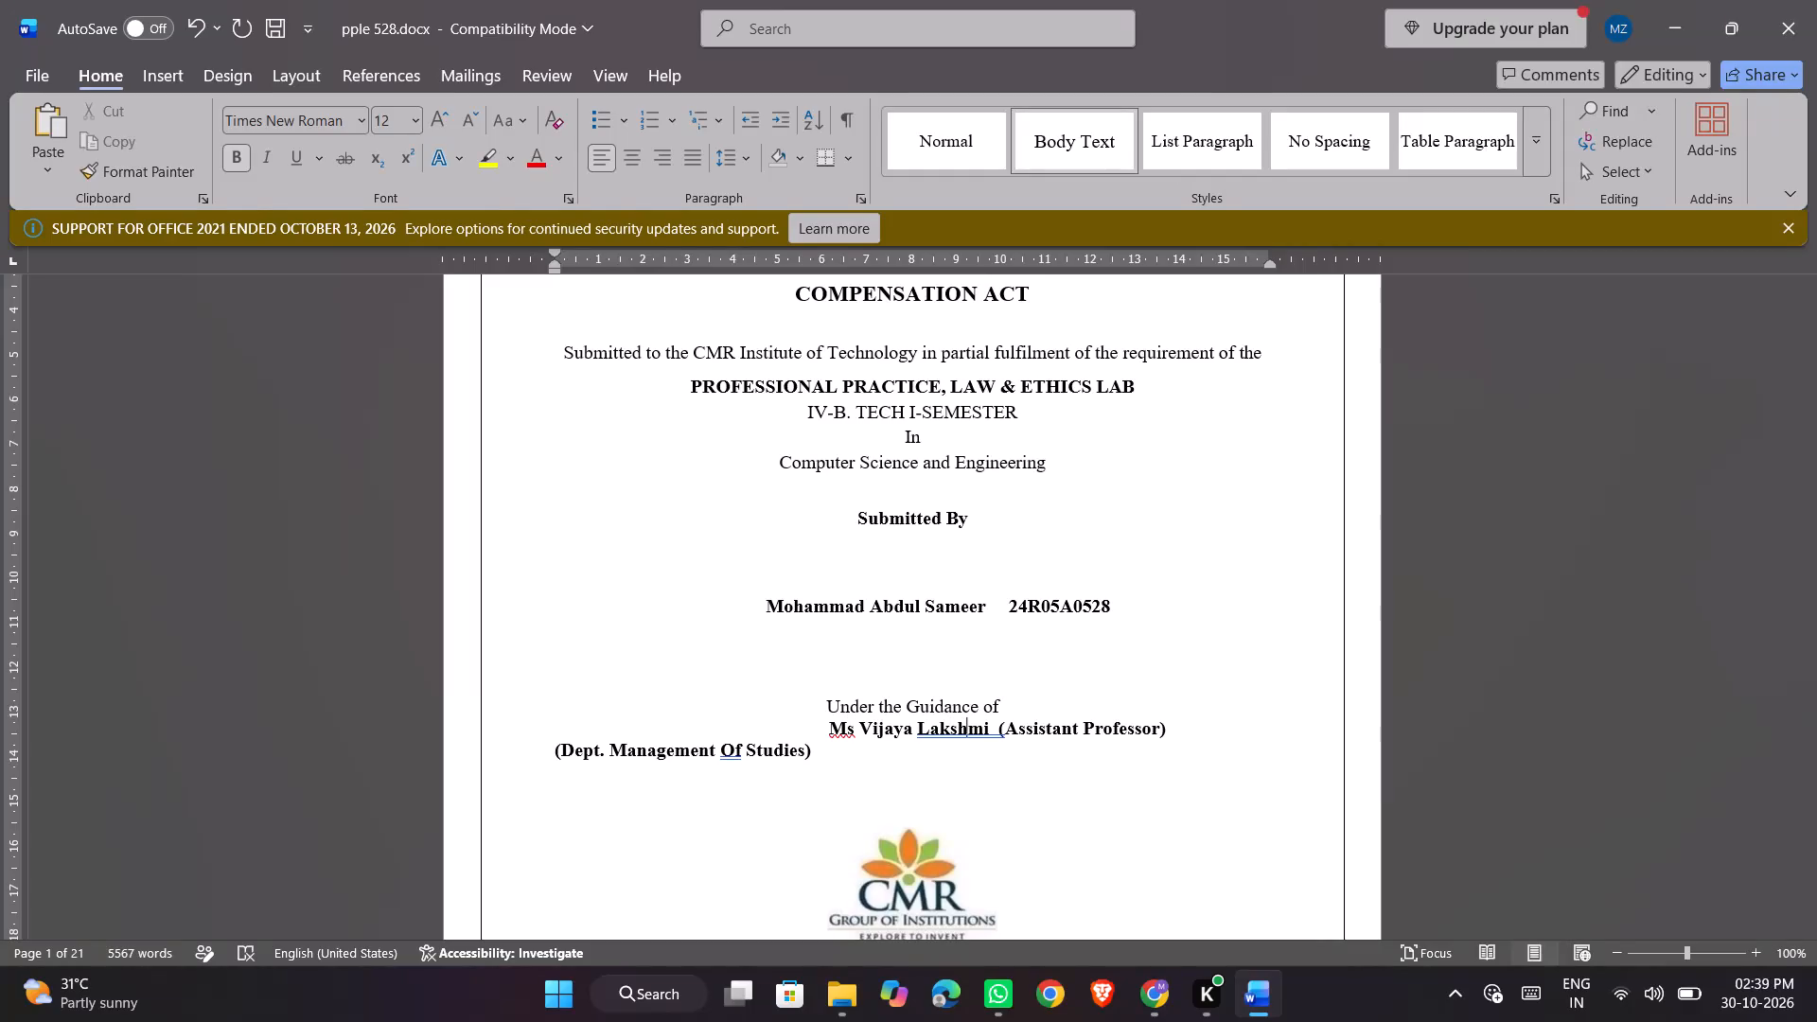
key(Right)
key(Right)
key(Right)
key(Return)
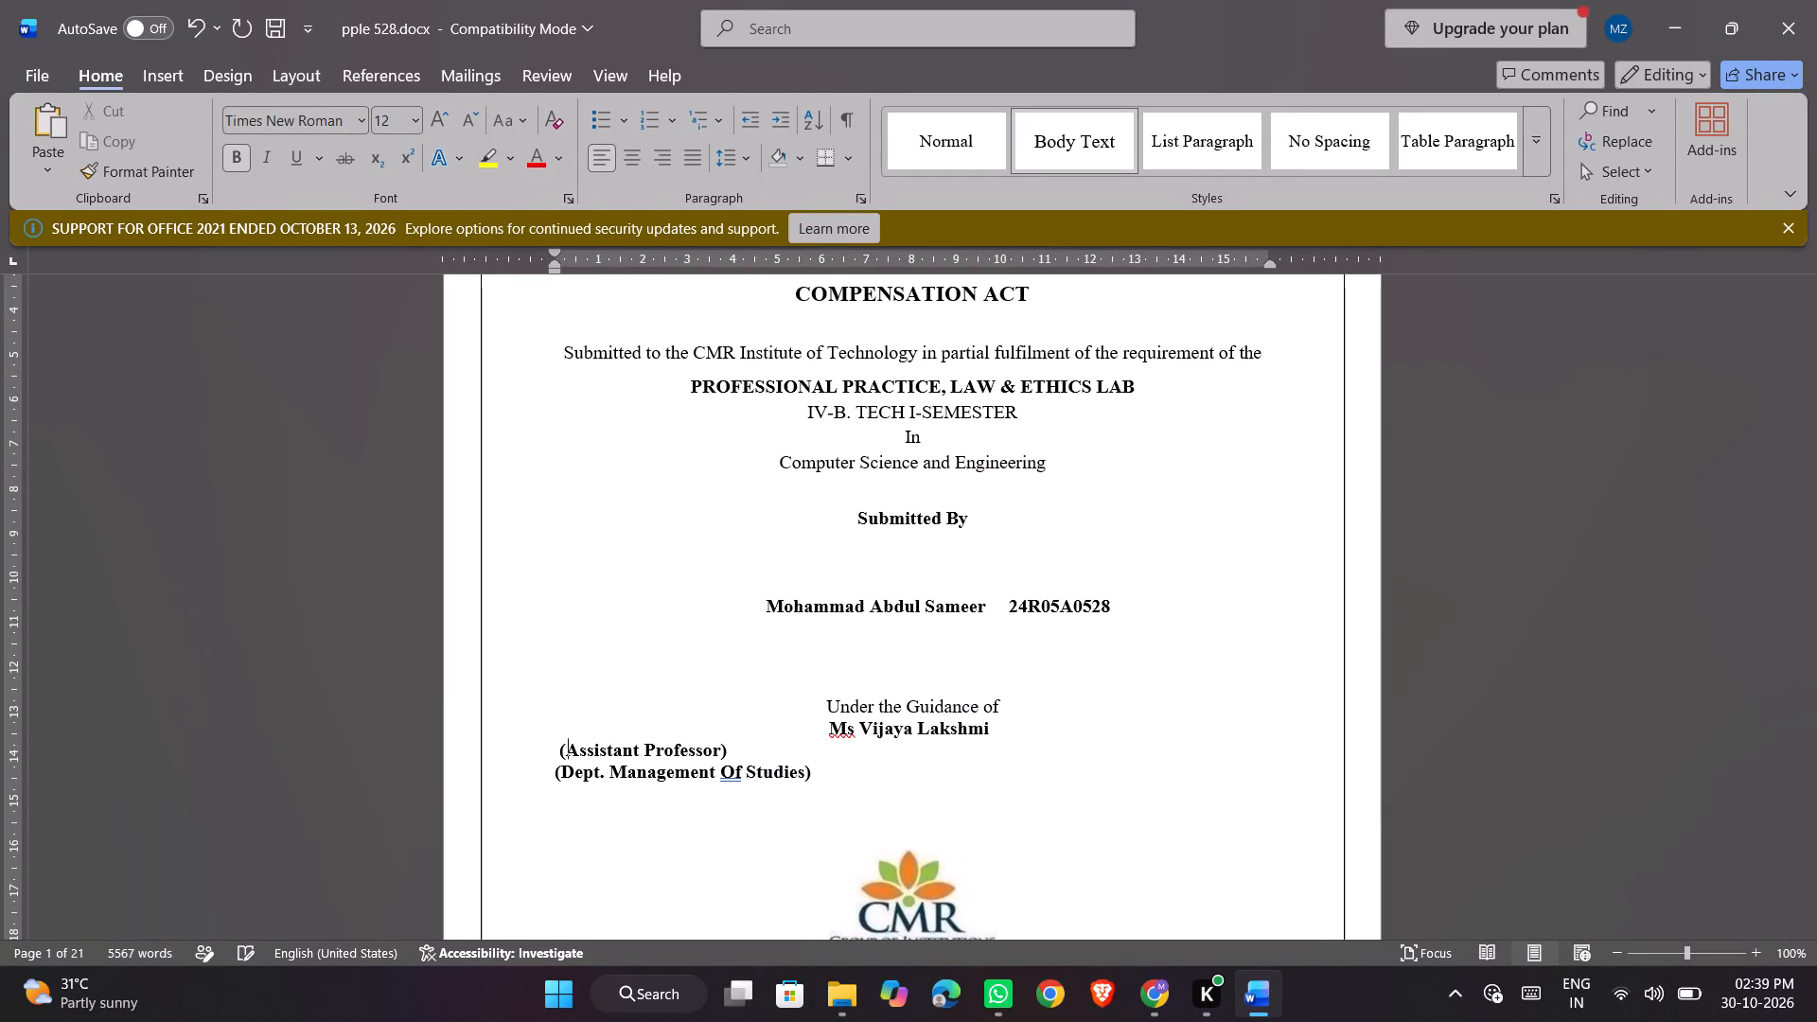
Indent the "(Assistant Professor)" line with spaces so it sits centred beneath the guide's name.
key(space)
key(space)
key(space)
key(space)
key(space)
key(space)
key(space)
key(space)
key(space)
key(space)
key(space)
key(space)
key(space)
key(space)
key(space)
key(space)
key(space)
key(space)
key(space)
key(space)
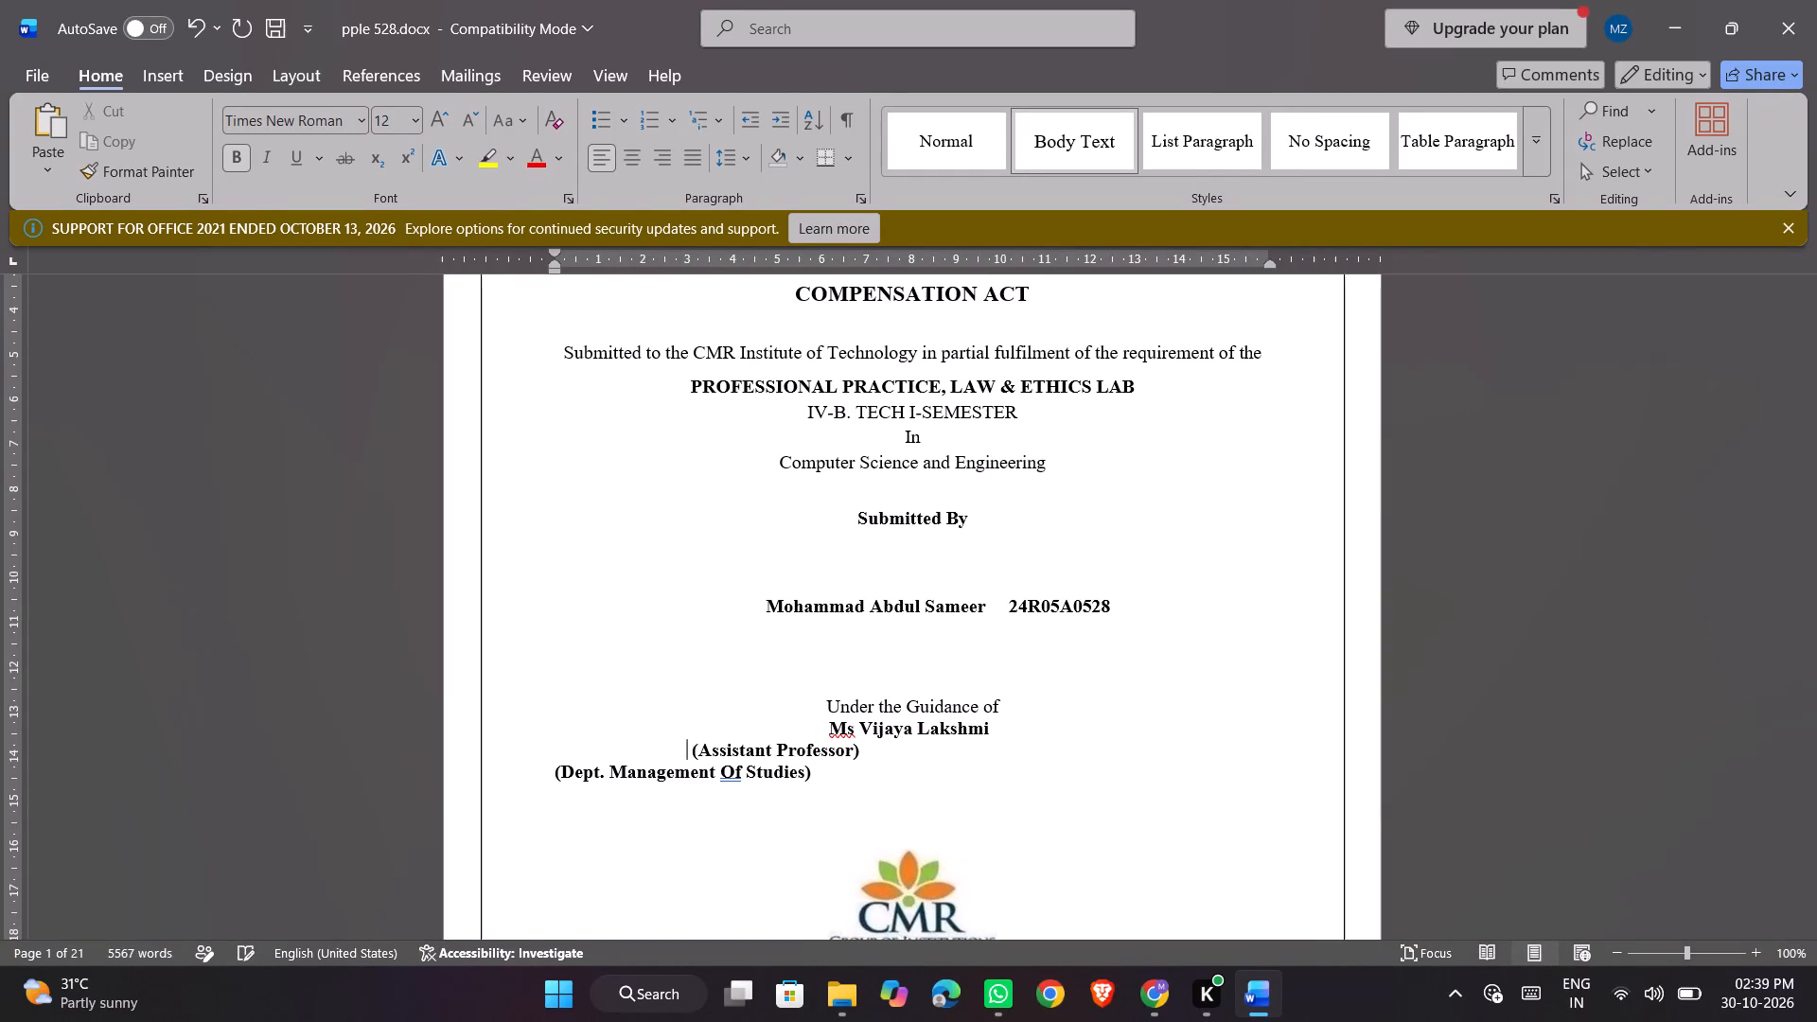
key(BackSpace)
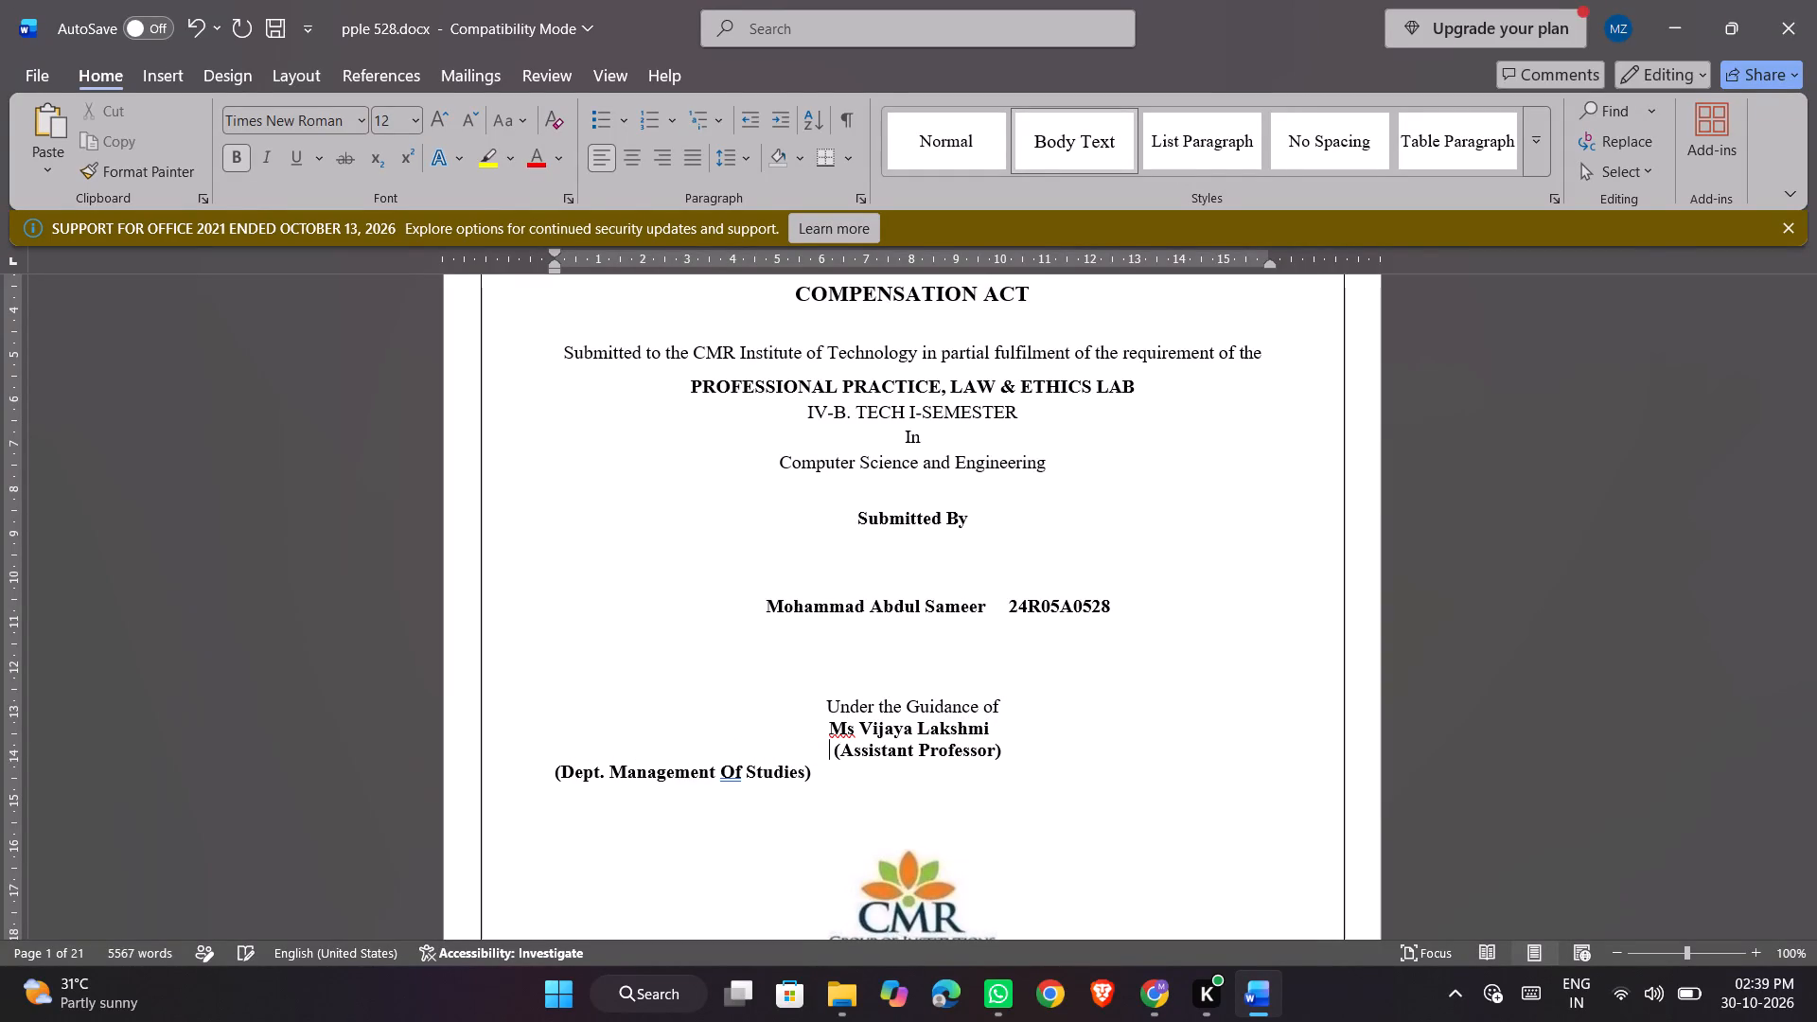
Remove the surplus space before "(Assistant Professor)" on the cover page to align it under the guide's name.
key(BackSpace)
Indent the "(Dept. Management Of Studies)" line with spaces so it sits centred beneath "(Assistant Professor)".
key(Down)
key(Left)
key(Left)
key(Left)
key(Left)
key(Left)
key(Left)
key(Left)
key(Left)
key(Left)
key(Left)
key(Left)
key(Left)
key(Left)
key(Left)
key(Left)
key(Left)
key(Left)
key(Left)
key(Left)
key(Left)
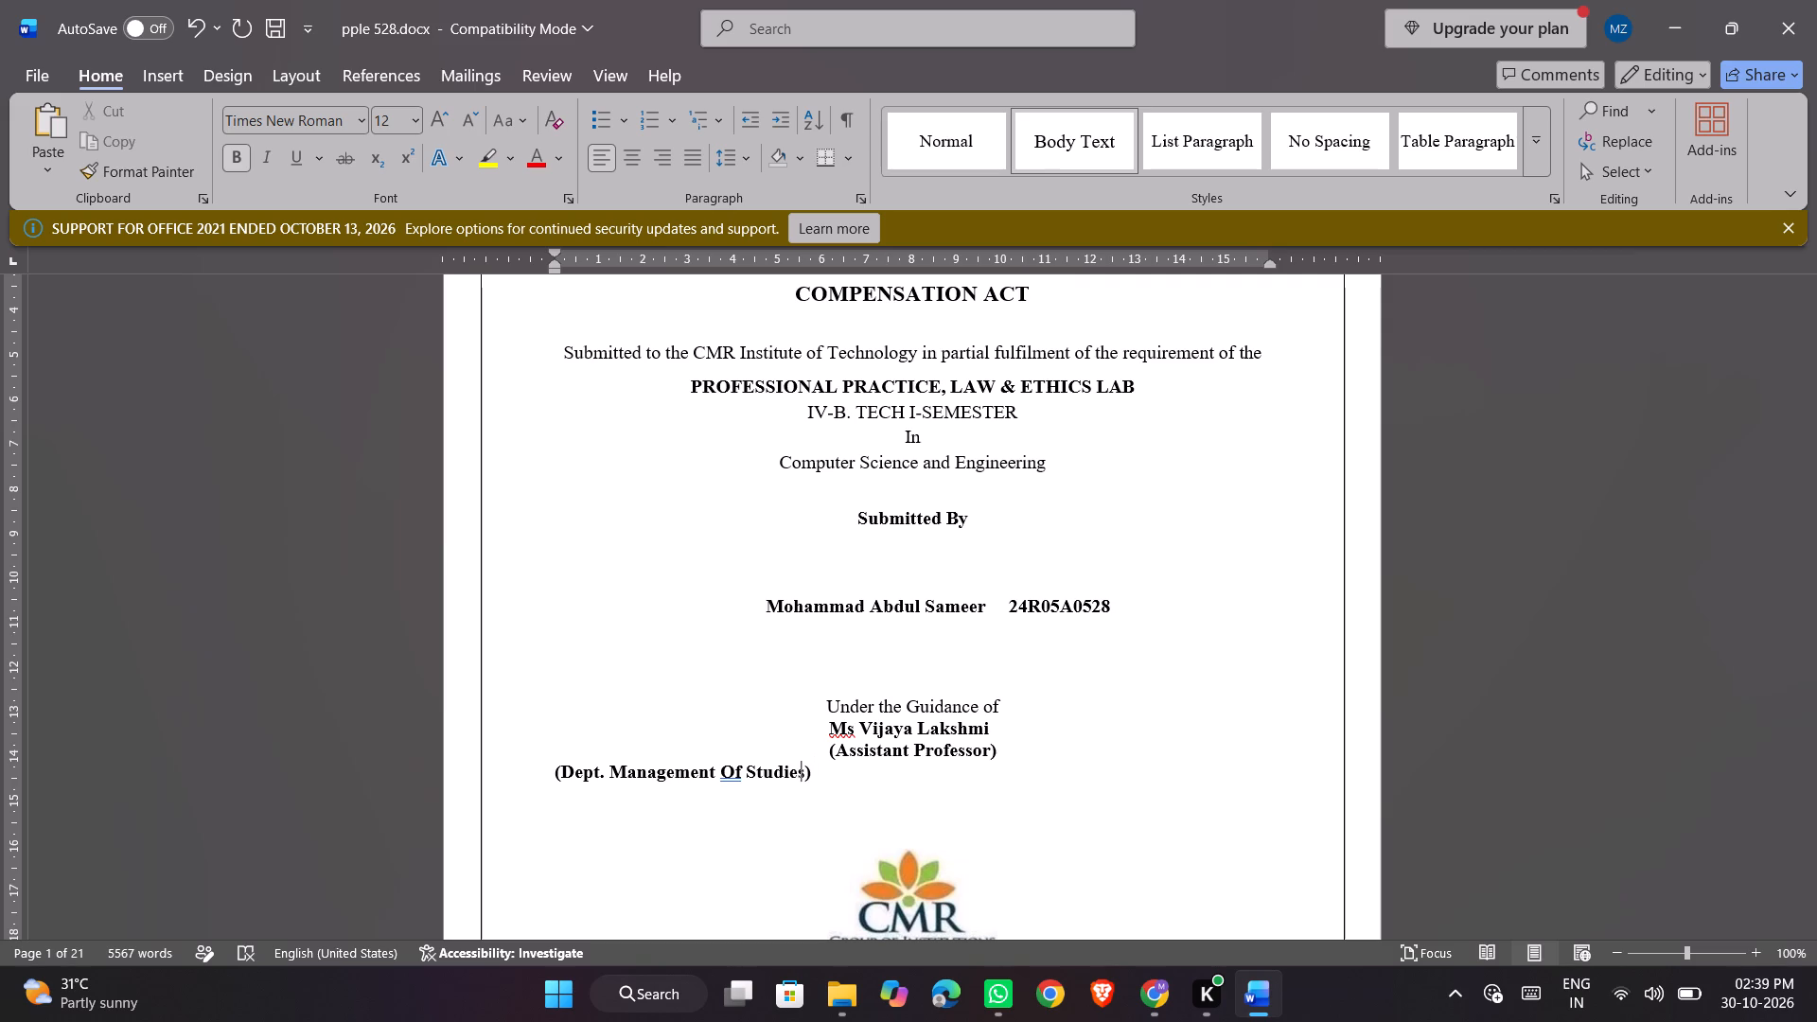
key(Right)
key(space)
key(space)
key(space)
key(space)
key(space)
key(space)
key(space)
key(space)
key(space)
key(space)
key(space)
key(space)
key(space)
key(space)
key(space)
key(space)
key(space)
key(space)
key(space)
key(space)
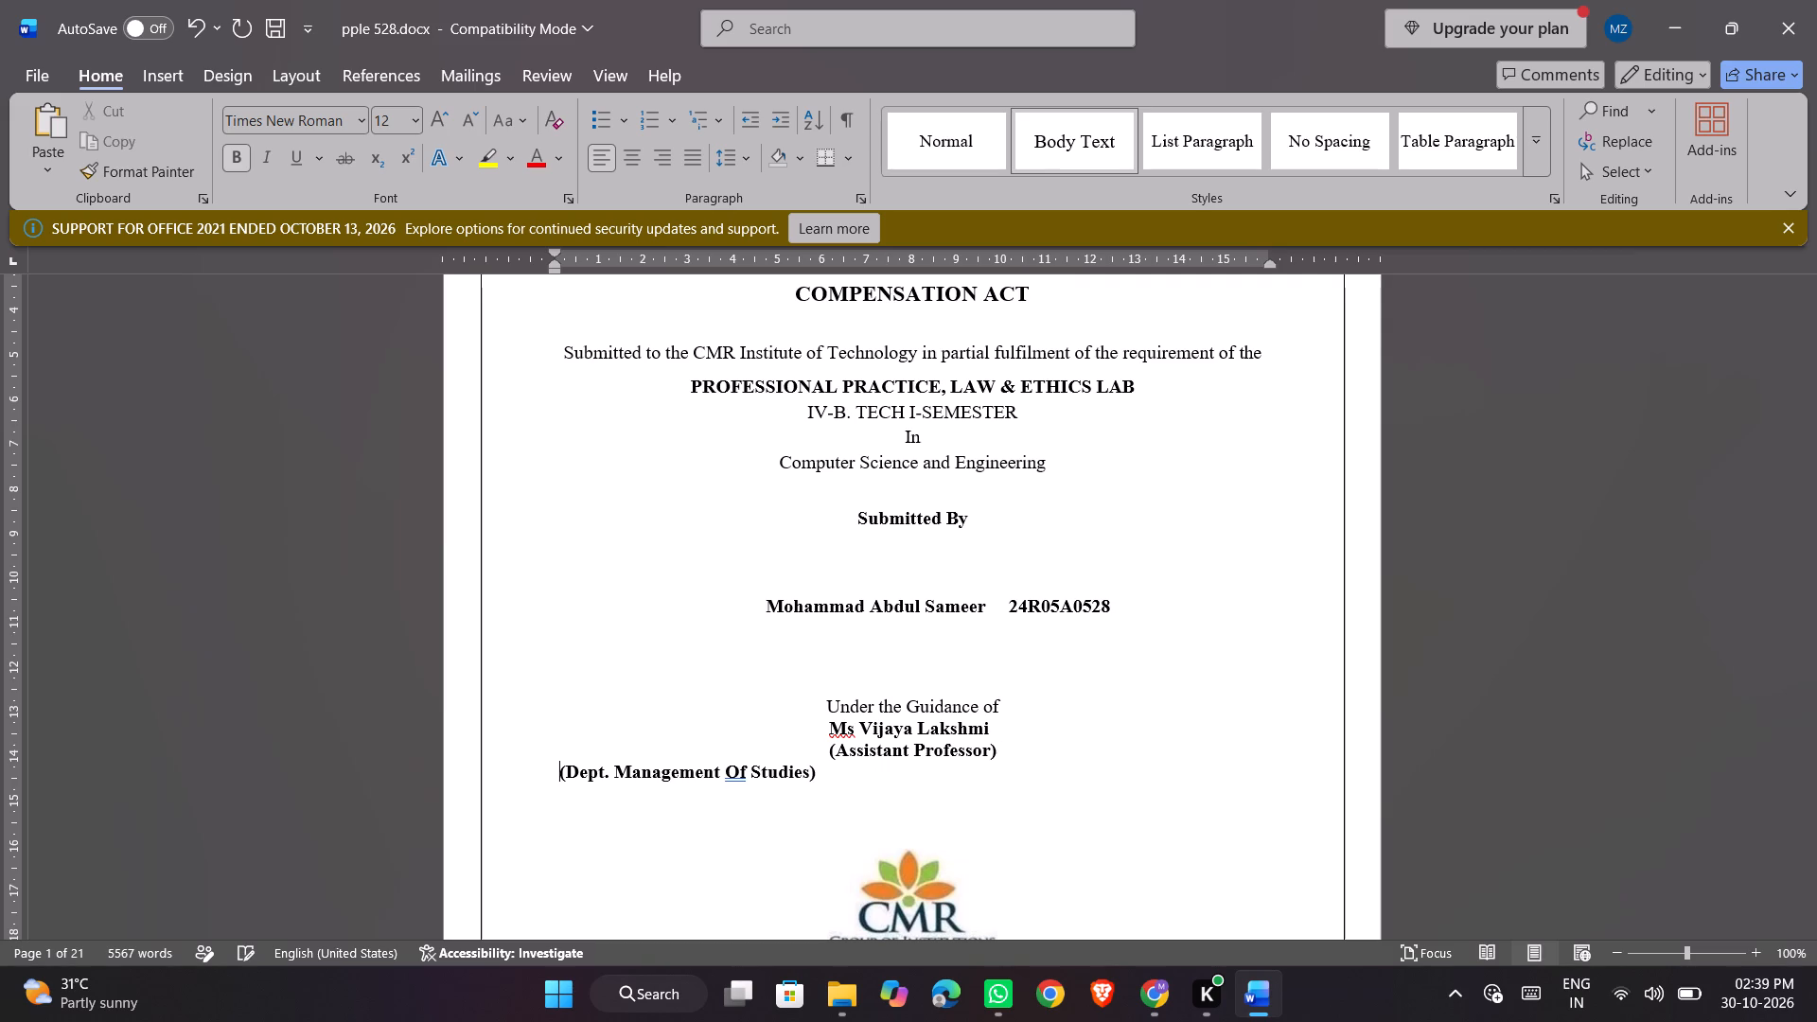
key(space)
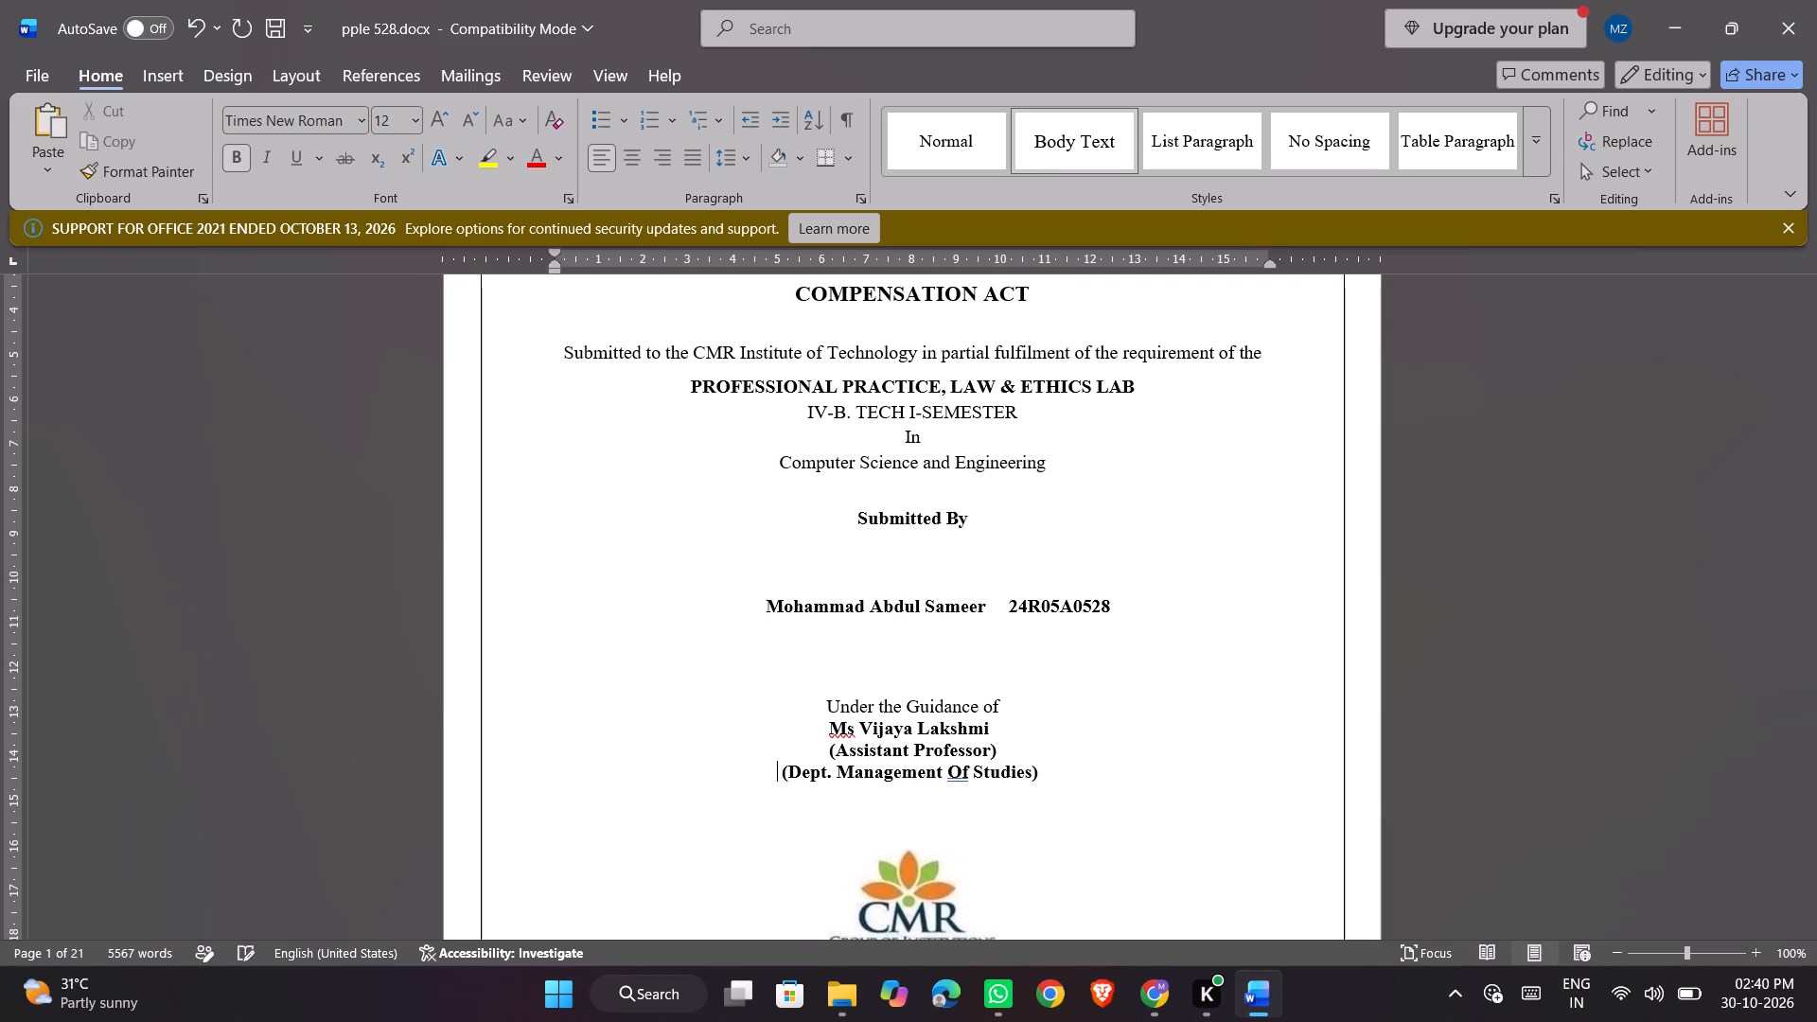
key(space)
key(Up)
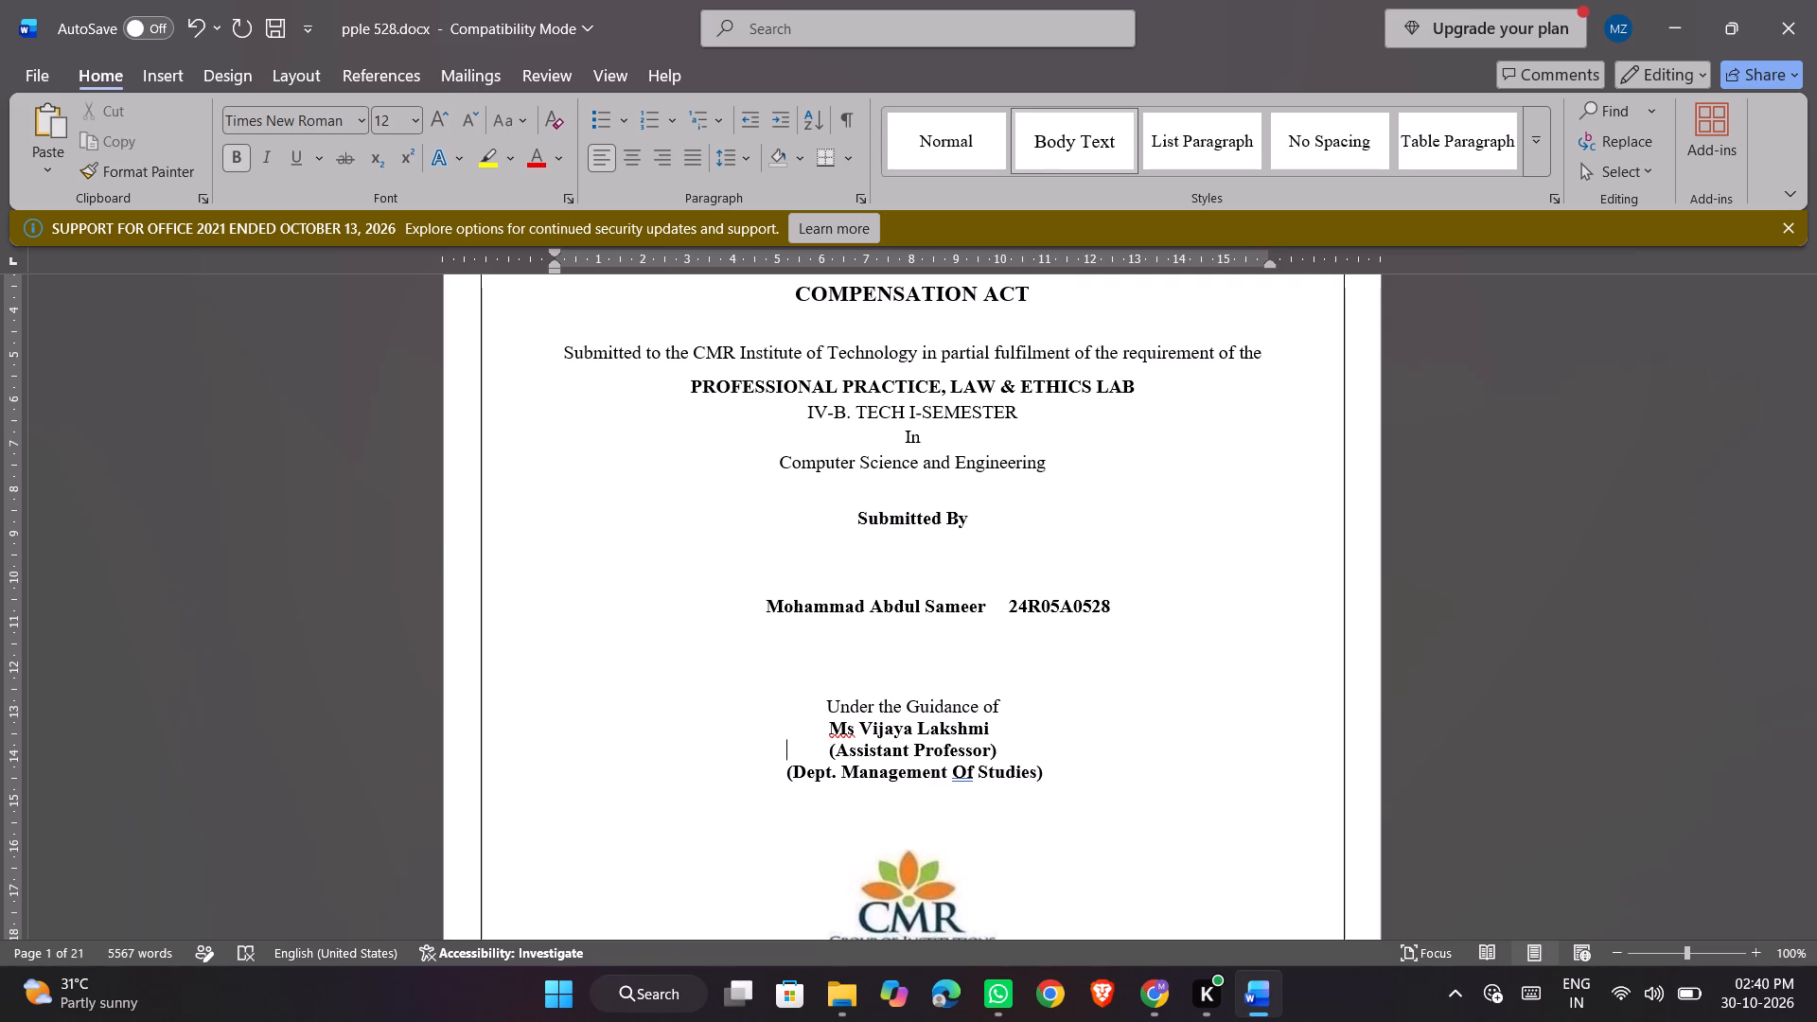
key(Up)
Check the guide block in PPLE 536.pdf in Chrome and match it in Word by unbolding "(Assistant Professor)" and "(Dept. Management Of Studies)".
key(alt+Tab)
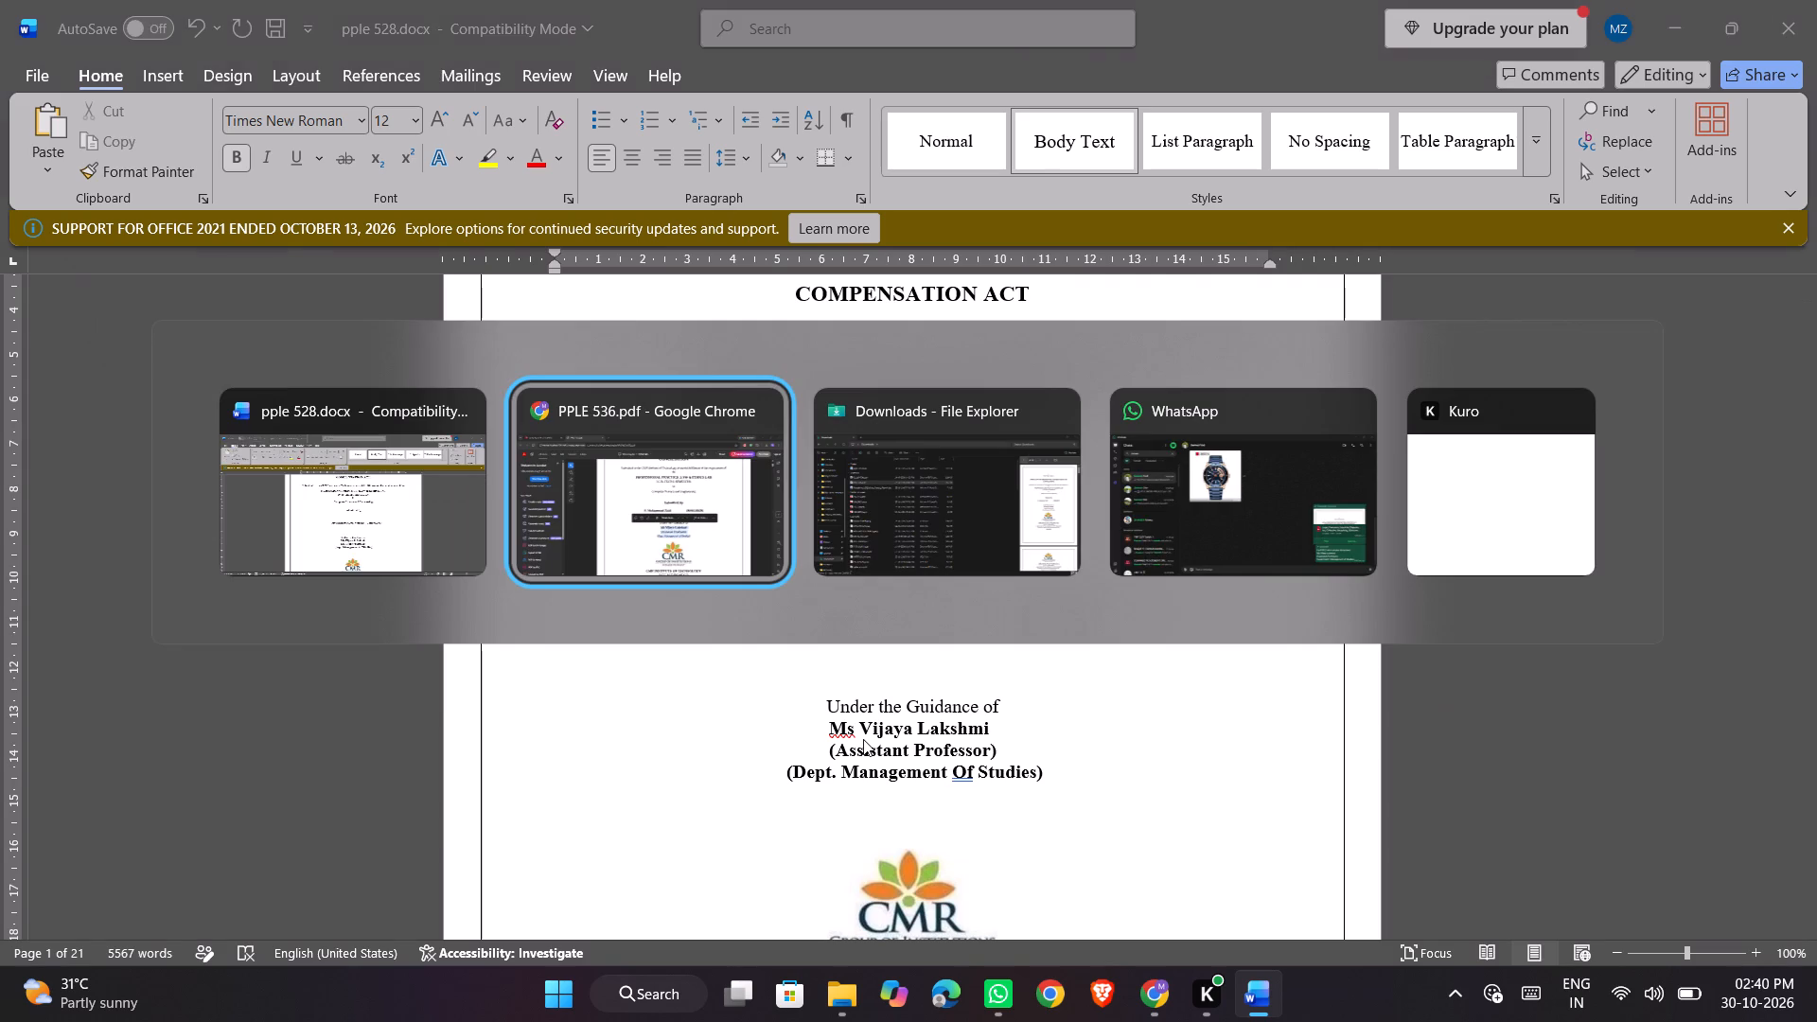
click(644, 514)
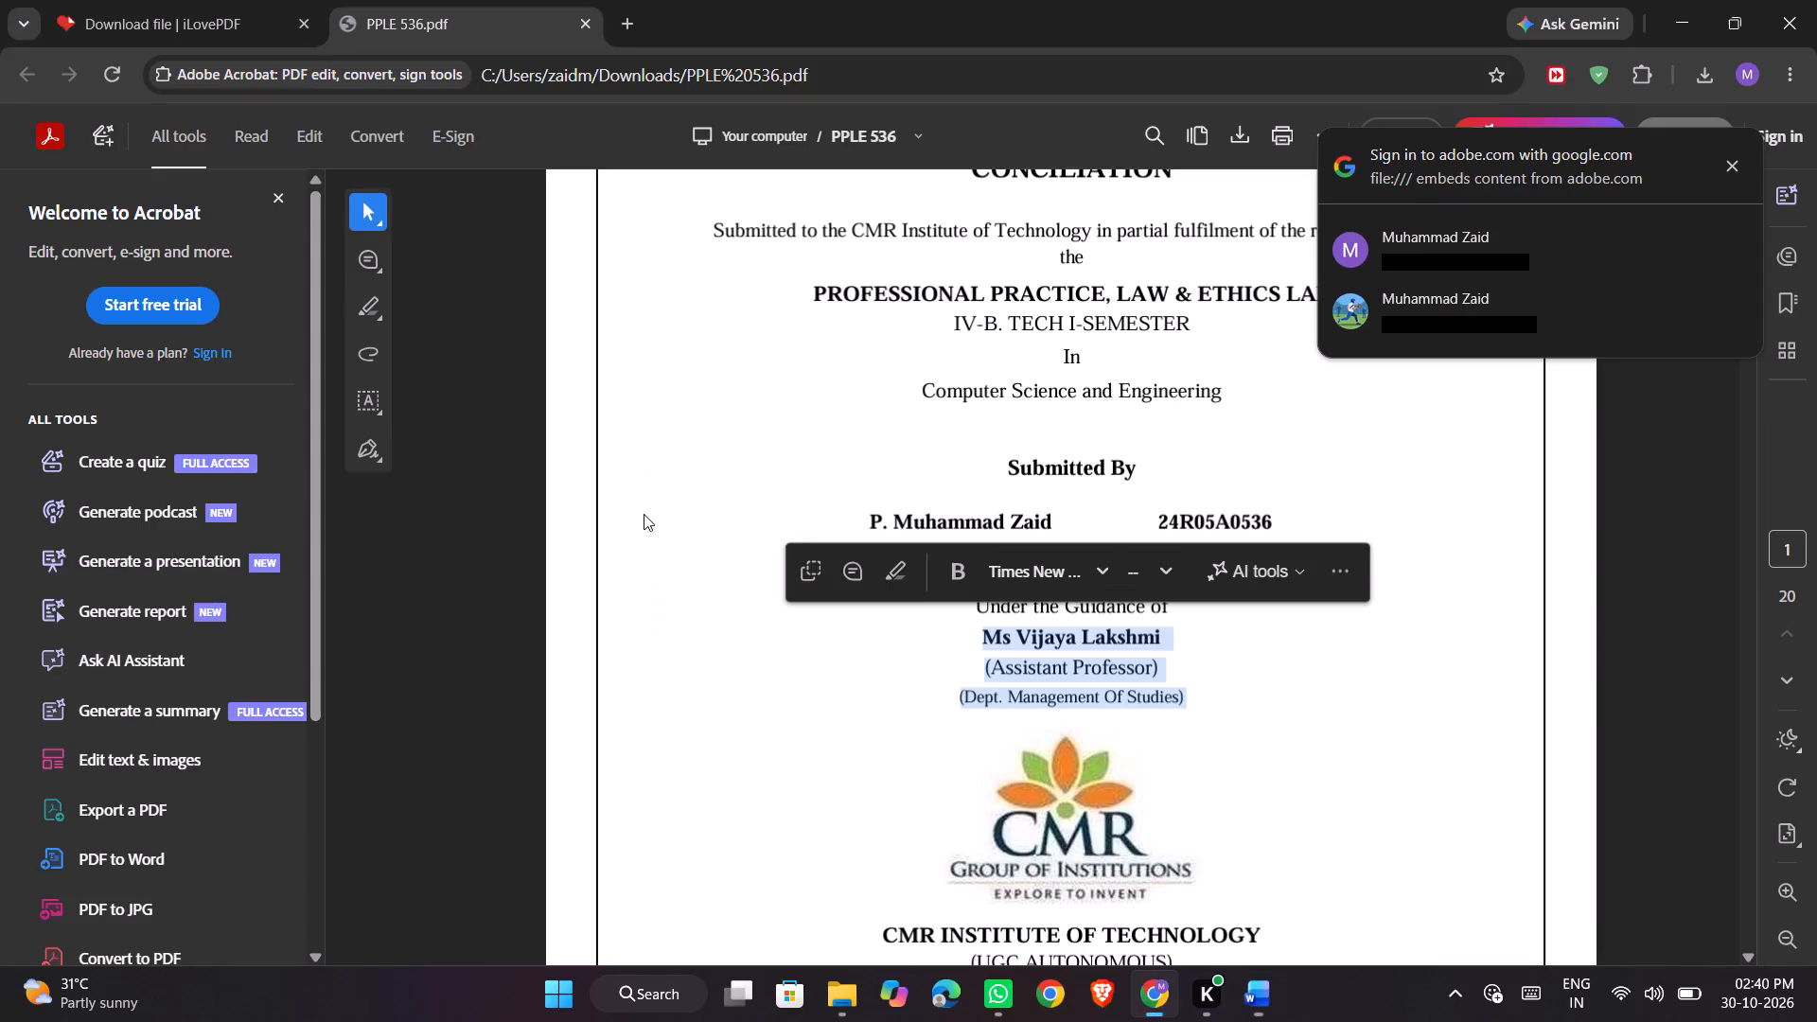
click(731, 713)
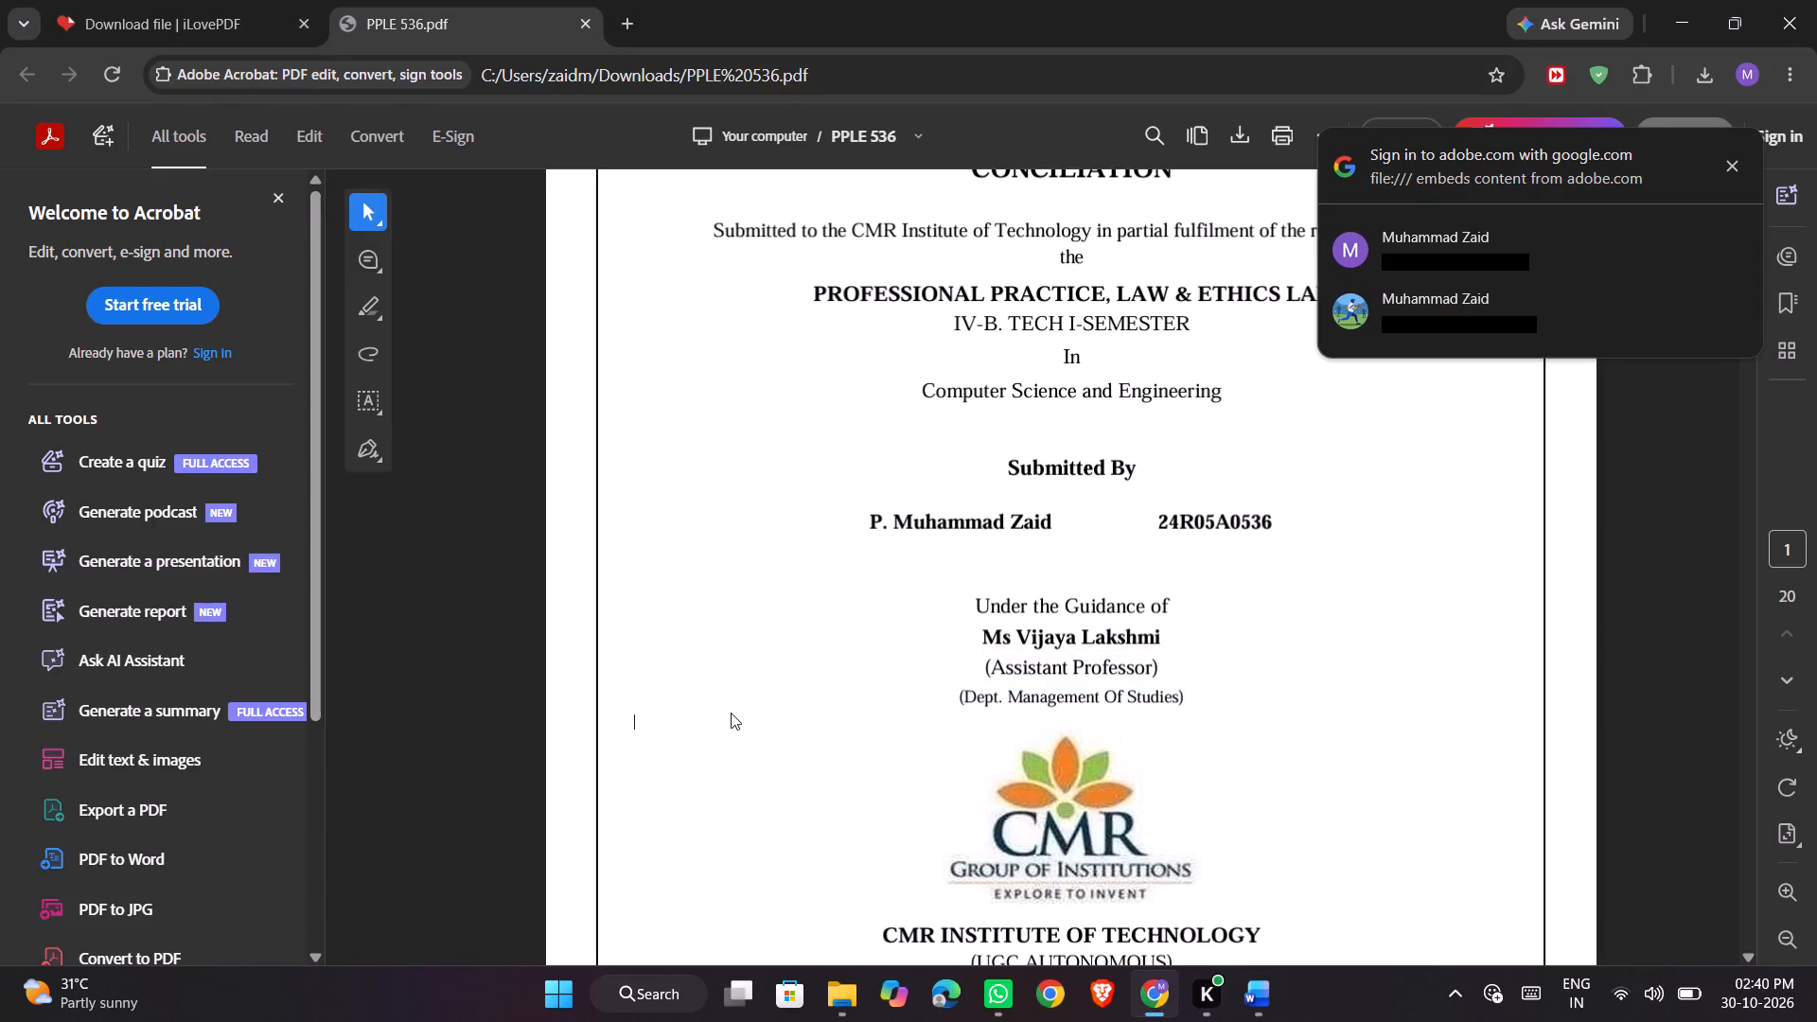
key(alt+Tab)
click(838, 757)
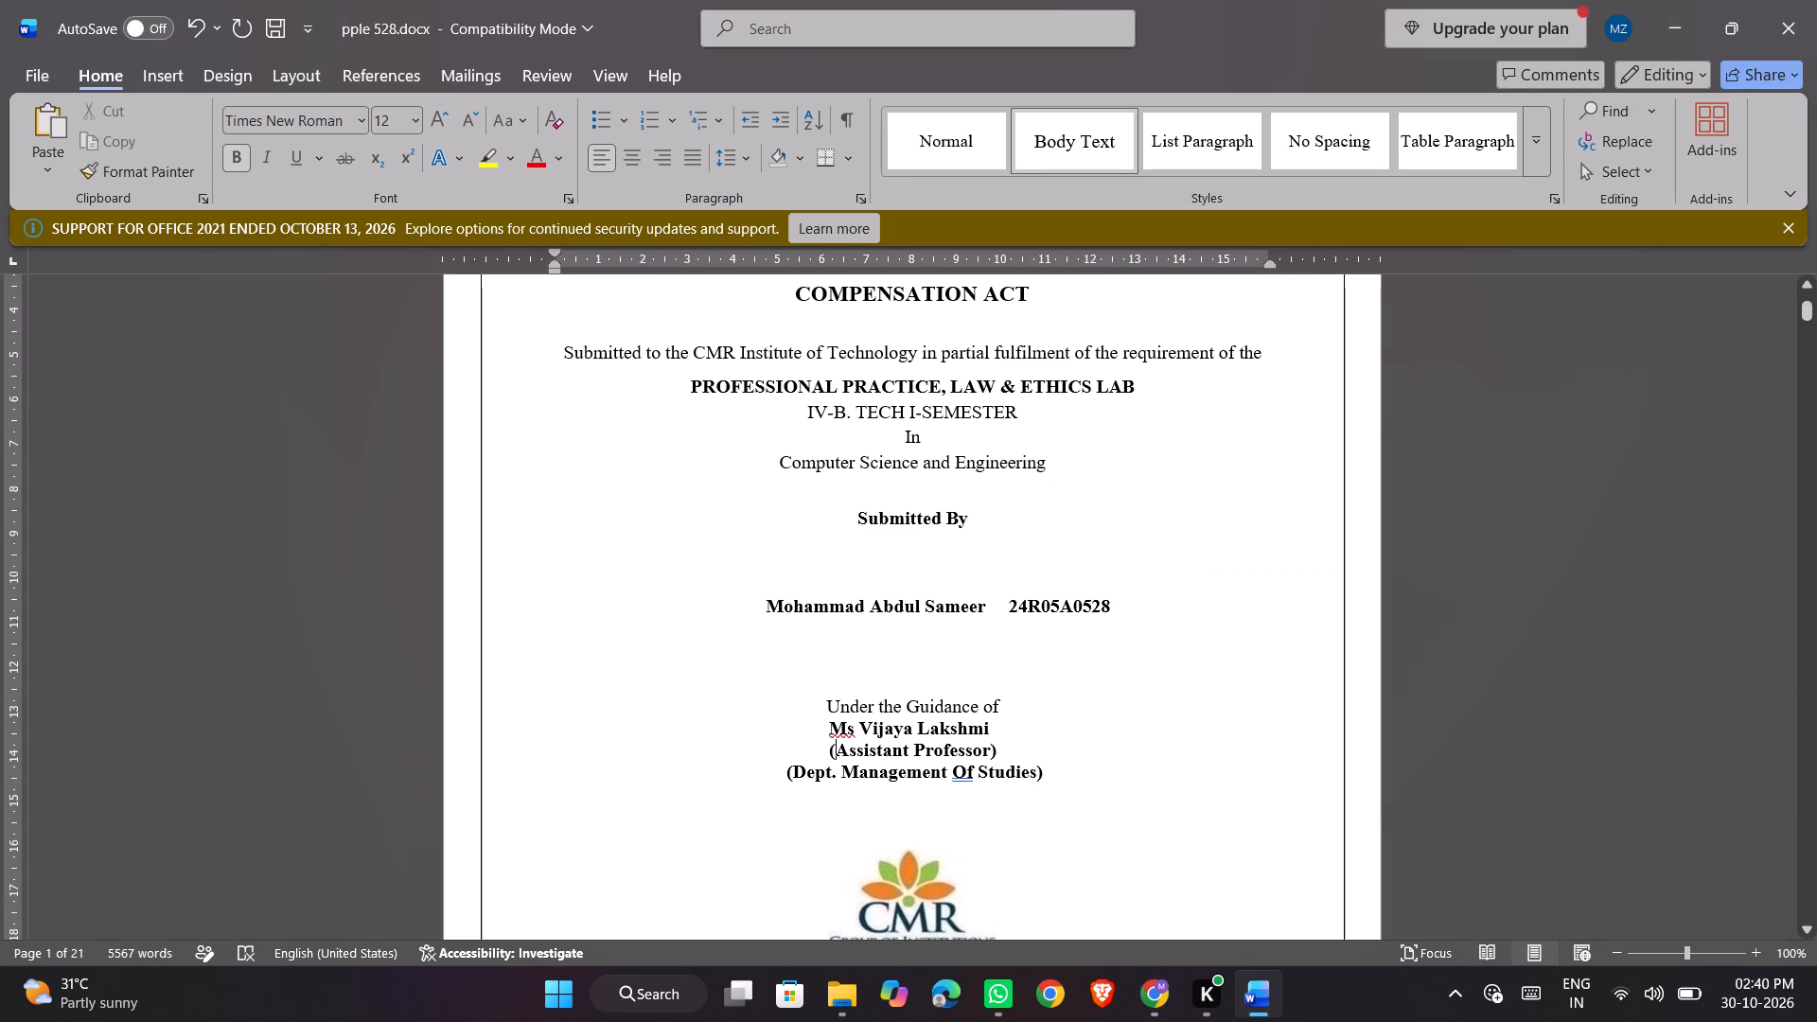
key(Left)
key(shift+Down)
key(shift+Right)
key(shift+Right)
key(shift+Right)
key(shift+Right)
key(shift+Right)
key(shift+Right)
key(shift+Right)
key(shift+Right)
key(shift+Right)
key(shift+Right)
key(shift+Right)
key(shift+Right)
key(shift+Right)
key(shift+Right)
key(shift+Right)
key(shift+Right)
key(shift+Right)
key(shift+Right)
key(shift+Right)
key(shift+Right)
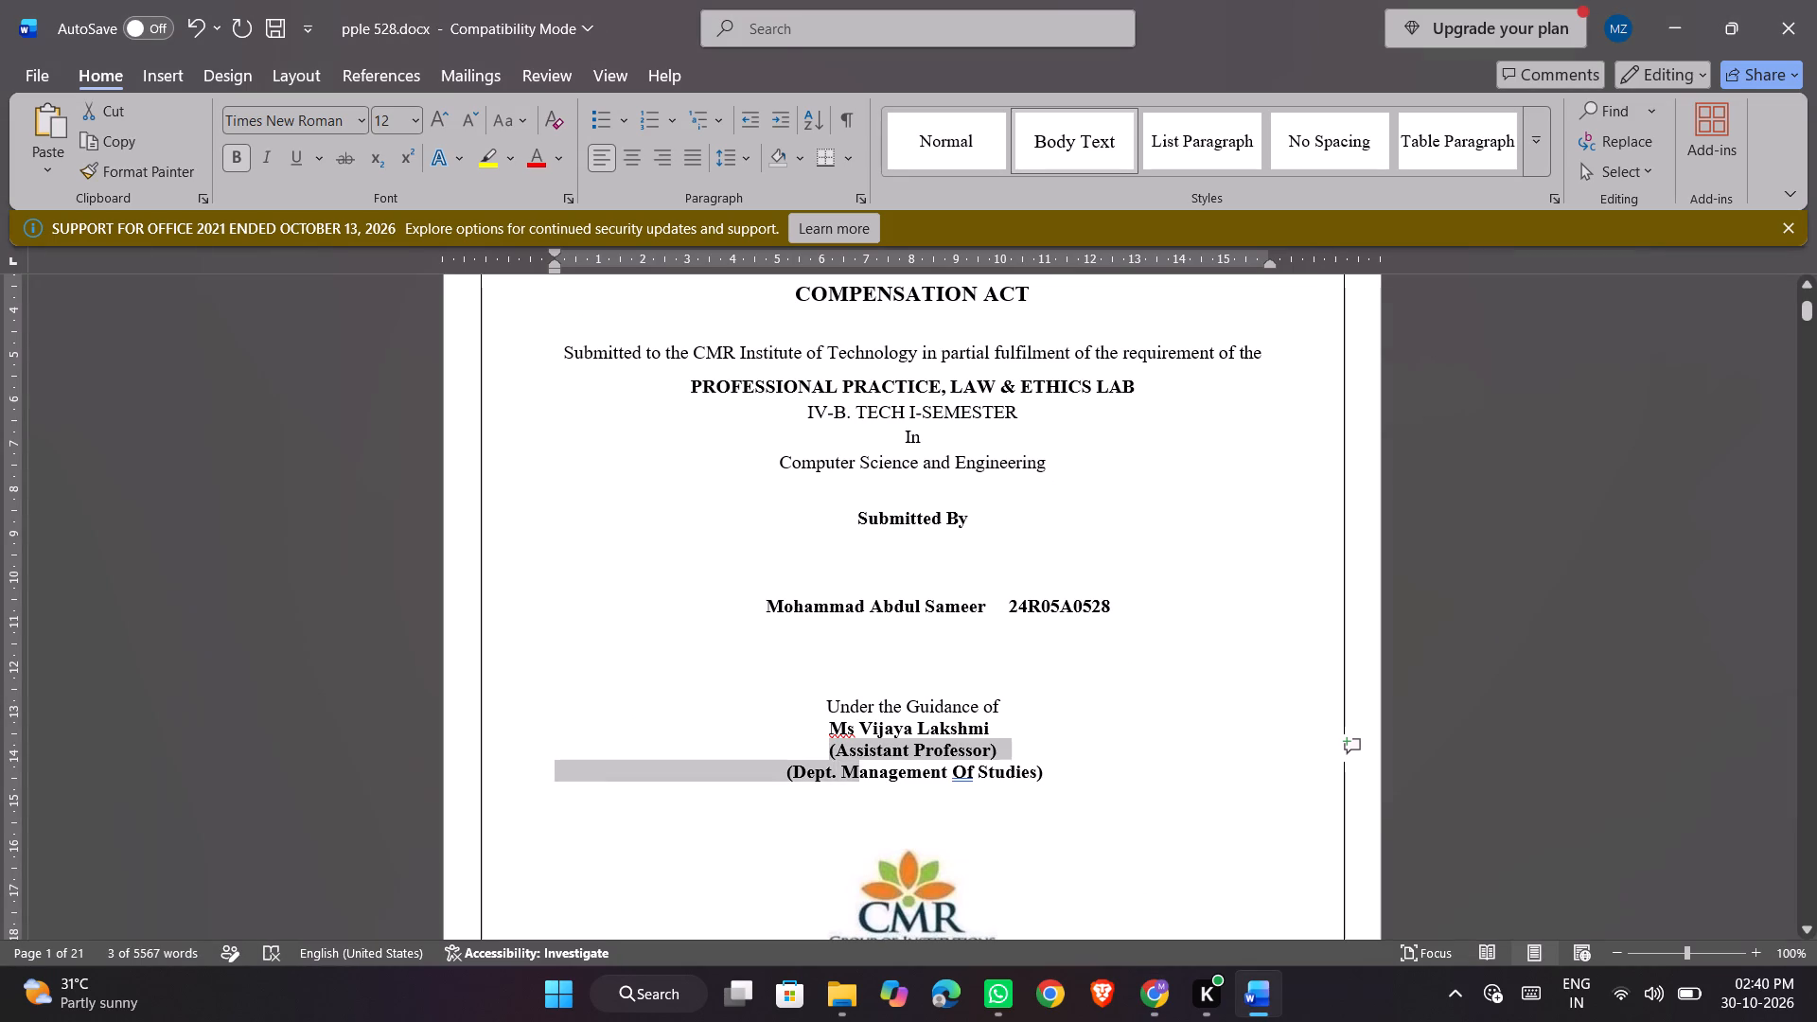
key(shift+Right)
key(shift+Right)
key(ctrl+b)
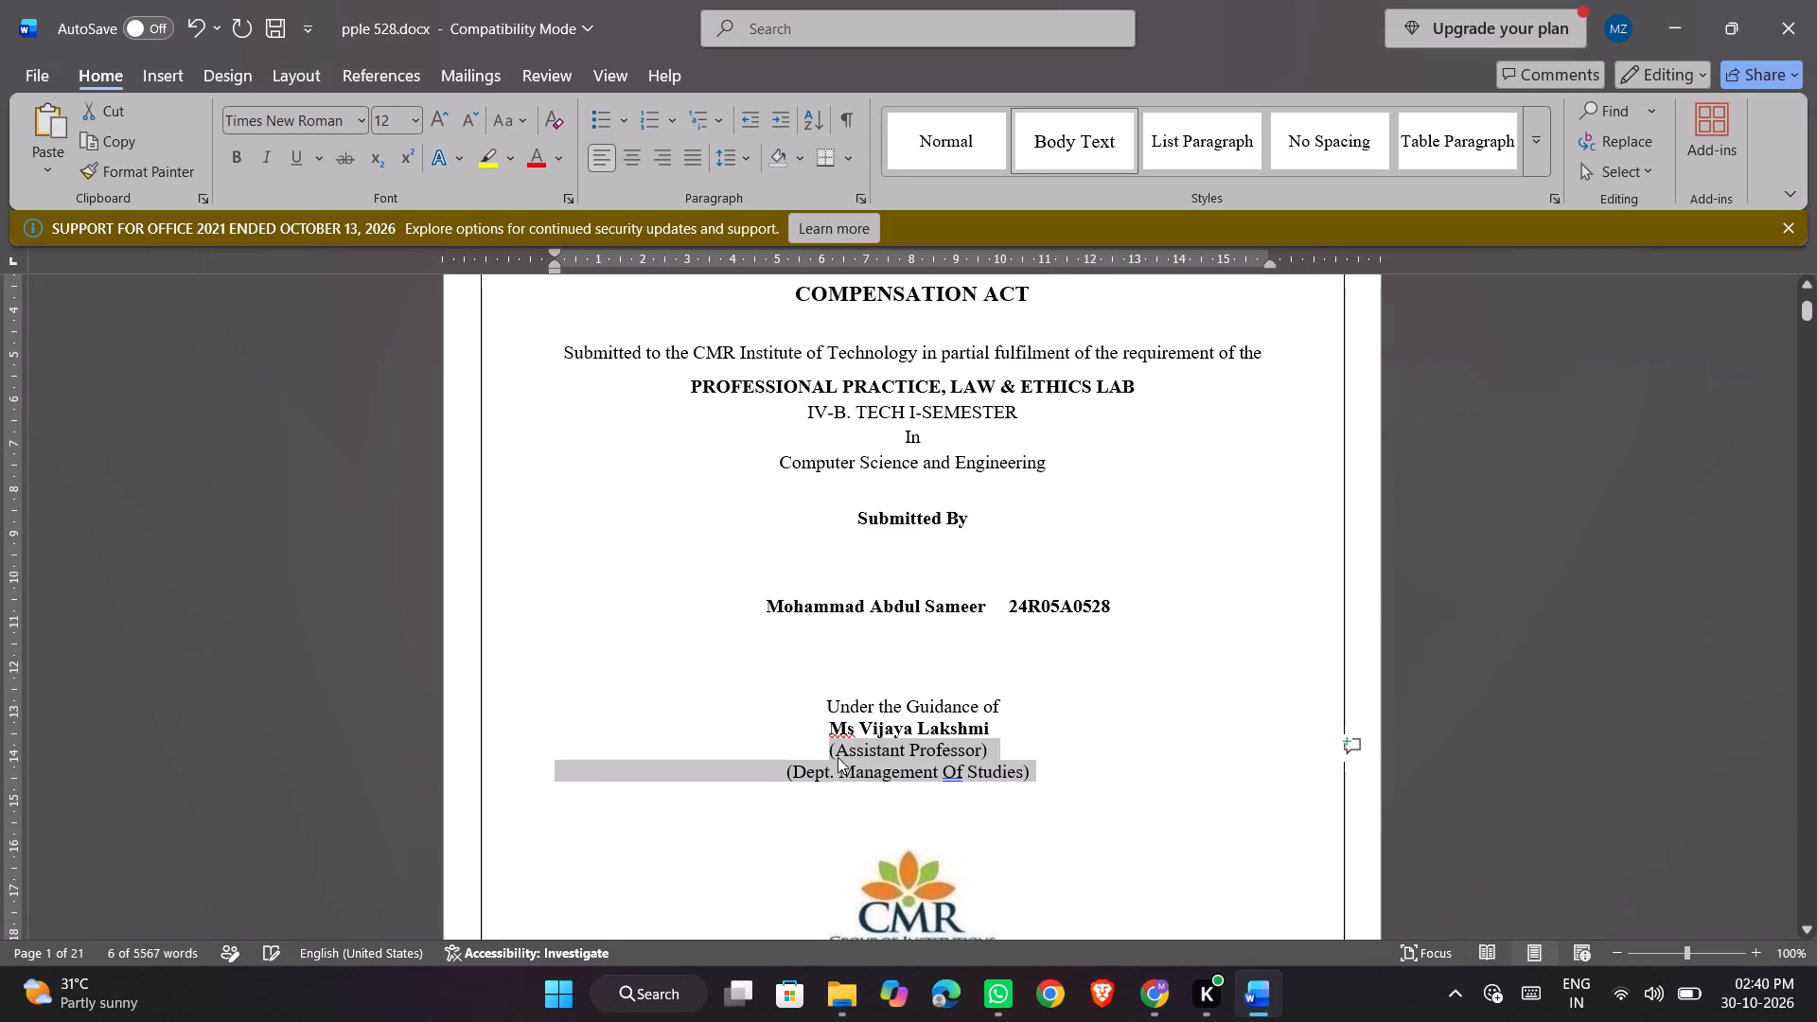
click(1148, 831)
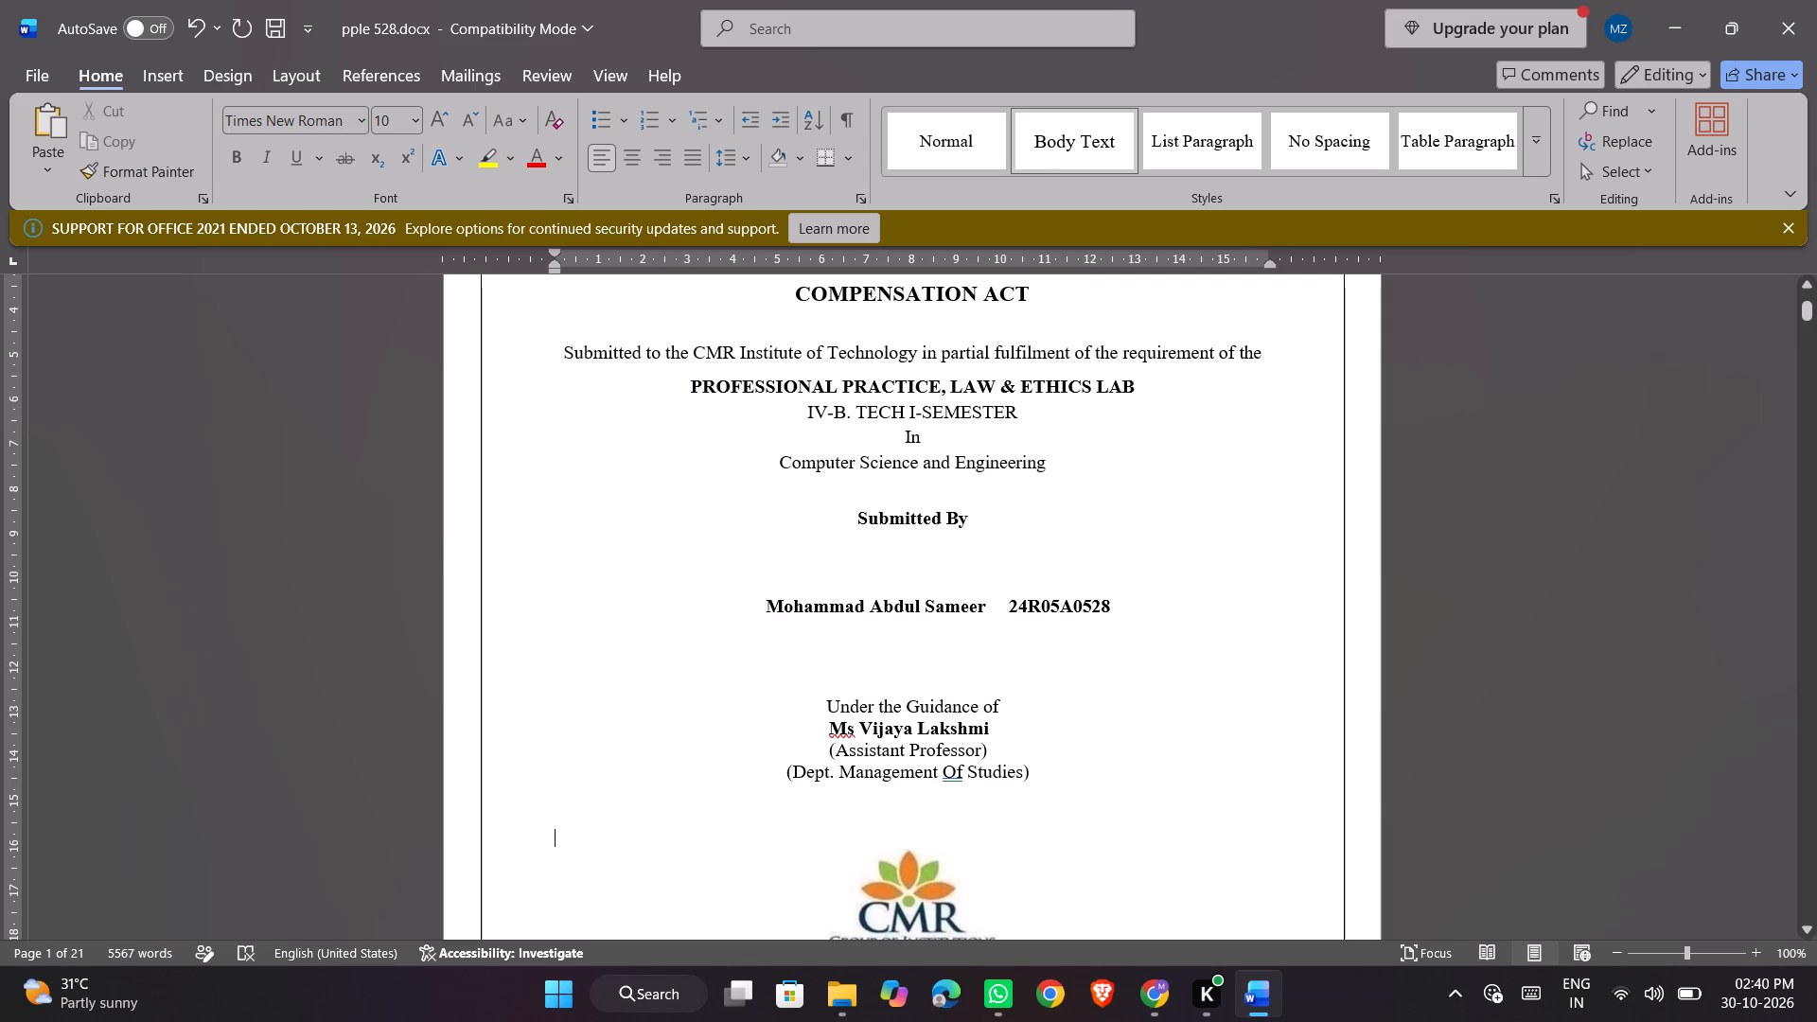
Copy the guide's name, "(Assistant Professor)" and "(Dept. Management Of Studies)" lines from the cover page.
click(821, 702)
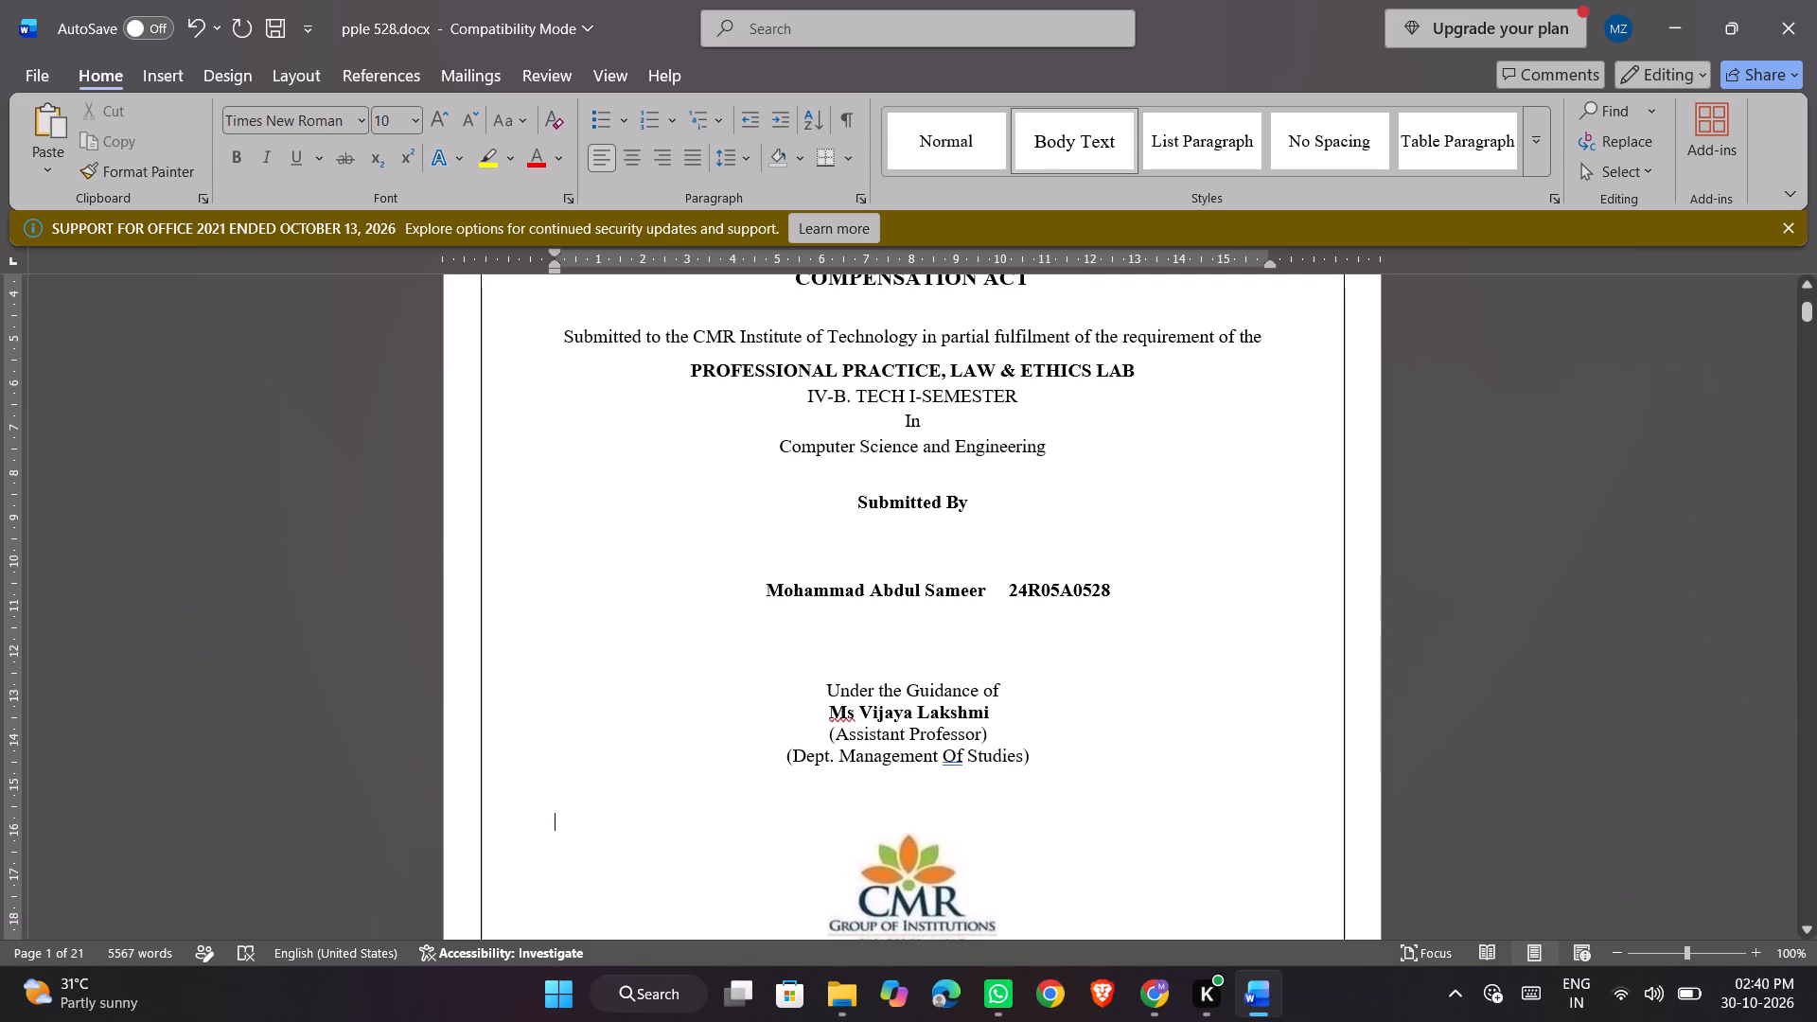
key(shift+Down)
key(shift+Down)
key(shift+Right)
key(shift+Right)
key(shift+Right)
key(shift+Right)
key(shift+Right)
key(shift+Right)
key(shift+Right)
key(shift+Right)
key(shift+Right)
key(shift+Right)
key(shift+Right)
key(shift+Right)
key(shift+Right)
key(shift+Right)
key(shift+Right)
key(shift+Right)
key(shift+Right)
key(shift+Right)
key(shift+Right)
key(shift+Right)
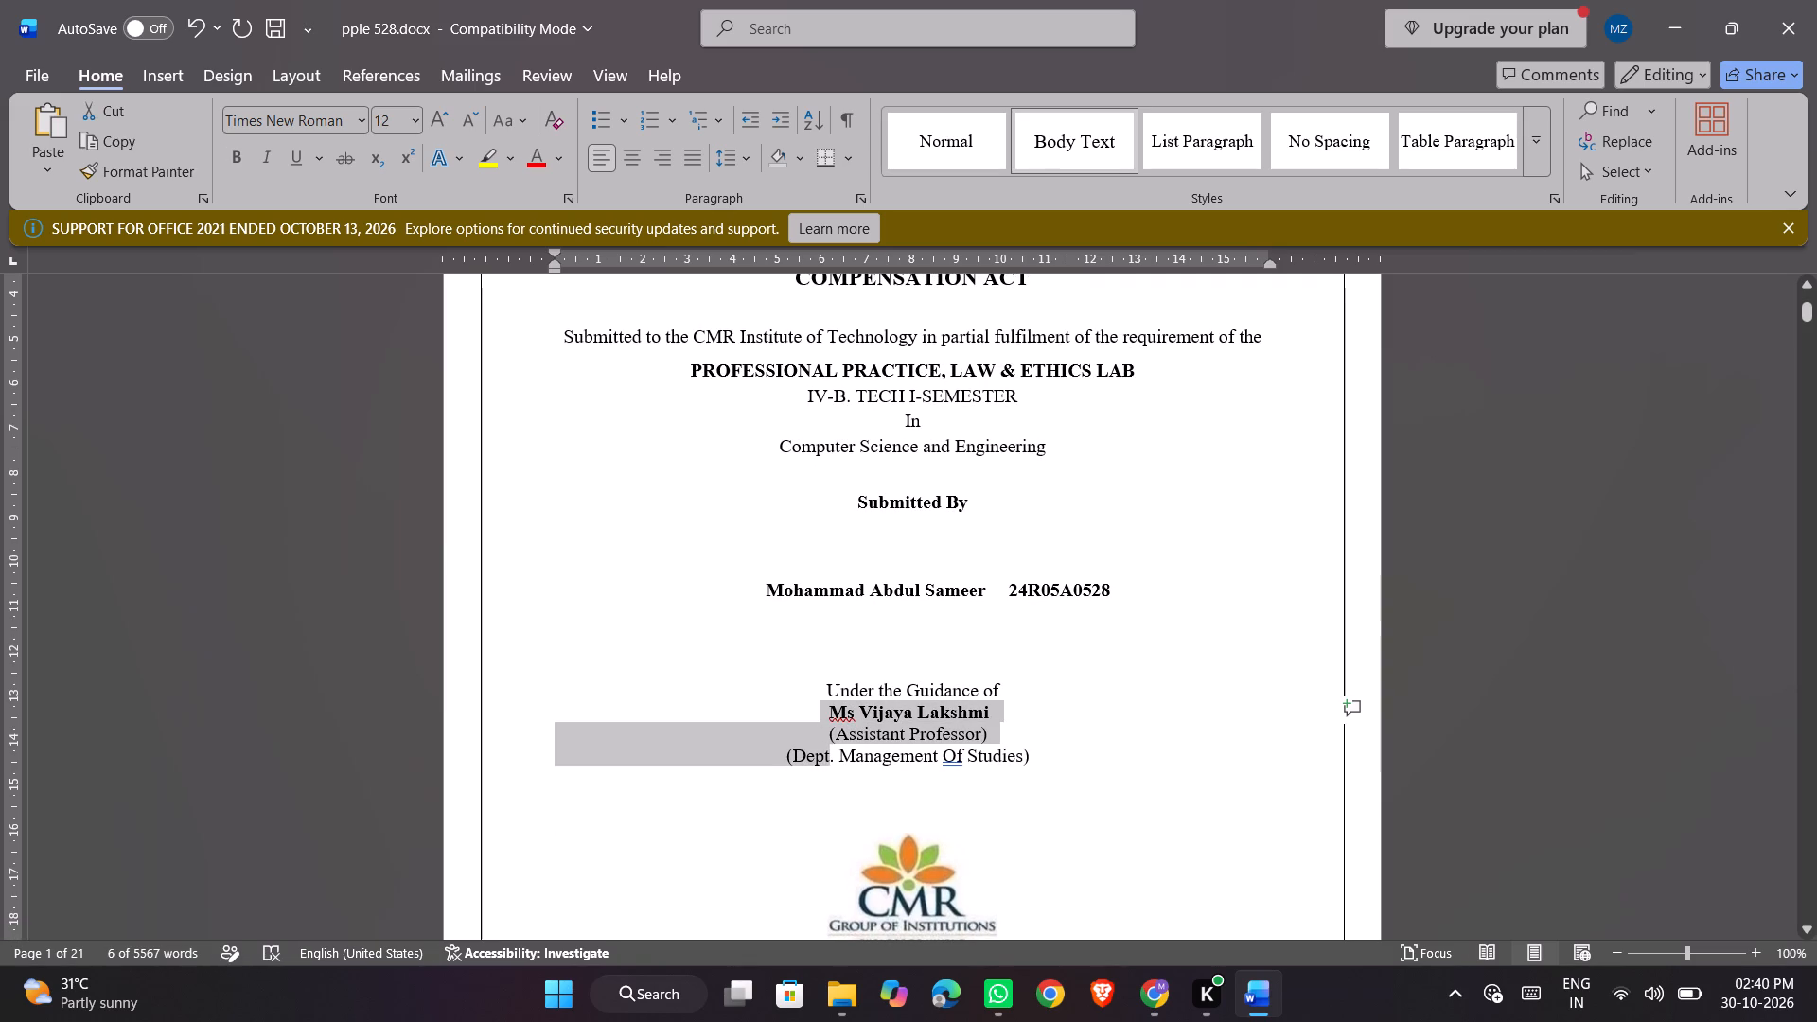
key(shift+Right)
key(shift+Right)
key(shift+Right)
key(shift+Right)
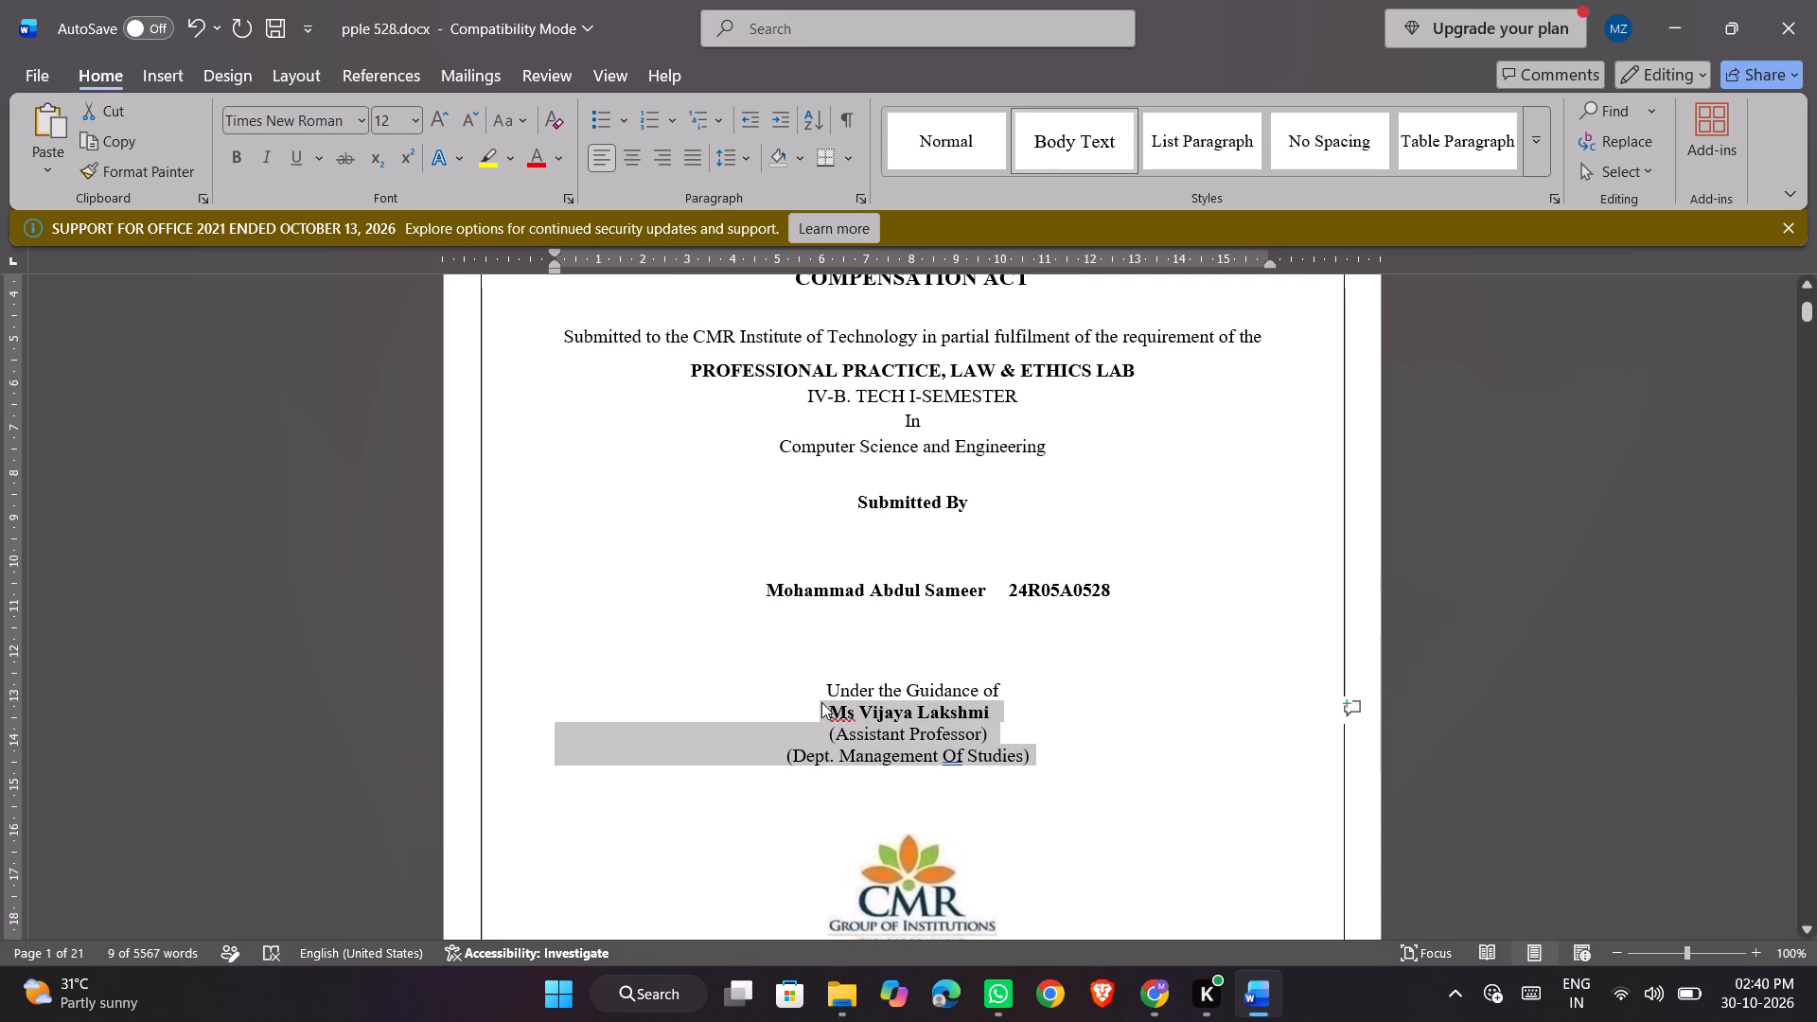
key(ctrl+c)
Replace the faculty name and designation under "Signature of Faculty" on the certificate page with the copied guide details.
scroll(821, 702, down, 3)
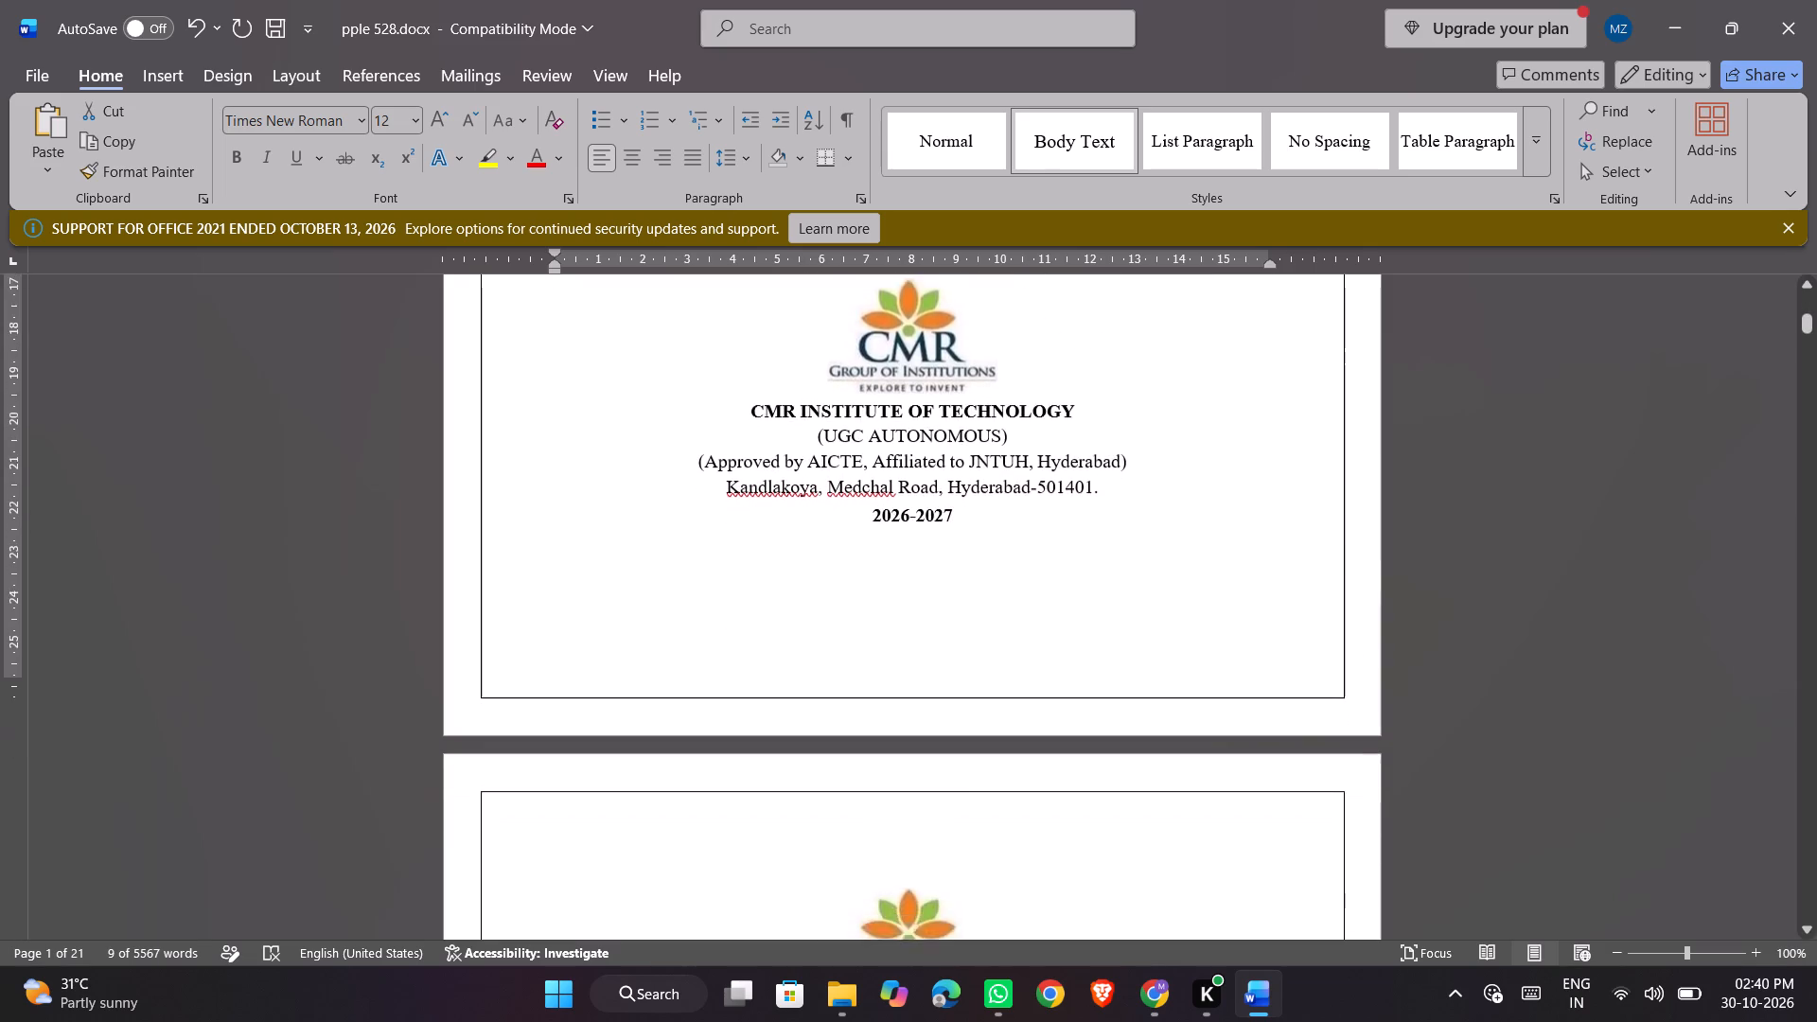
scroll(821, 702, down, 2)
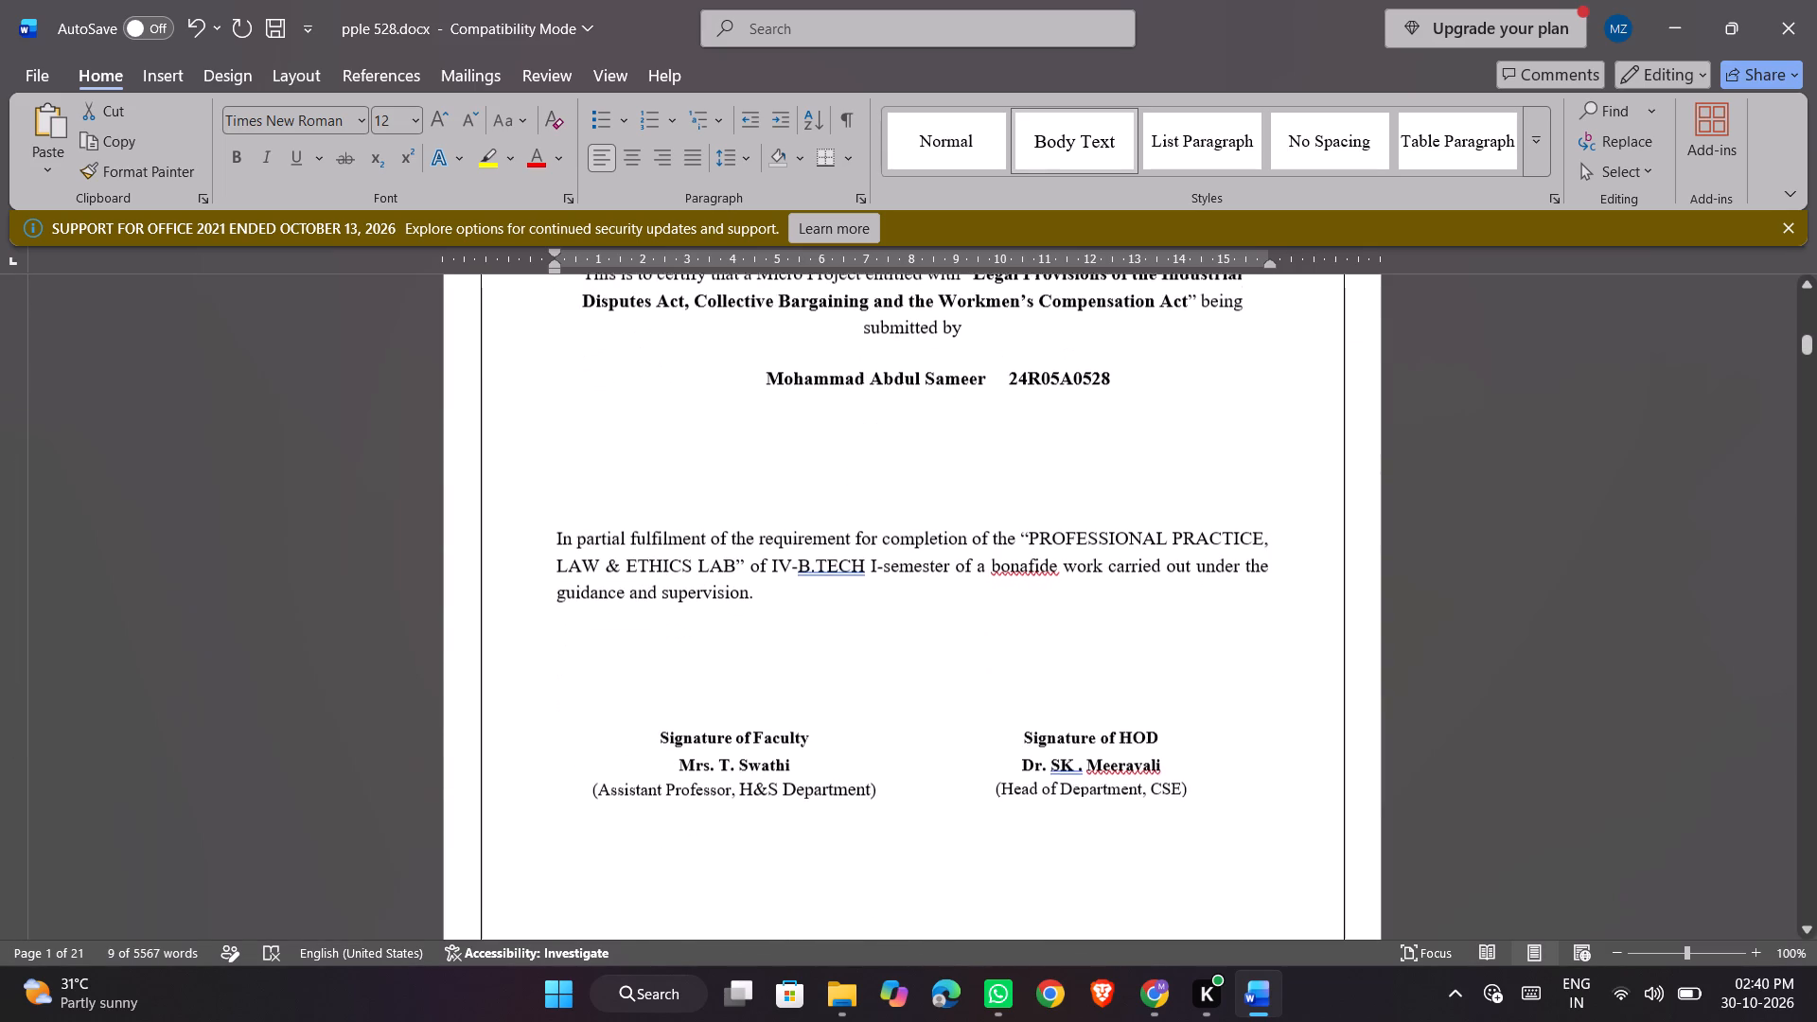
right_click(821, 702)
click(679, 749)
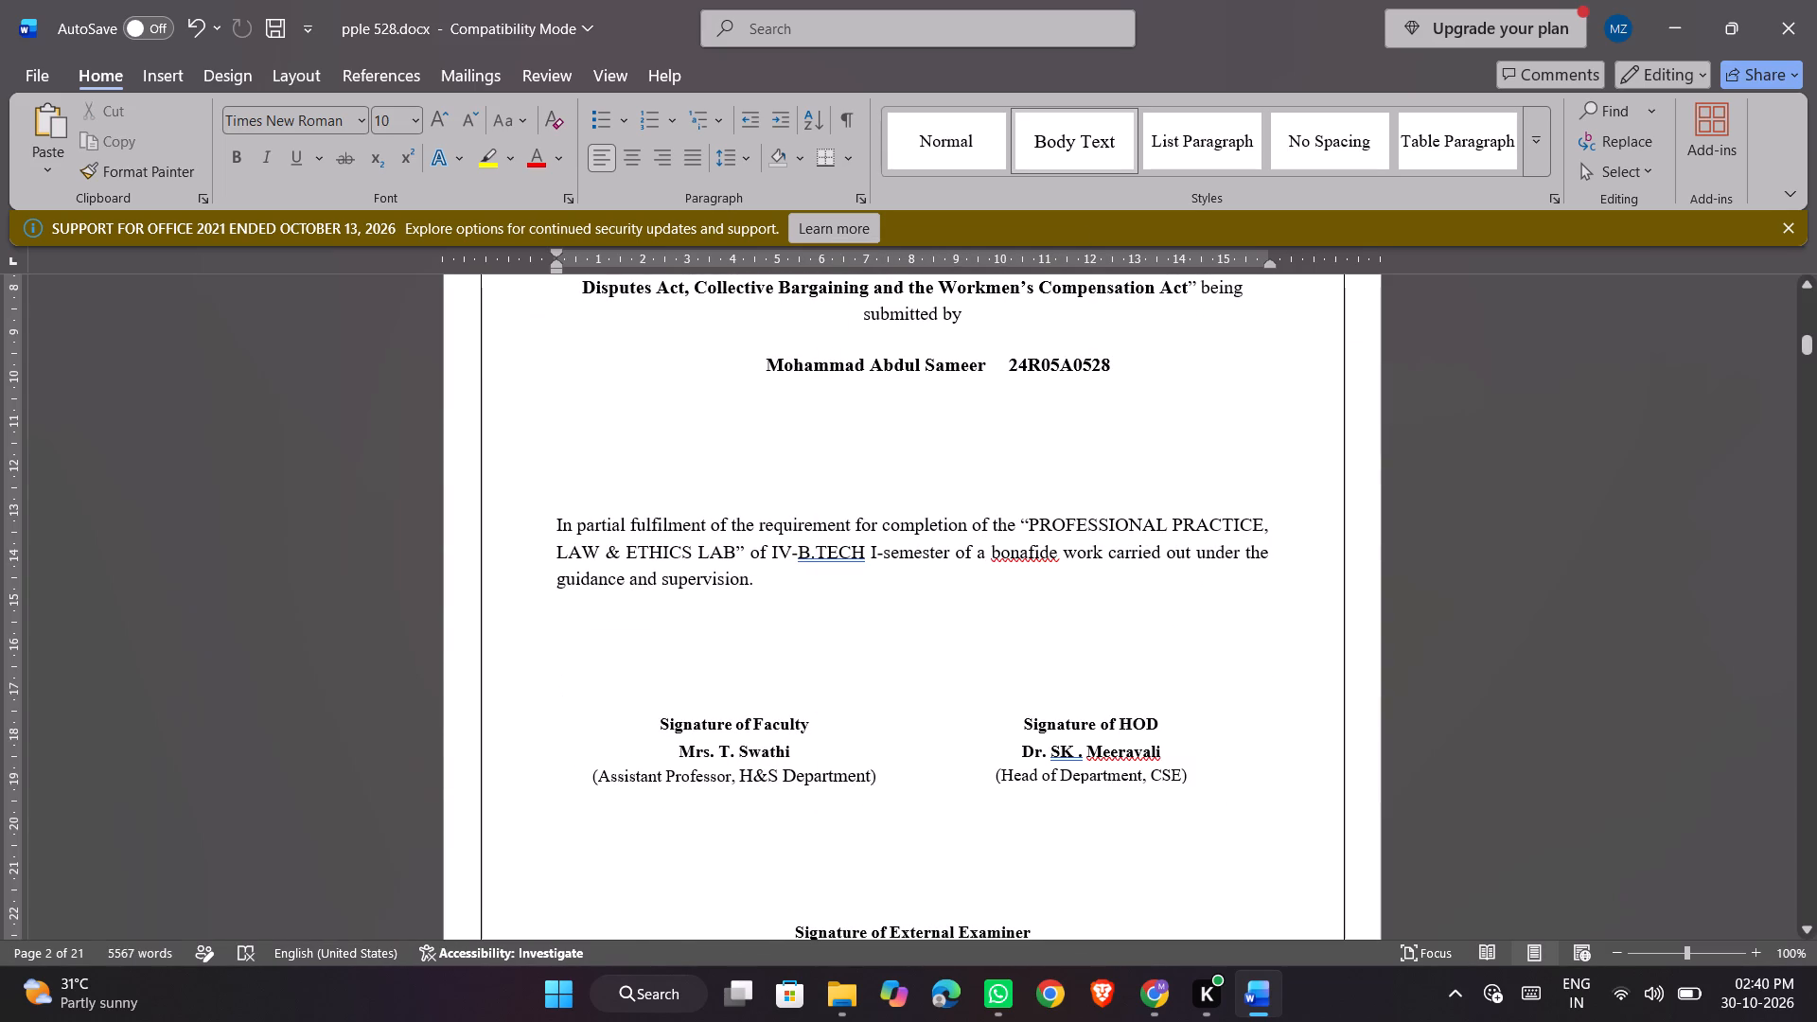
click(679, 749)
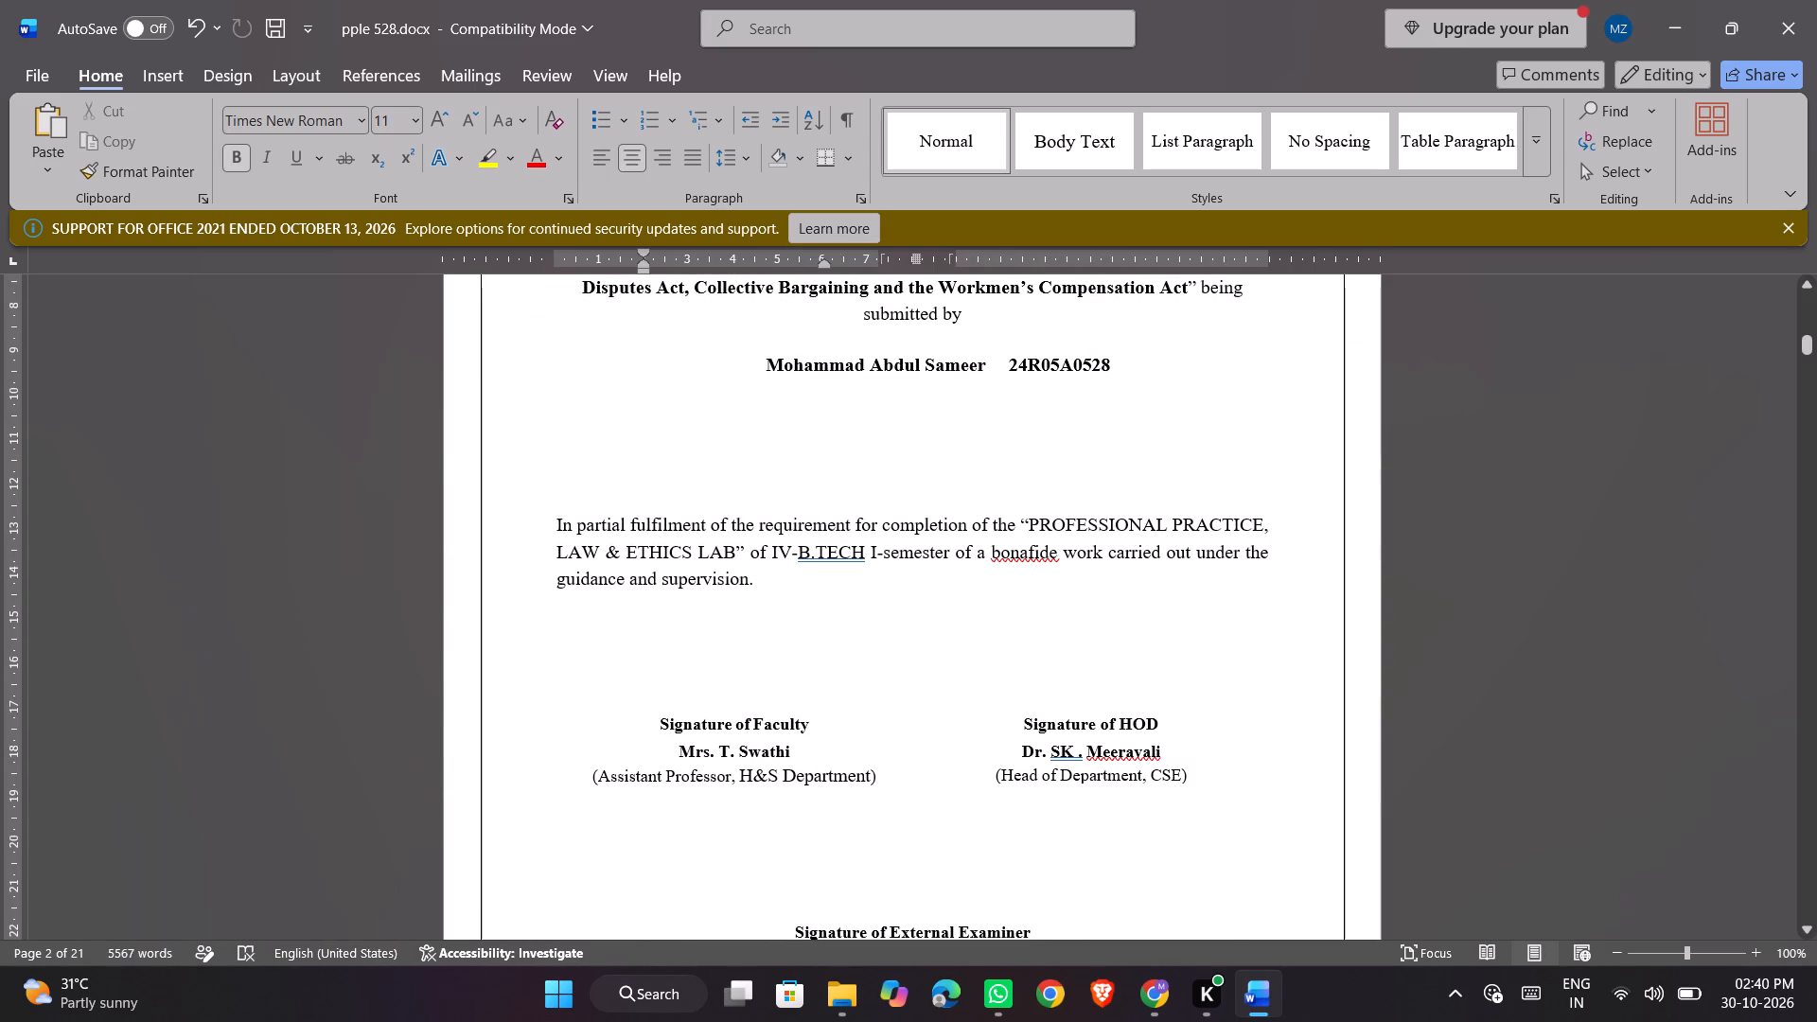
key(shift+Down)
key(shift+Right)
key(shift+Right)
key(shift+Right)
key(shift+Right)
key(shift+Right)
key(shift+Right)
key(shift+Right)
key(shift+Right)
key(shift+Right)
key(shift+Right)
key(shift+Right)
key(shift+Right)
key(shift+Right)
key(shift+Right)
key(shift+Right)
key(shift+Right)
key(shift+Right)
key(shift+Right)
key(shift+Right)
key(shift+Right)
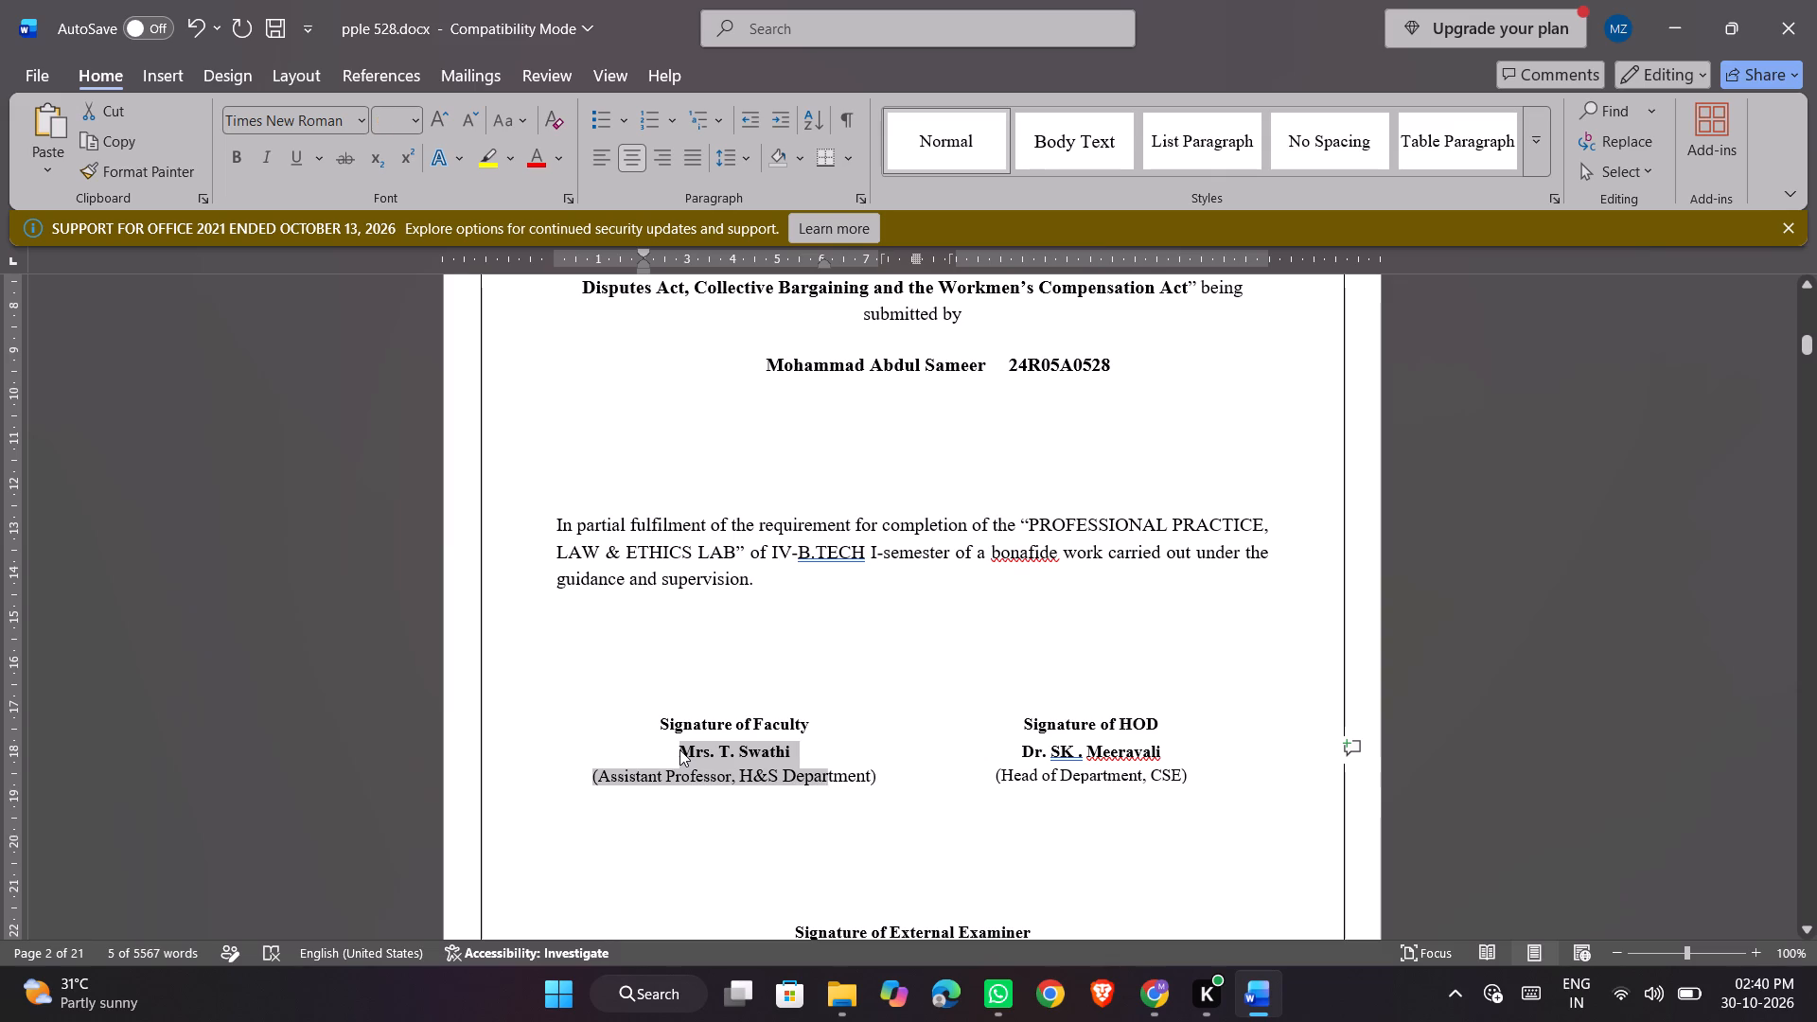
key(shift+Right)
key(shift+Right)
key(ctrl+v)
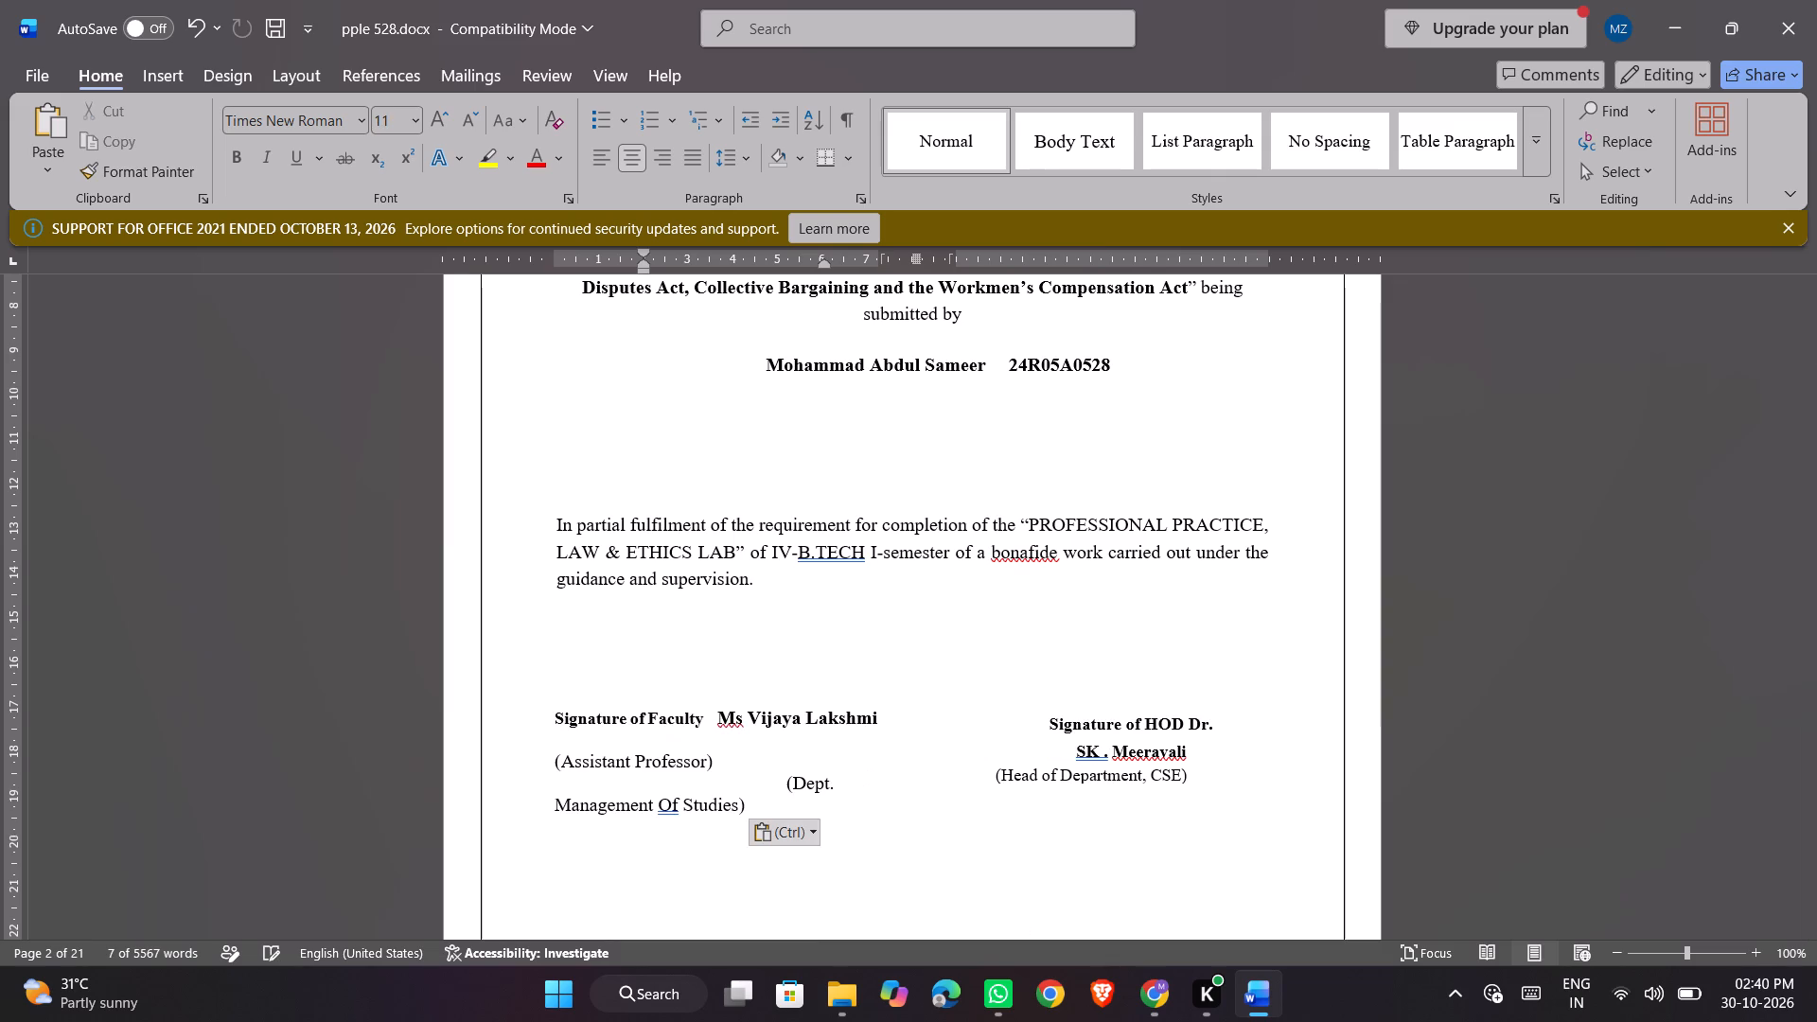
Move the guide's name onto its own line below "Signature of Faculty" on the certificate page.
key(Up)
key(Up)
key(Up)
key(Up)
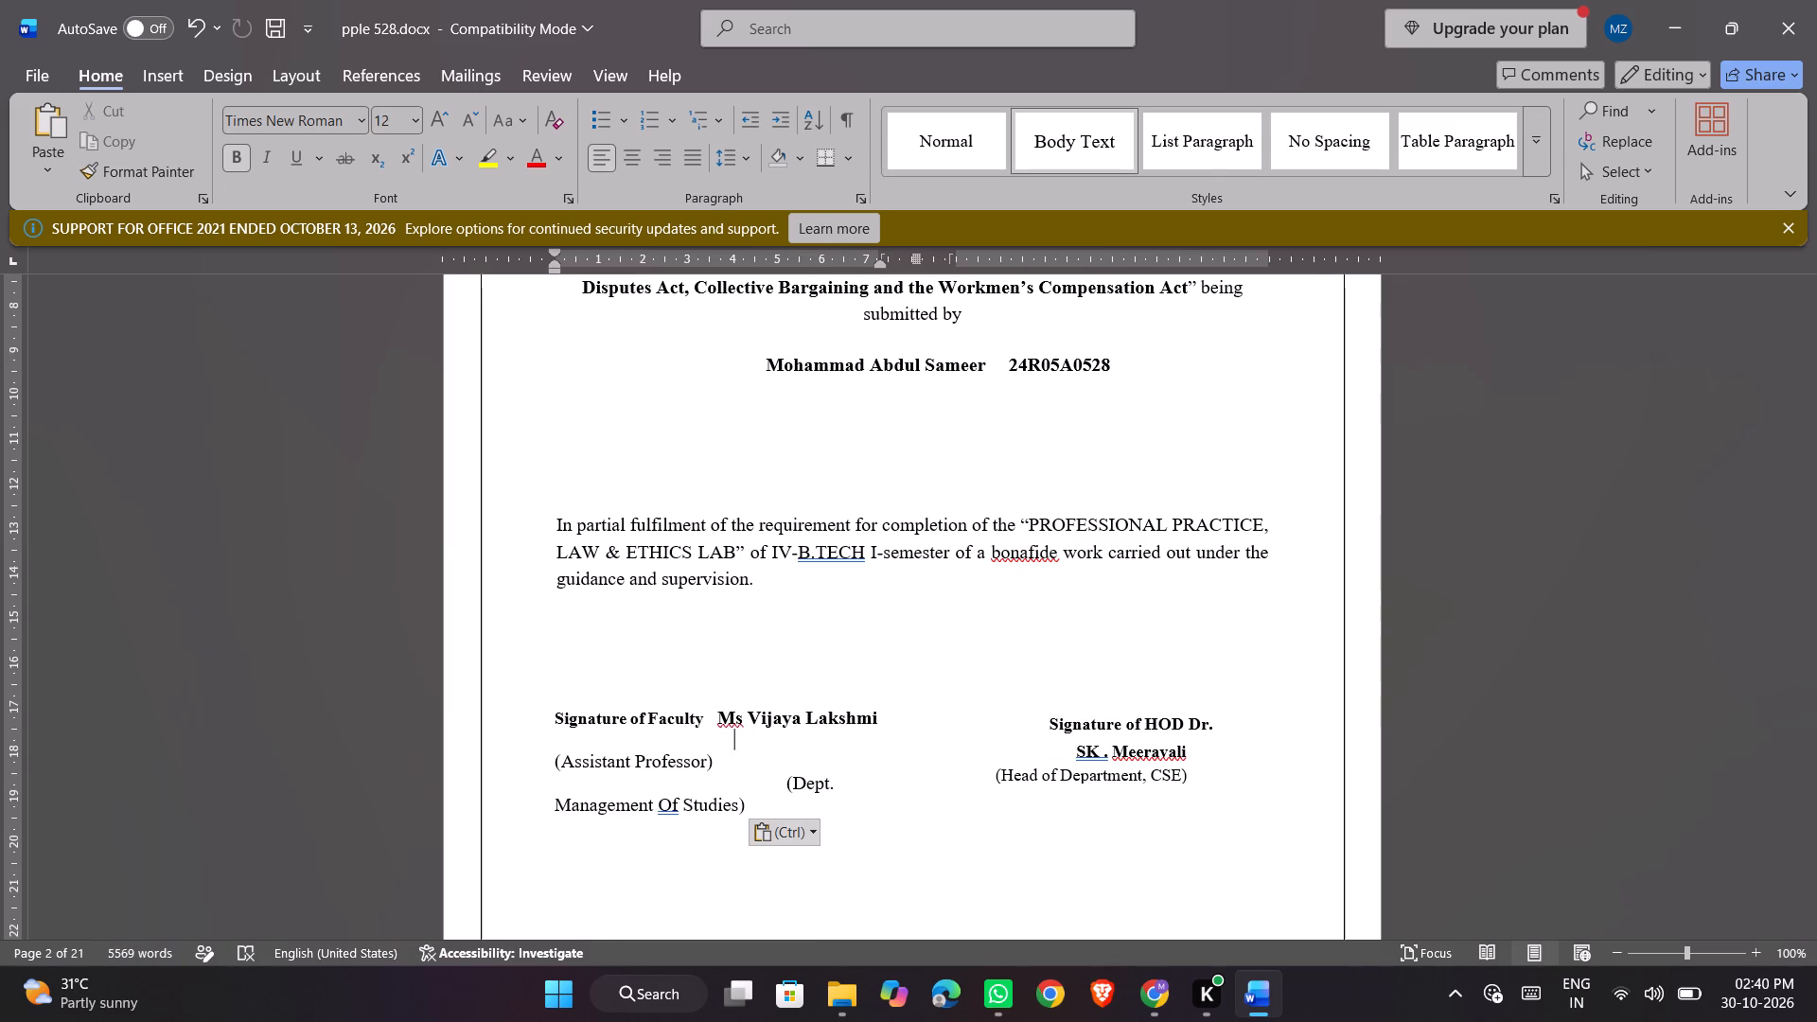
key(Up)
key(Left)
key(Return)
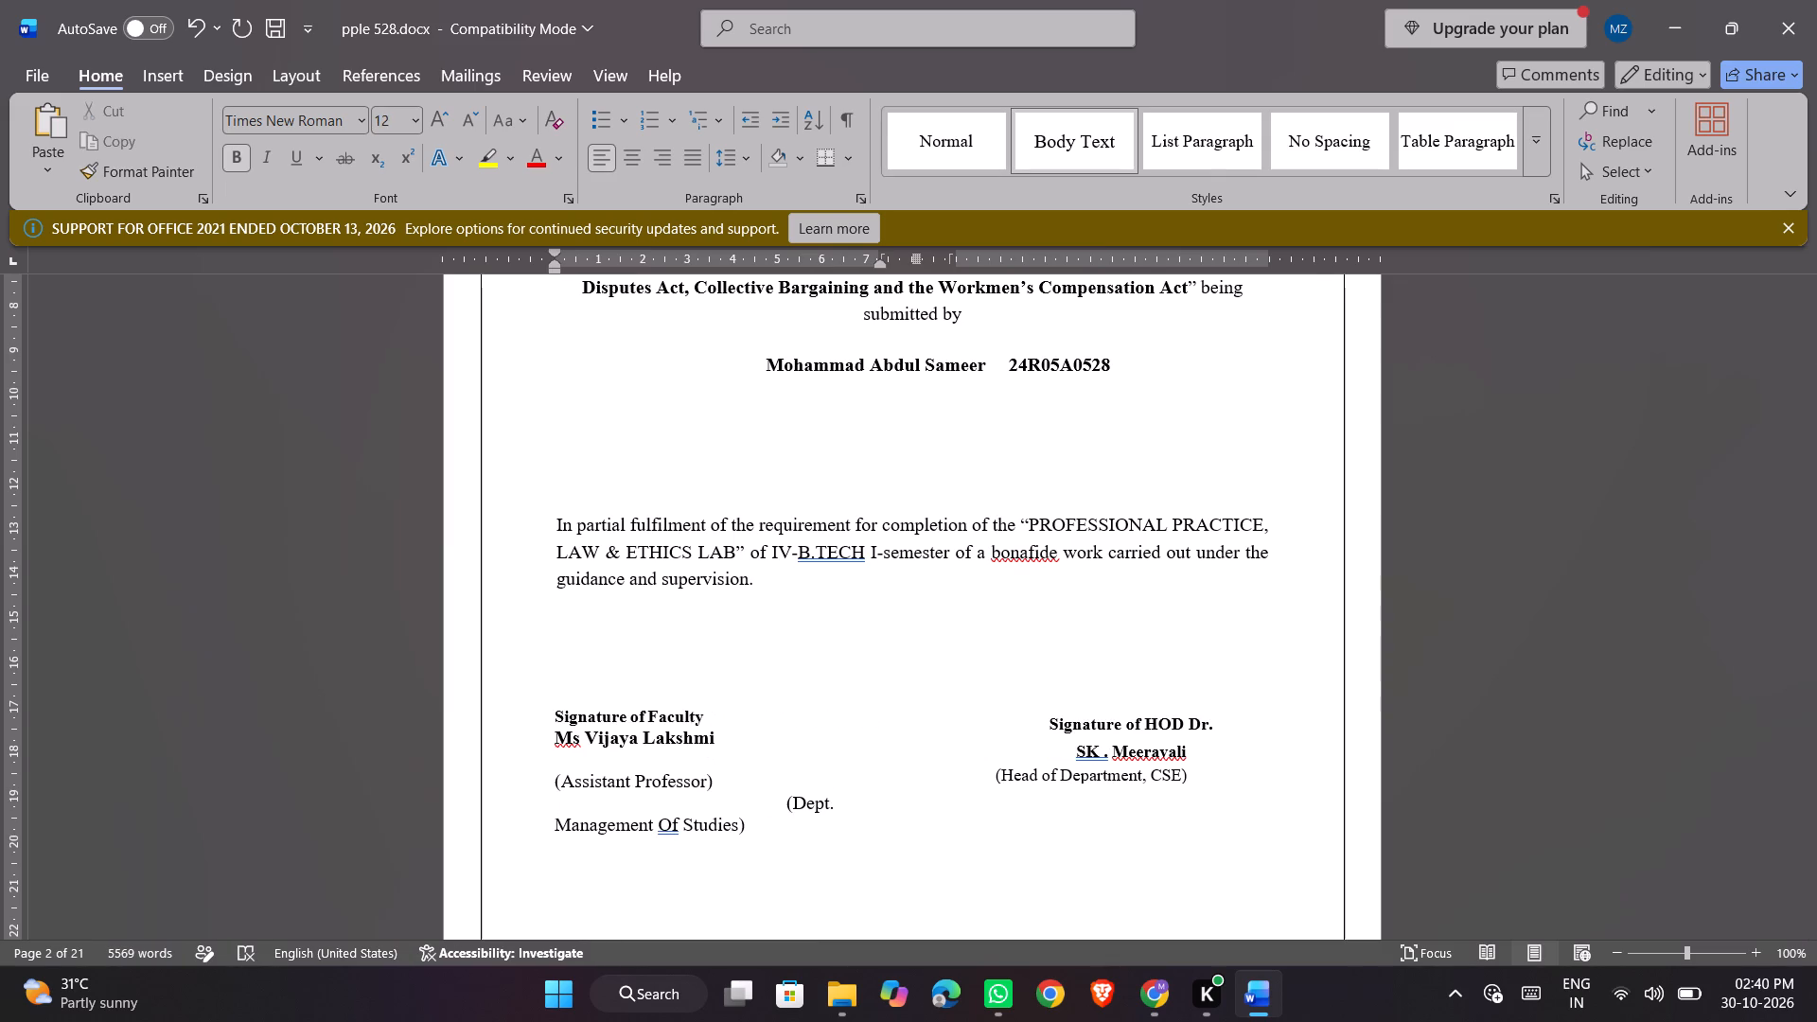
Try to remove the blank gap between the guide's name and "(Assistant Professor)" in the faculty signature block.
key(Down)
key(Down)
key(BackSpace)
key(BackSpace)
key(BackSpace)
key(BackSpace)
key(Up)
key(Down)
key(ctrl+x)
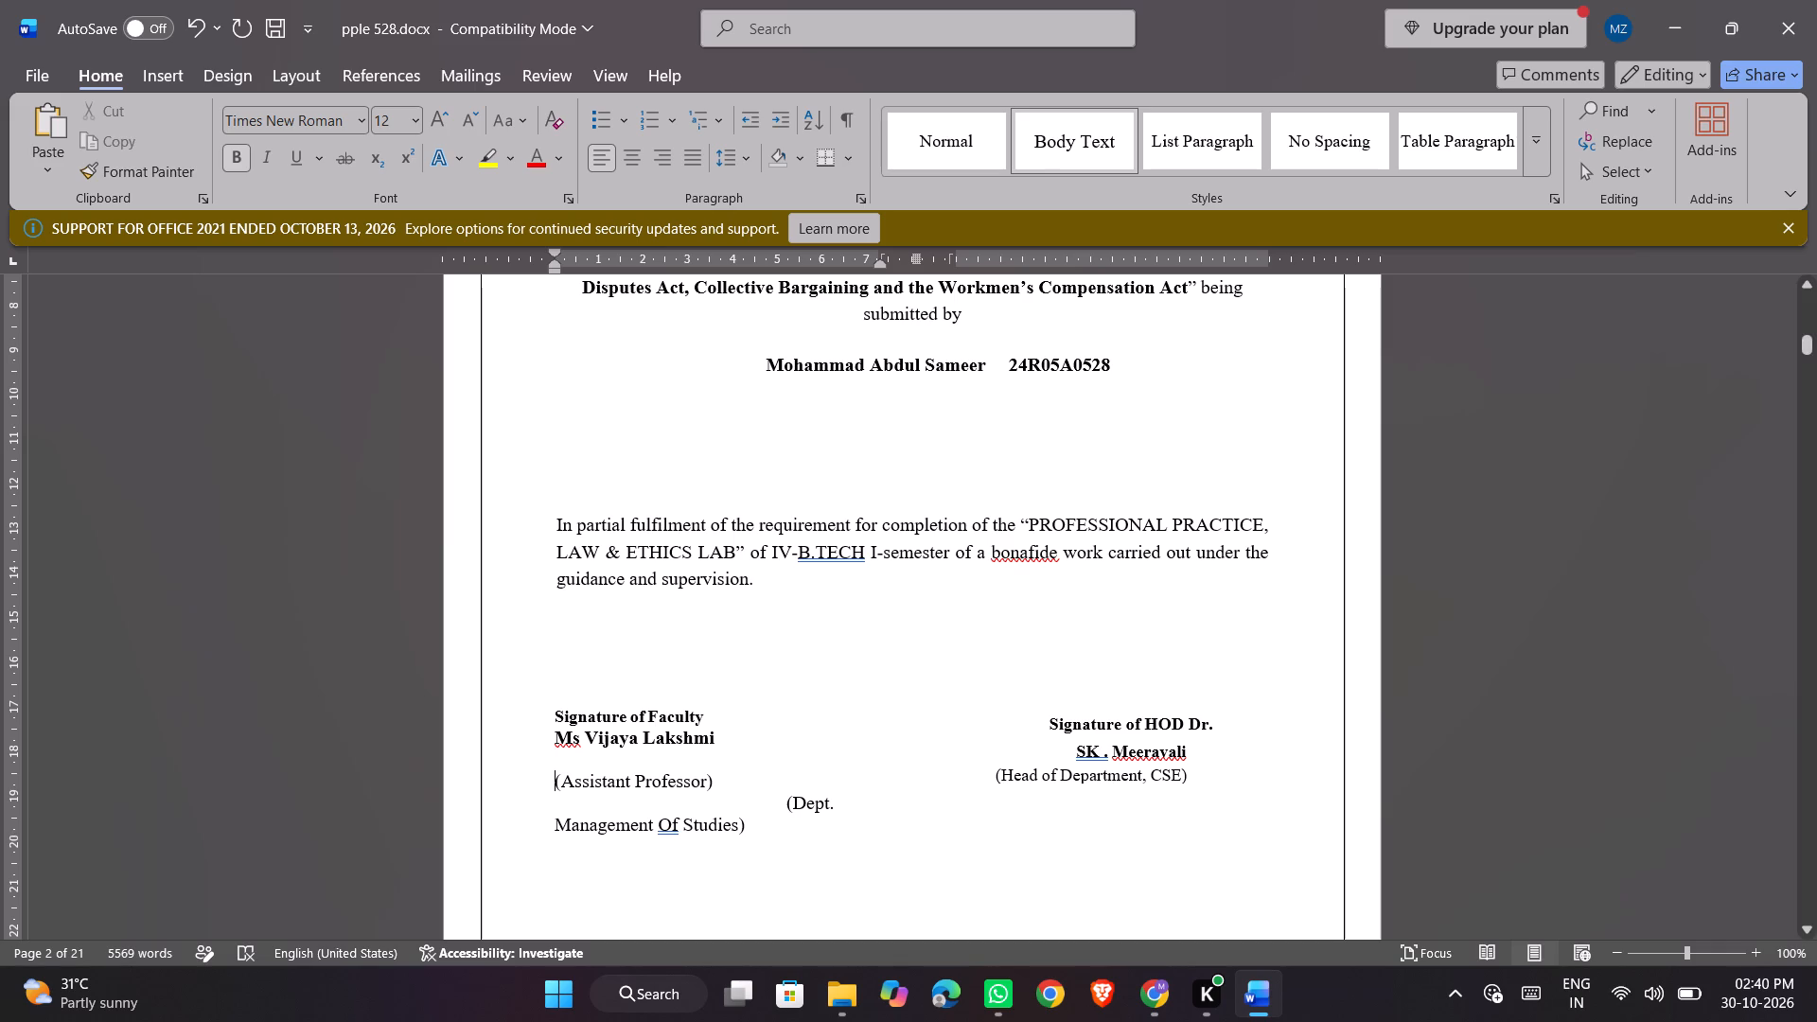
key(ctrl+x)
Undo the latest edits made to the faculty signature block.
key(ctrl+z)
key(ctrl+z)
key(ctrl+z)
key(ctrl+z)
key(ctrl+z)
Undo the remaining pasted guide details in the faculty signature block on the certificate page.
key(ctrl+z)
click(464, 873)
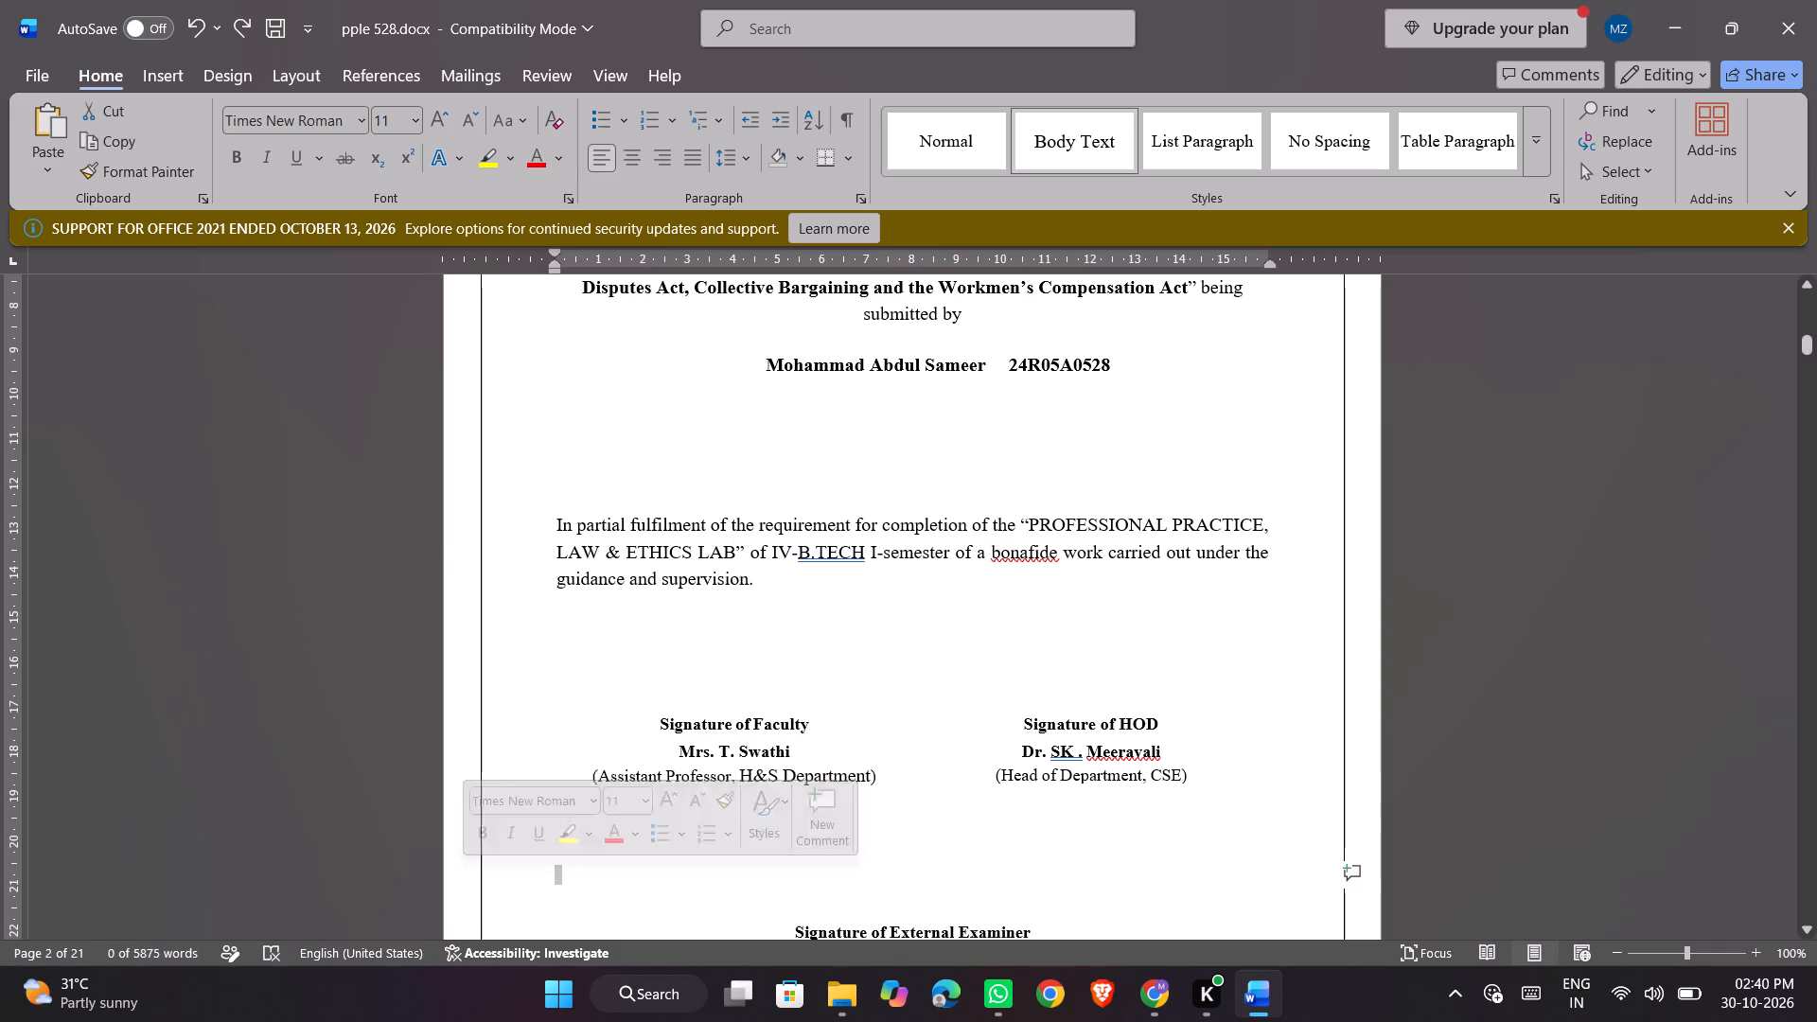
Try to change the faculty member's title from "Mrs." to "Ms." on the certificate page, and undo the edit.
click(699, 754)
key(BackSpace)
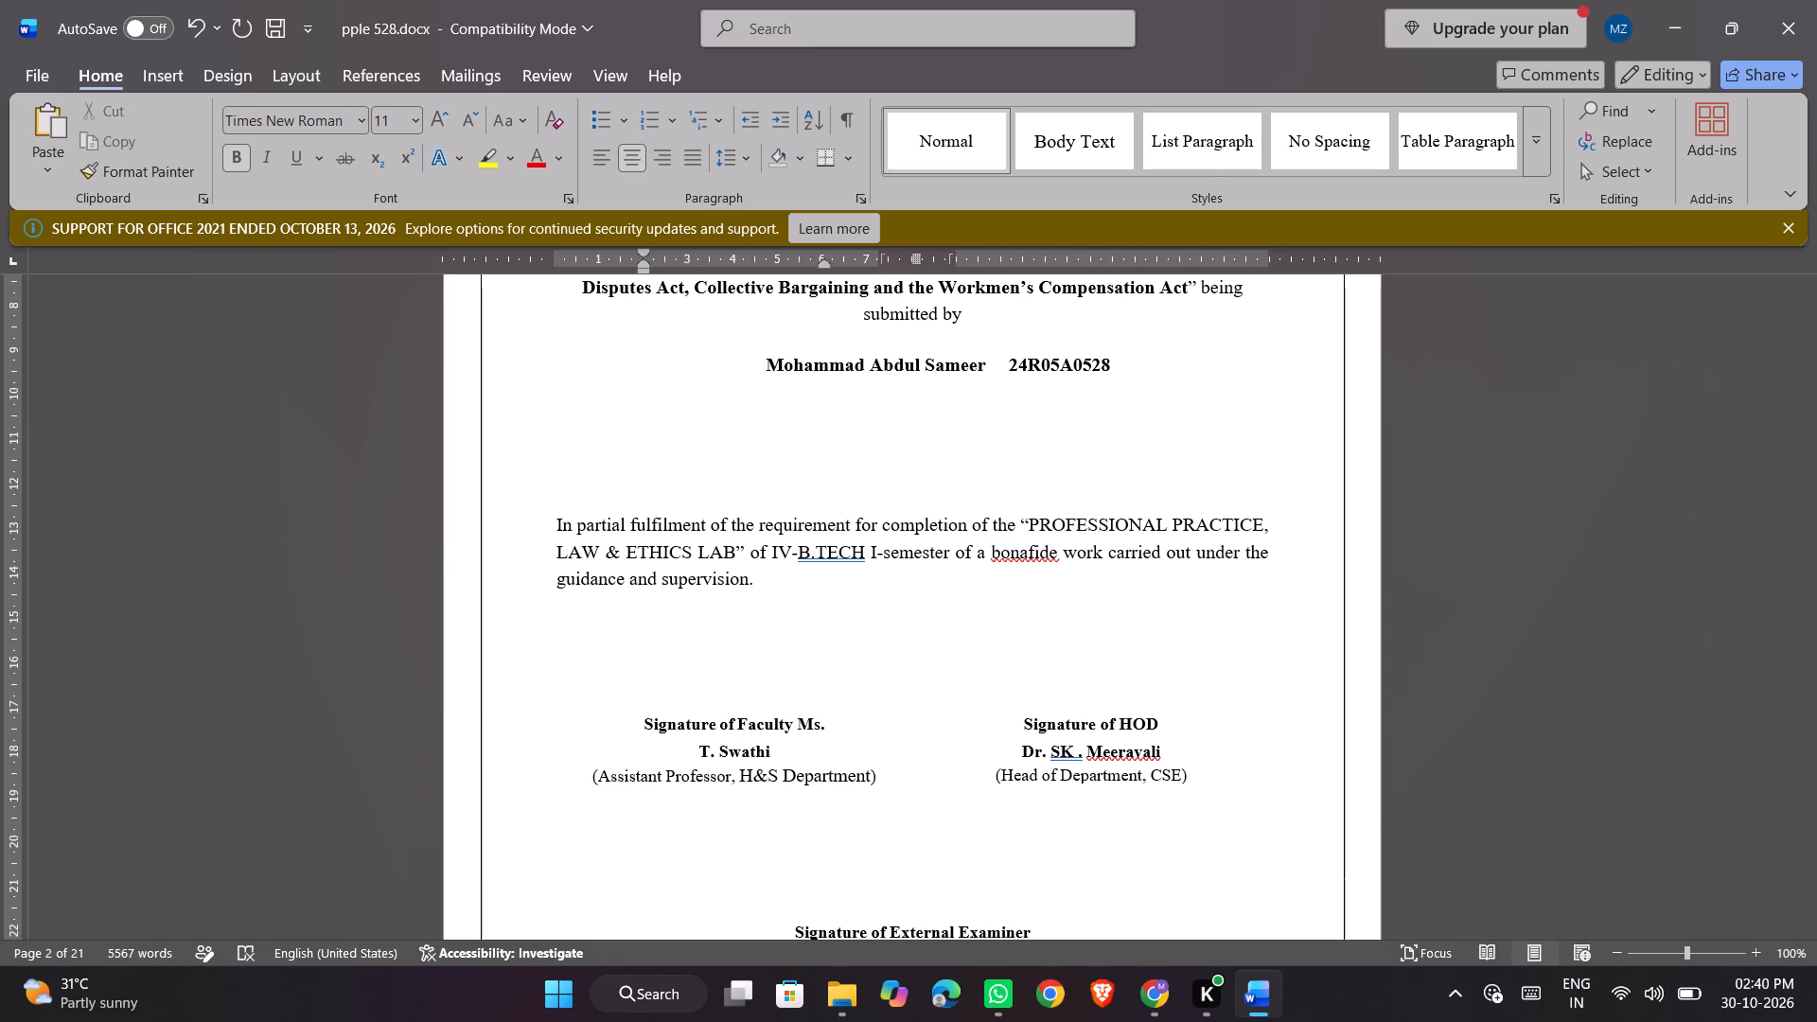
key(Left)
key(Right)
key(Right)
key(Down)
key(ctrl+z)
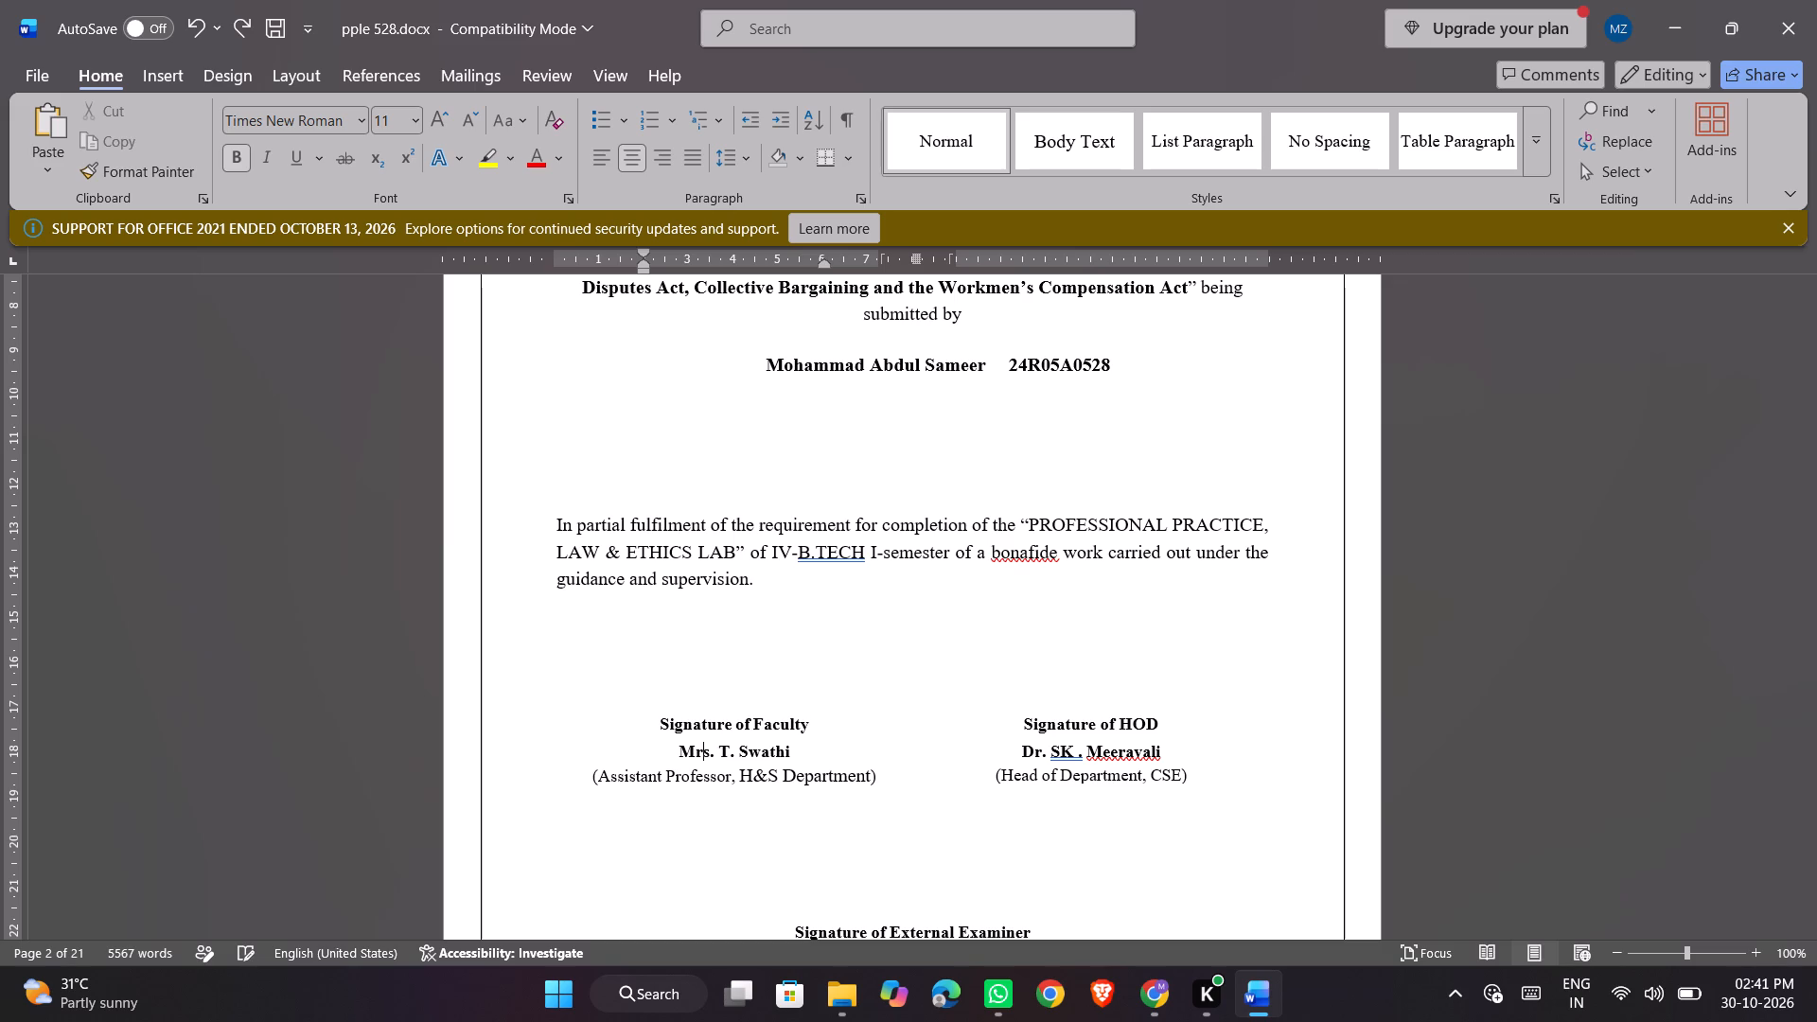
Delete the old faculty name and the period after "Mrs" under "Signature of Faculty" on the certificate page.
key(Right)
key(Right)
key(Right)
key(Right)
key(Right)
key(Right)
key(Right)
key(Right)
key(Right)
key(Right)
key(Right)
key(Right)
key(BackSpace)
key(BackSpace)
key(BackSpace)
key(BackSpace)
key(BackSpace)
key(BackSpace)
key(BackSpace)
key(BackSpace)
key(BackSpace)
key(BackSpace)
key(BackSpace)
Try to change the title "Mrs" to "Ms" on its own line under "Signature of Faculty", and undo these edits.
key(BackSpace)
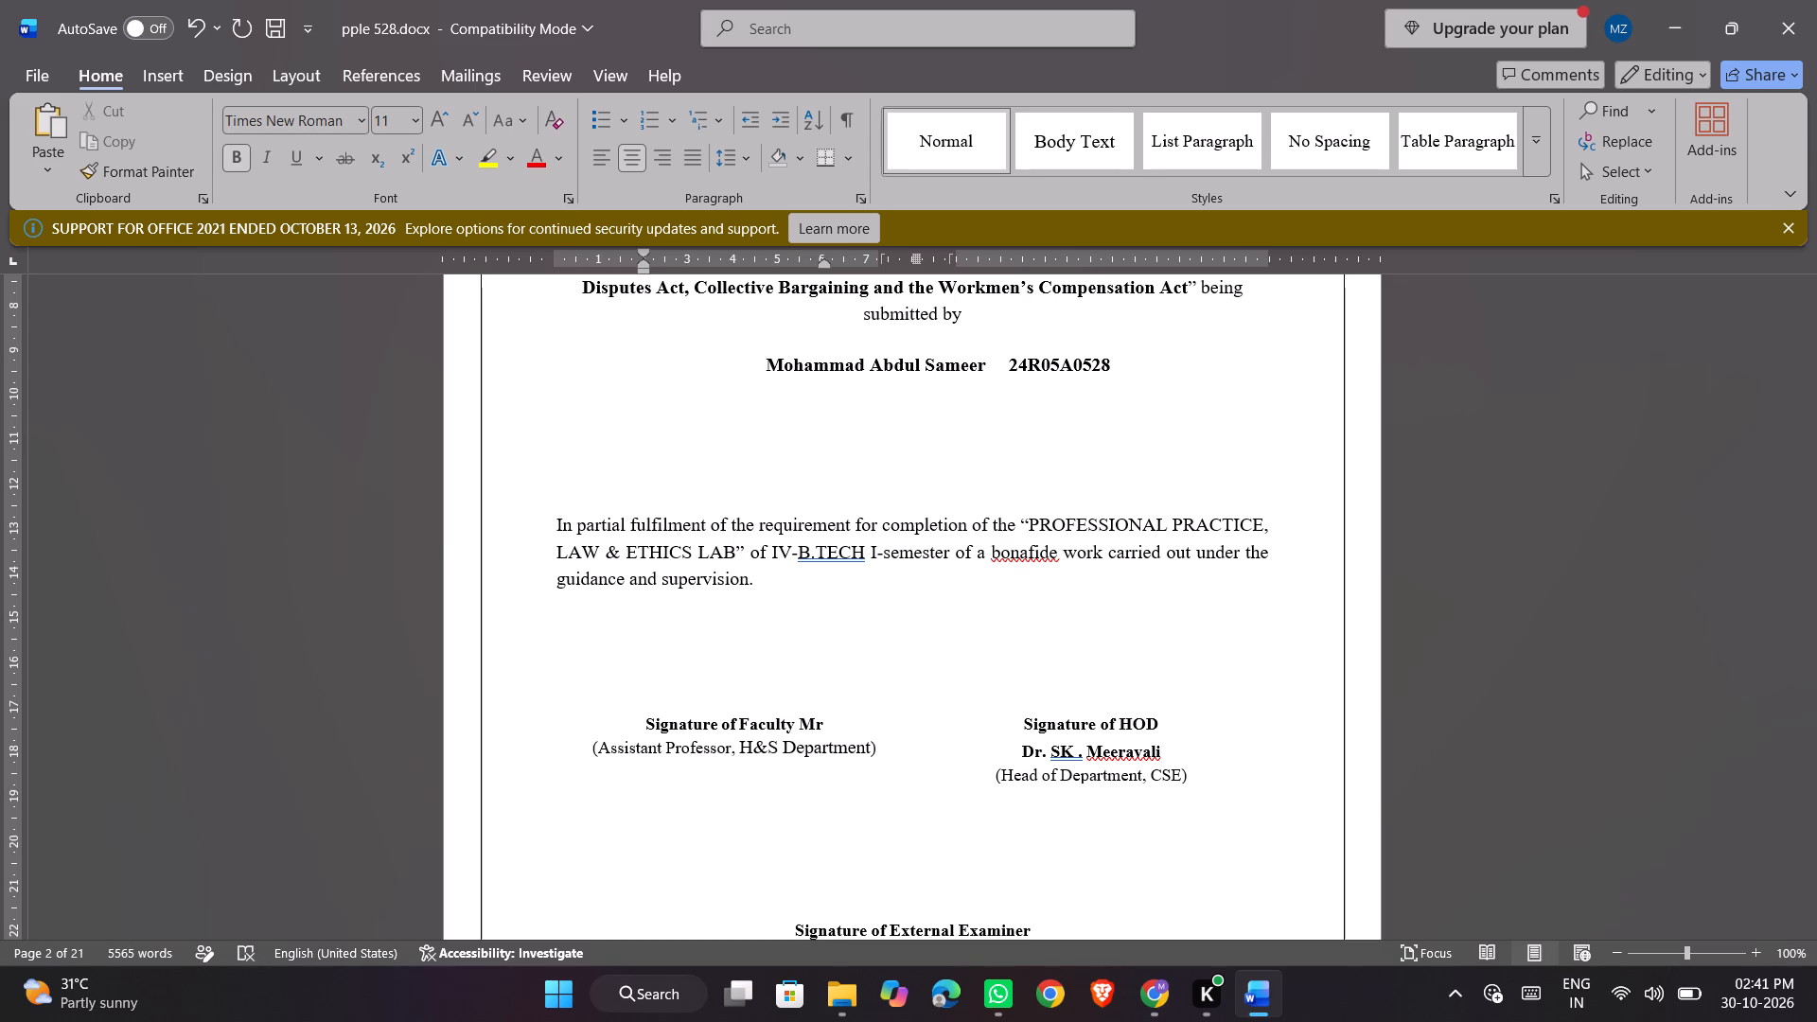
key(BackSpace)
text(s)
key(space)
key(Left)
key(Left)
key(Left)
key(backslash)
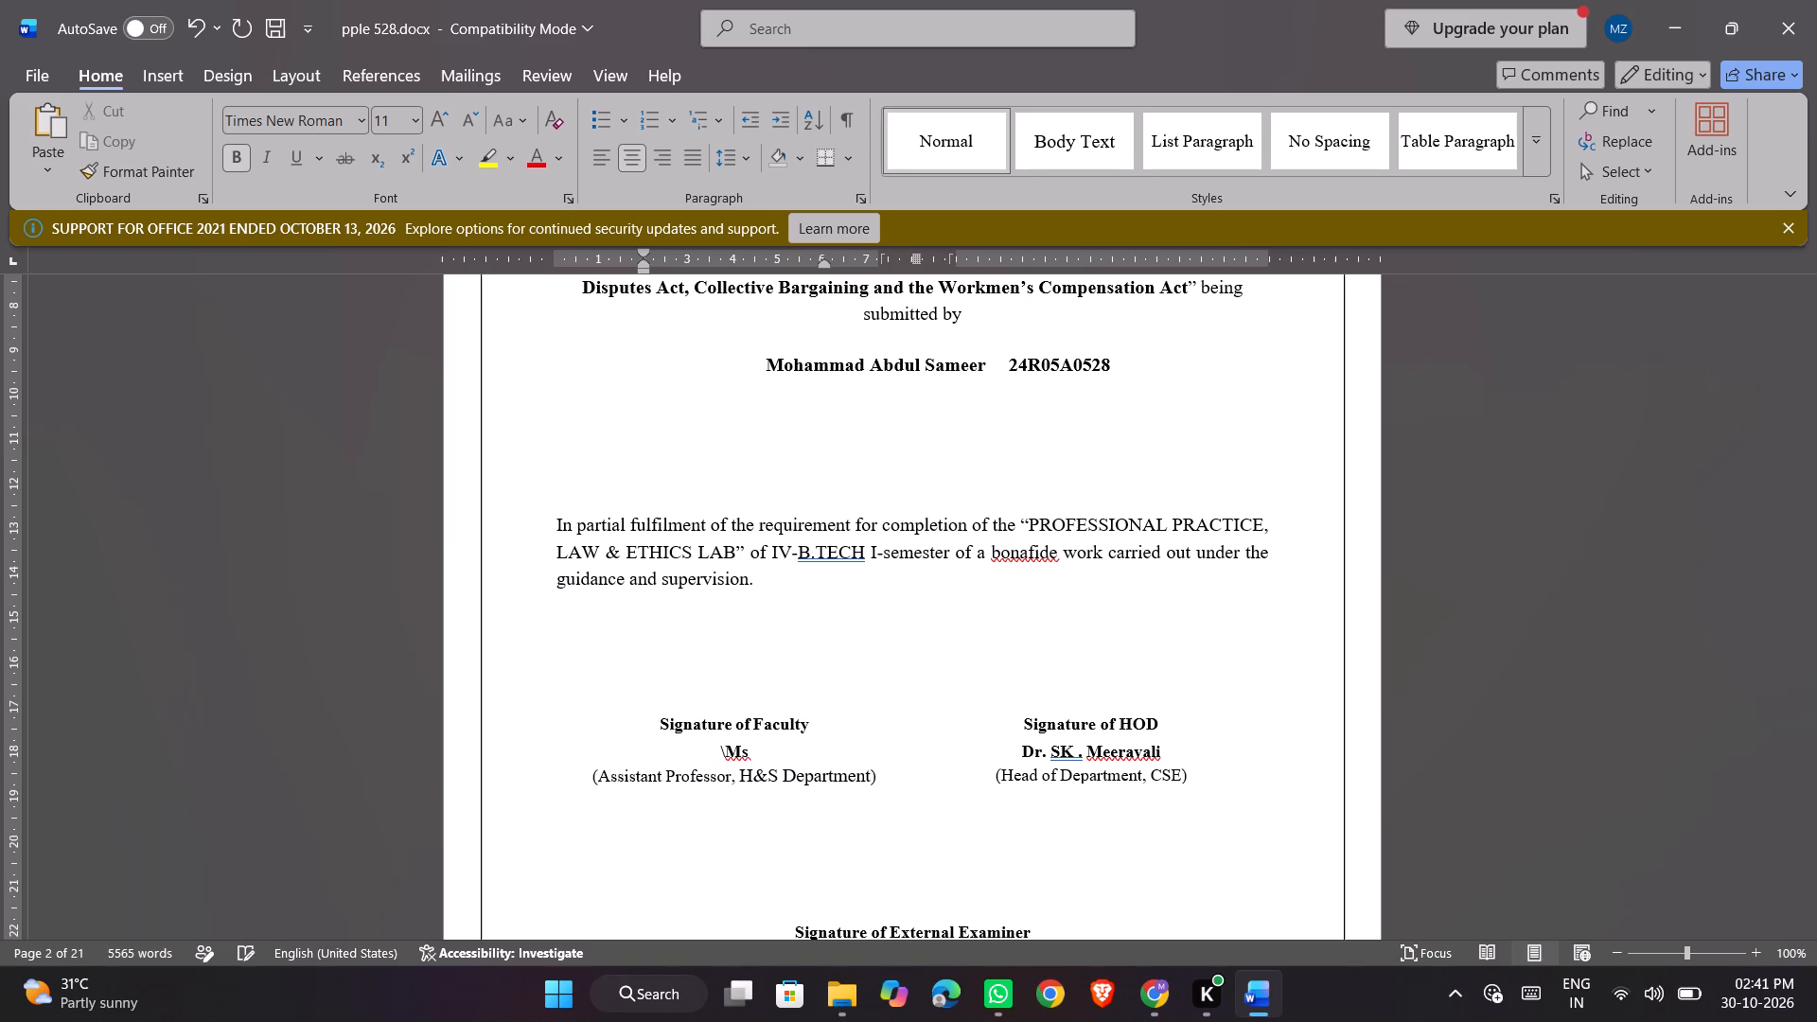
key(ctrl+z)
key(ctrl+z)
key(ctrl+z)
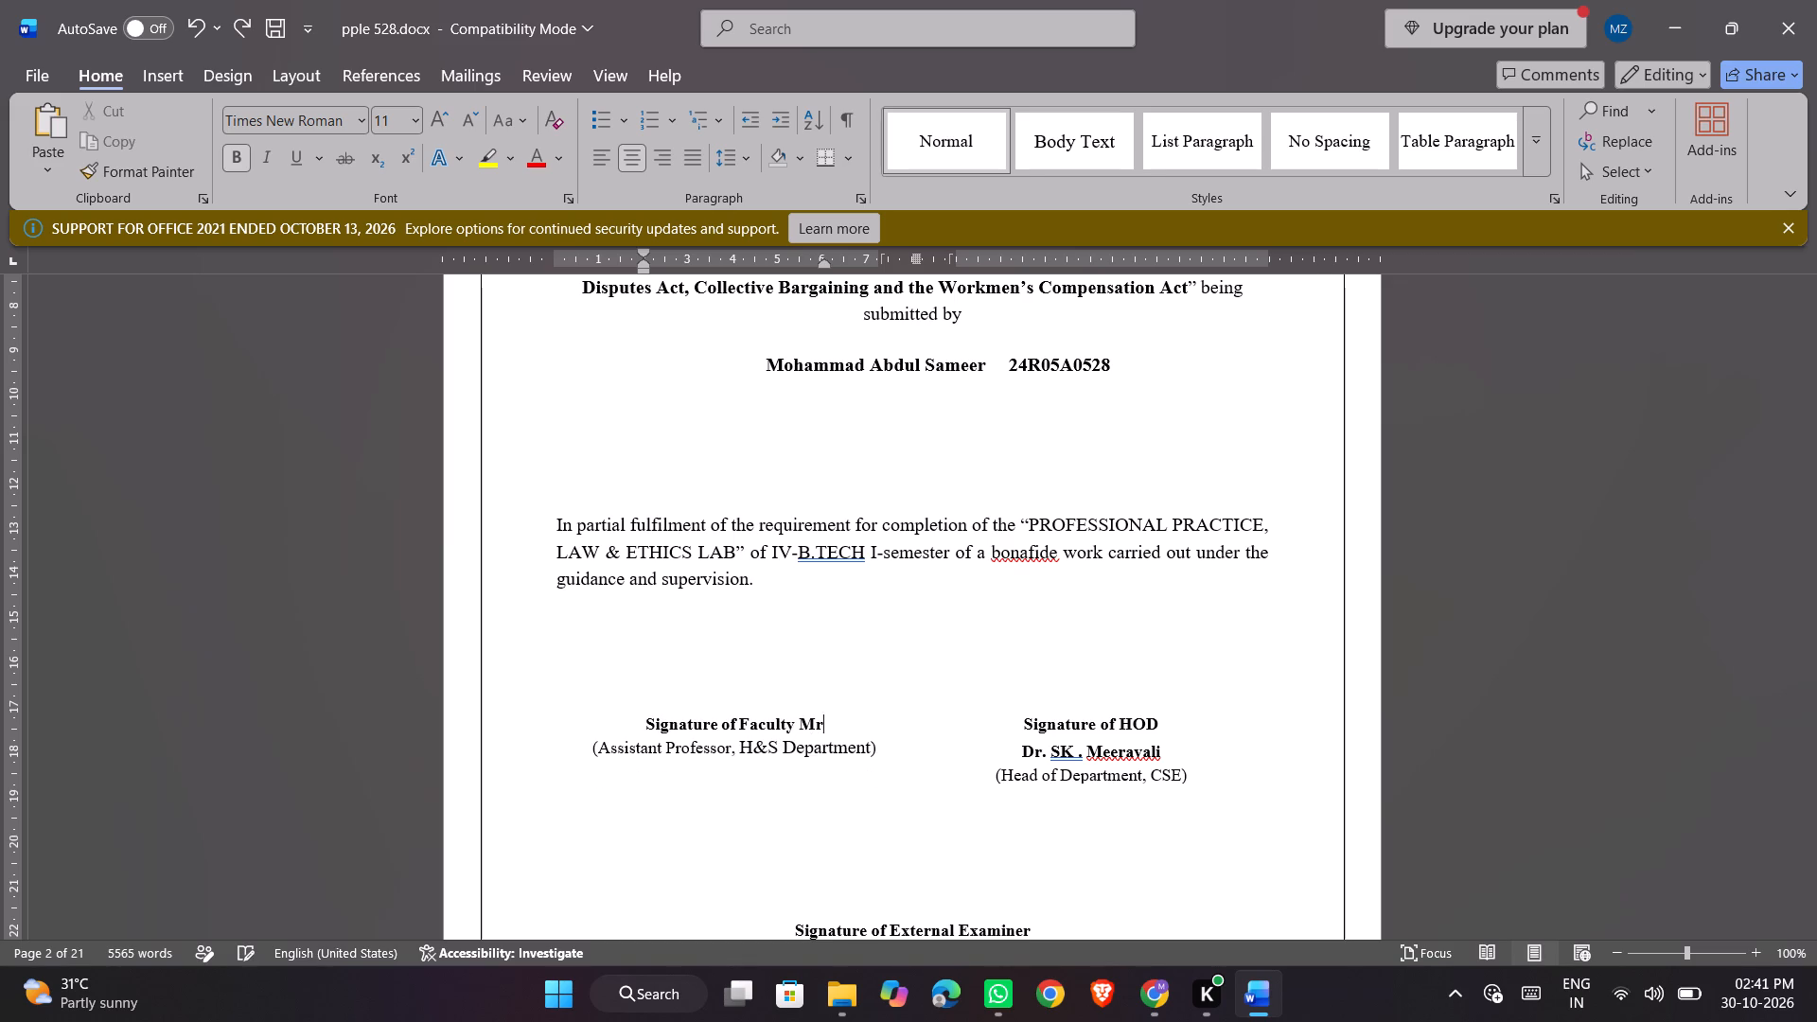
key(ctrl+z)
Replace "Mrs" in the faculty signature block with the title "Ms" followed by the guide's name.
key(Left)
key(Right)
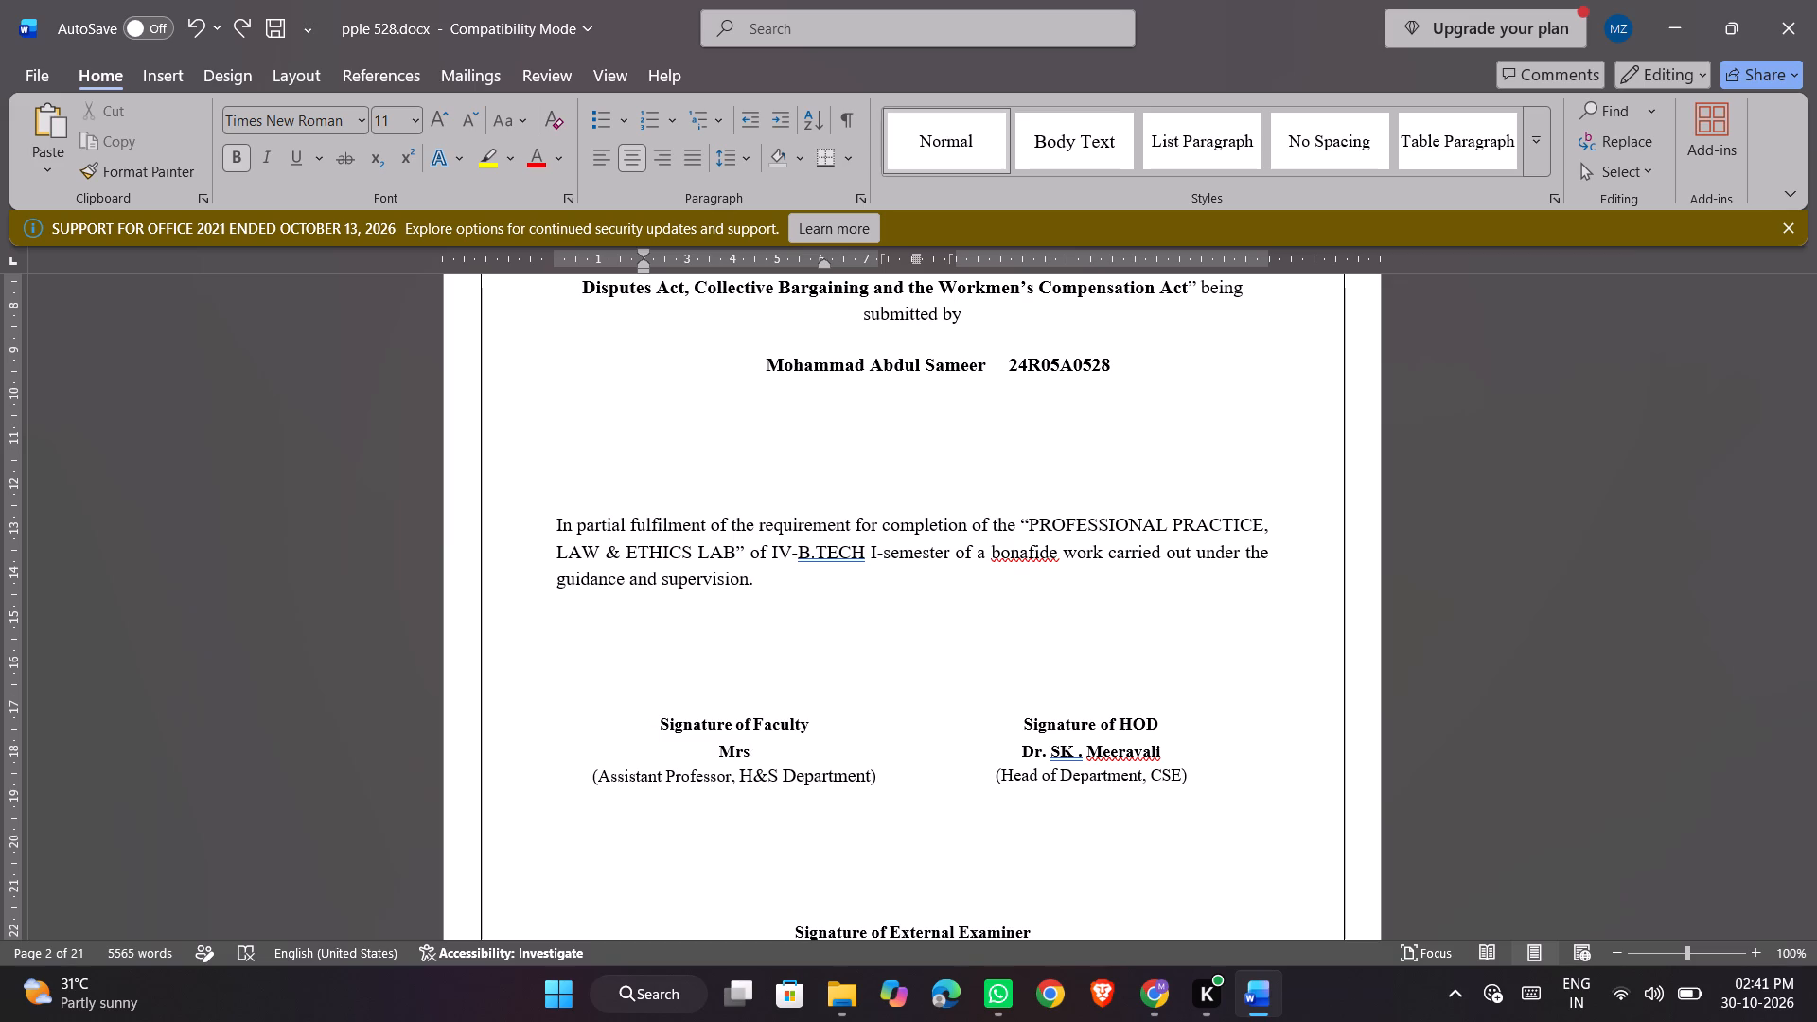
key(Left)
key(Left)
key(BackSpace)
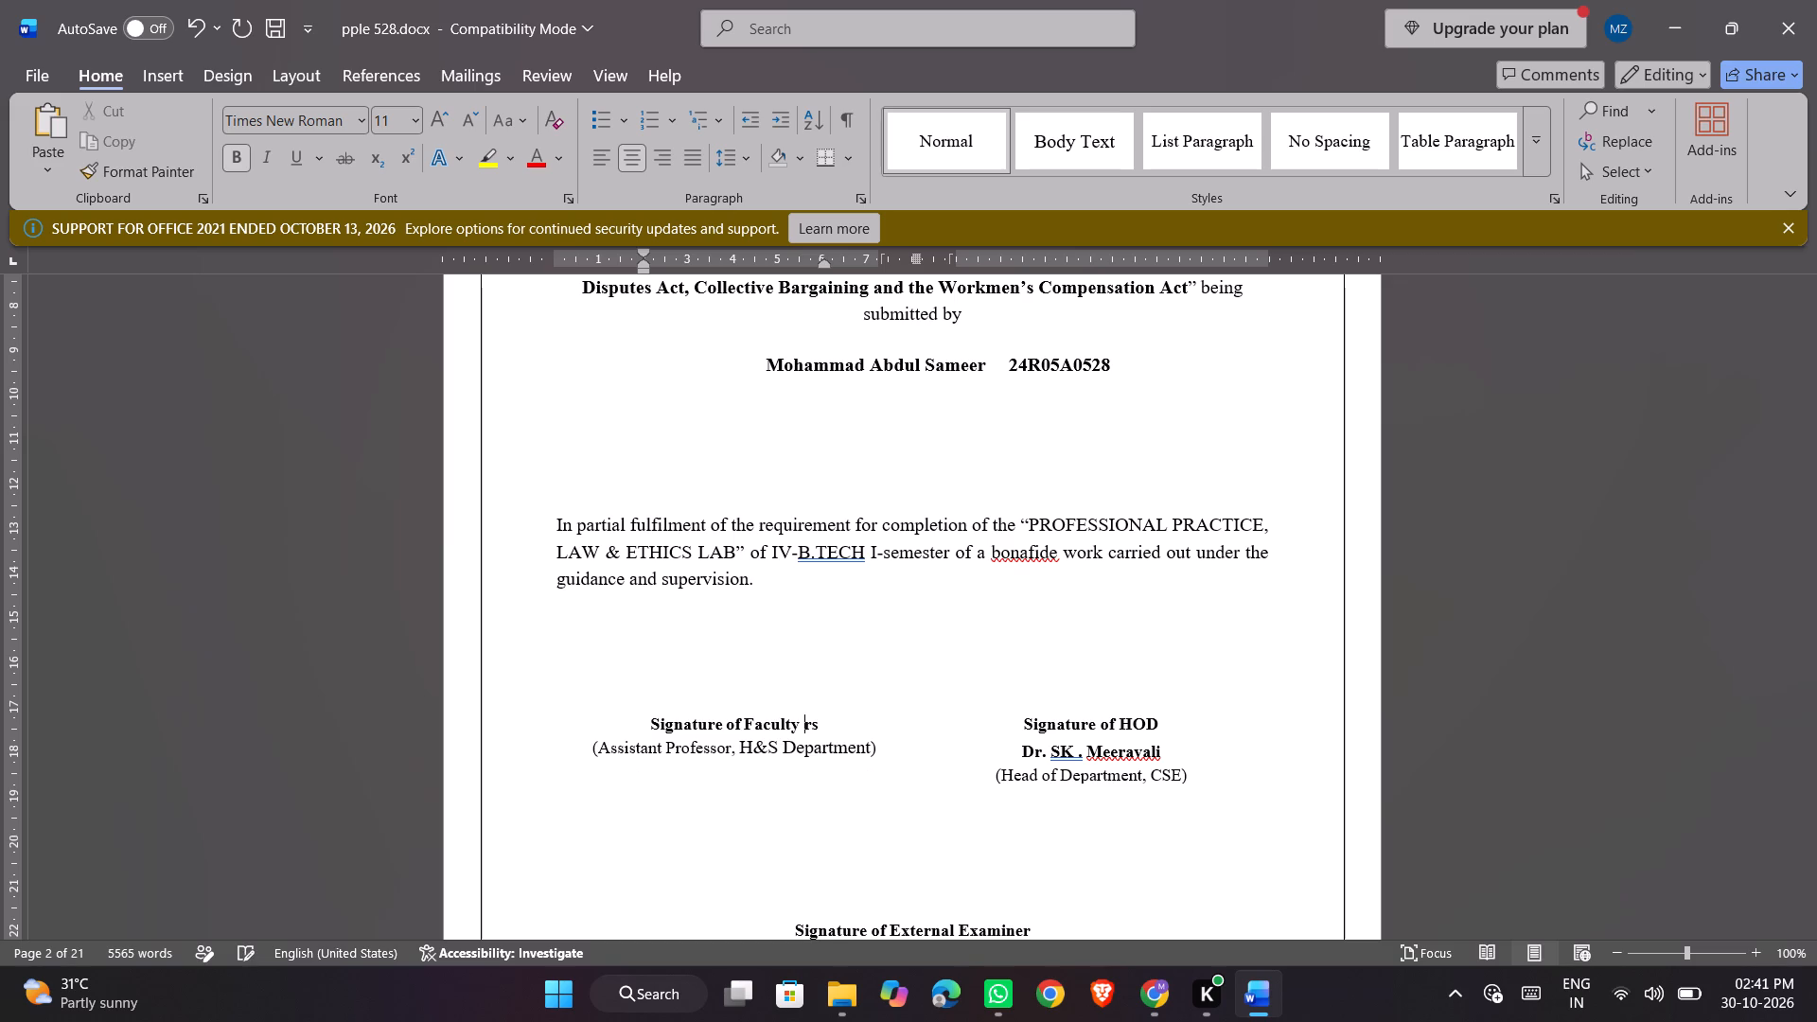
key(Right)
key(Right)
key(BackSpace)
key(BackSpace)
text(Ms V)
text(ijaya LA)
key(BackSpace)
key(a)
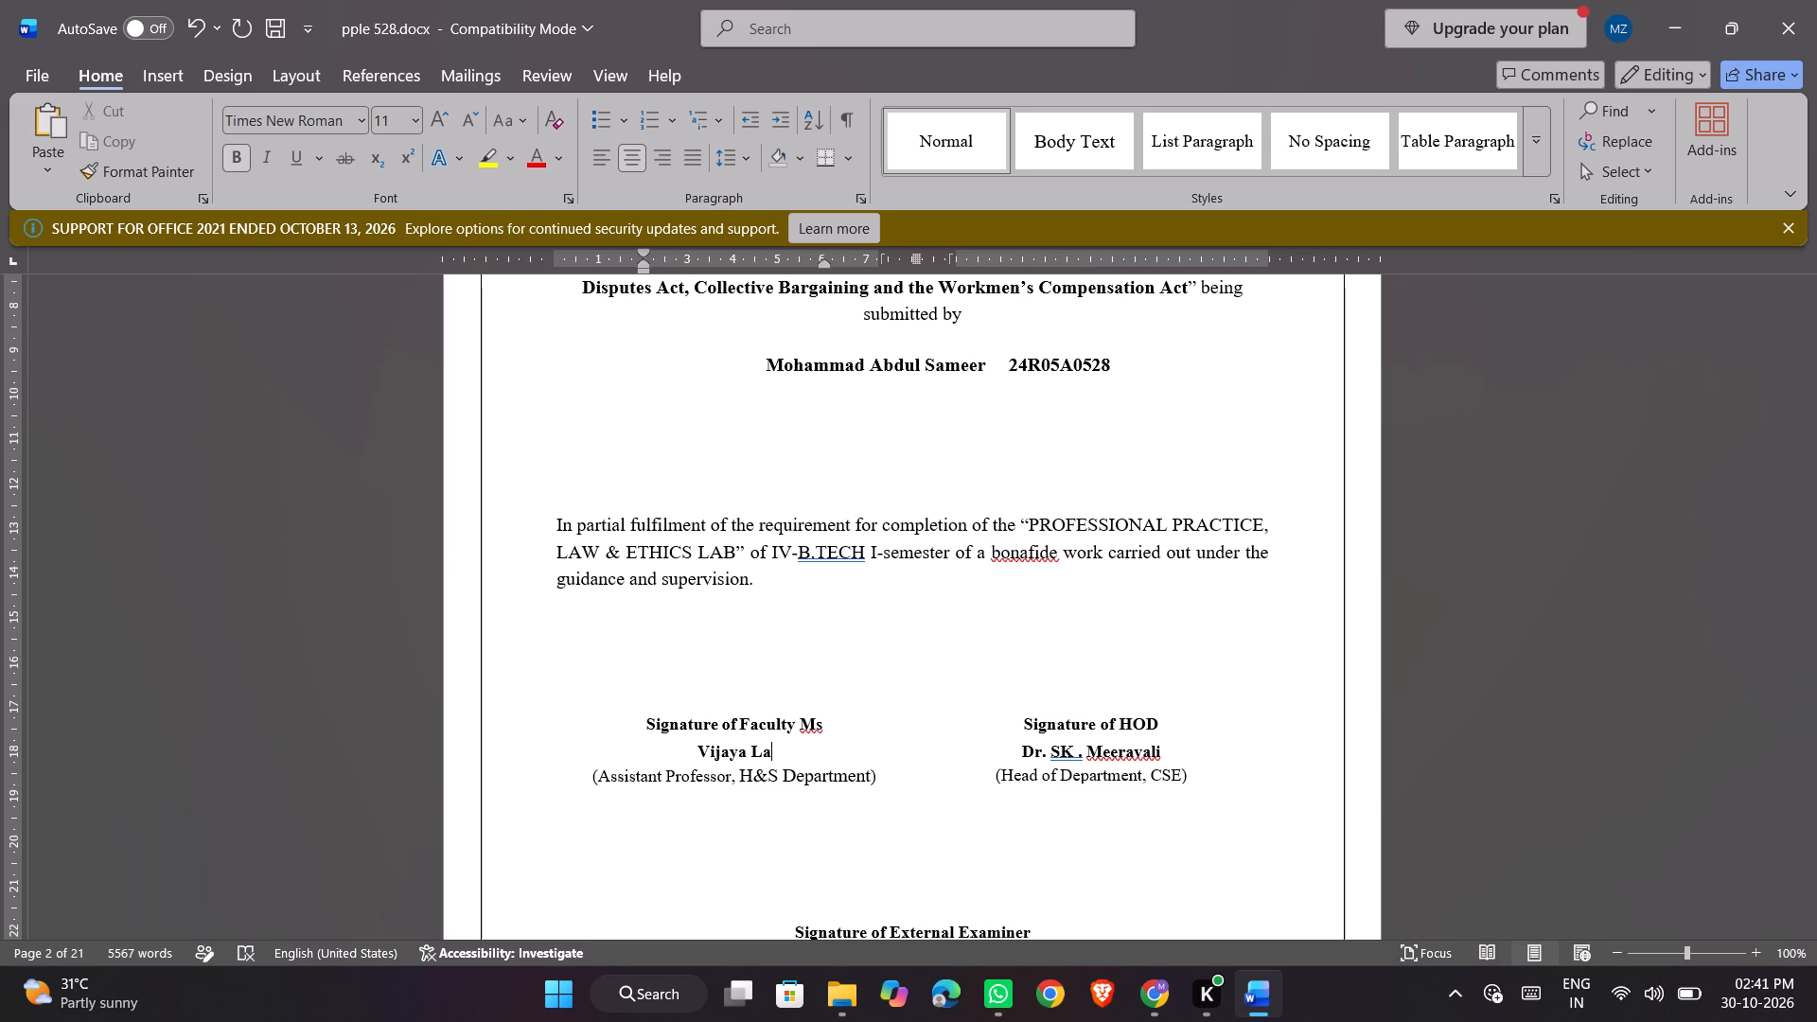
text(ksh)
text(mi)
Start a new line before "Ms" so the guide's title and name sit together below "Signature of Faculty".
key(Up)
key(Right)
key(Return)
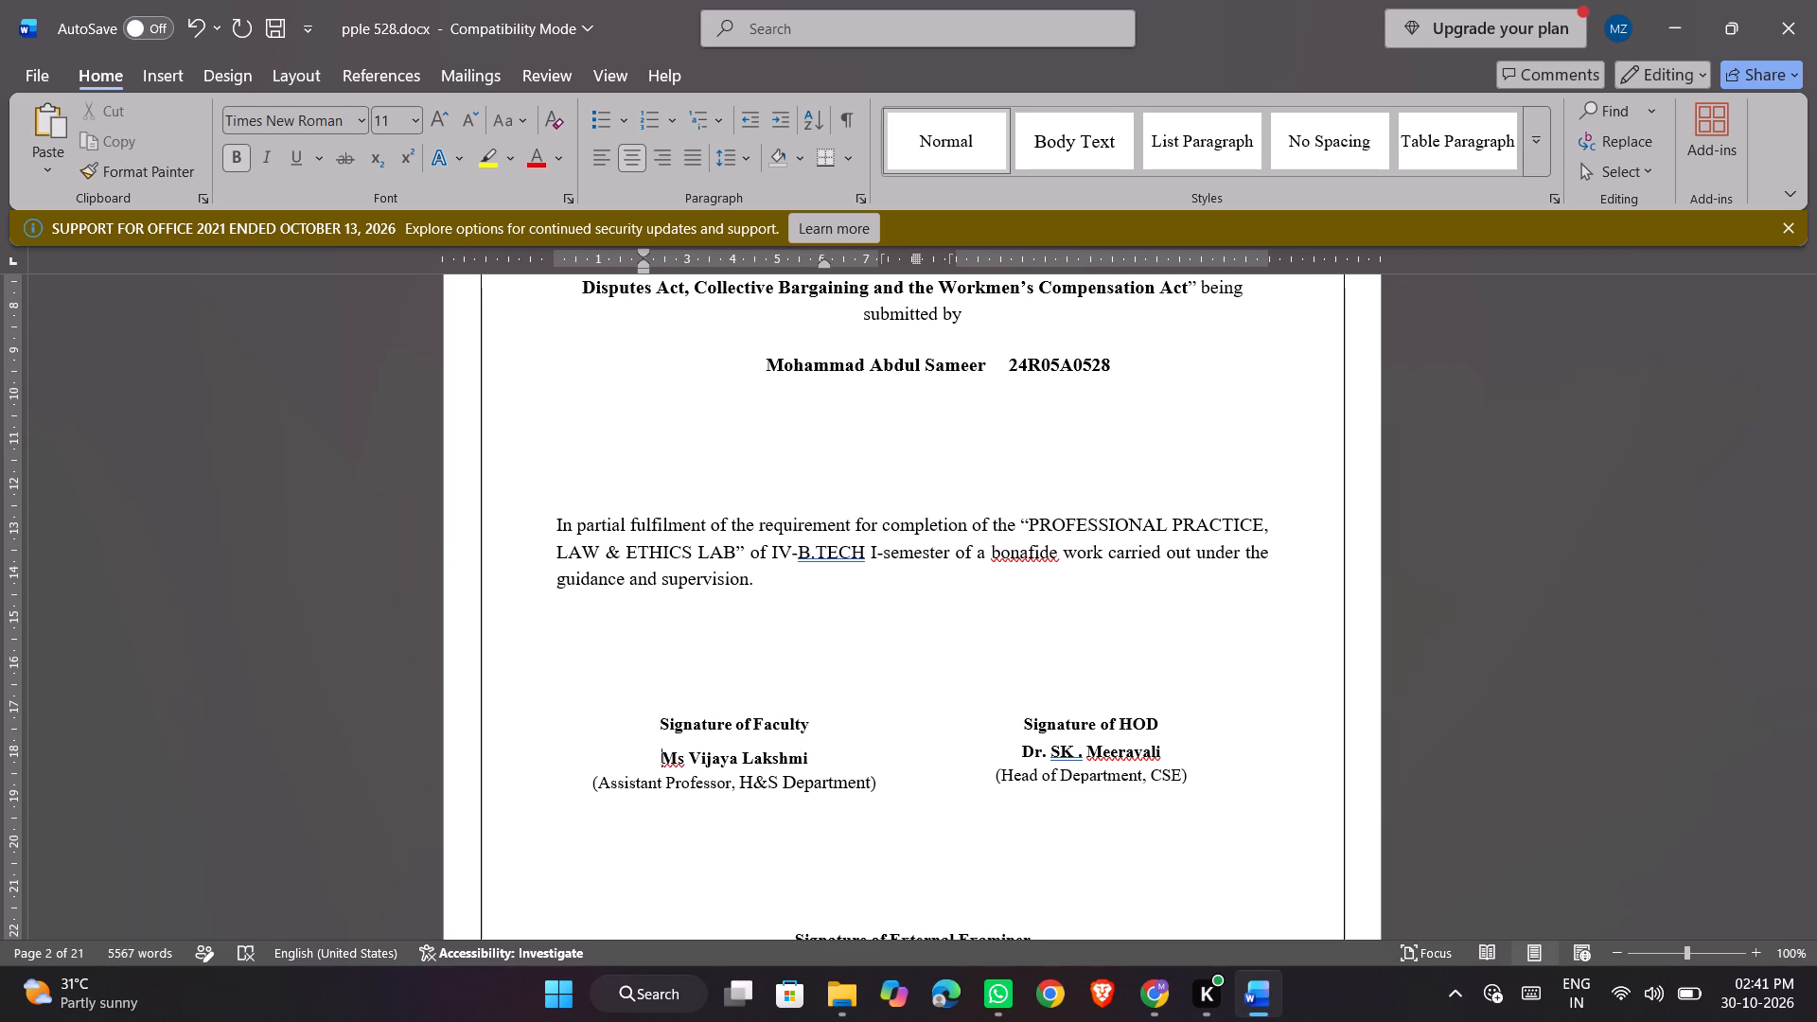
Shorten the faculty designation to "(Assistant Professor)" by deleting the H&S department text, checking against the certificate page in PPLE 536.pdf.
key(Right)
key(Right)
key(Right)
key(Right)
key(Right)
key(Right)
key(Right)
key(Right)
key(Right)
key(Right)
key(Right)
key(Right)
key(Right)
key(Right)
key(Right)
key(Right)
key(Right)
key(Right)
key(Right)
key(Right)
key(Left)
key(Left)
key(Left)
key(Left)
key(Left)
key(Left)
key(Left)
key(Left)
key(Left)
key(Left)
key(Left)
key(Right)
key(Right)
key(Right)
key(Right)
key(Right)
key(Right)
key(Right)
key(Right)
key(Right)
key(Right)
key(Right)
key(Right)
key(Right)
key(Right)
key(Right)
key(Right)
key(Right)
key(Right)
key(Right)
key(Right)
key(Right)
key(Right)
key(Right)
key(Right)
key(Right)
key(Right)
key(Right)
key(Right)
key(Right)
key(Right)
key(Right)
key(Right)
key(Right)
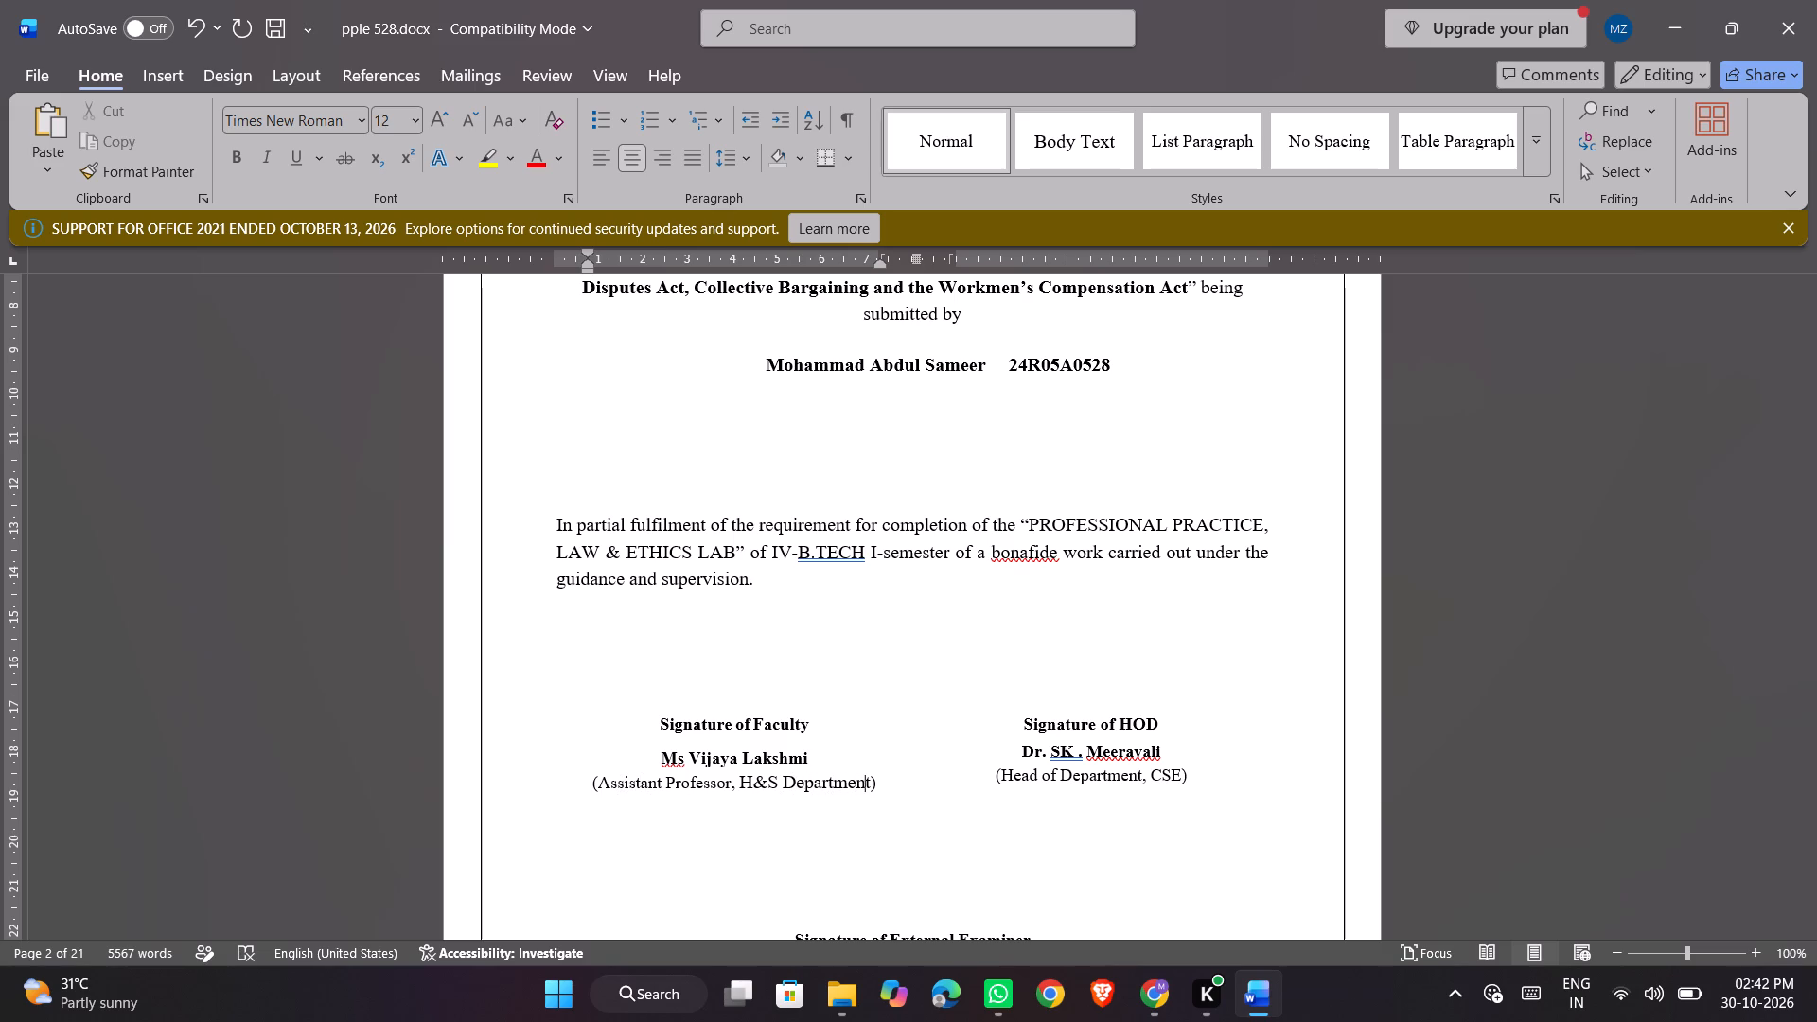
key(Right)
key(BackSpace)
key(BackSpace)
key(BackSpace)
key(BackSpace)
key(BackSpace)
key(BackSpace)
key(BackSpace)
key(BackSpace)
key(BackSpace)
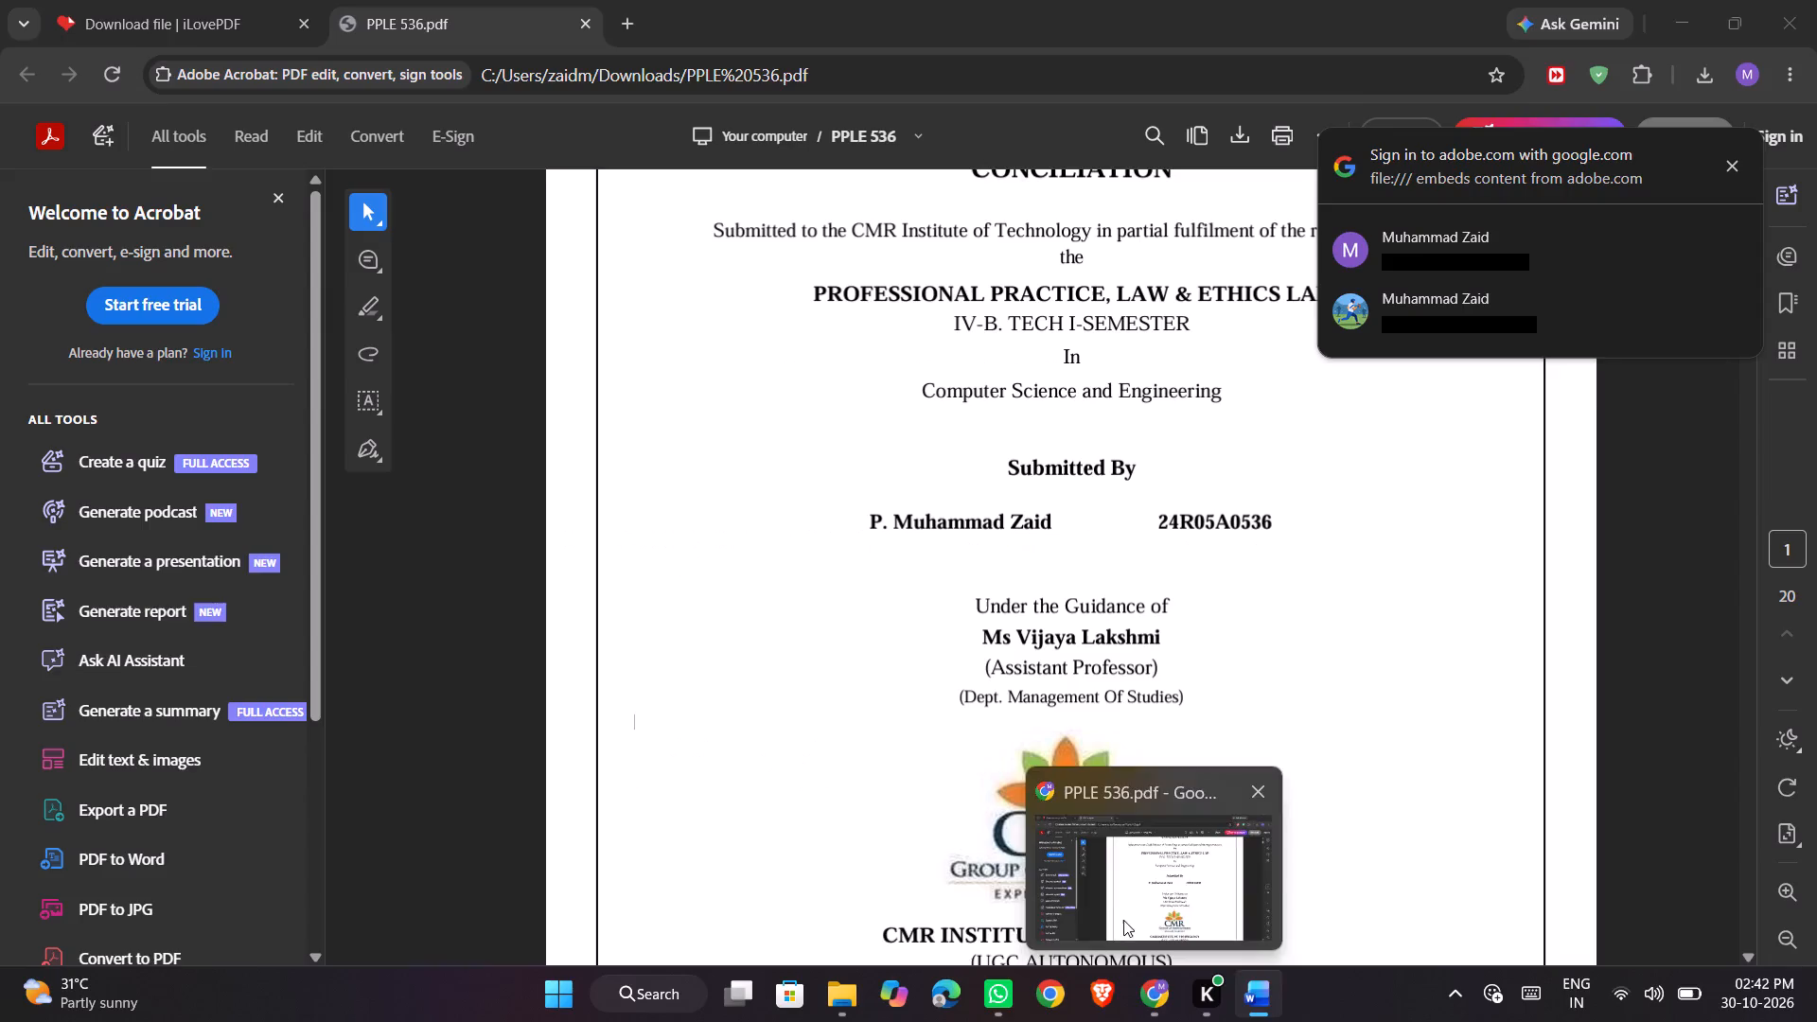
click(1123, 920)
scroll(1061, 831, down, 5)
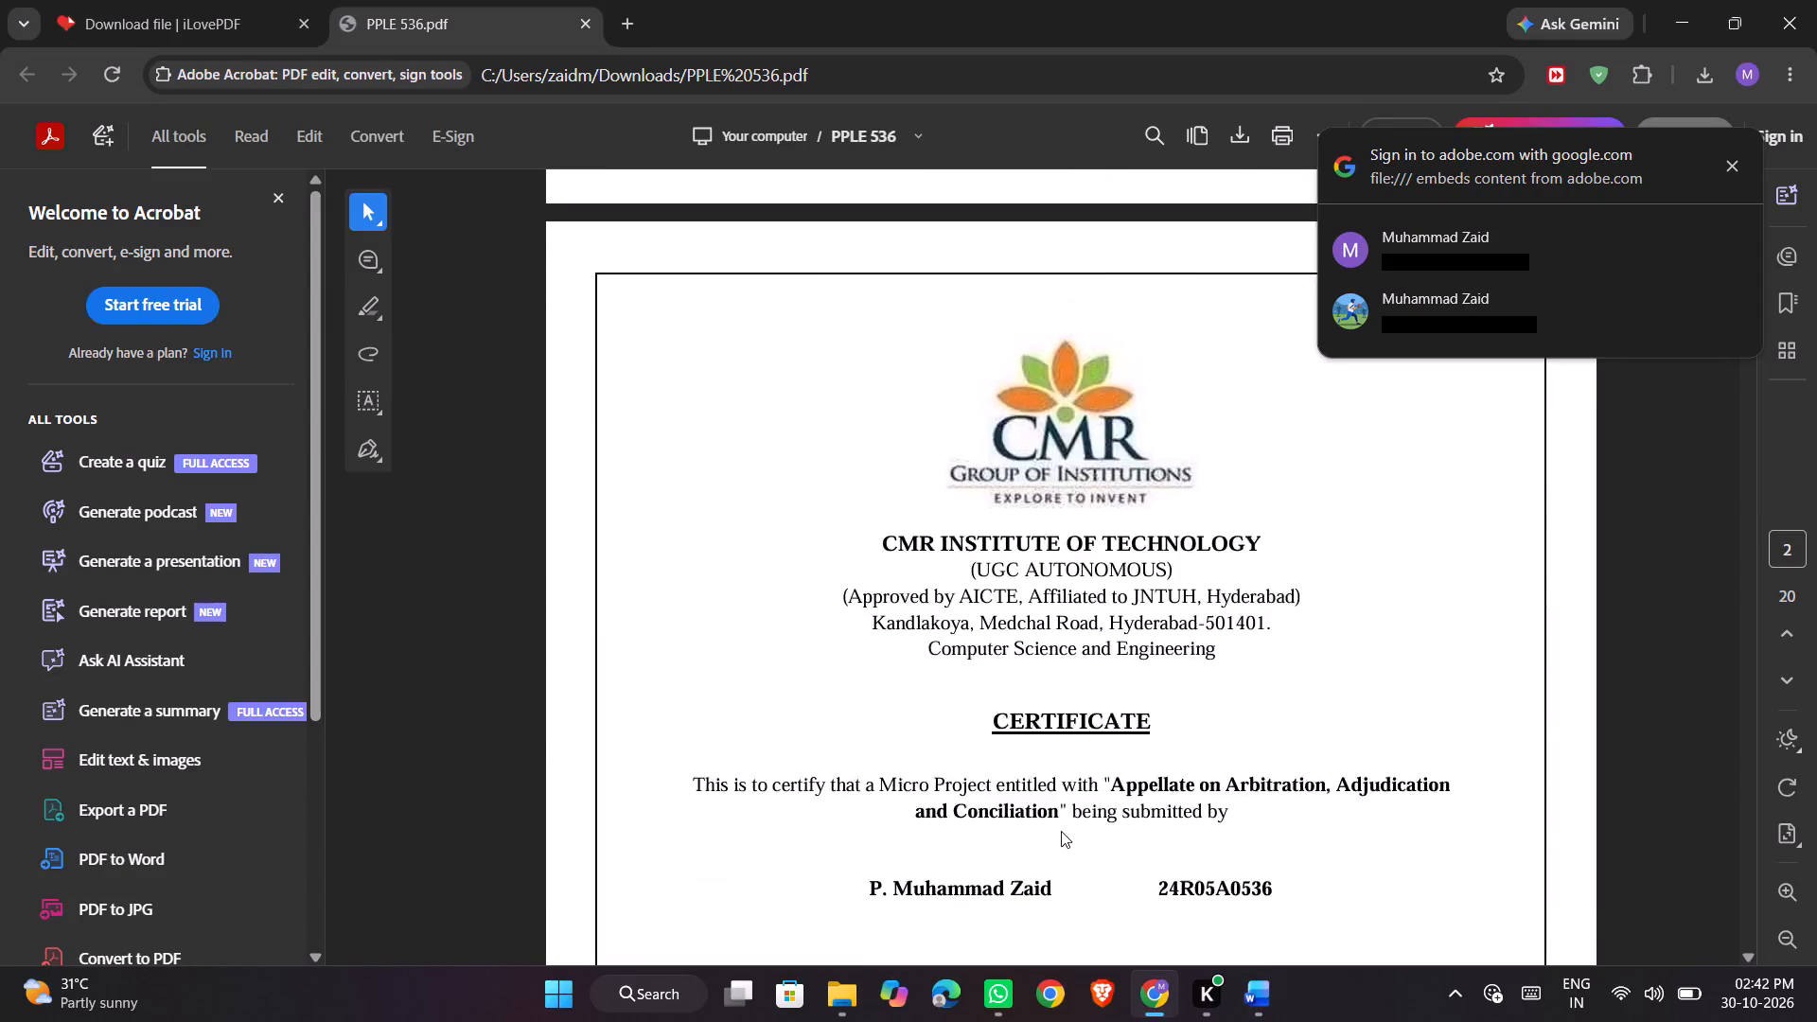
scroll(1061, 831, down, 5)
scroll(1061, 831, up, 1)
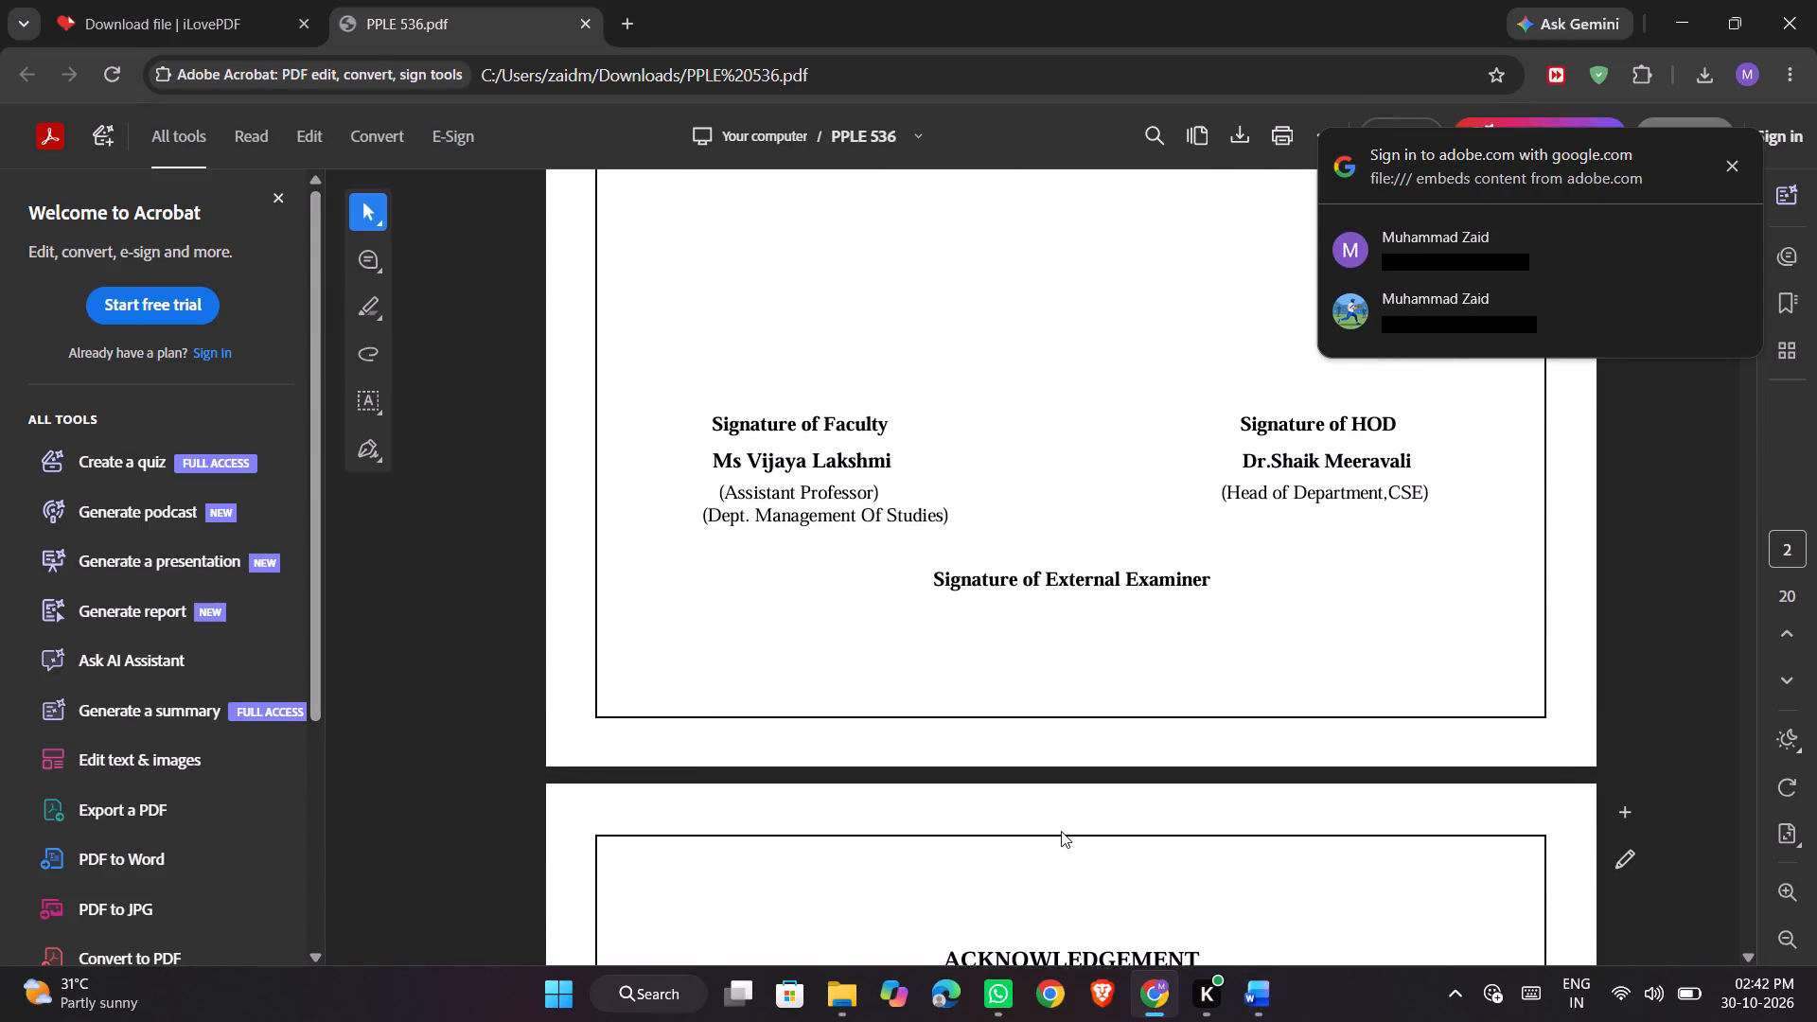
scroll(1061, 831, up, 2)
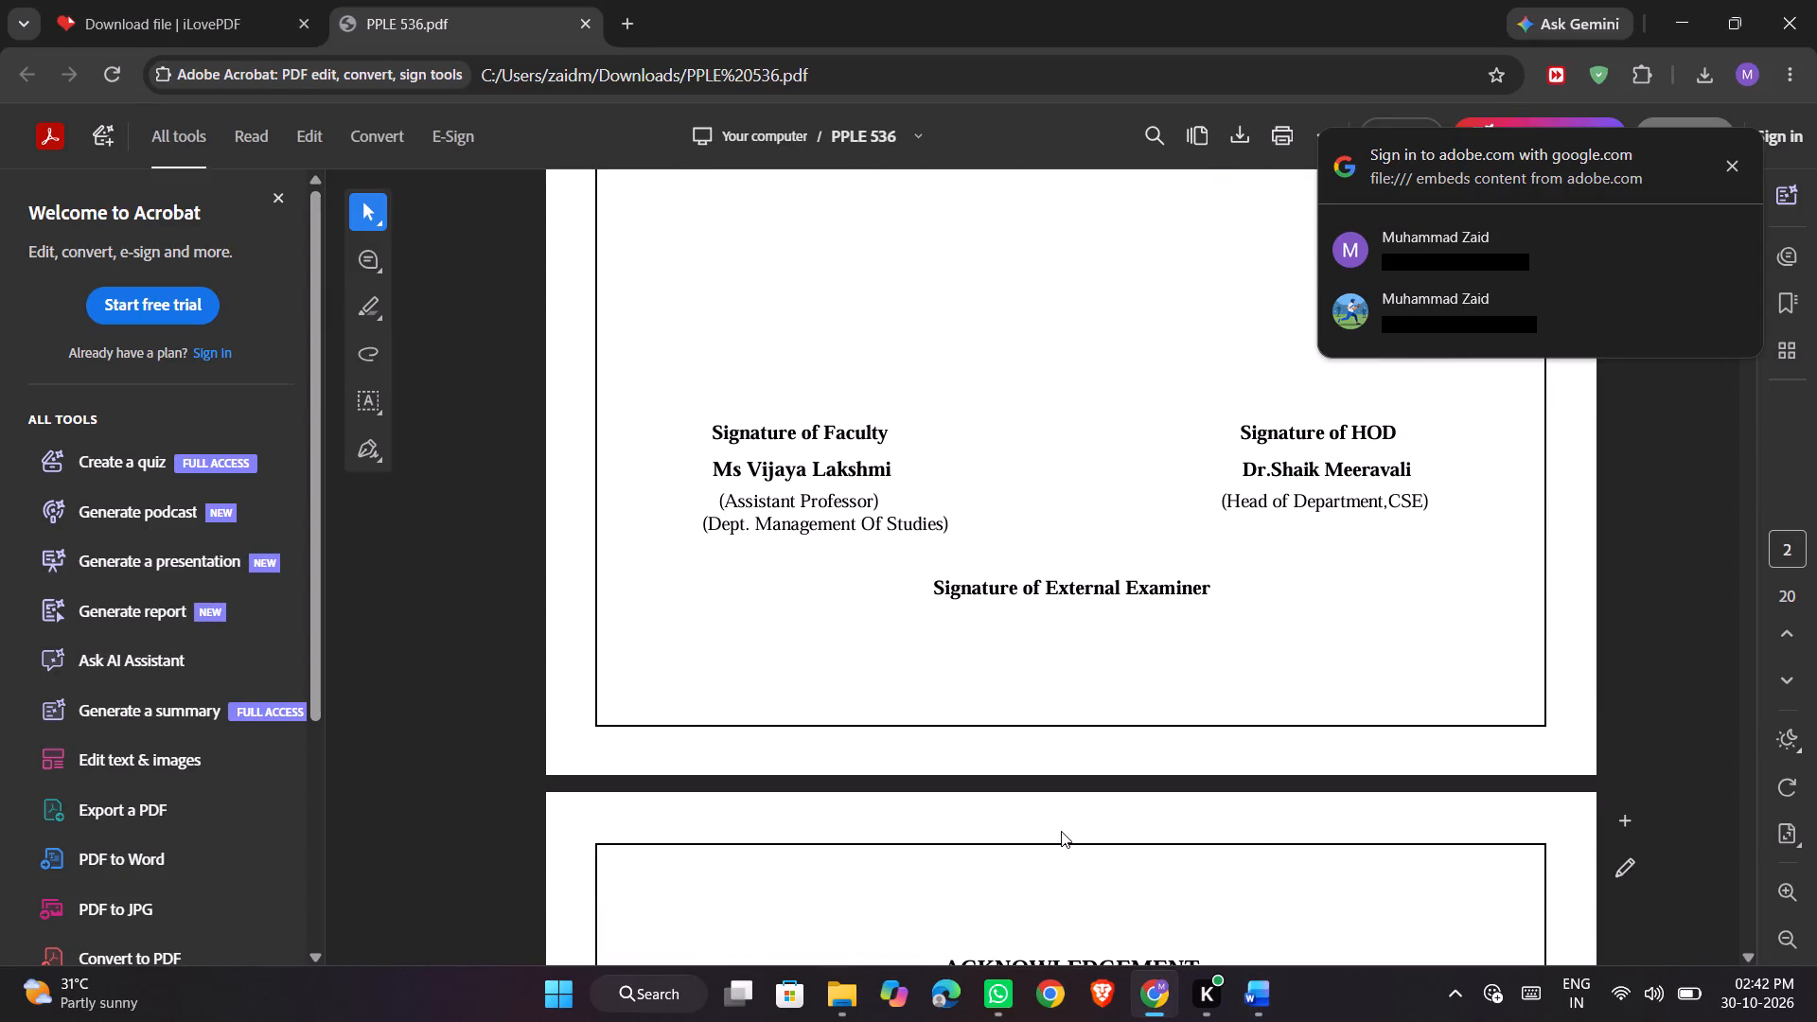
scroll(1061, 831, up, 1)
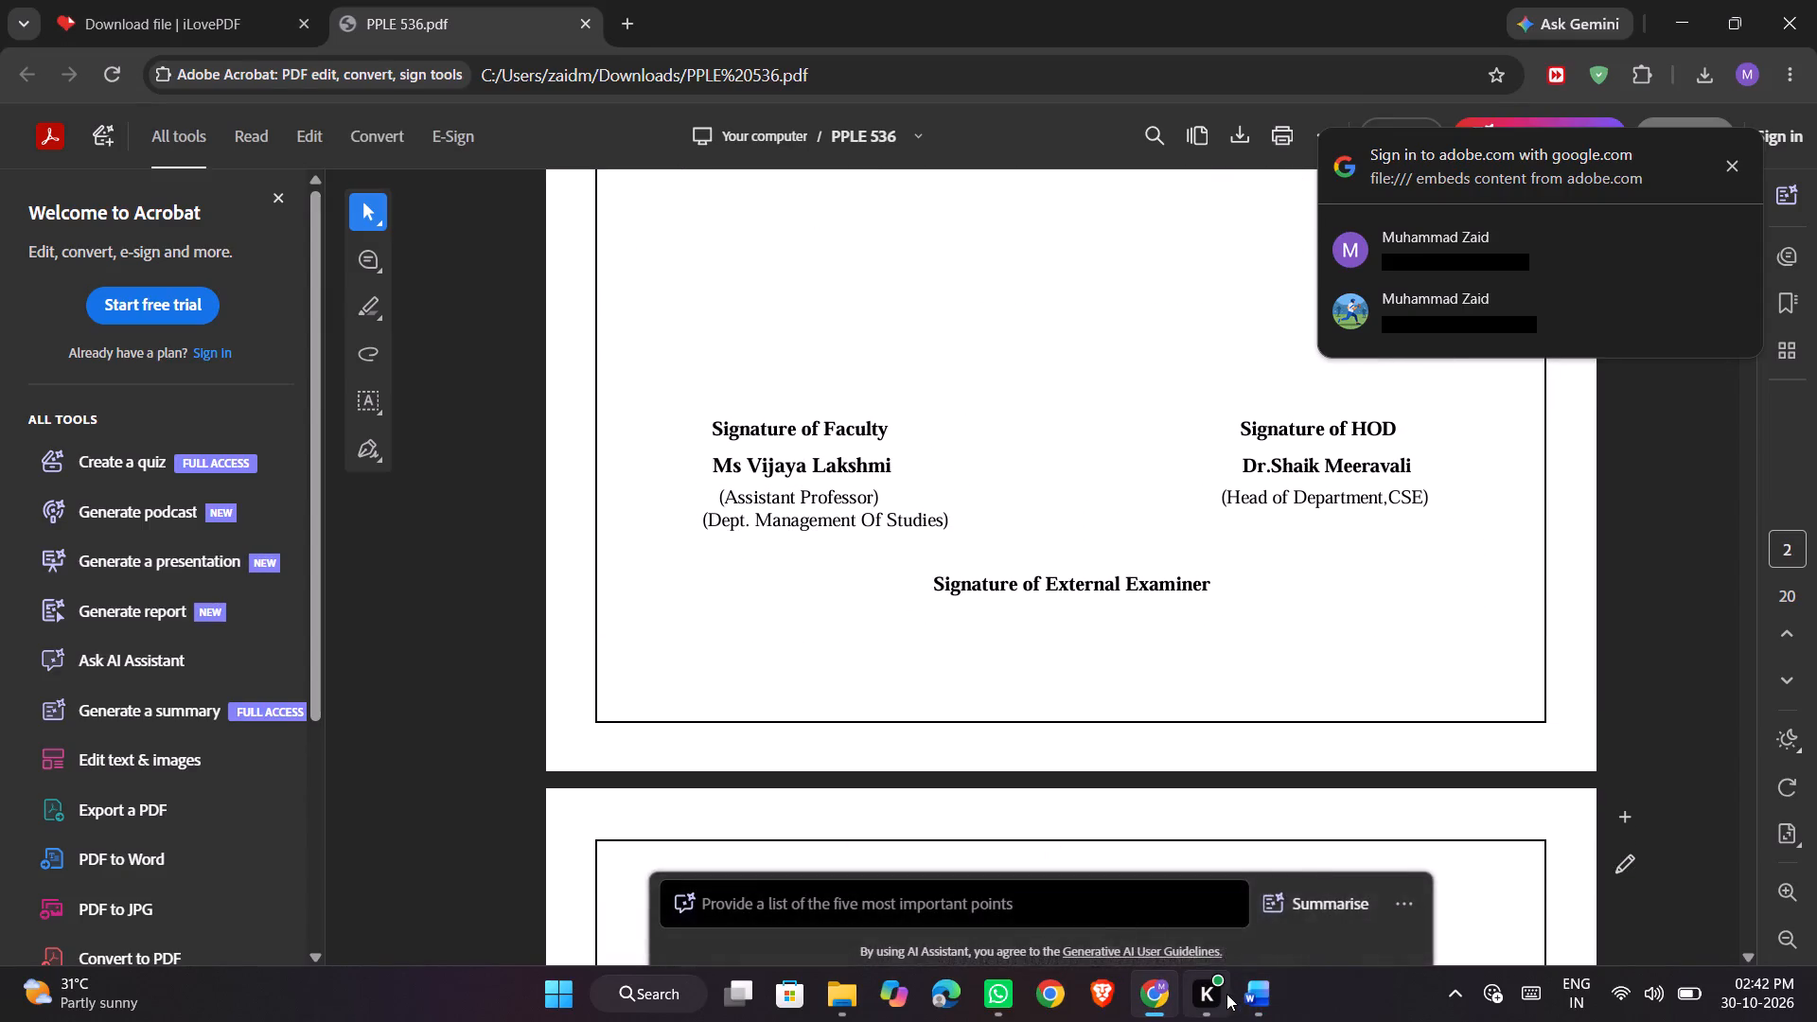
click(1241, 991)
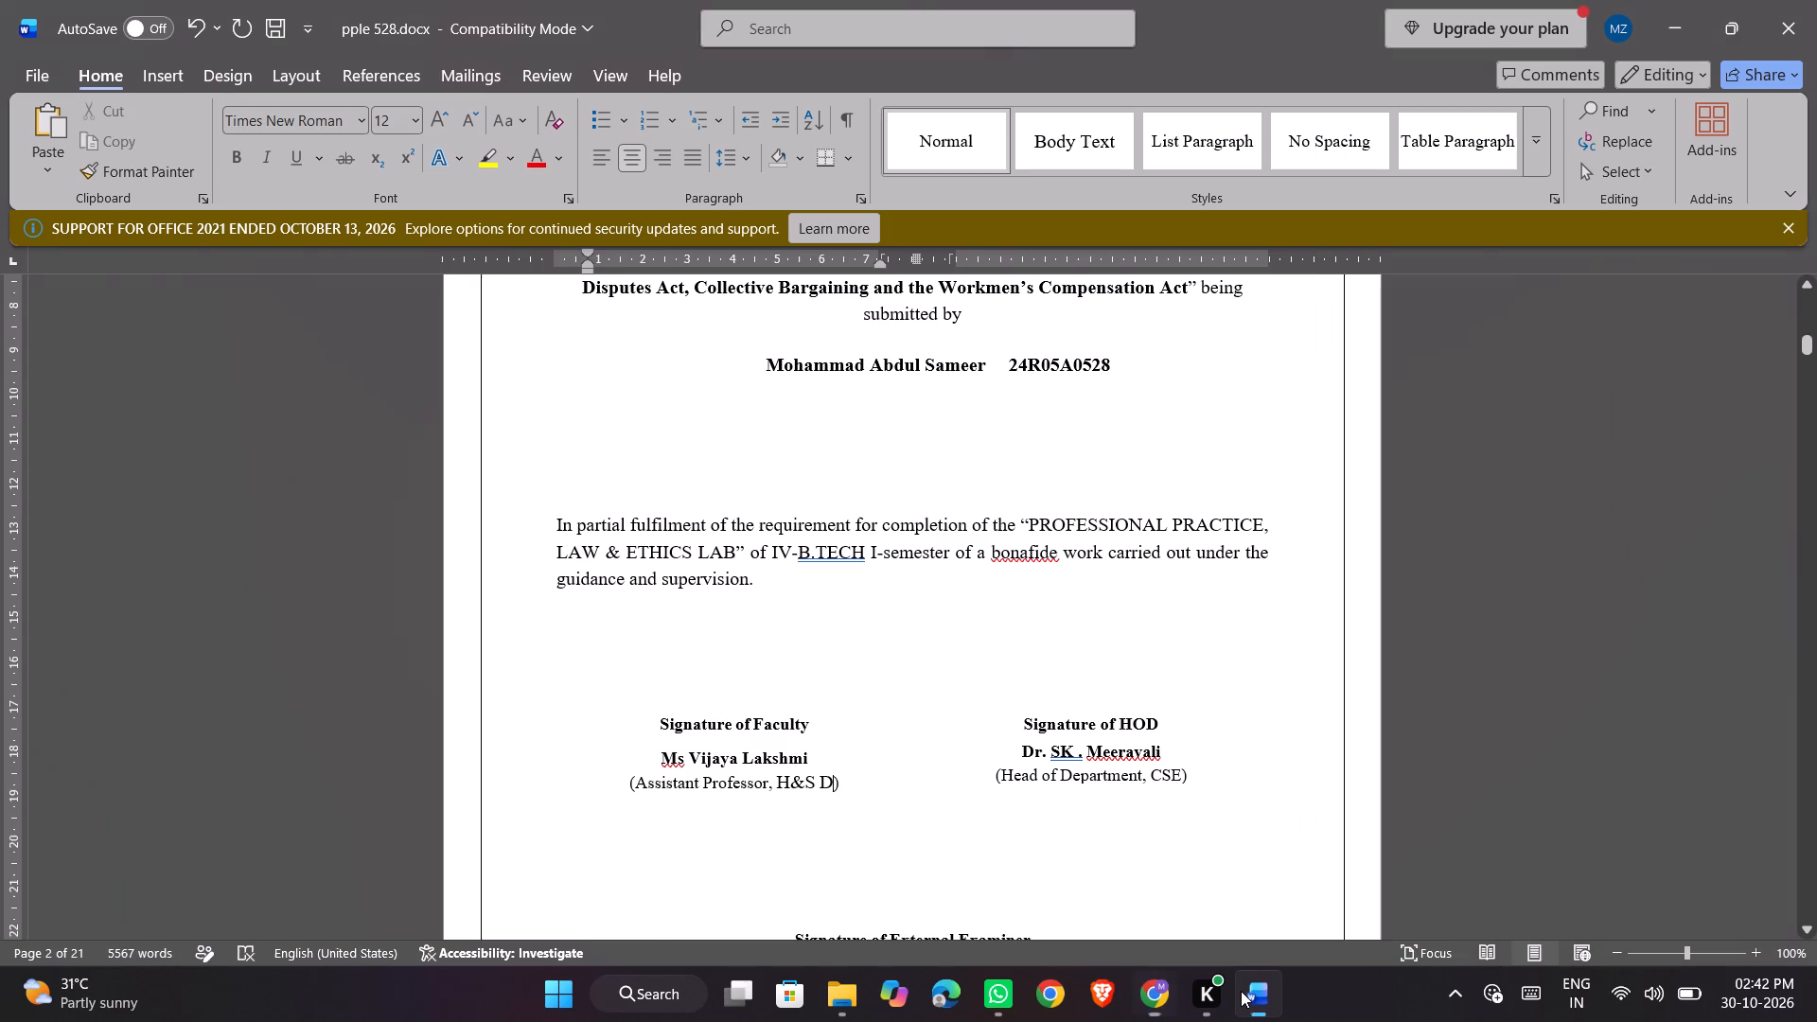
scroll(839, 836, down, 1)
key(BackSpace)
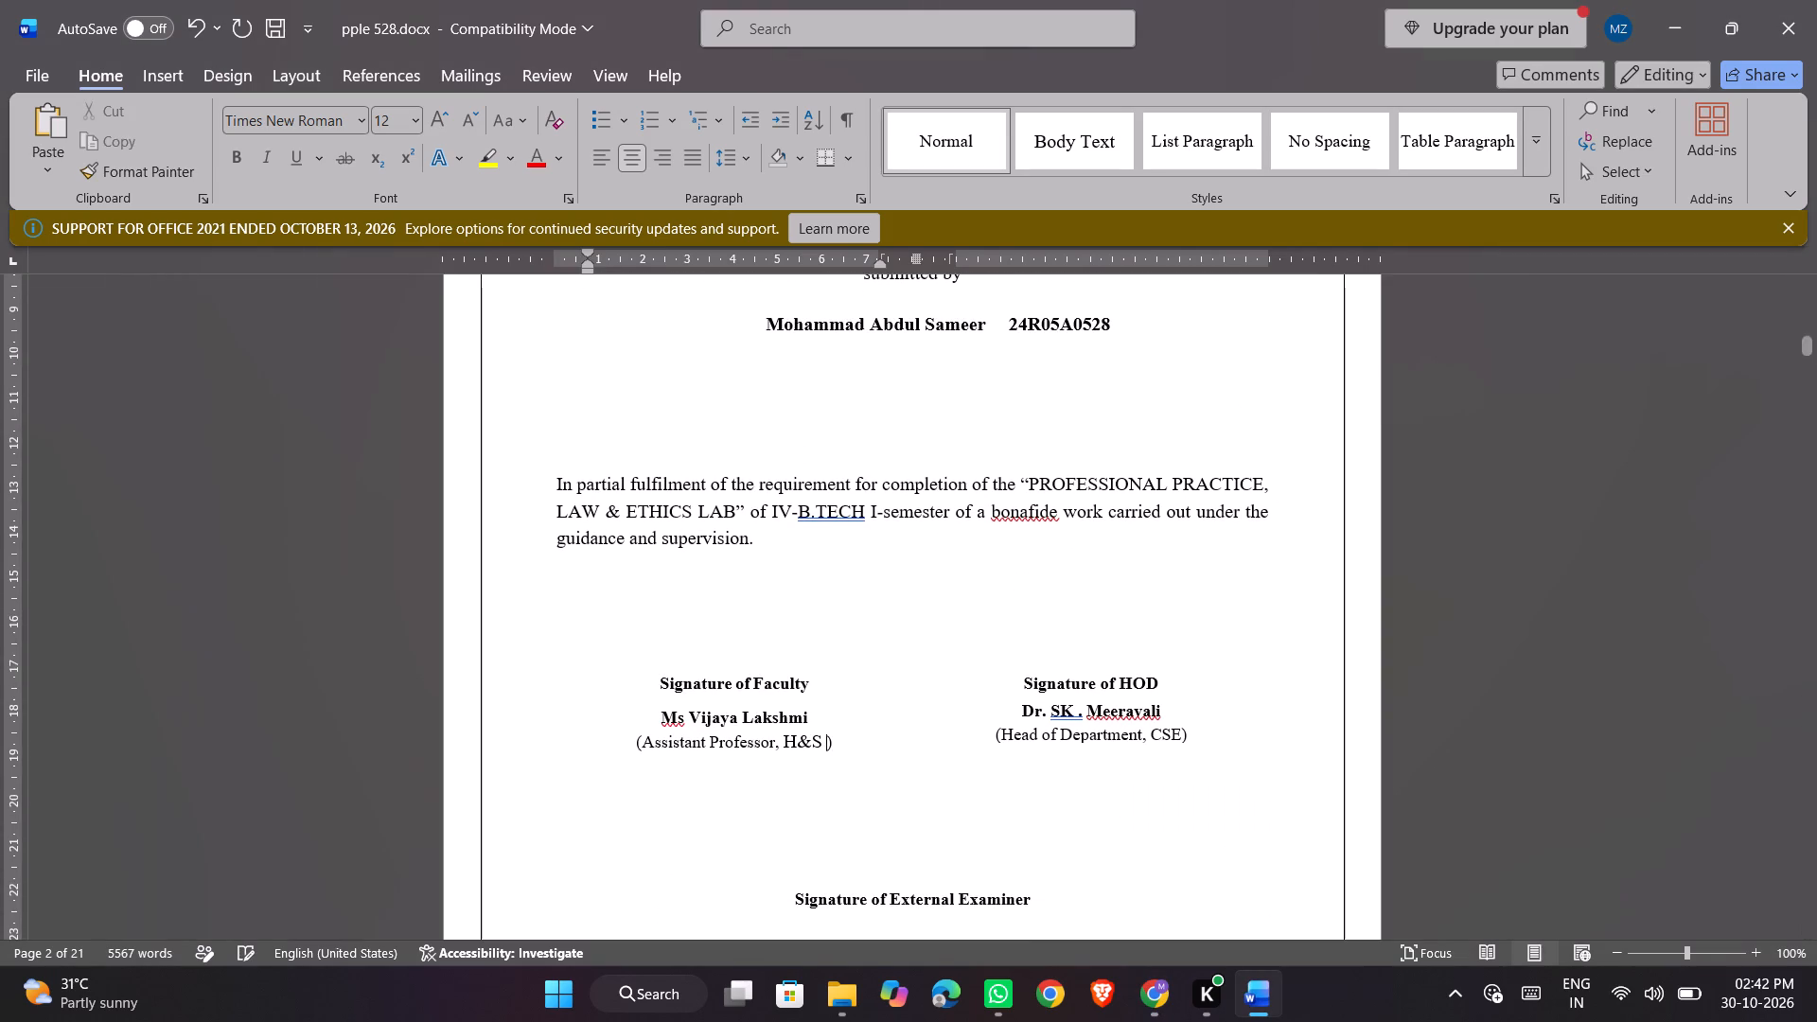
key(BackSpace)
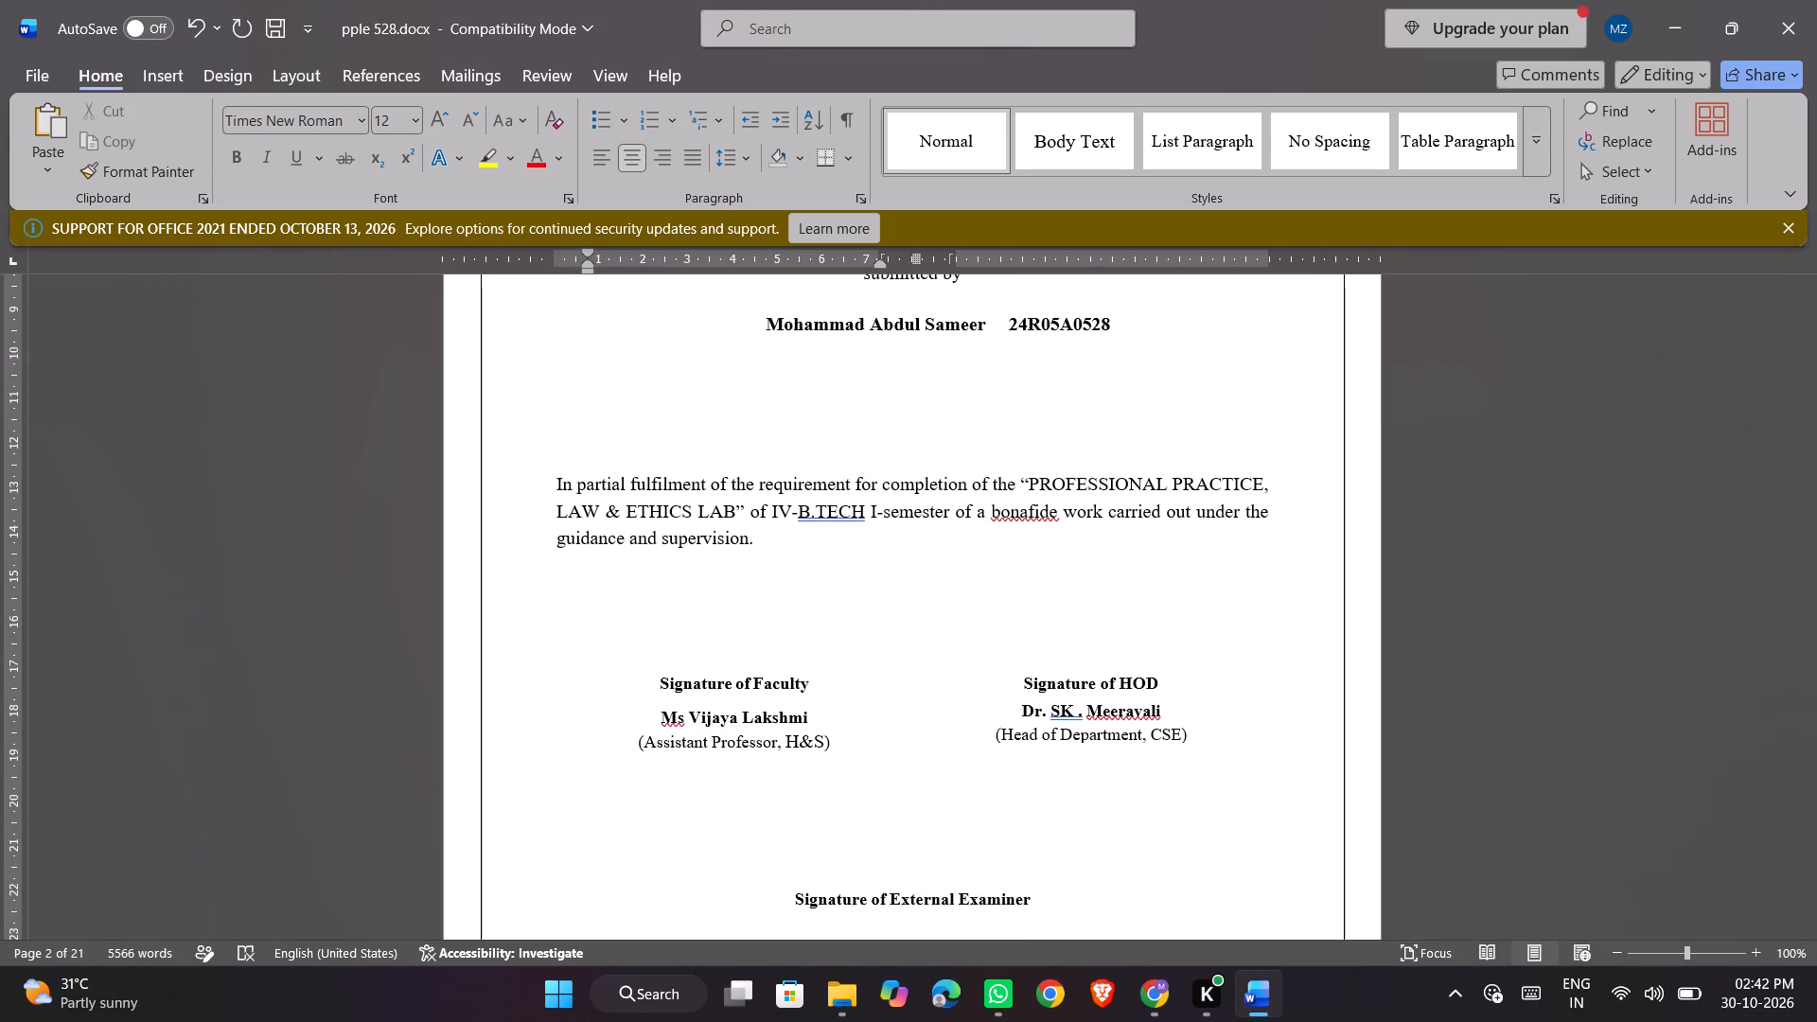
key(BackSpace)
key(BackSpace)
key(BackSpace)
key(BackSpace)
key(BackSpace)
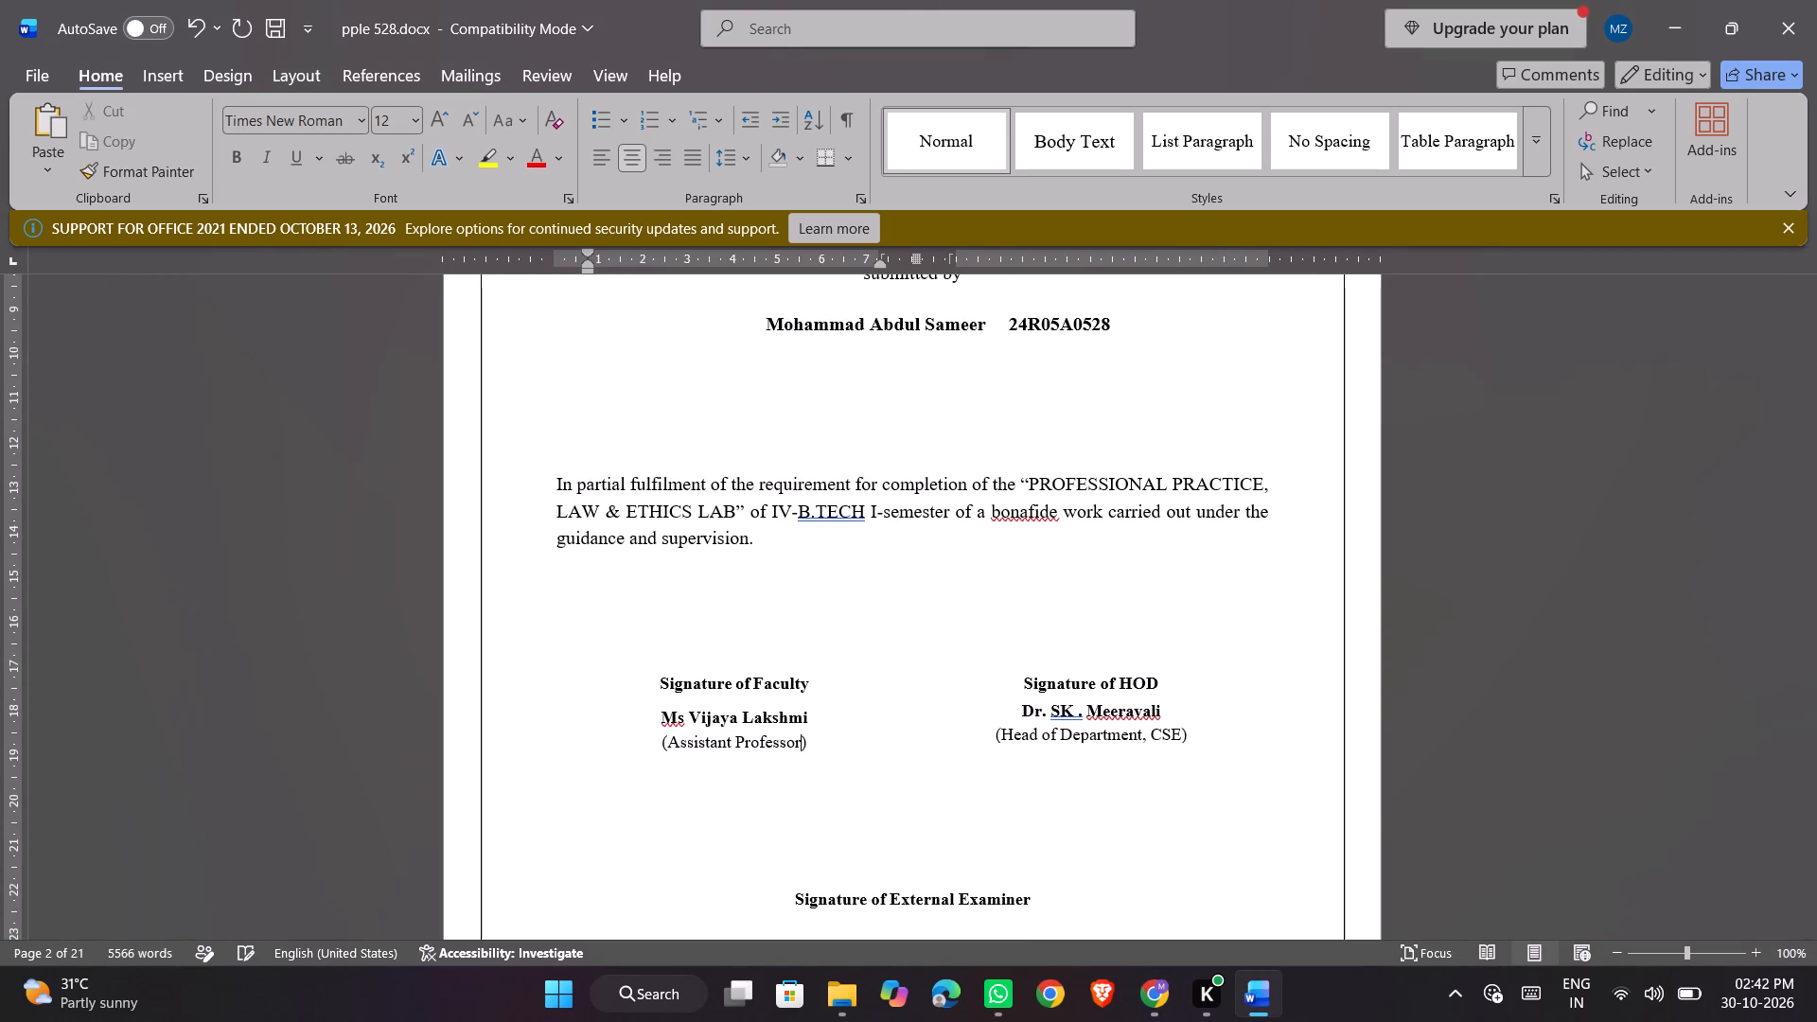
Position the text cursor at the end of the "(Assistant Professor)" line in the faculty signature block.
click(836, 784)
key(Right)
key(Right)
key(Left)
key(Left)
key(Left)
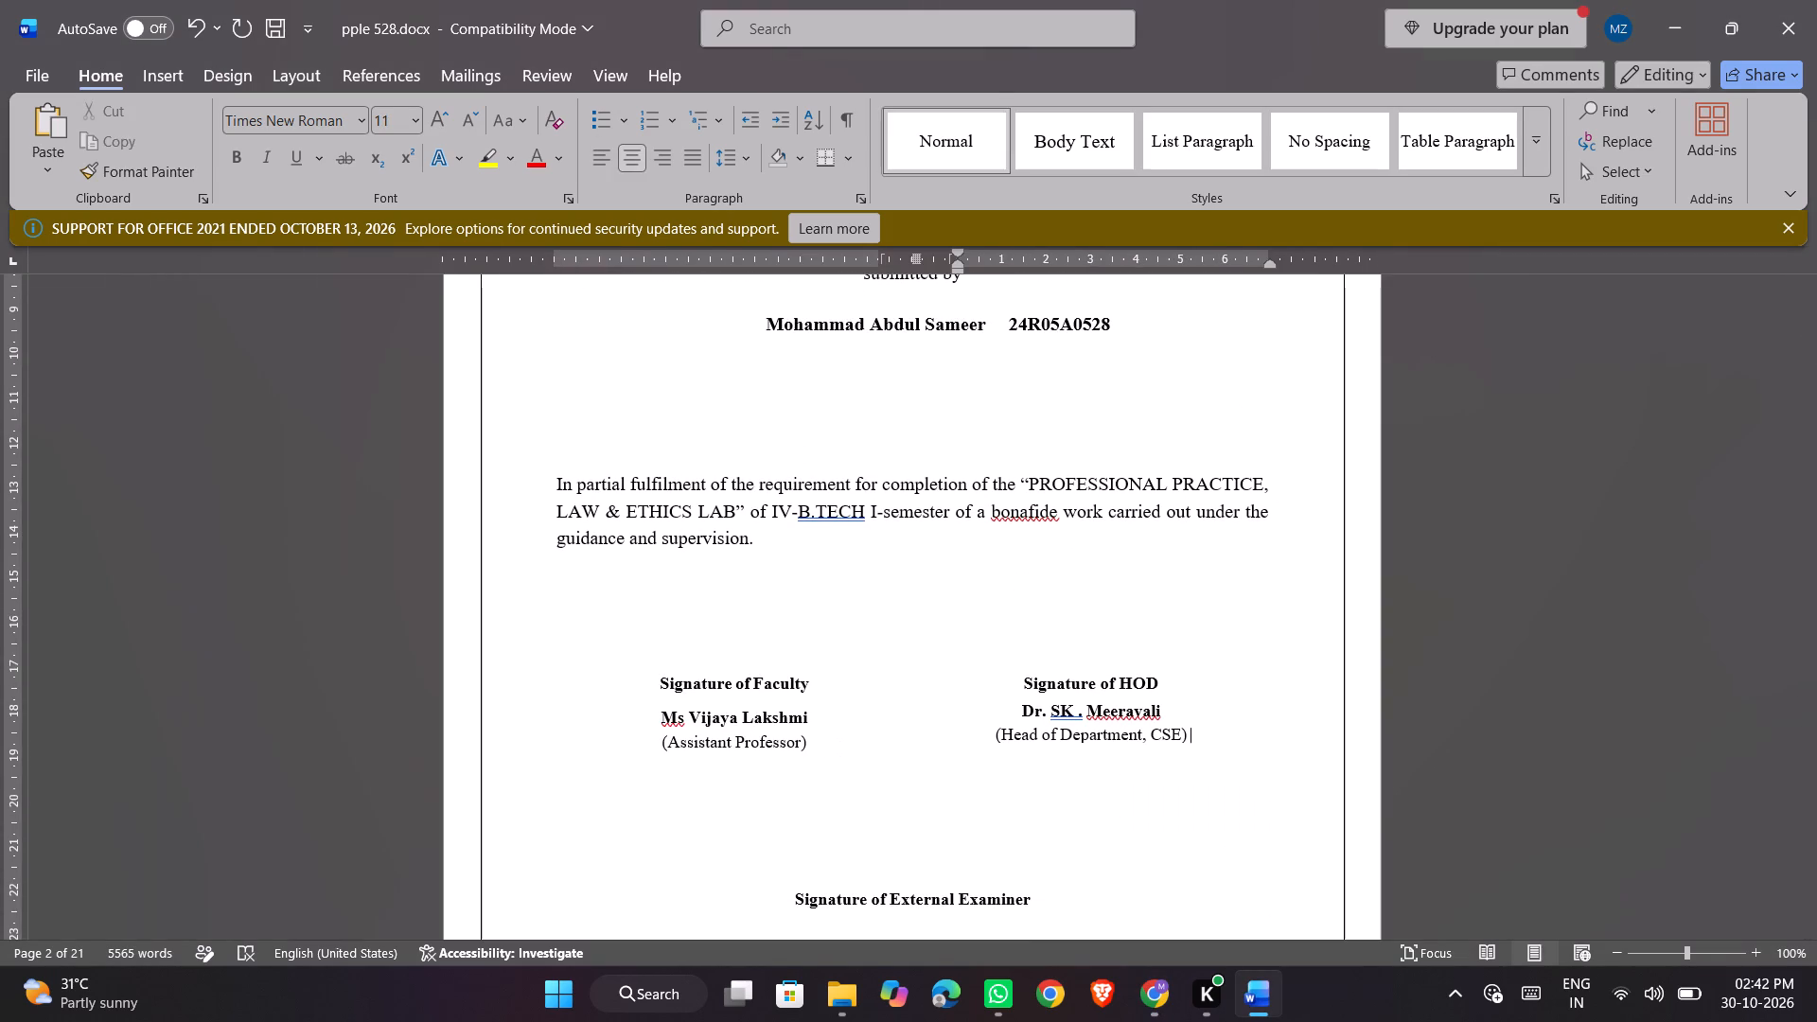
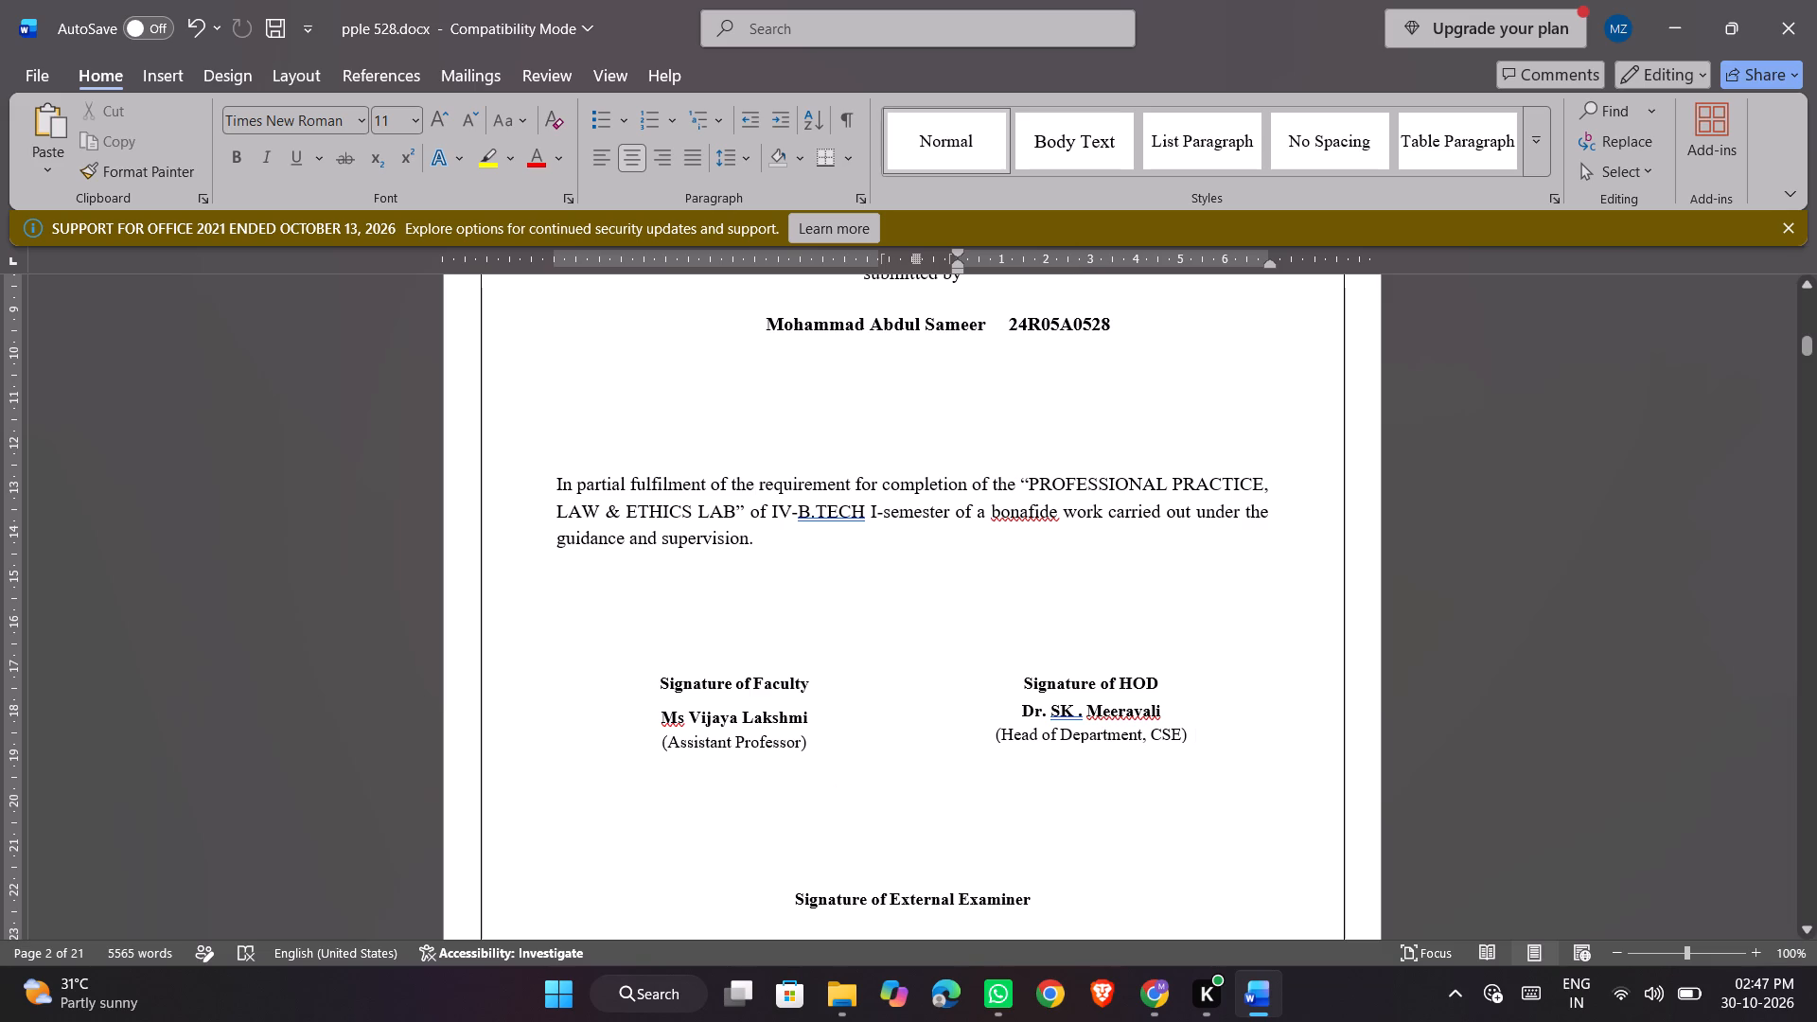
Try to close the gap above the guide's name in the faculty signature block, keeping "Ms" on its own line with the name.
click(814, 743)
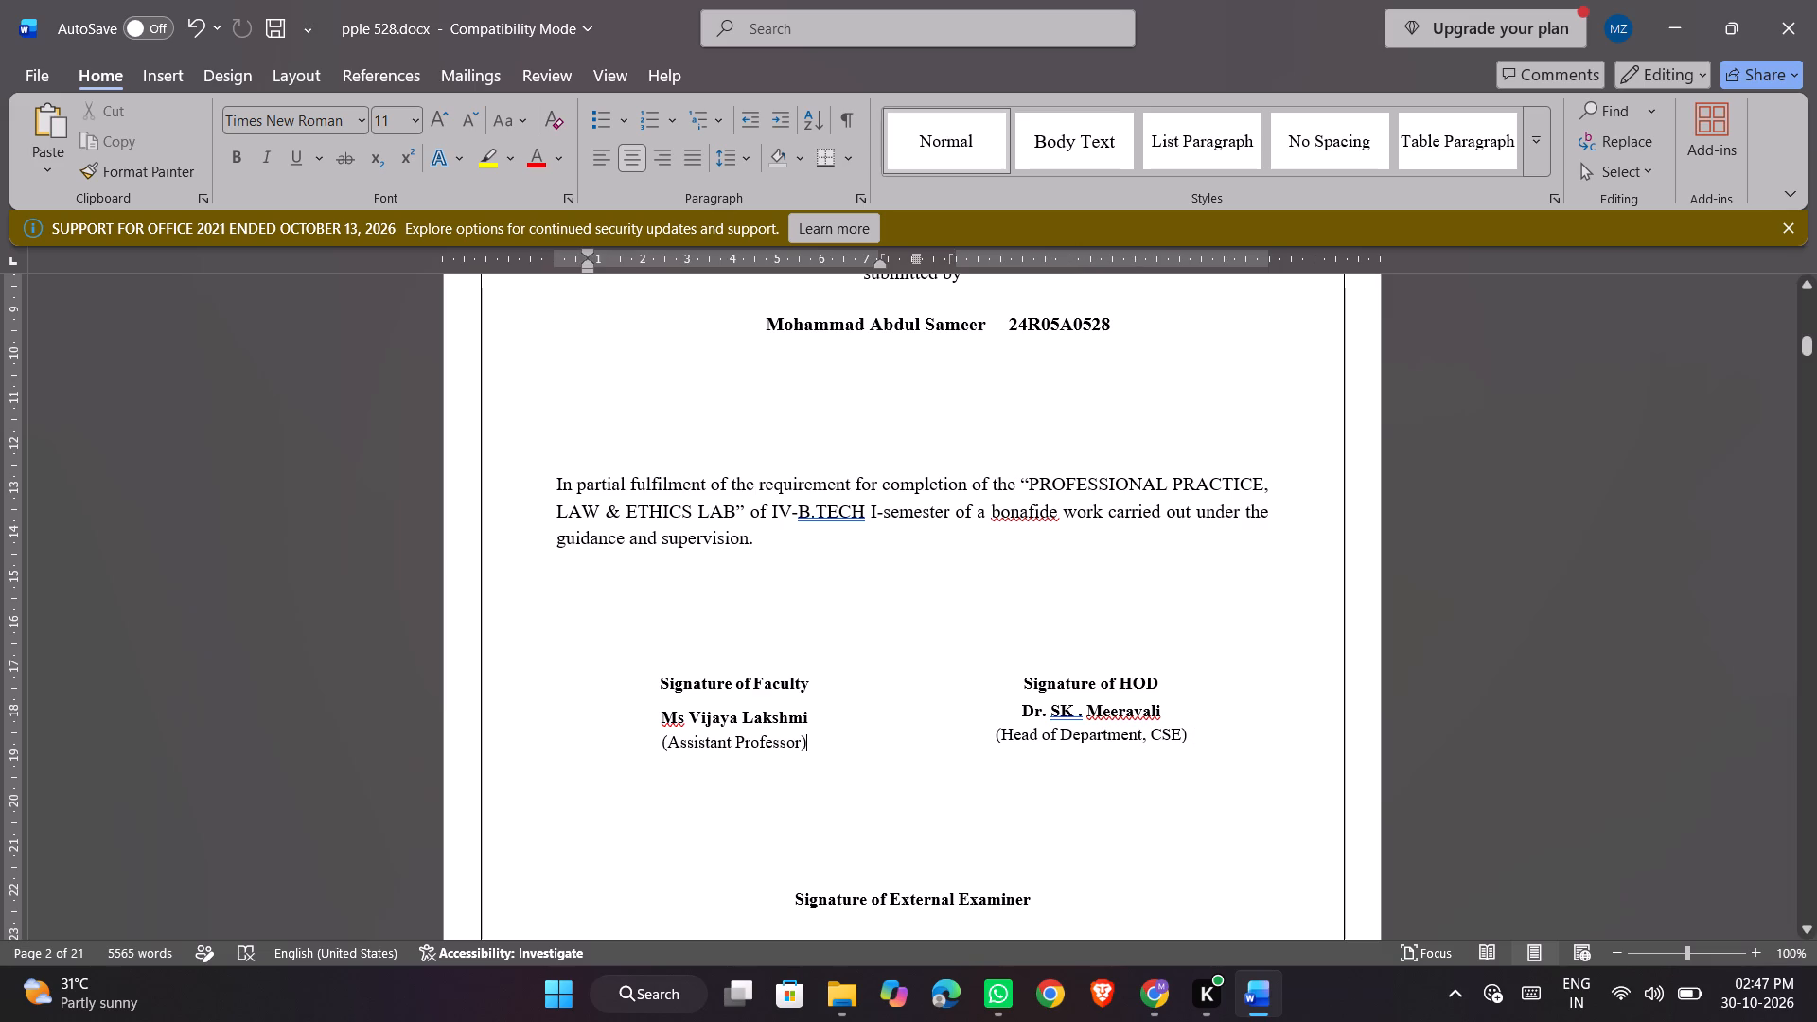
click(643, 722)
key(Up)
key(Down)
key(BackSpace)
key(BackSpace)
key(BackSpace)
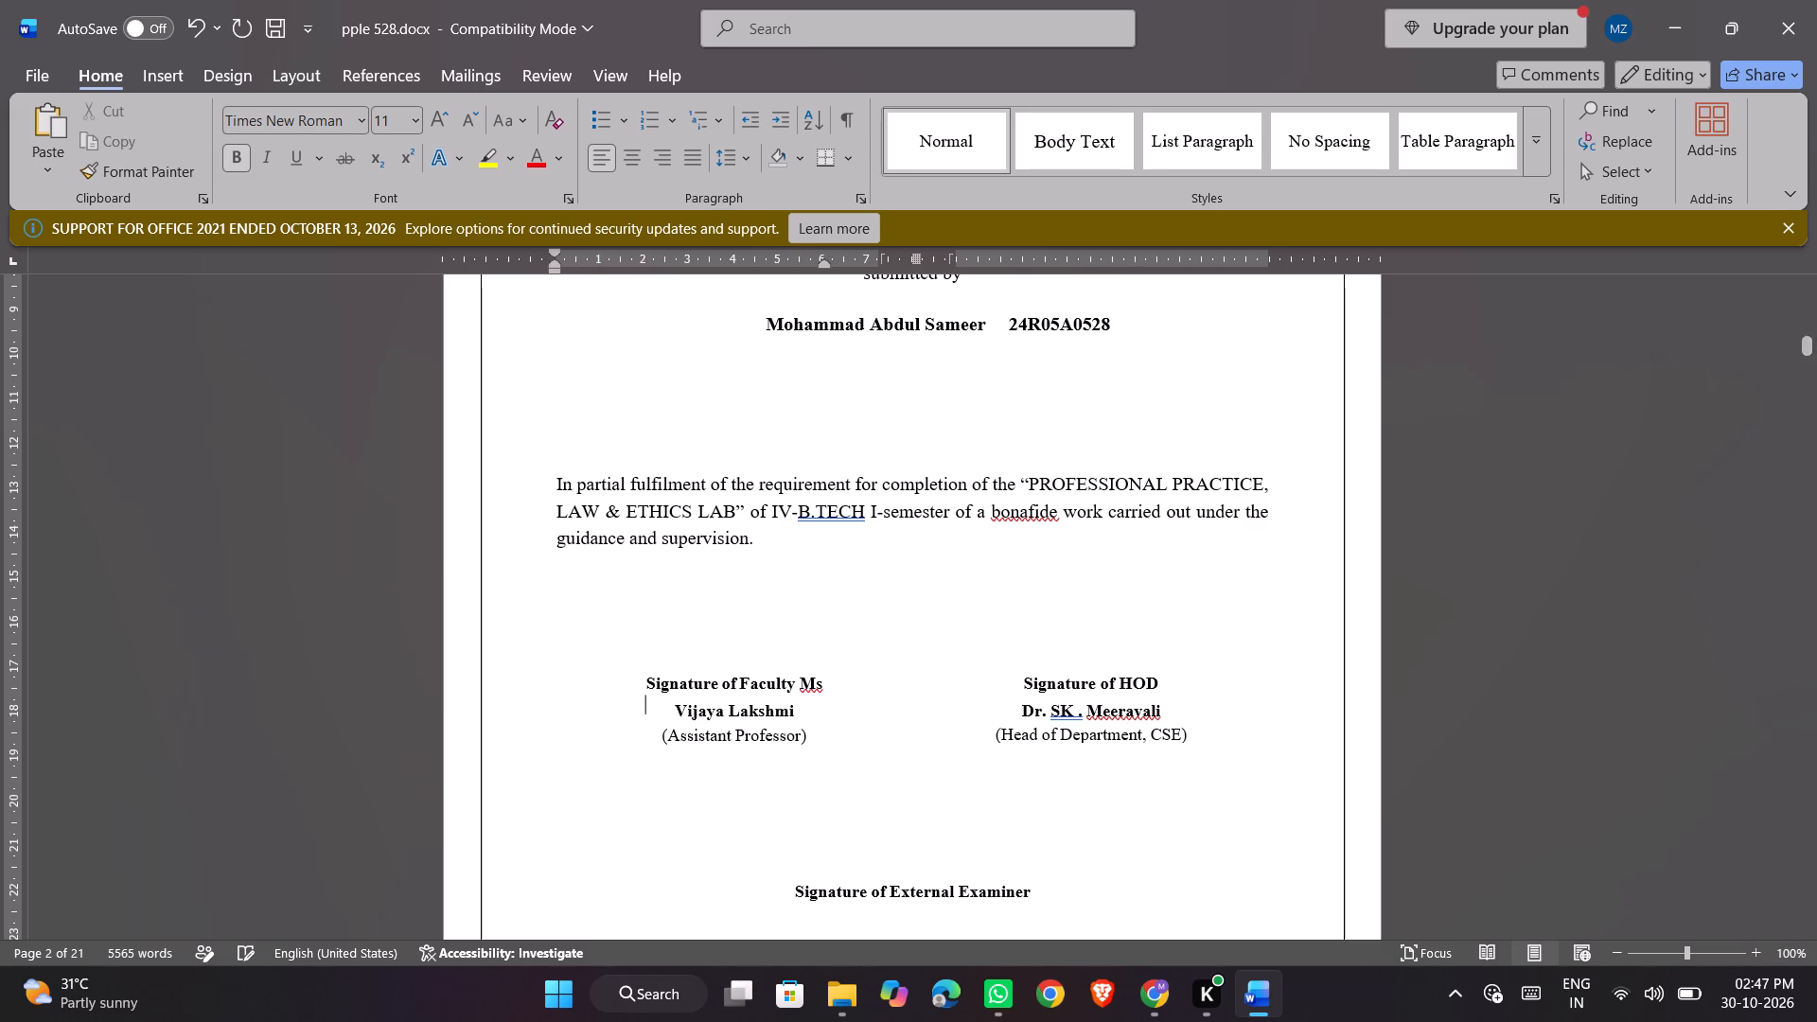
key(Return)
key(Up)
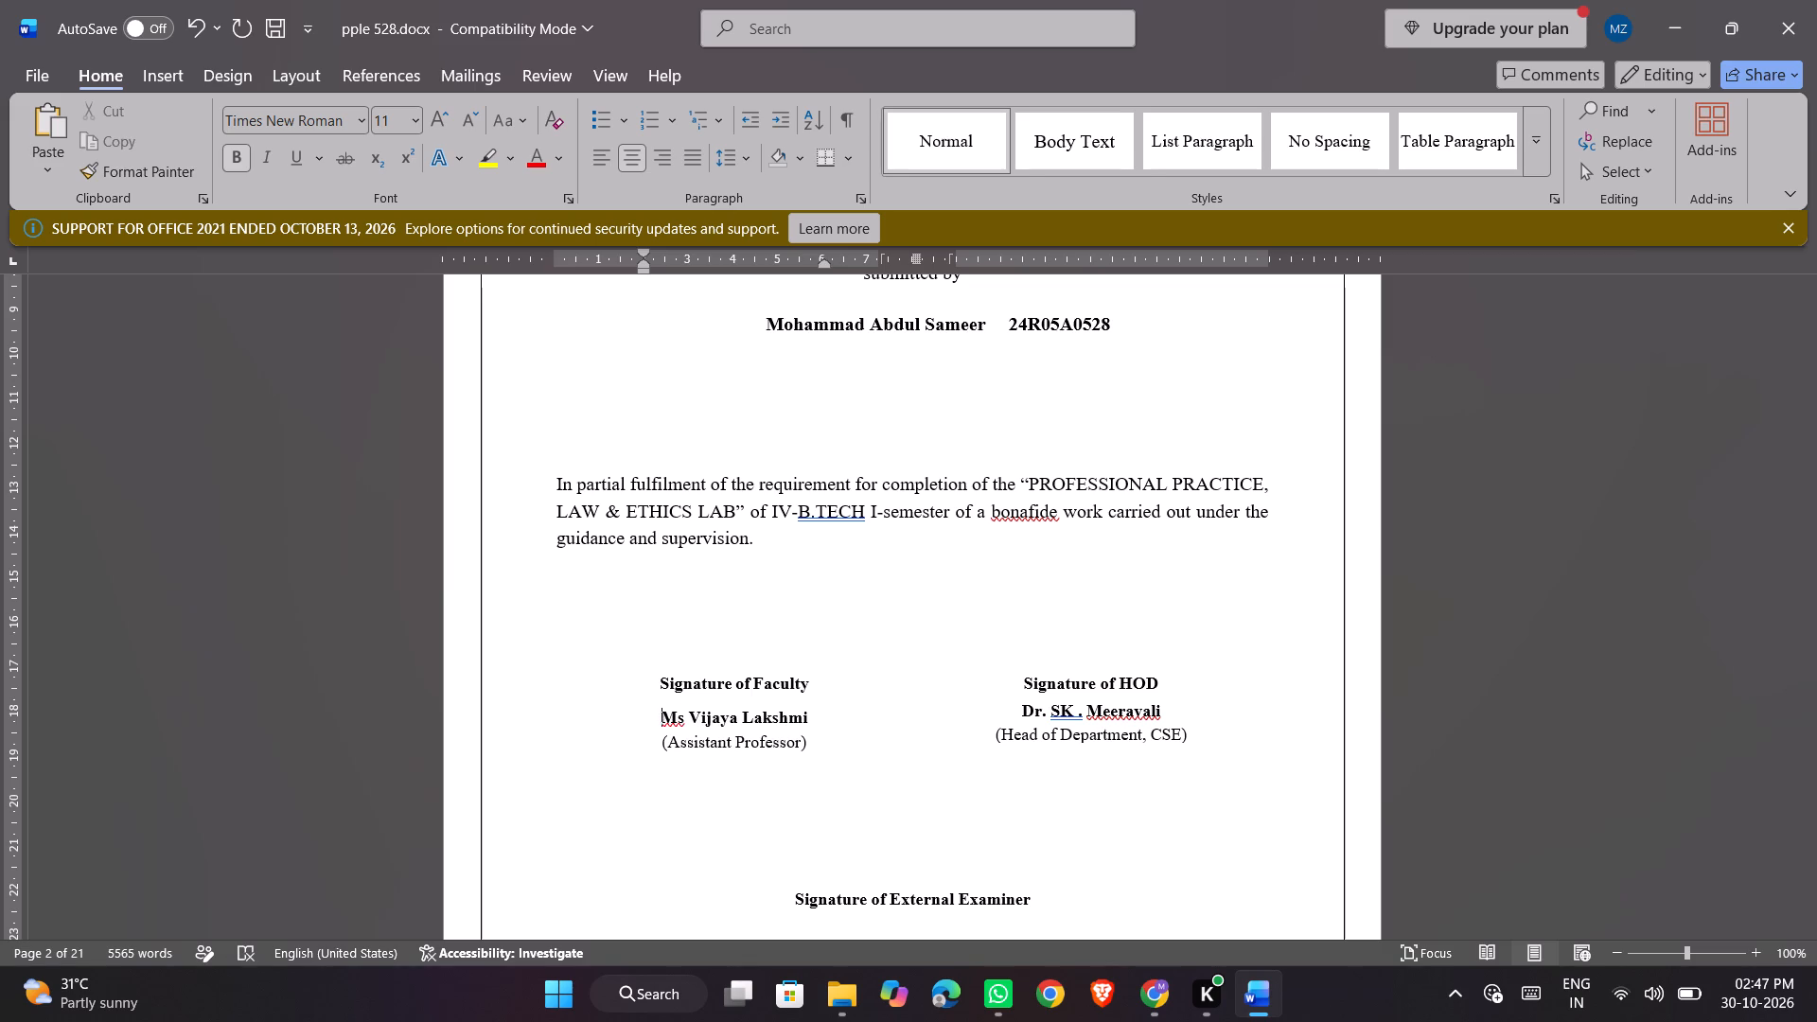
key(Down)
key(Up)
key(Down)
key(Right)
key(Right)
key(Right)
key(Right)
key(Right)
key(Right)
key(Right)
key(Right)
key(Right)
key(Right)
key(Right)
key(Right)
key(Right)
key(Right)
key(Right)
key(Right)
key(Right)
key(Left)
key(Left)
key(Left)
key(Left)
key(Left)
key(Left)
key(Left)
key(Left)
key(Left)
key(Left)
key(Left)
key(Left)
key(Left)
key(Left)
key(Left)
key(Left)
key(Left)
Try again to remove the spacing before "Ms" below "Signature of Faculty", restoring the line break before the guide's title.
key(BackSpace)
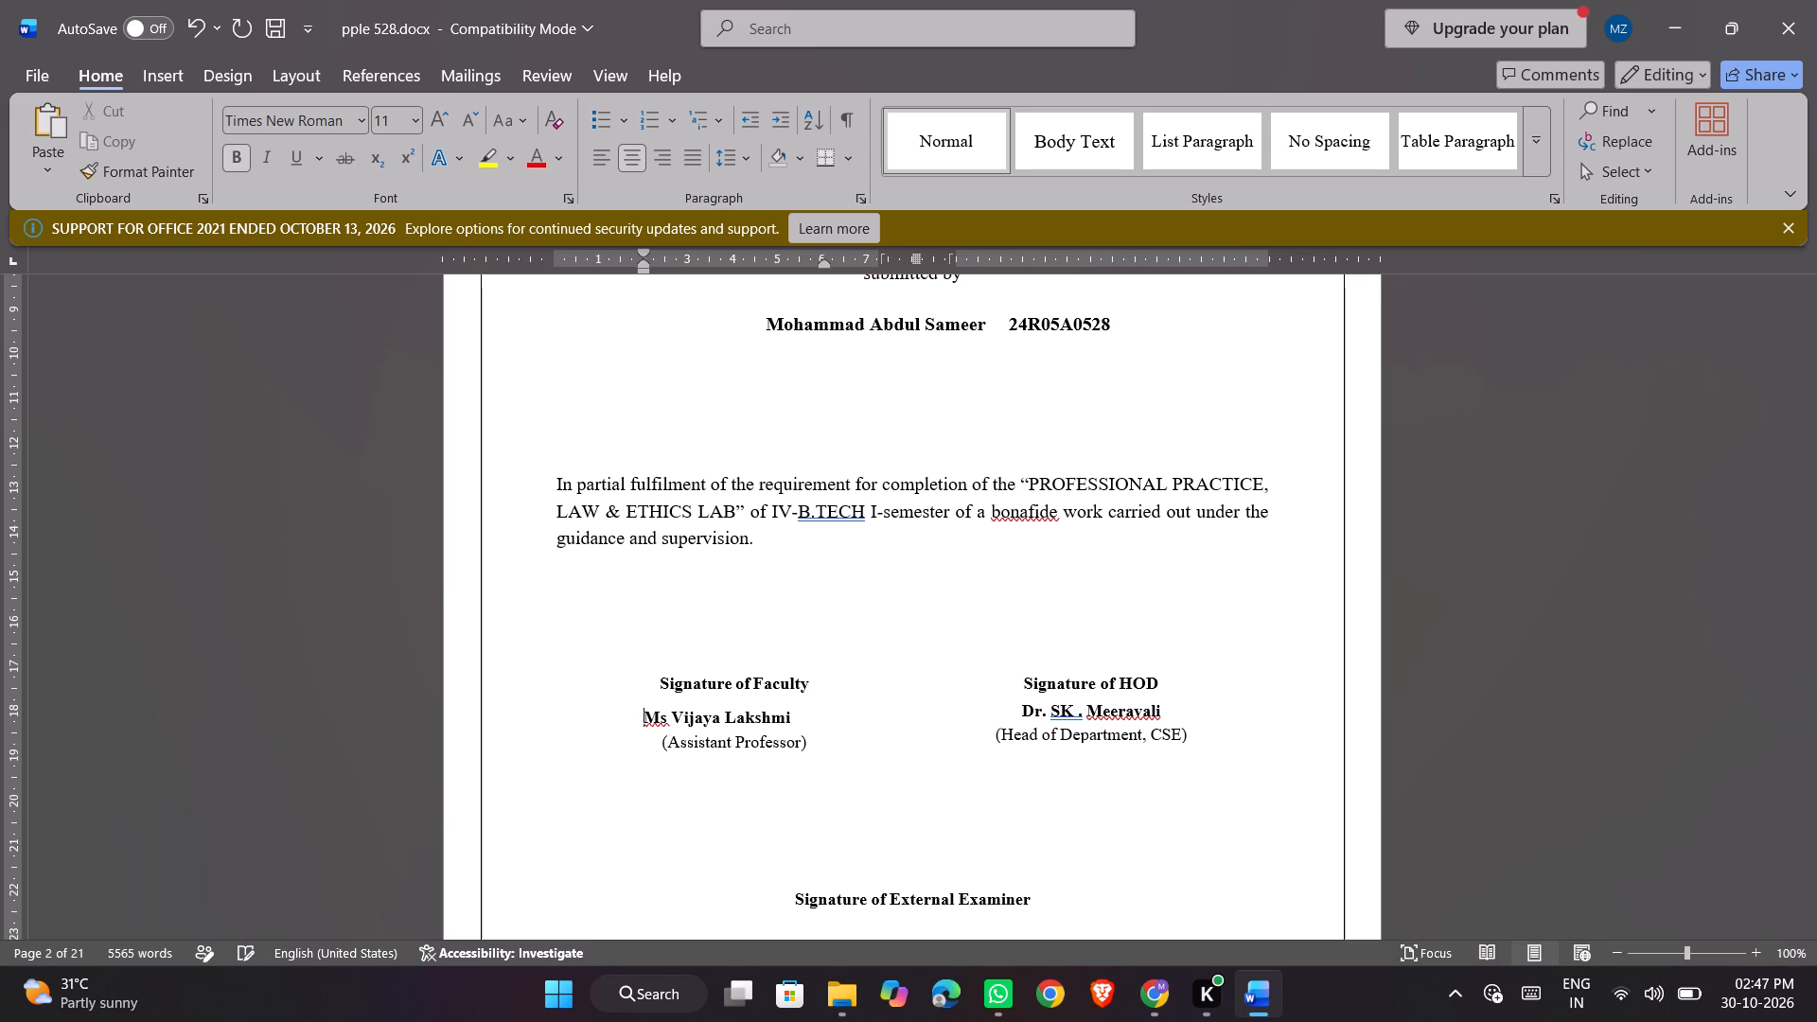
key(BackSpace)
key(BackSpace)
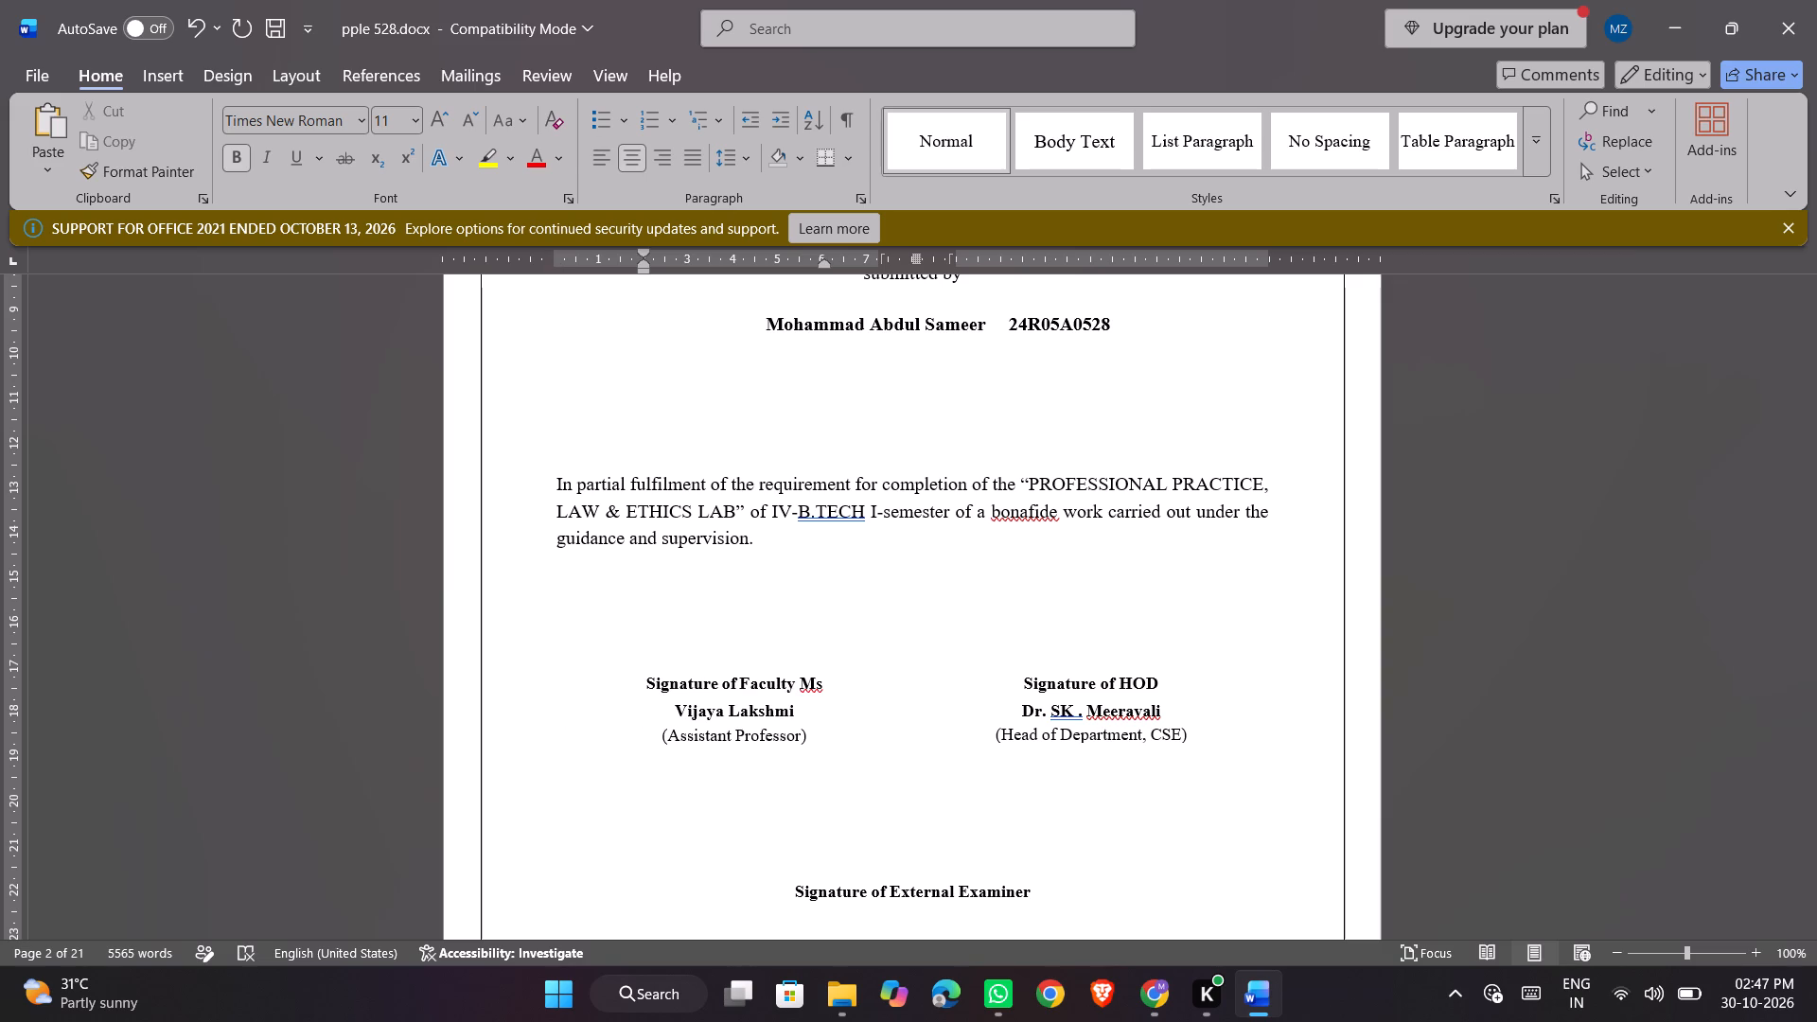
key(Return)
Add a new line below "(Assistant Professor)" in the faculty signature block.
key(Down)
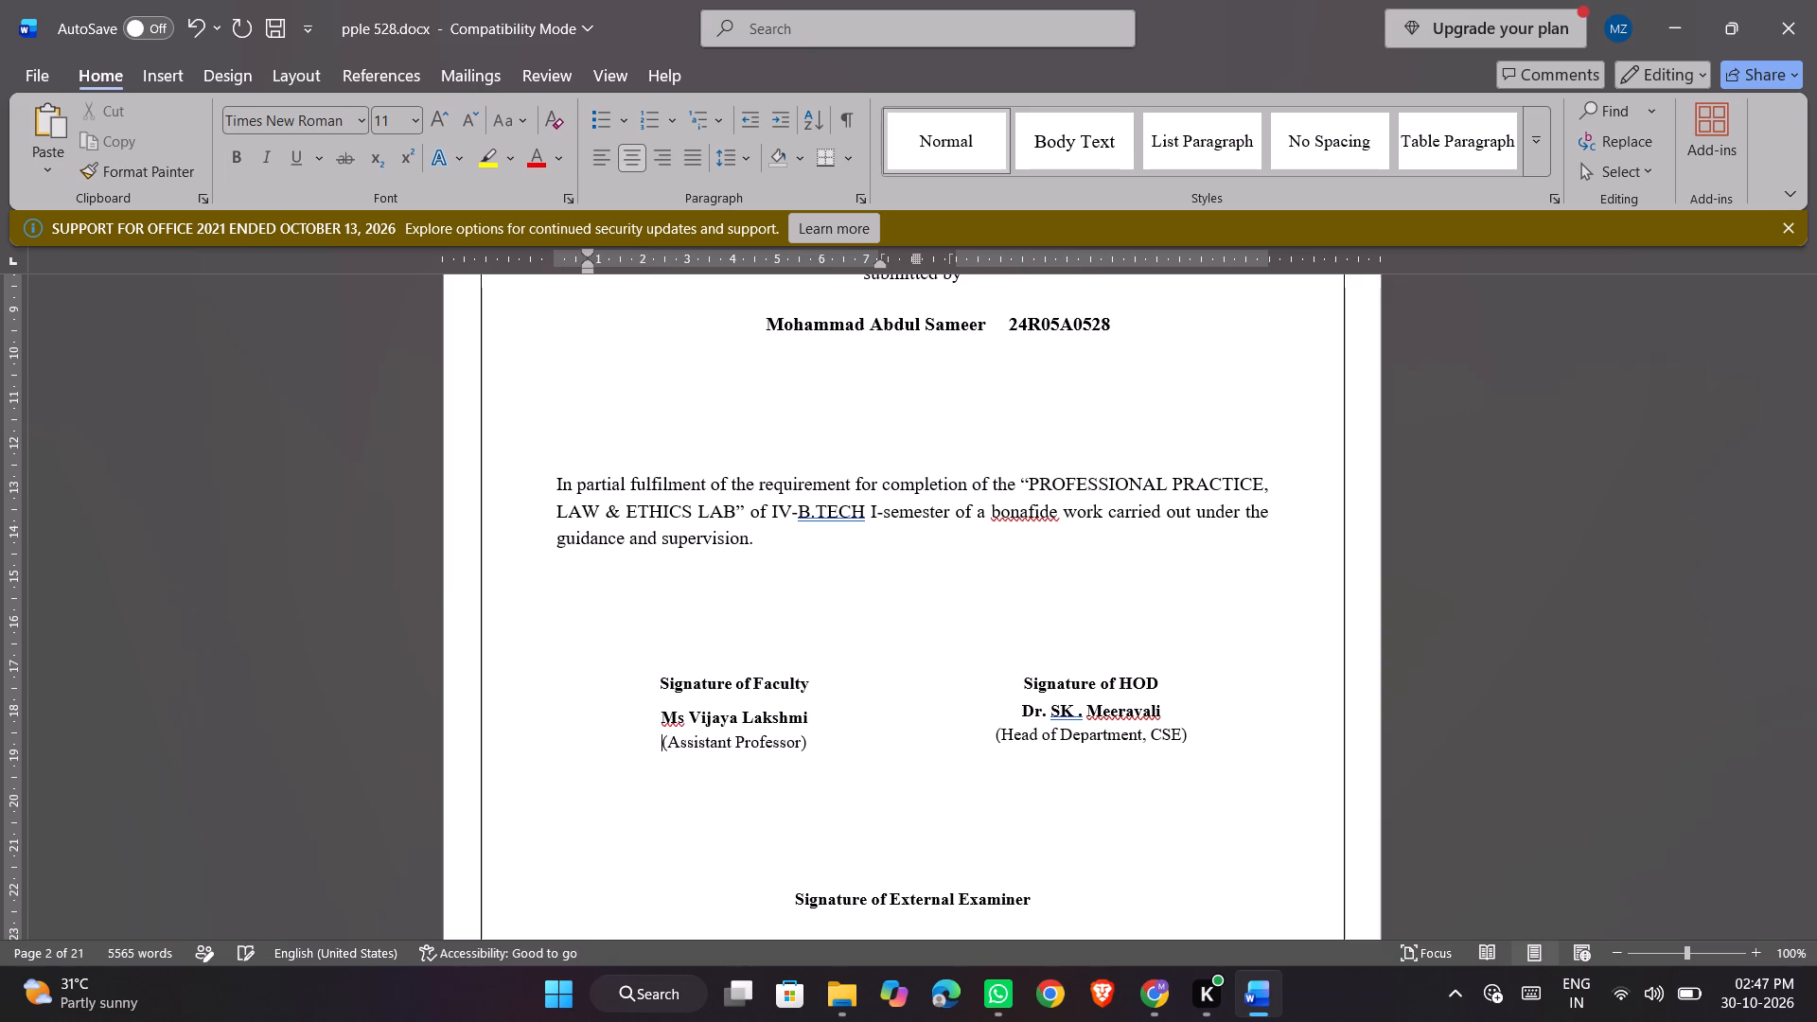
key(Right)
key(Right)
key(Right)
key(Right)
key(Right)
key(Right)
key(Right)
key(Right)
key(Right)
key(Right)
key(Right)
key(Right)
key(Right)
key(Right)
key(Right)
key(Right)
key(Right)
key(Right)
key(Right)
key(Right)
key(Right)
key(Return)
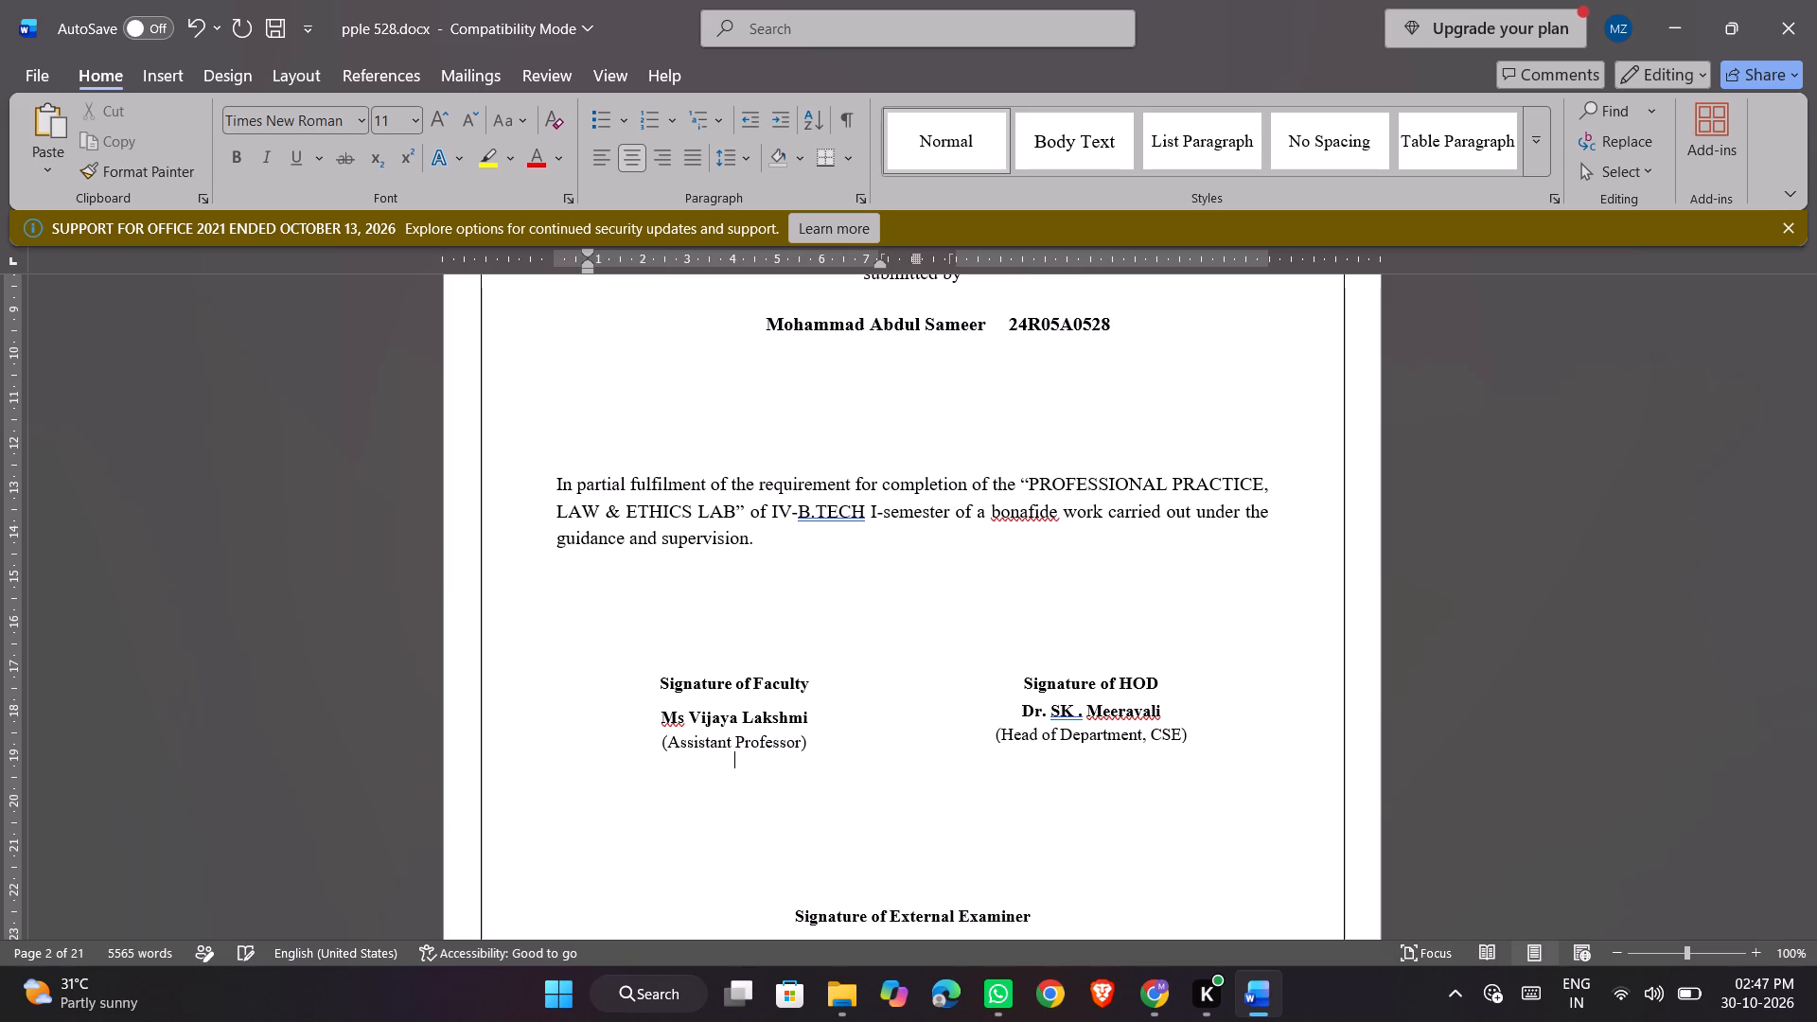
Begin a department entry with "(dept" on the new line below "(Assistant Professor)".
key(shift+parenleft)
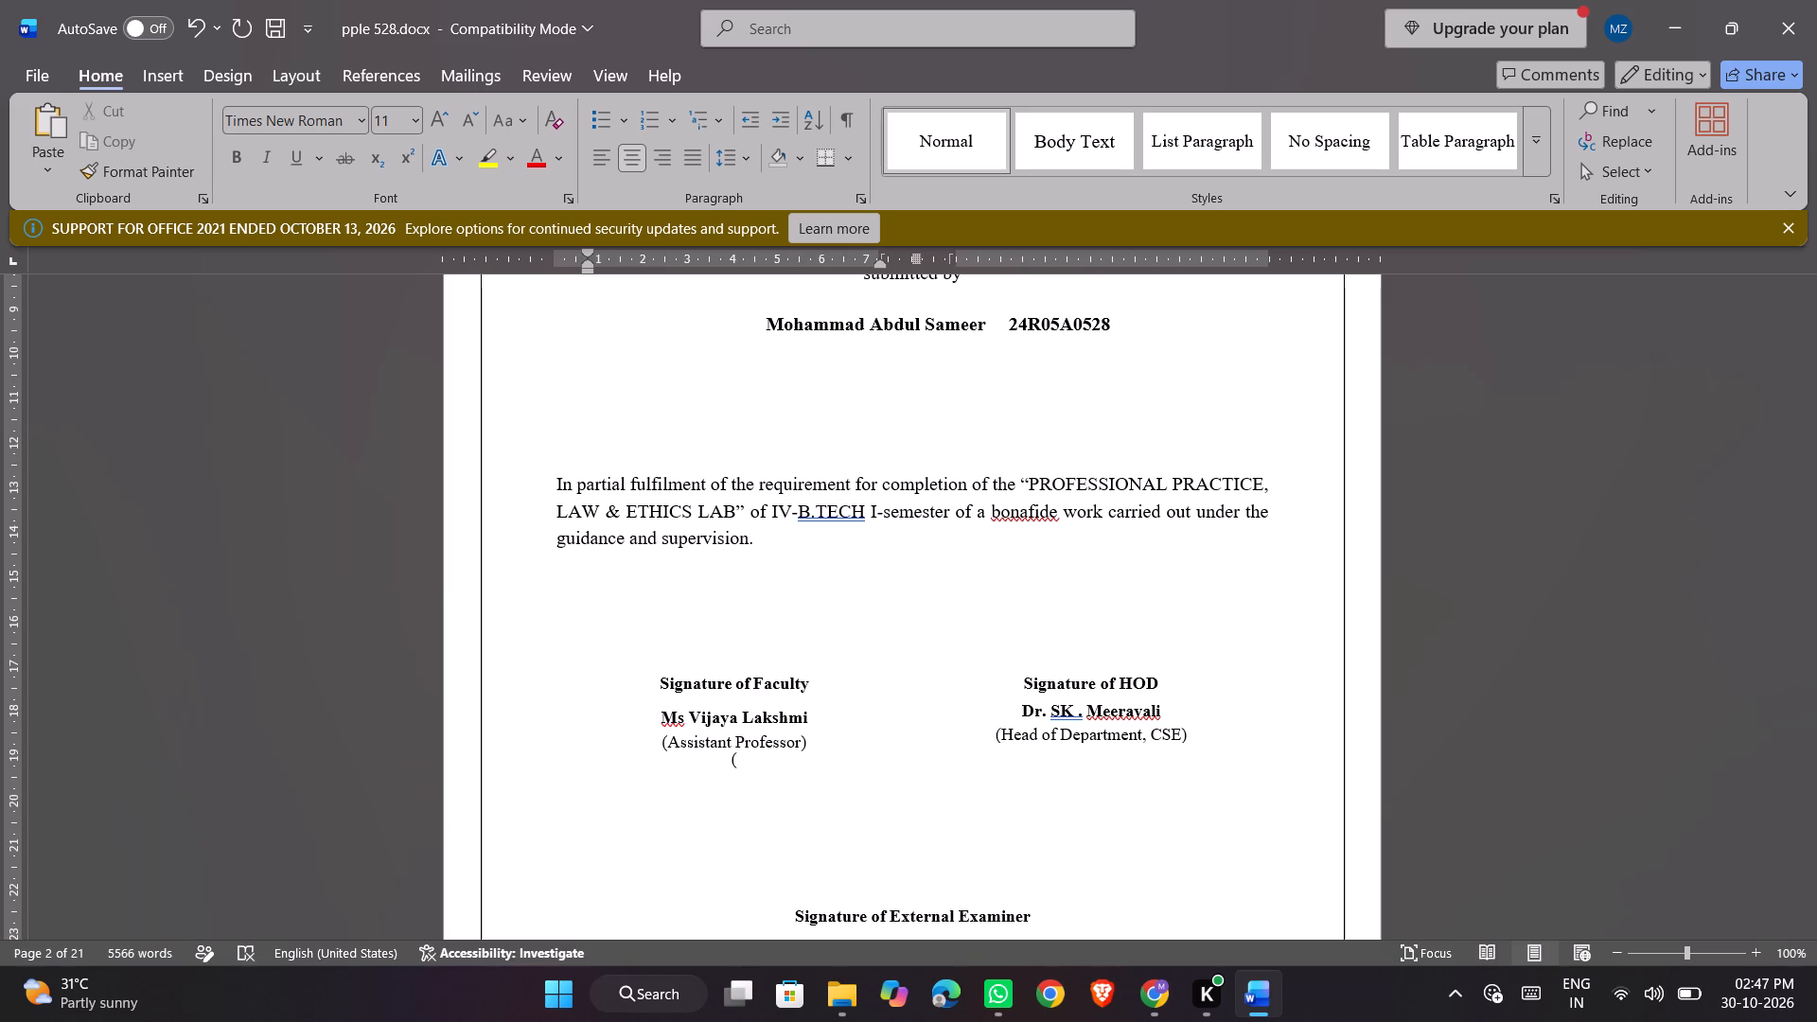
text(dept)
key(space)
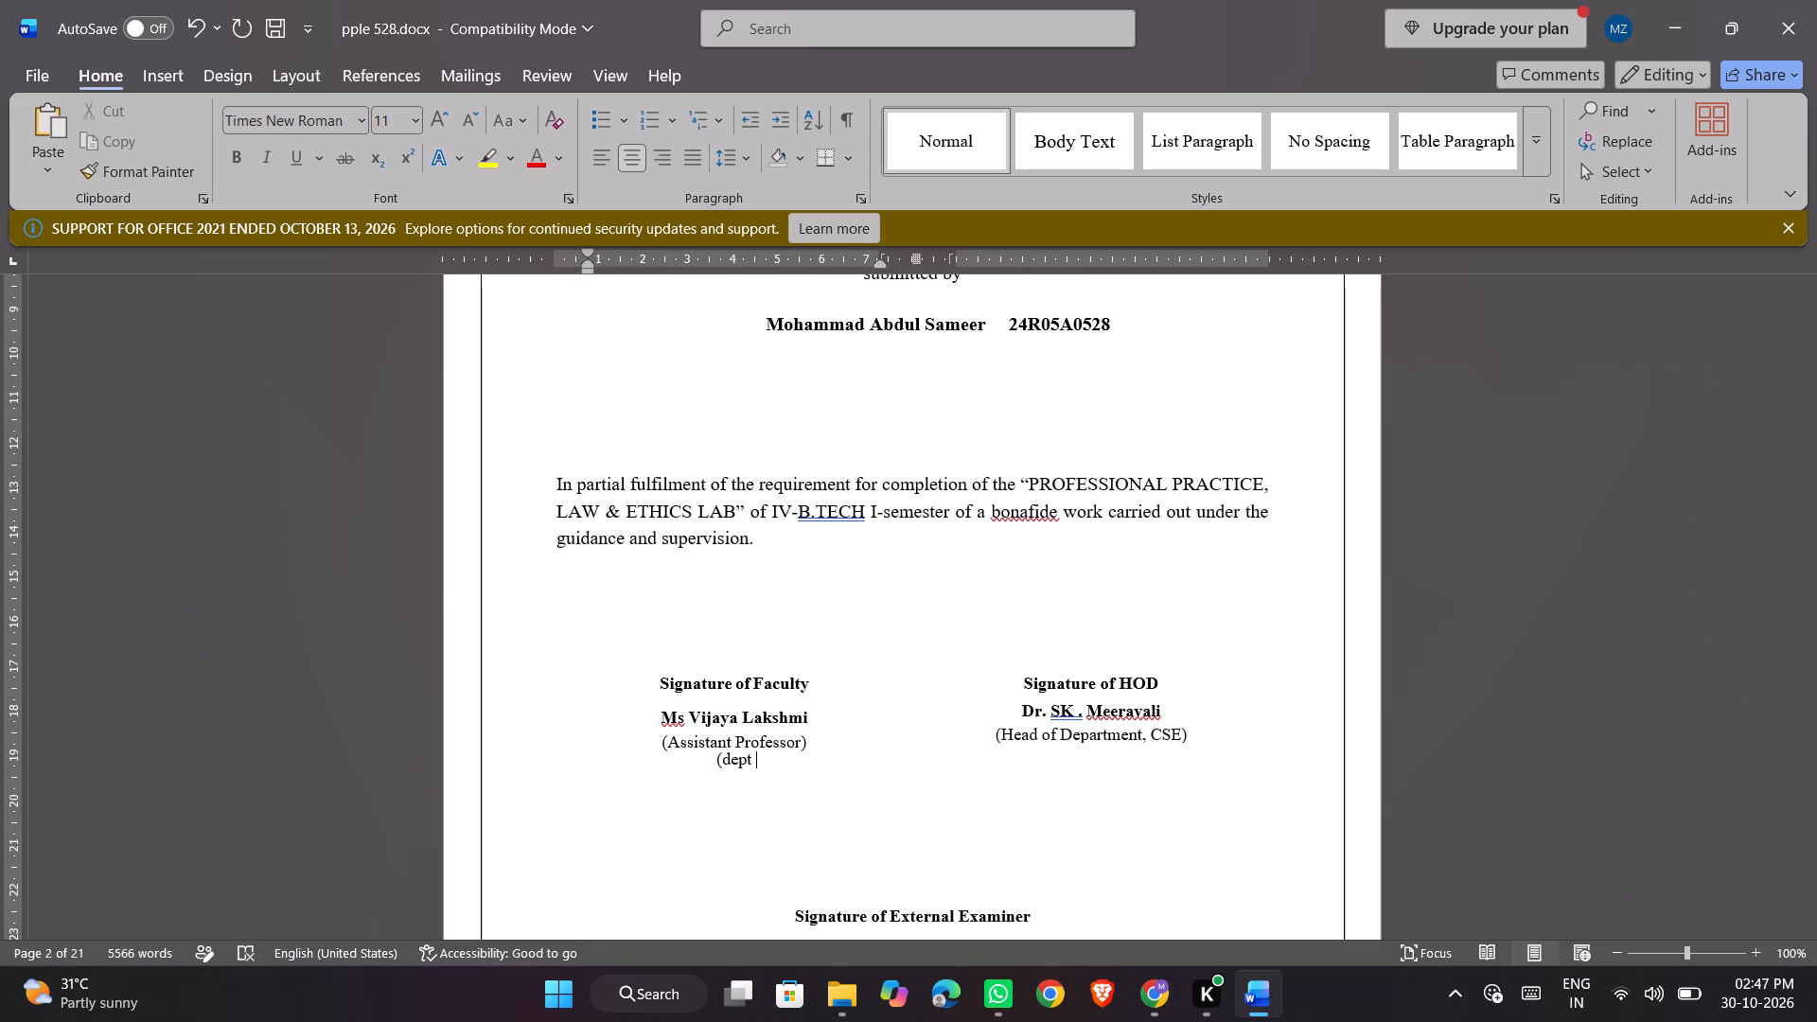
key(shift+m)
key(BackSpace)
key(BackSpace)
Copy the "(Dept. Management Of Studies)" line from the guidance section of the cover page.
scroll(1067, 873, up, 1)
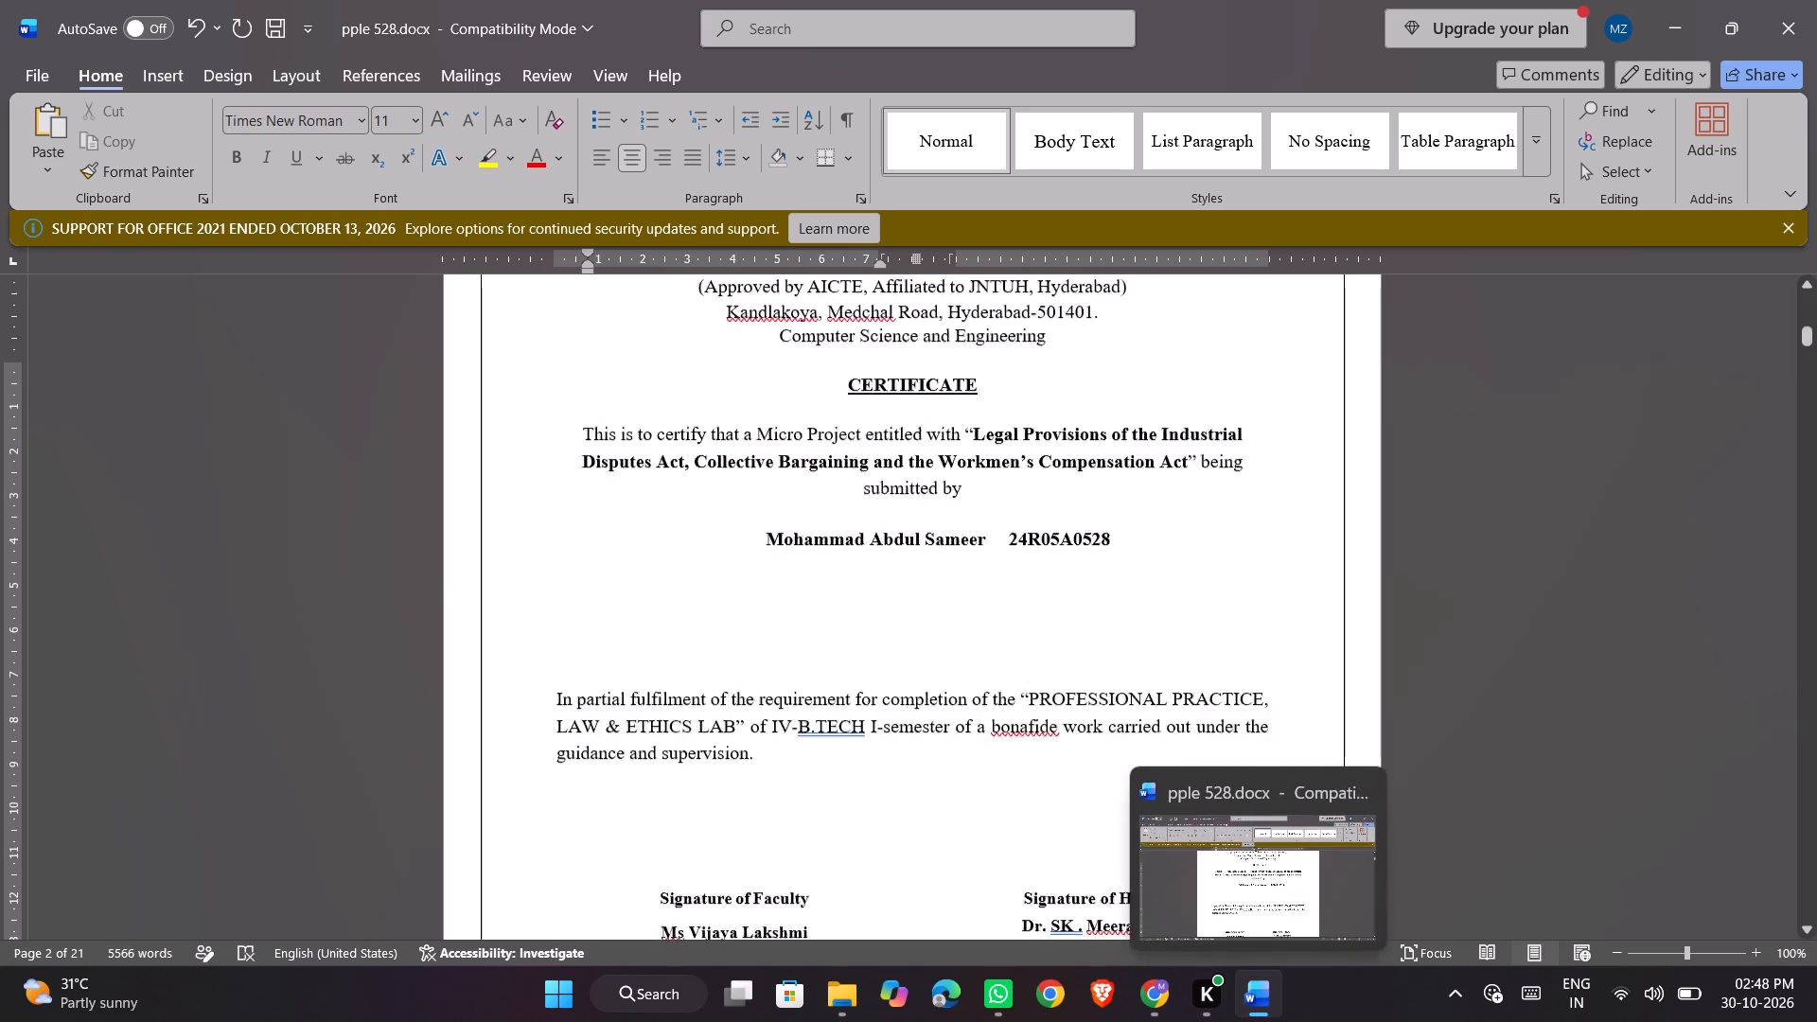
scroll(1067, 873, up, 2)
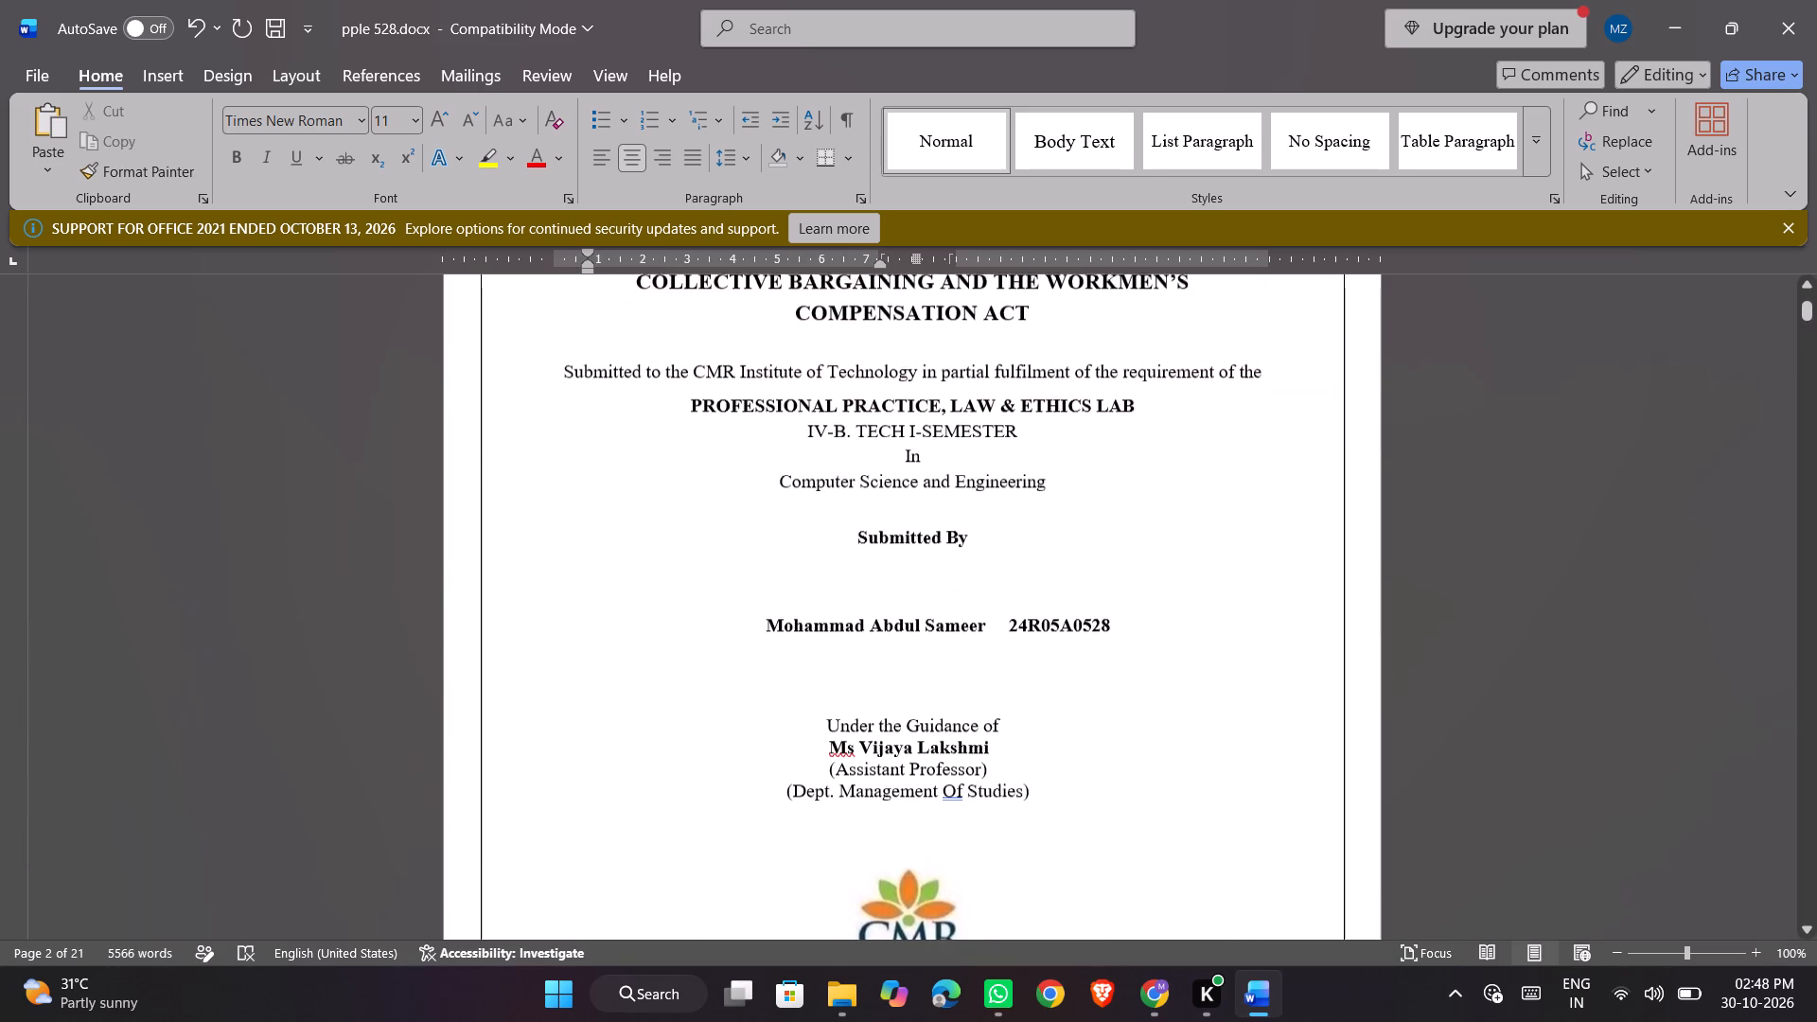
scroll(1067, 873, up, 1)
drag(779, 799, 887, 789)
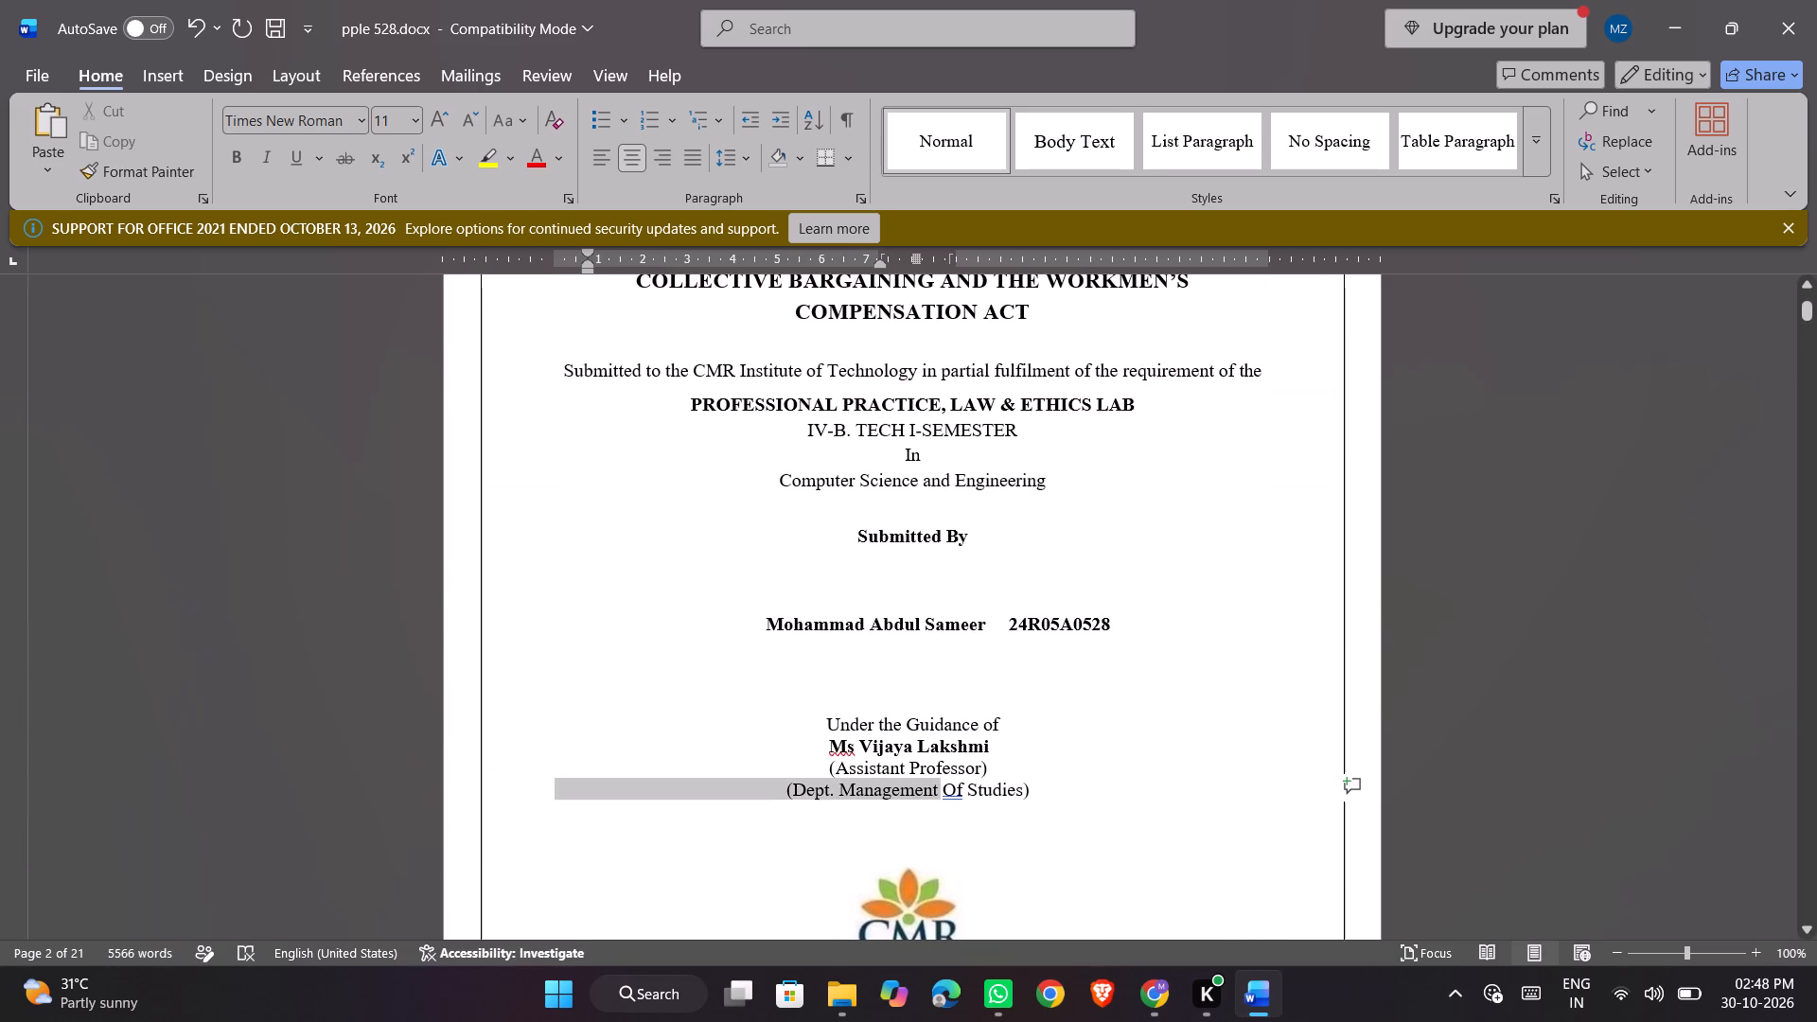
drag(887, 789, 1021, 803)
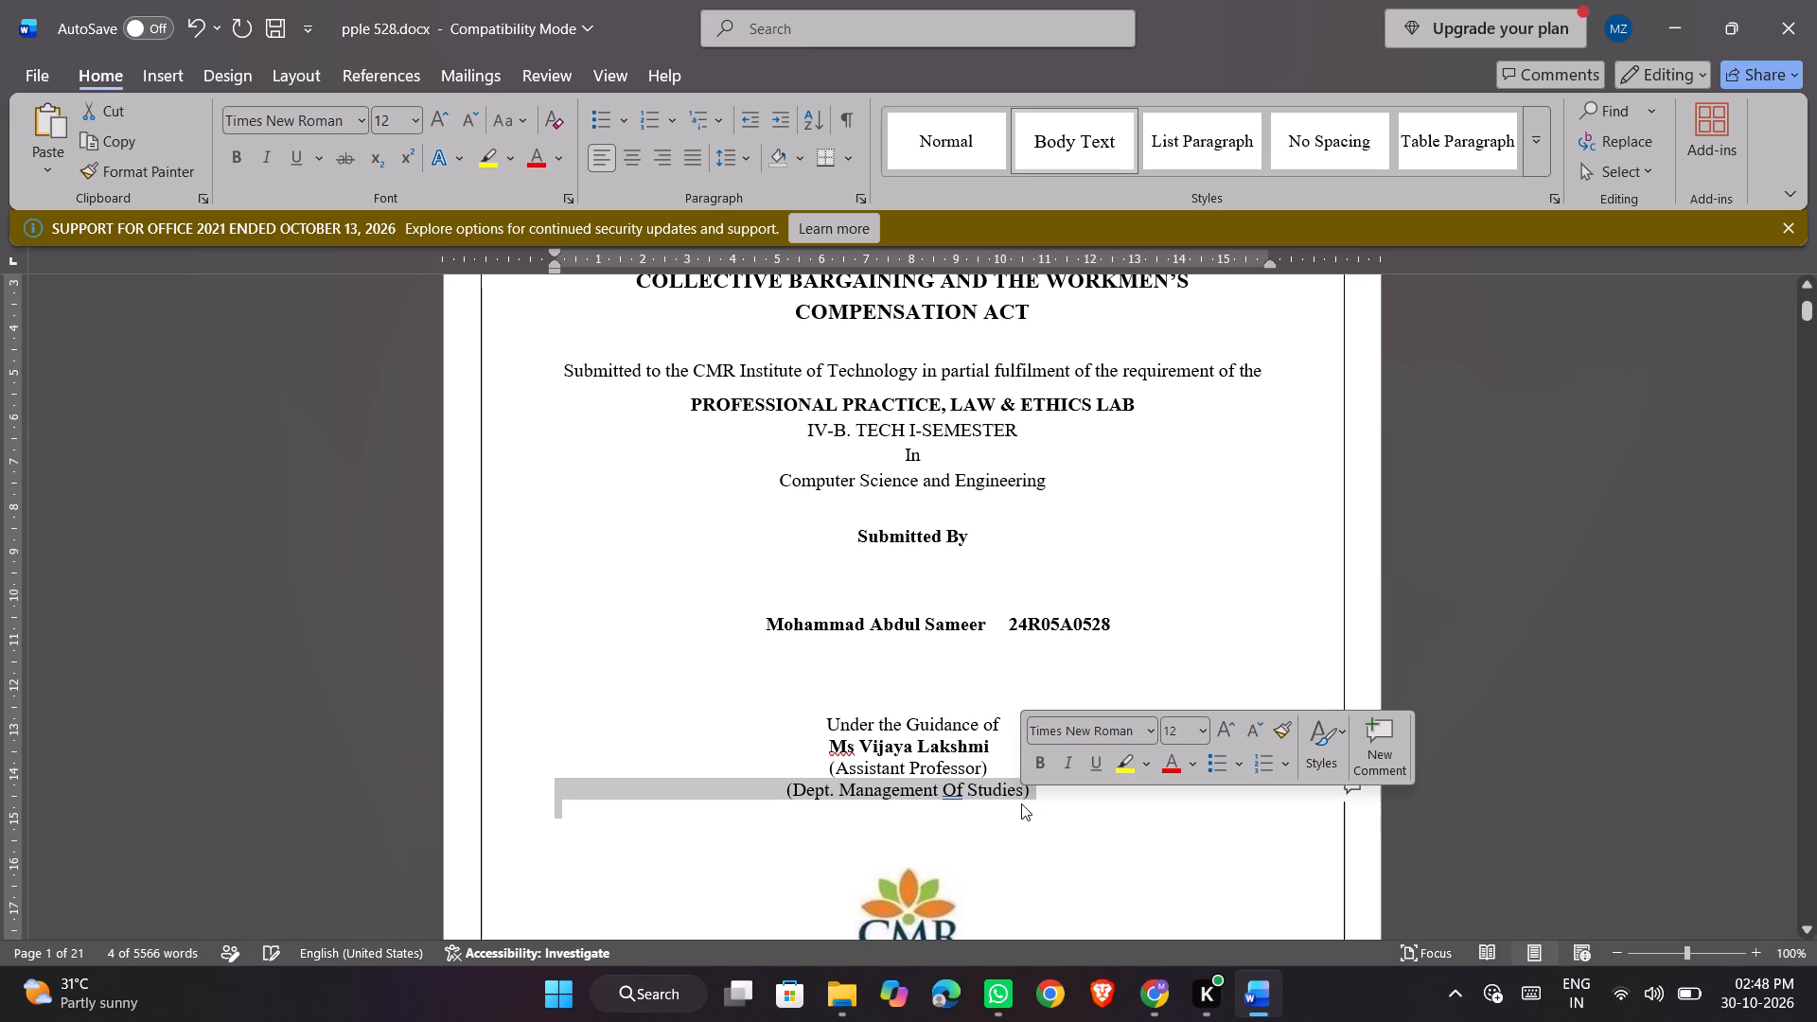
key(ctrl+c)
Replace the partial "(dept" text in the certificate's faculty signature block with the copied "(Dept. Management Of Studies)" line.
scroll(1021, 803, down, 2)
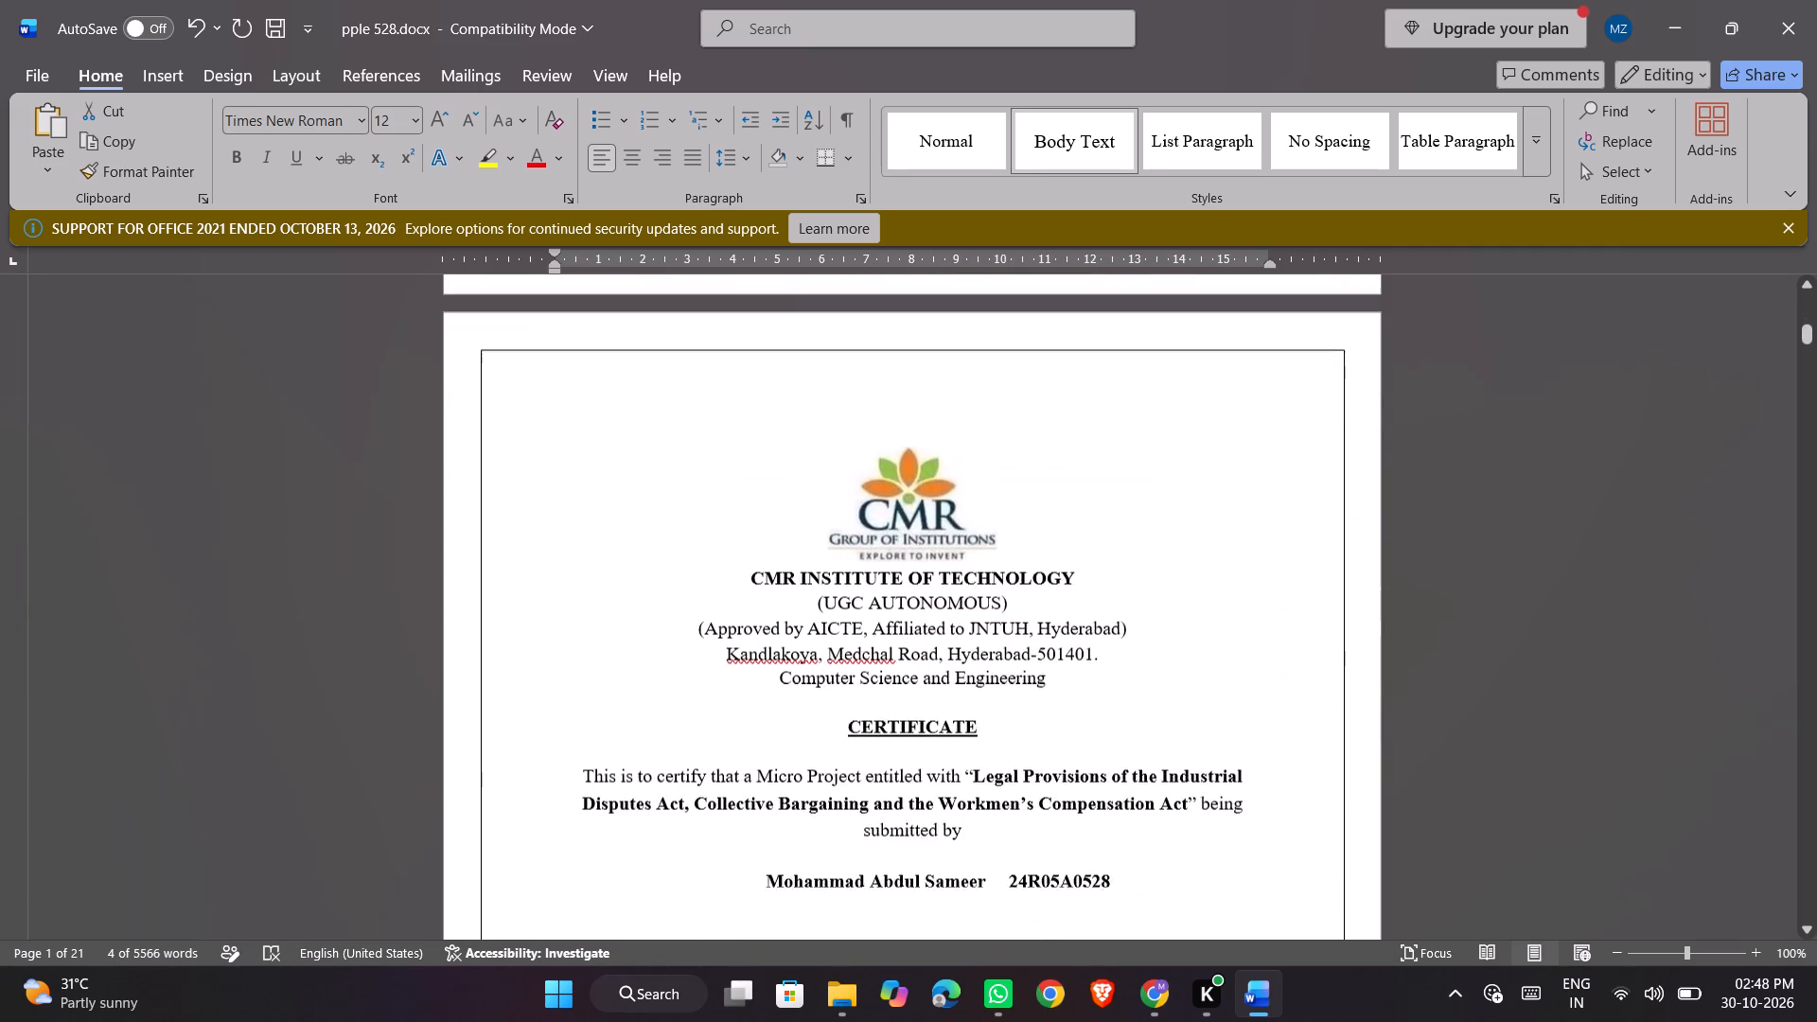
scroll(1021, 803, down, 3)
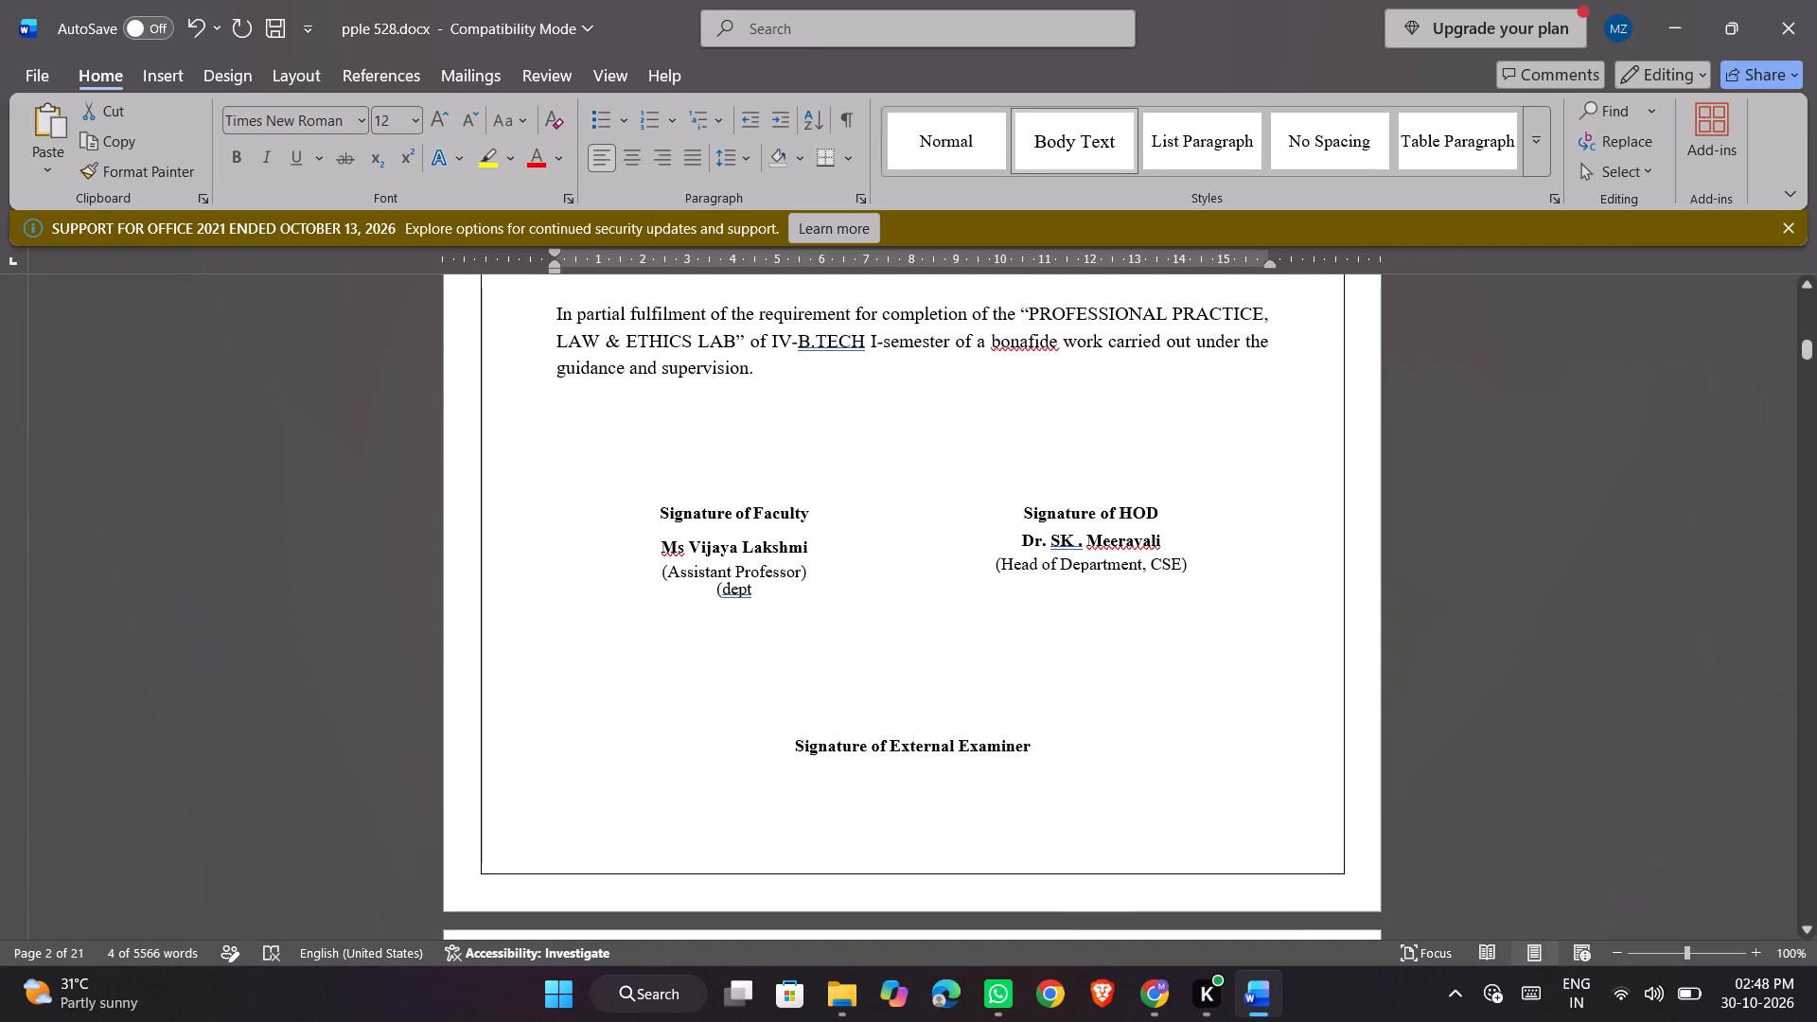
click(765, 602)
key(Left)
key(Left)
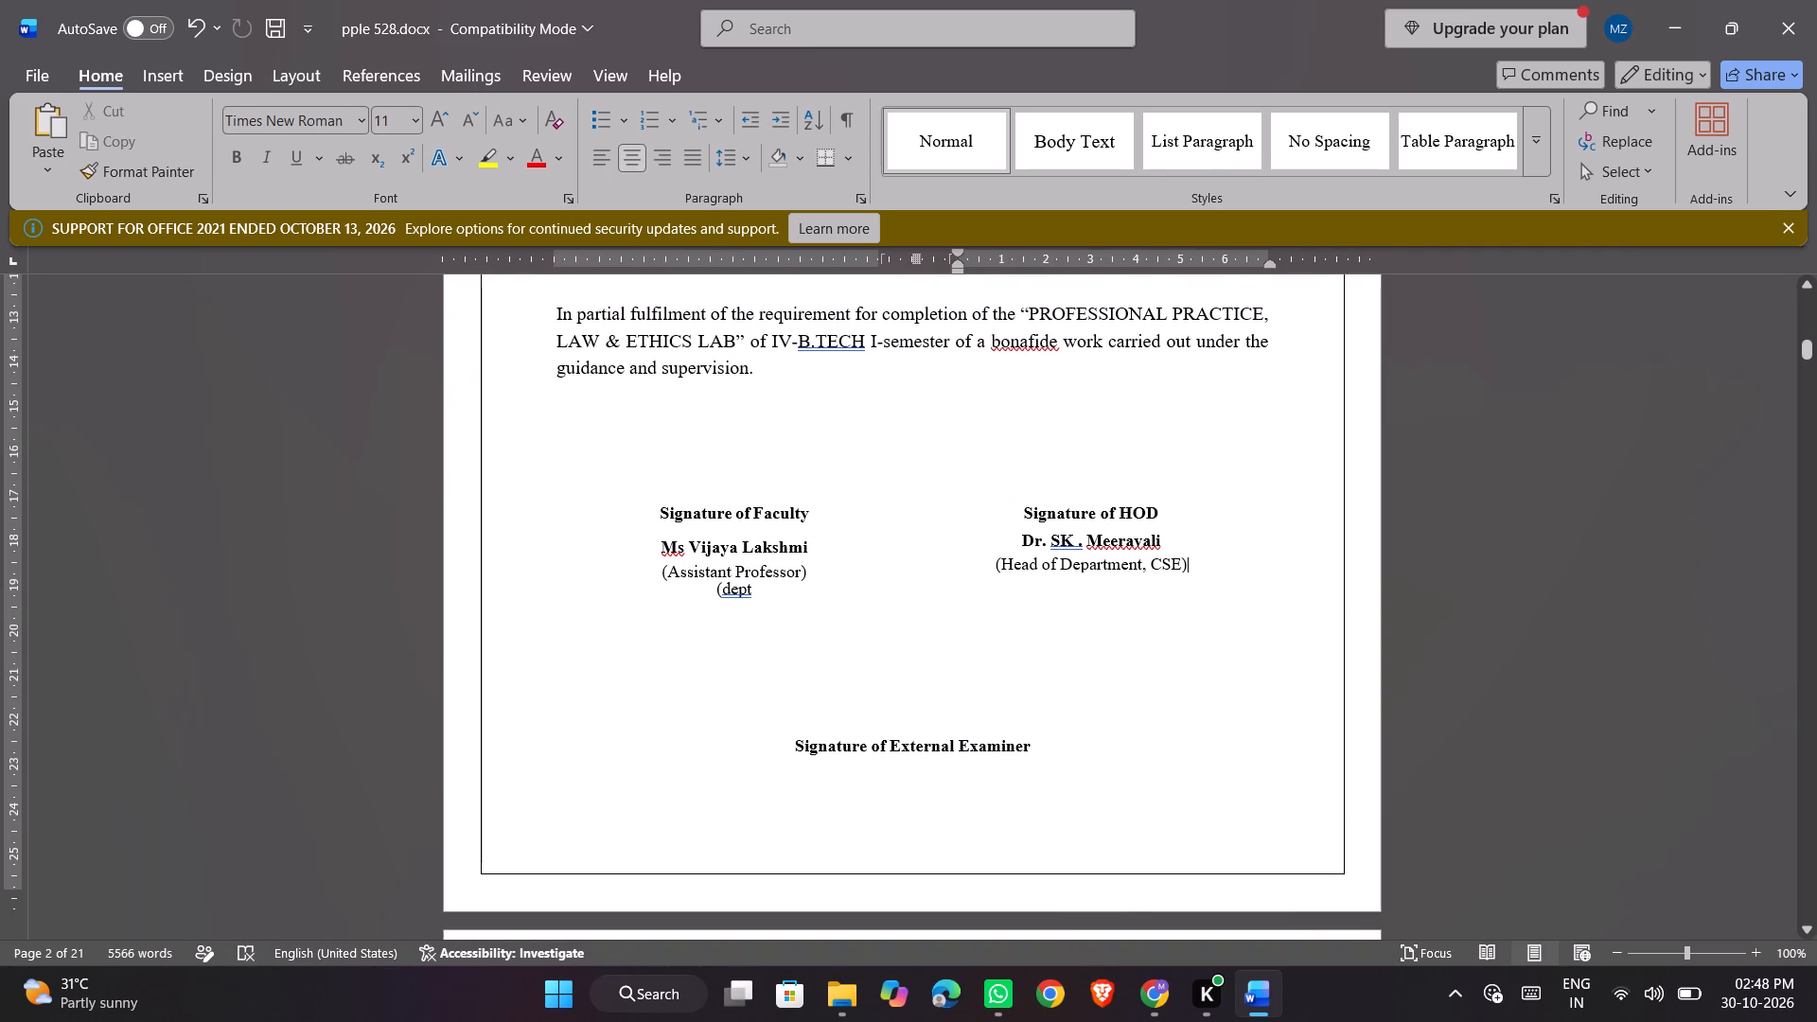
key(Up)
key(Down)
key(Down)
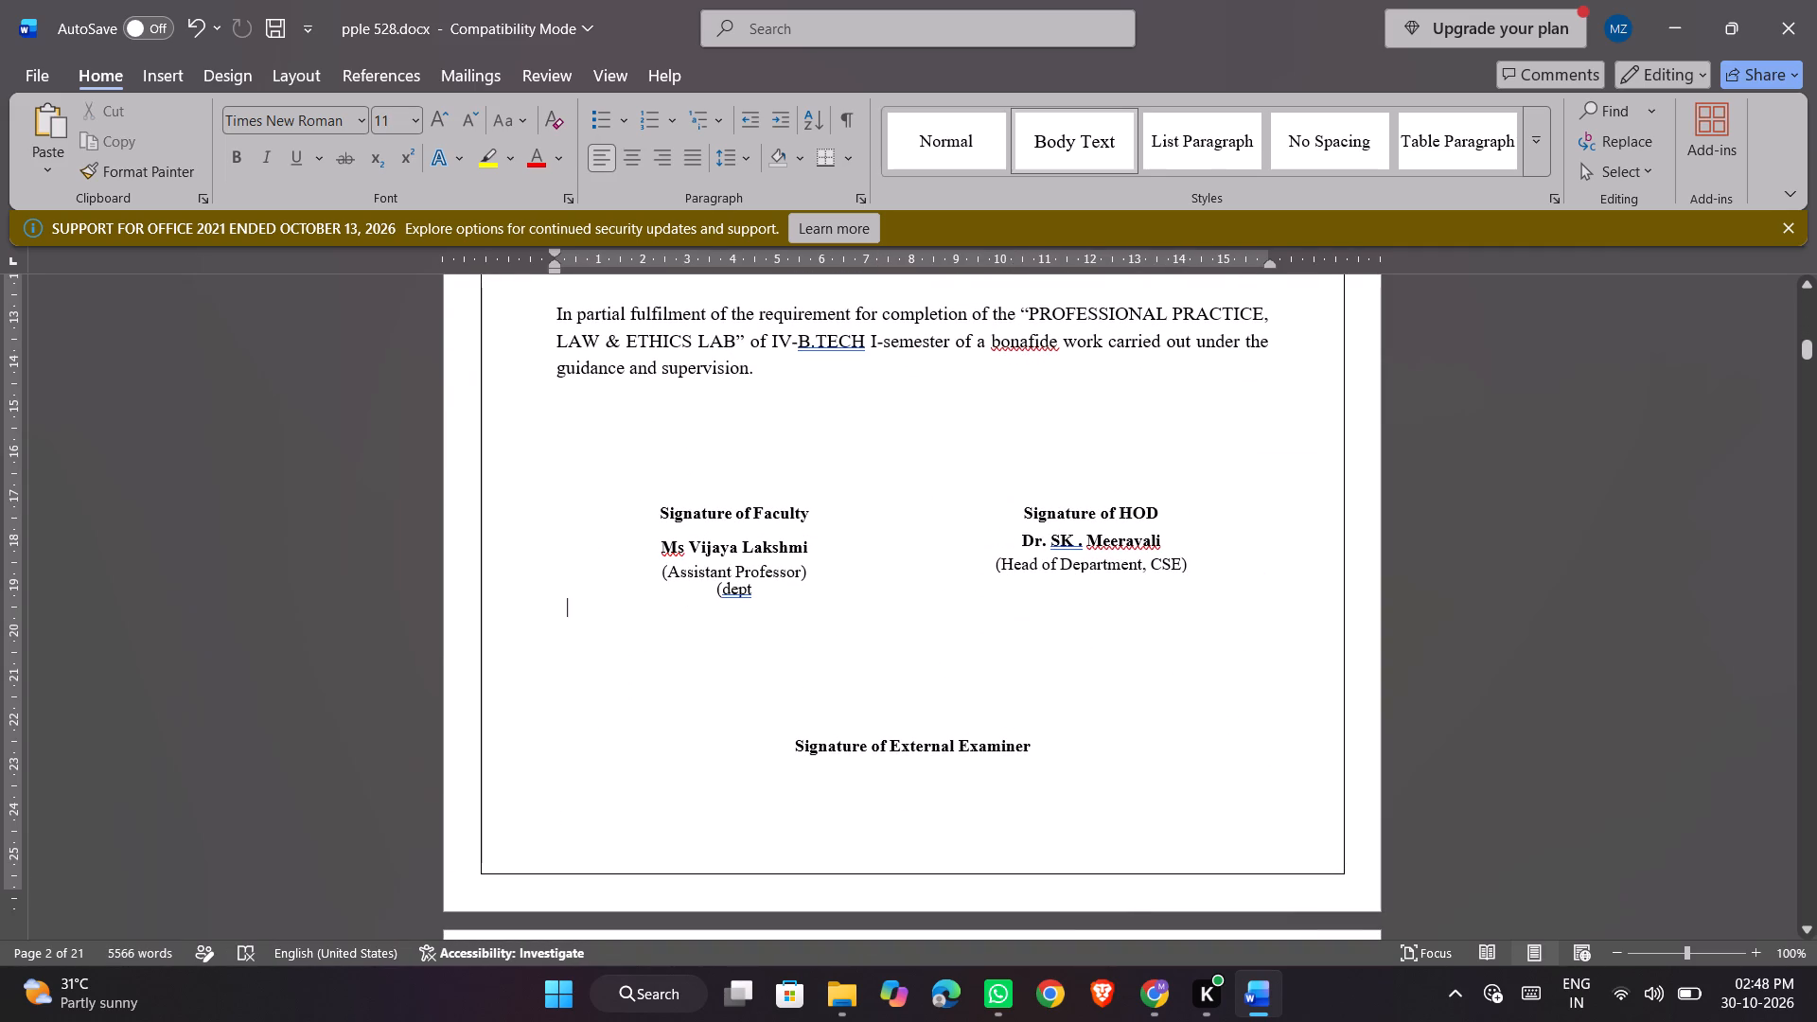
click(765, 602)
click(762, 598)
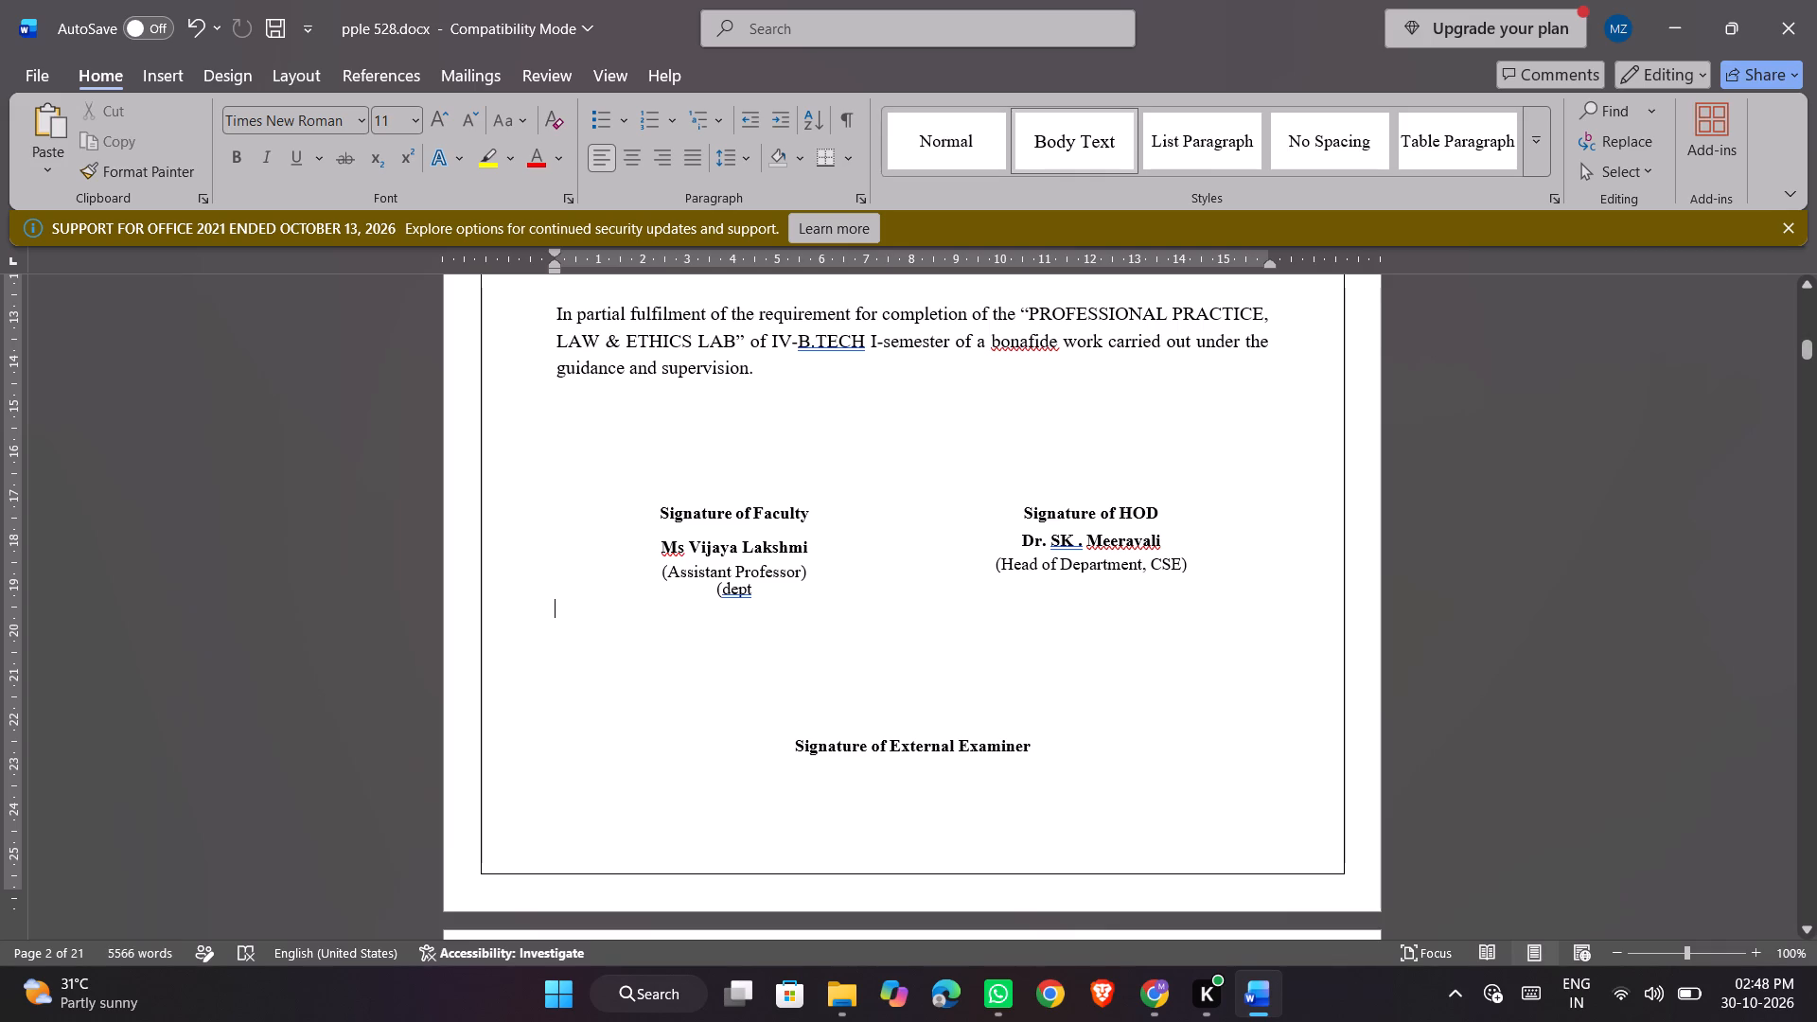
click(760, 593)
key(BackSpace)
key(BackSpace)
key(BackSpace)
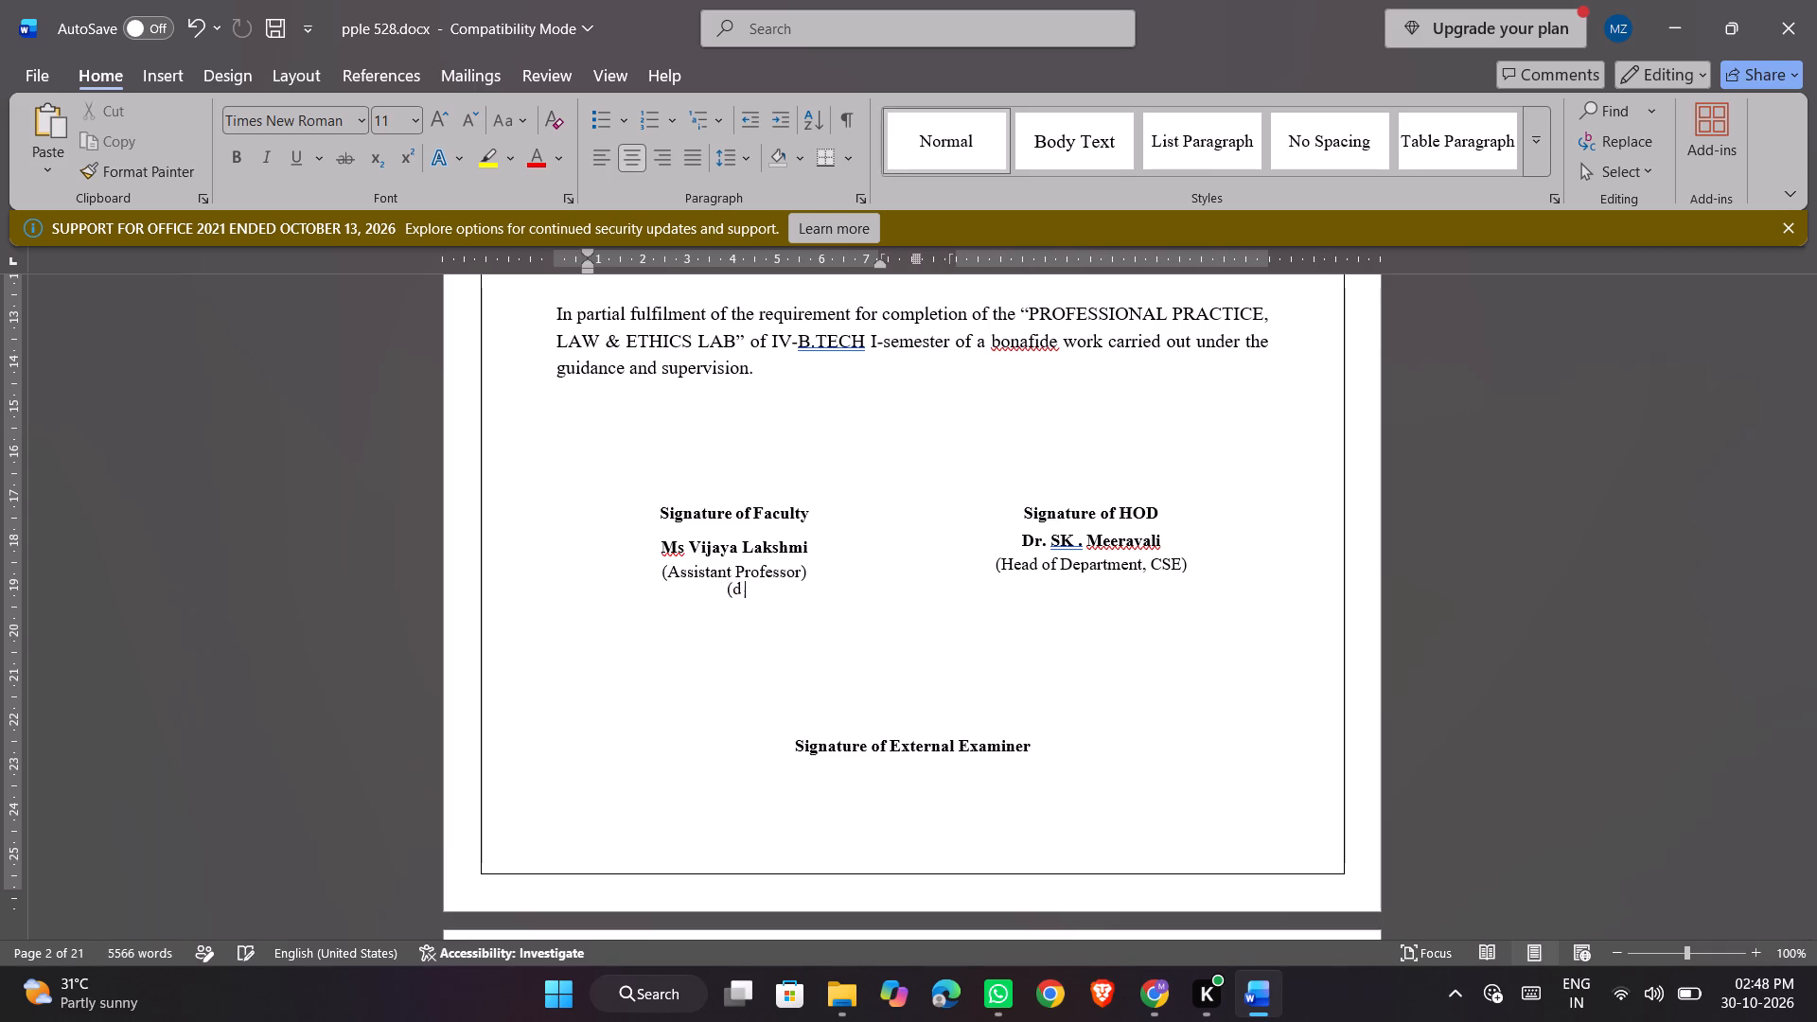
key(BackSpace)
key(BackSpace)
key(ctrl+v)
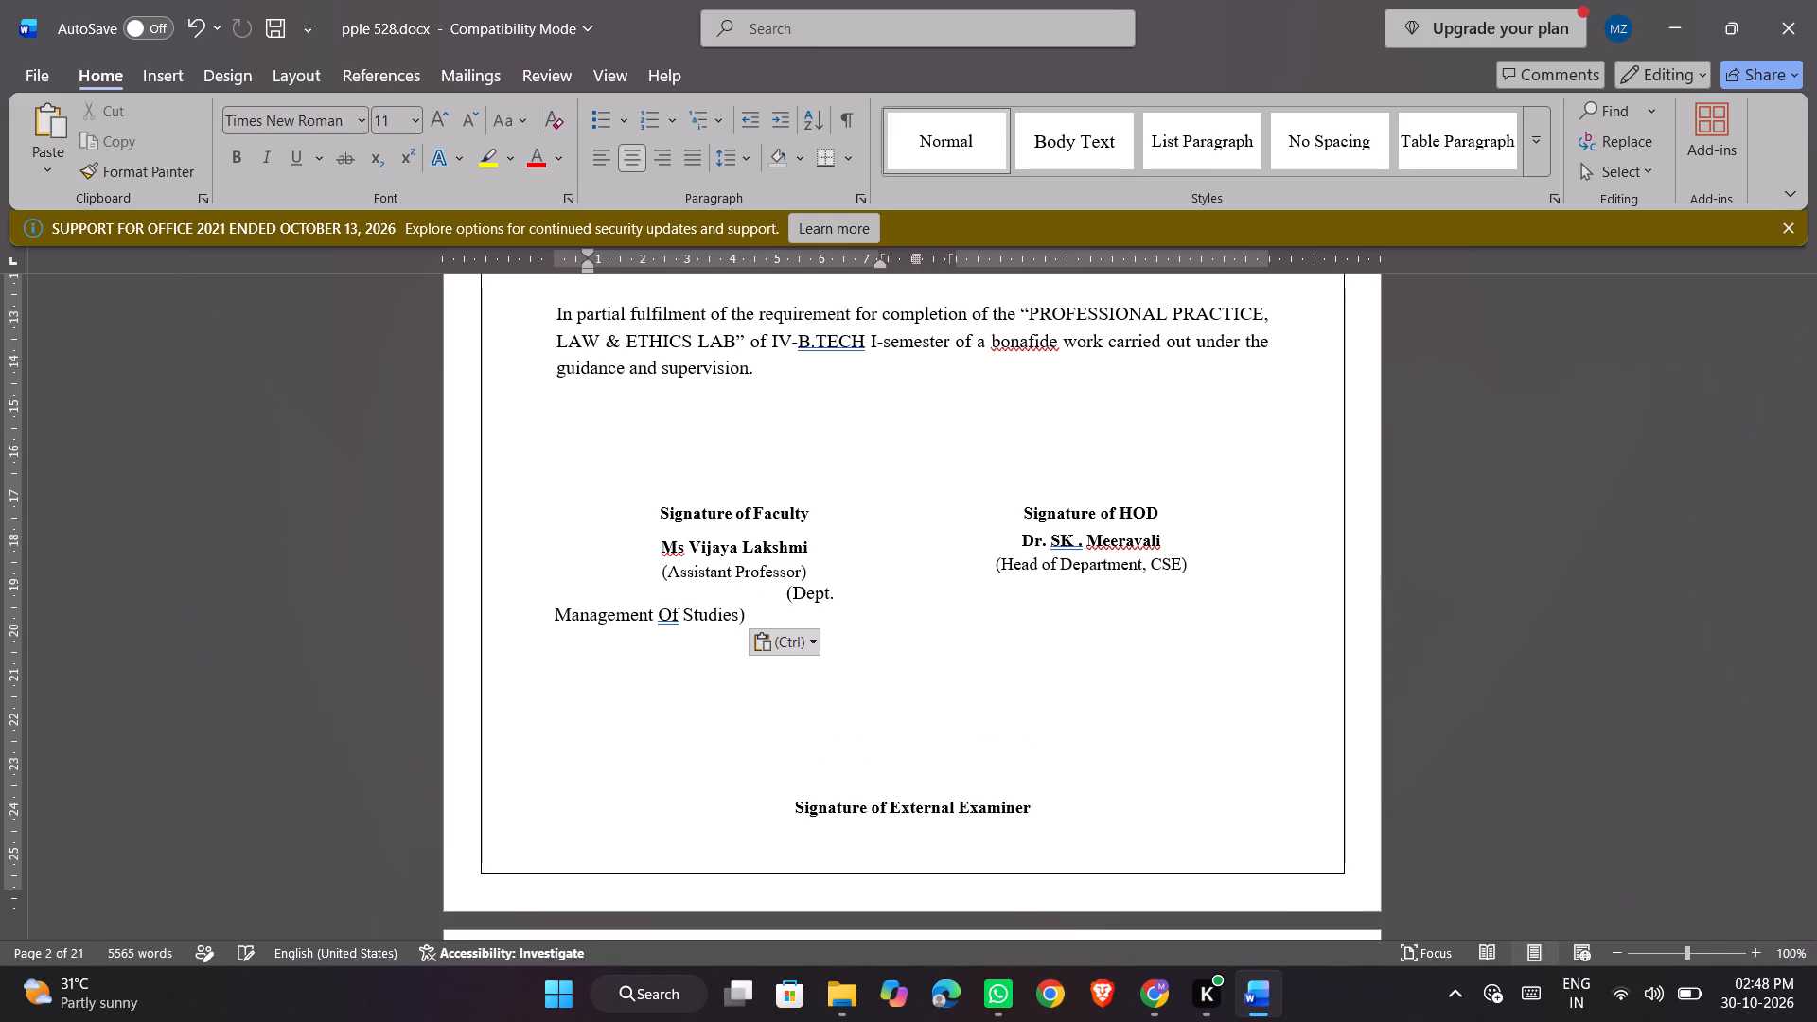
Delete the leading spaces before "(Dept. Management Of Studies)" so it fits on one line beneath "(Assistant Professor)".
key(Up)
key(Up)
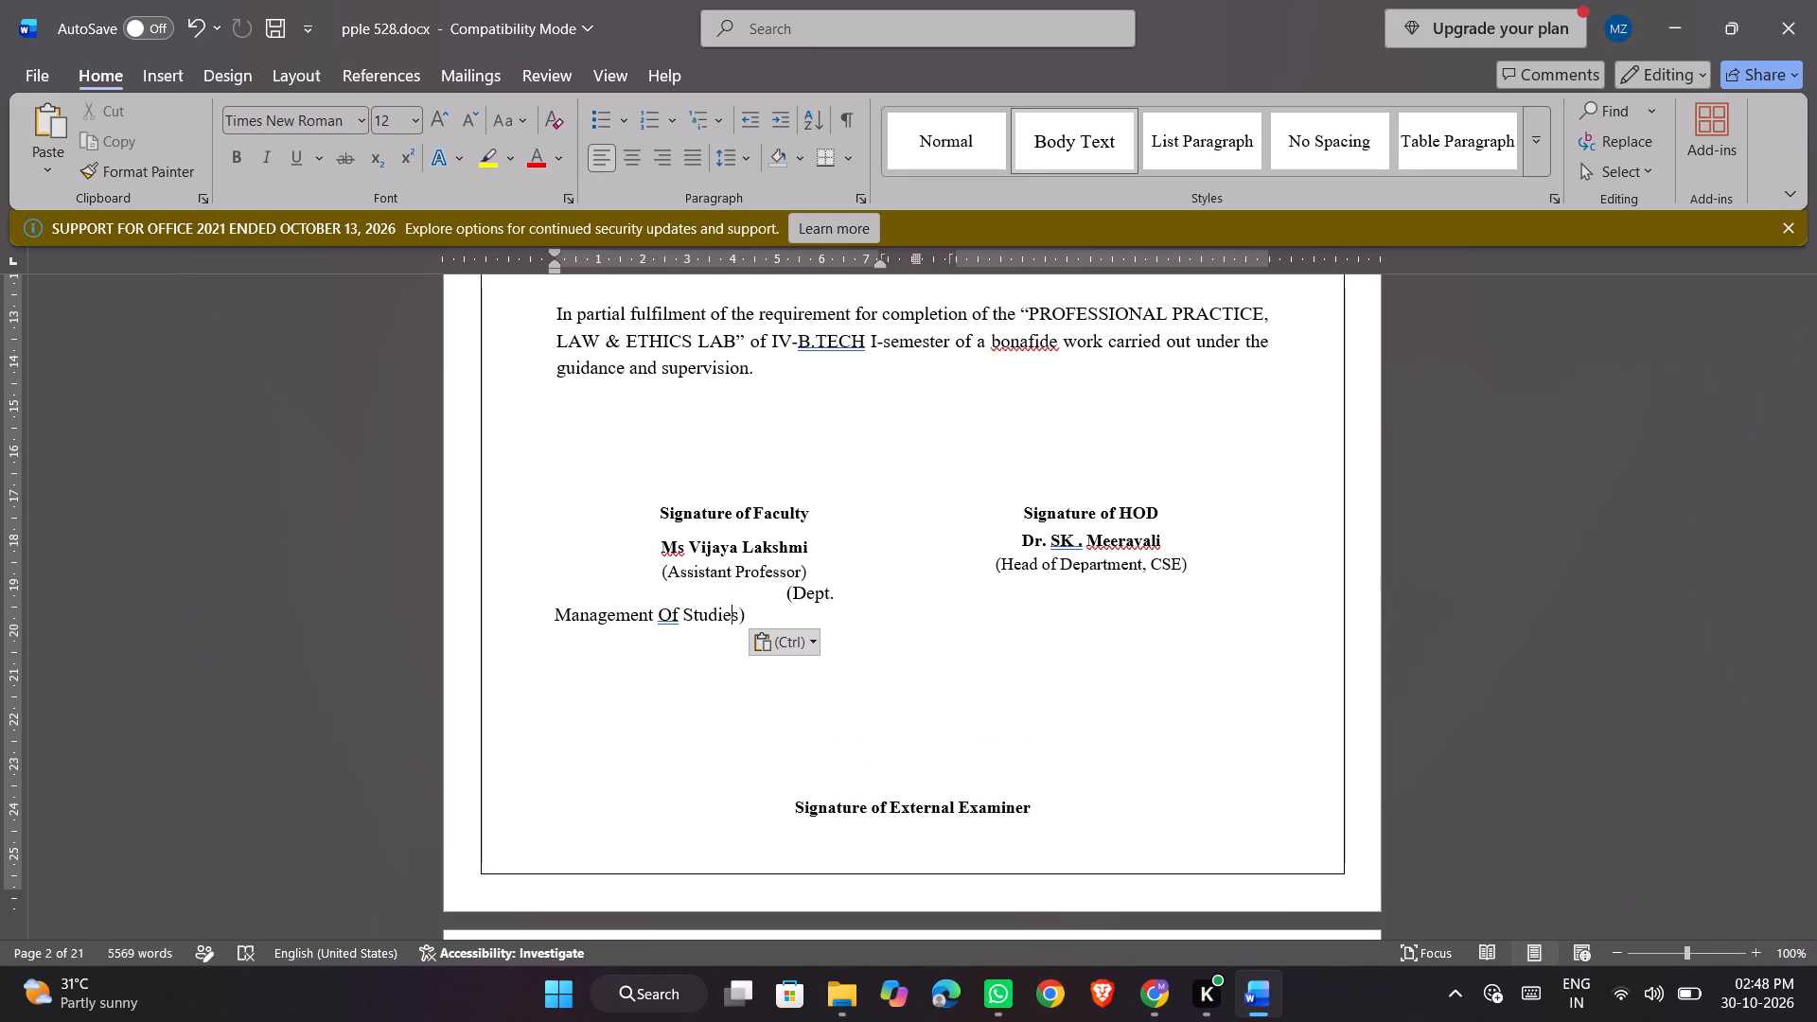
key(Up)
key(Right)
key(Right)
key(Right)
key(Right)
key(Right)
key(Right)
key(Right)
key(Right)
key(Right)
key(Right)
key(Right)
key(BackSpace)
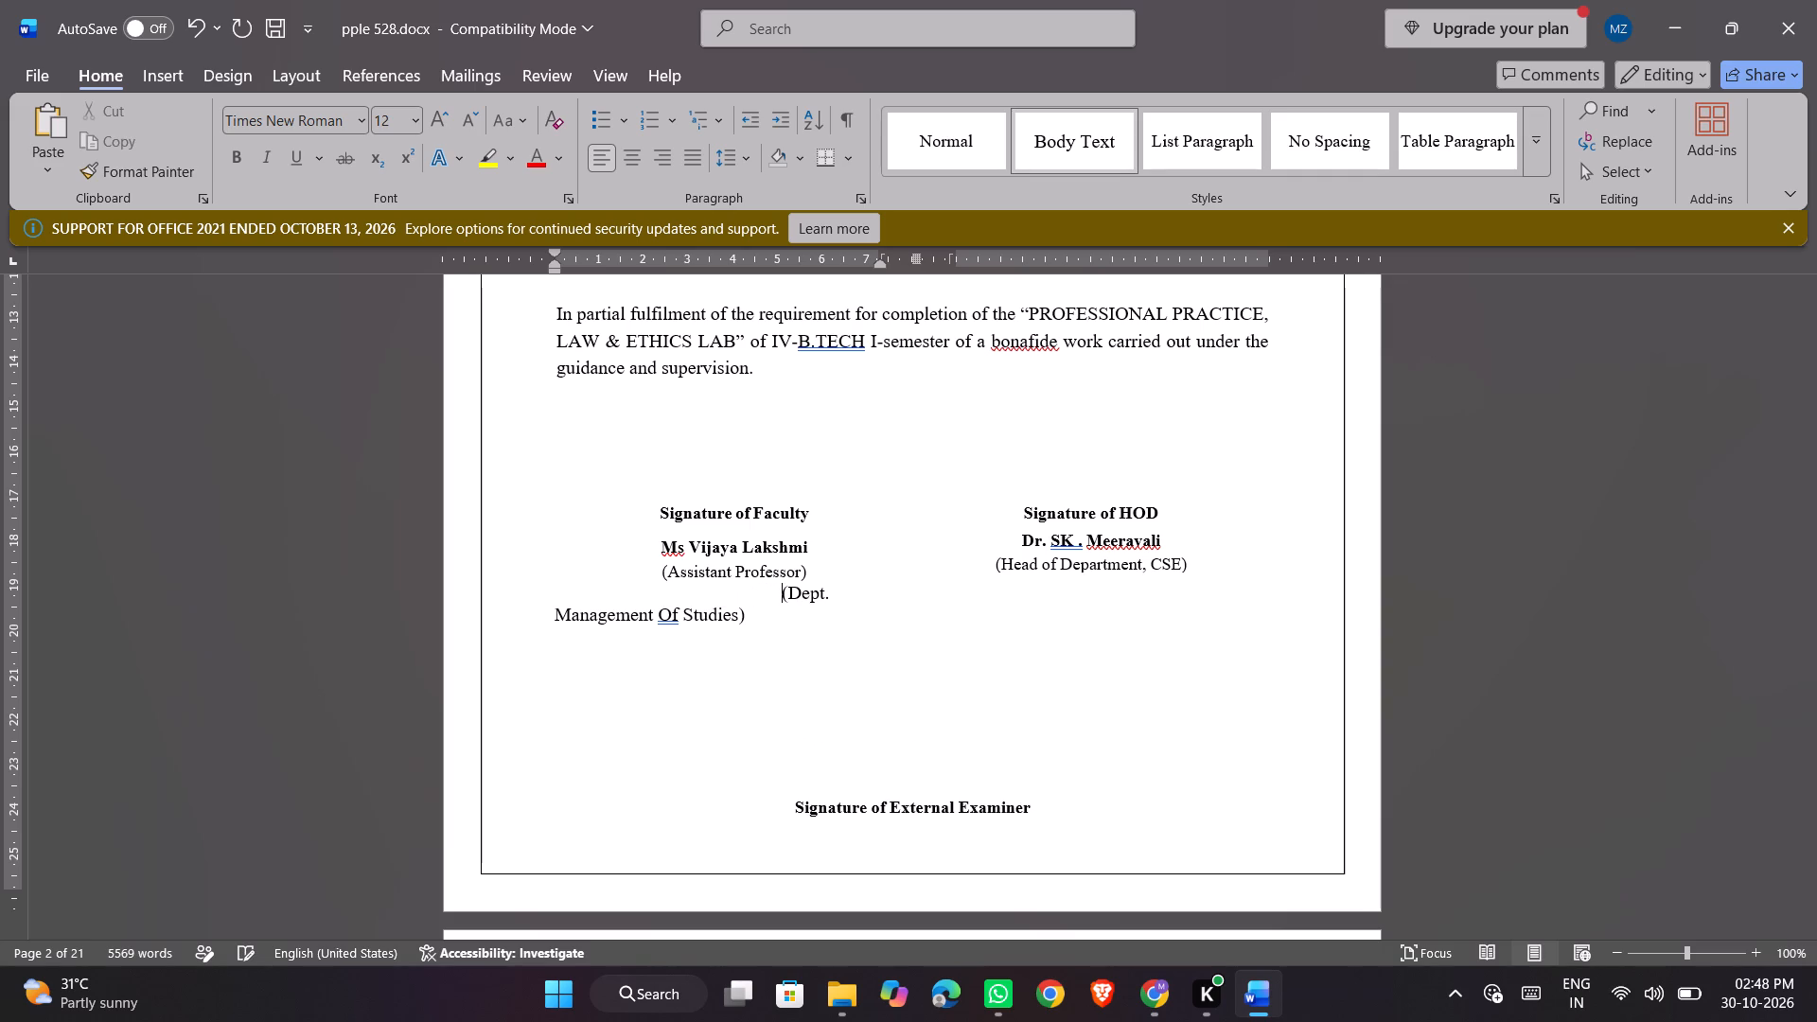
key(BackSpace)
key(BackSpace)
key(BackSpace)
key(BackSpace)
key(BackSpace)
key(BackSpace)
key(BackSpace)
key(BackSpace)
key(BackSpace)
key(BackSpace)
key(BackSpace)
key(BackSpace)
key(BackSpace)
key(BackSpace)
key(BackSpace)
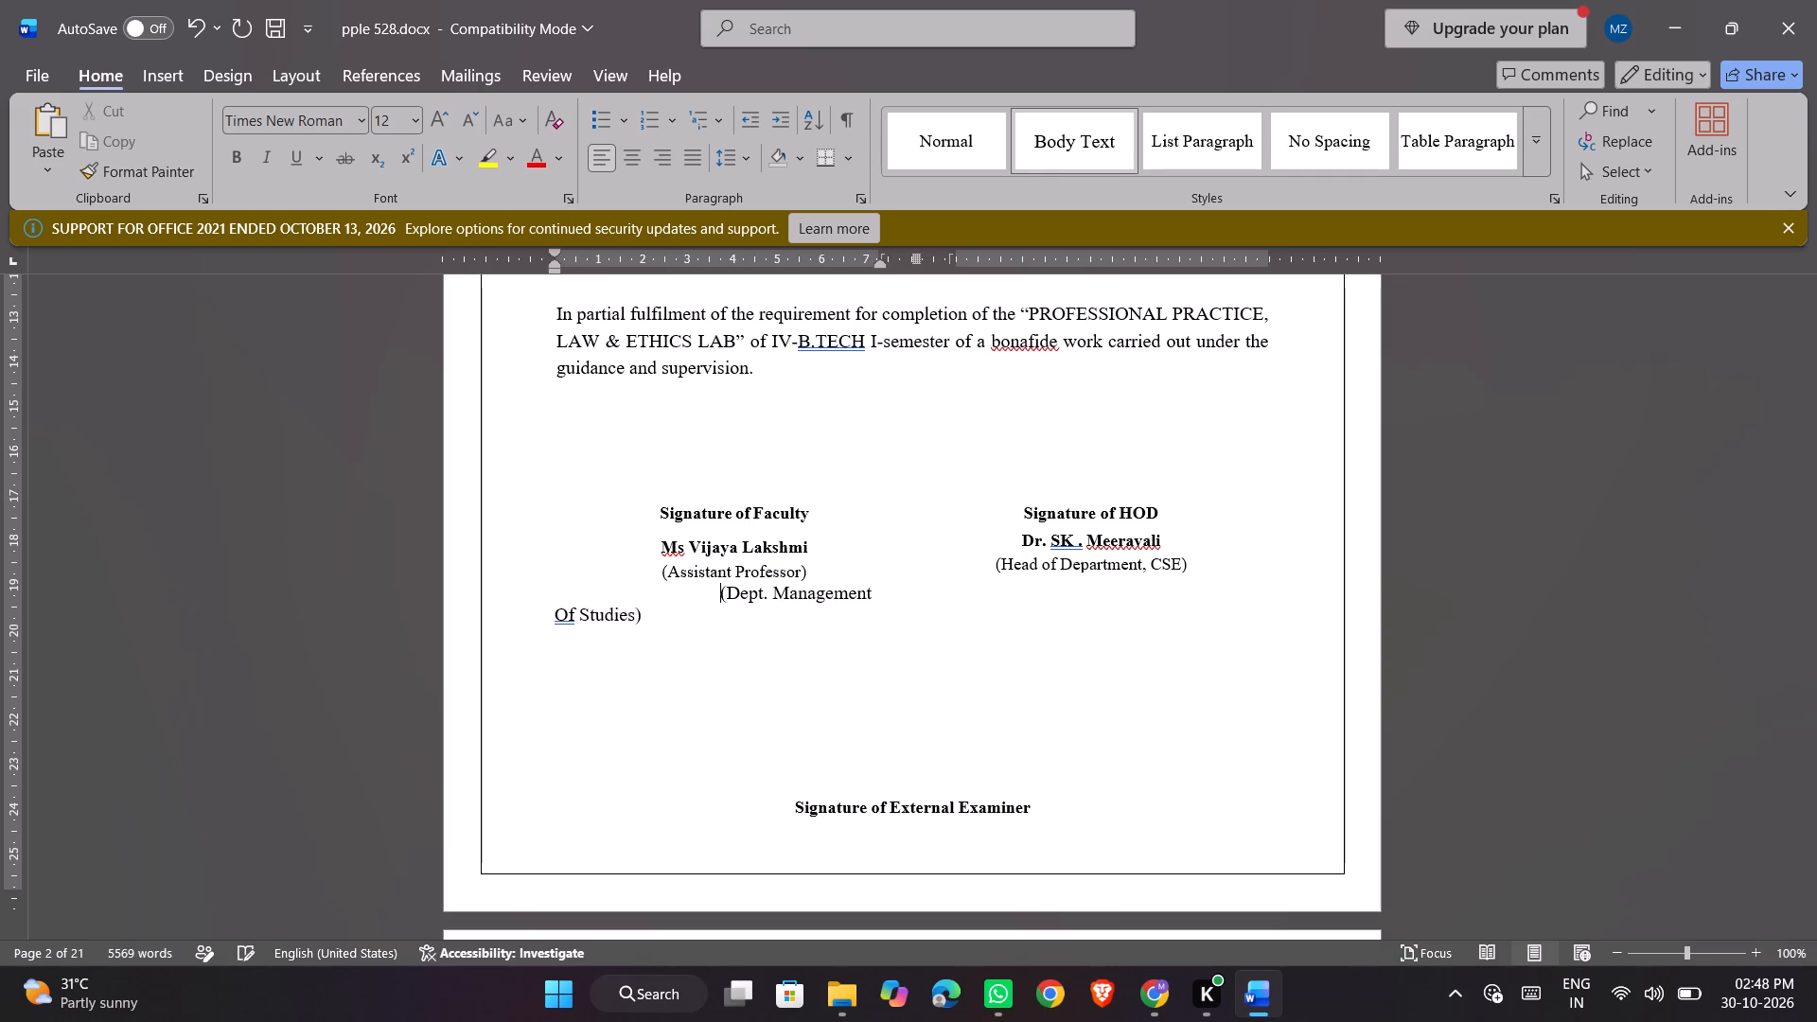
key(BackSpace)
key(BackSpace)
key(BackSpace)
key(BackSpace)
key(BackSpace)
key(BackSpace)
key(BackSpace)
key(BackSpace)
key(BackSpace)
key(BackSpace)
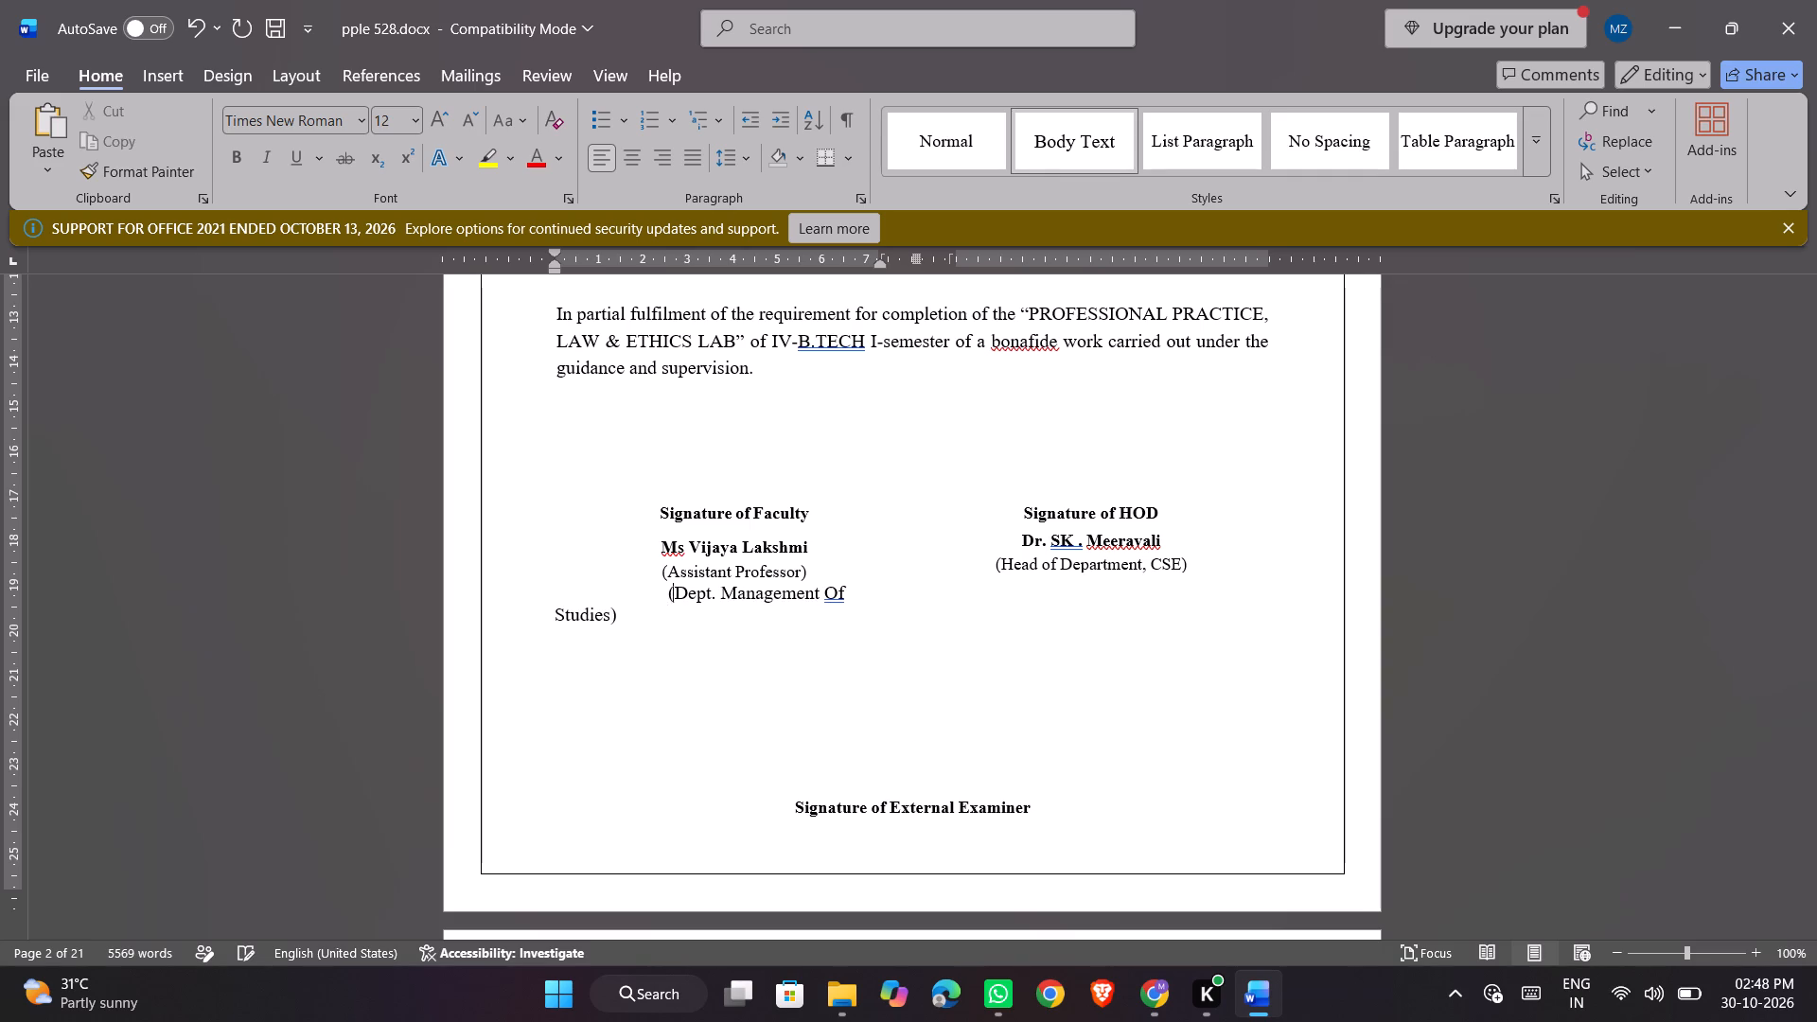
key(BackSpace)
key(BackSpace)
key(BackSpace)
key(BackSpace)
key(BackSpace)
key(BackSpace)
key(BackSpace)
key(BackSpace)
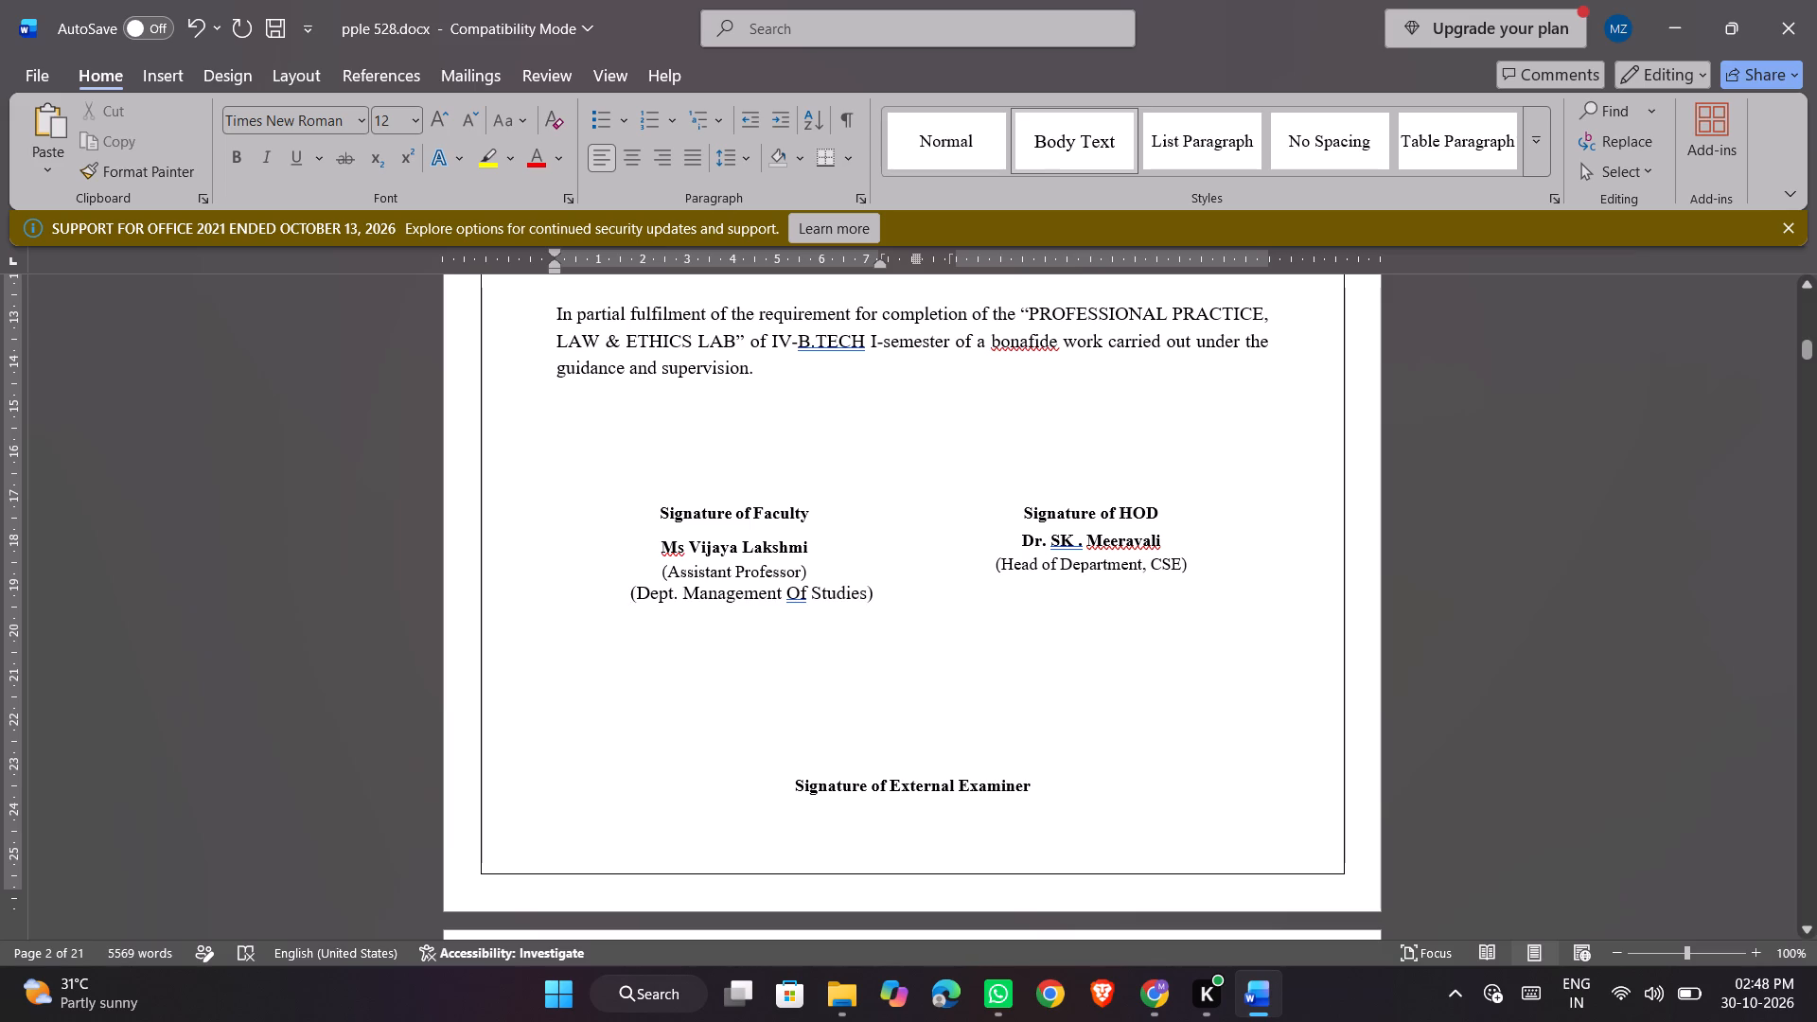
Compare the guidance details on the cover page with the signature blocks on the certificate page.
click(907, 640)
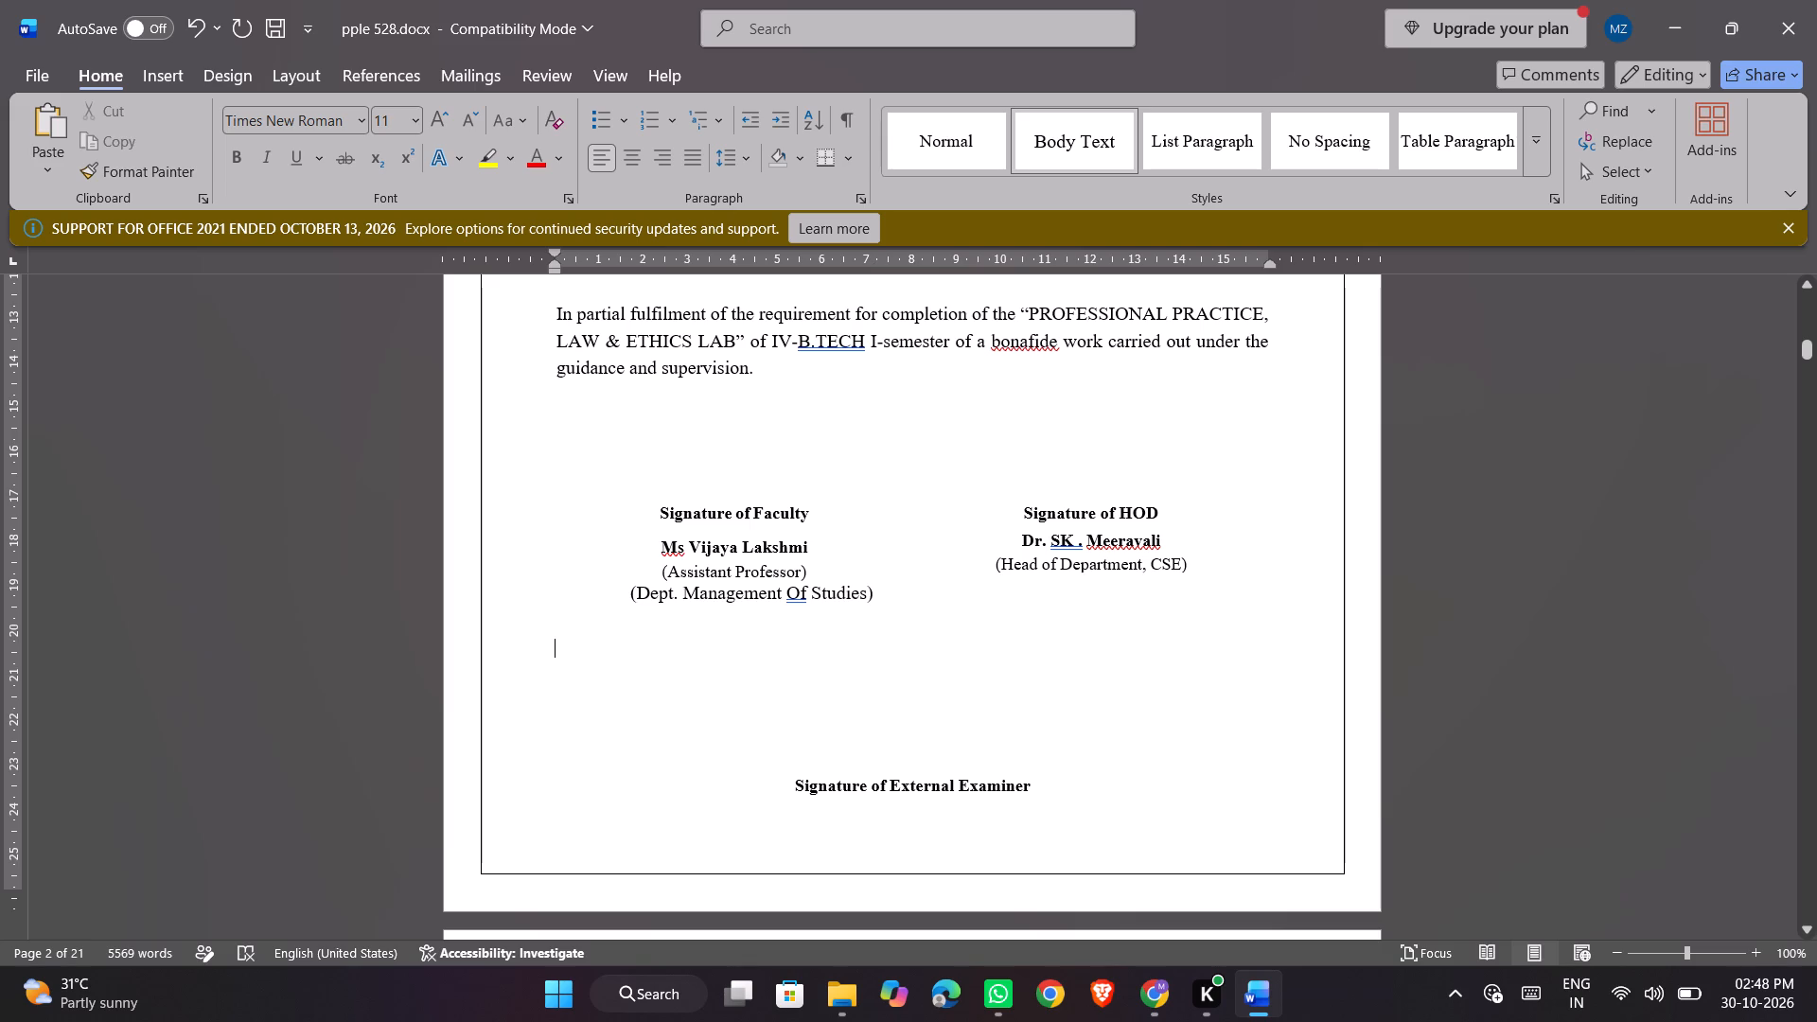
scroll(803, 660, up, 6)
scroll(803, 660, down, 2)
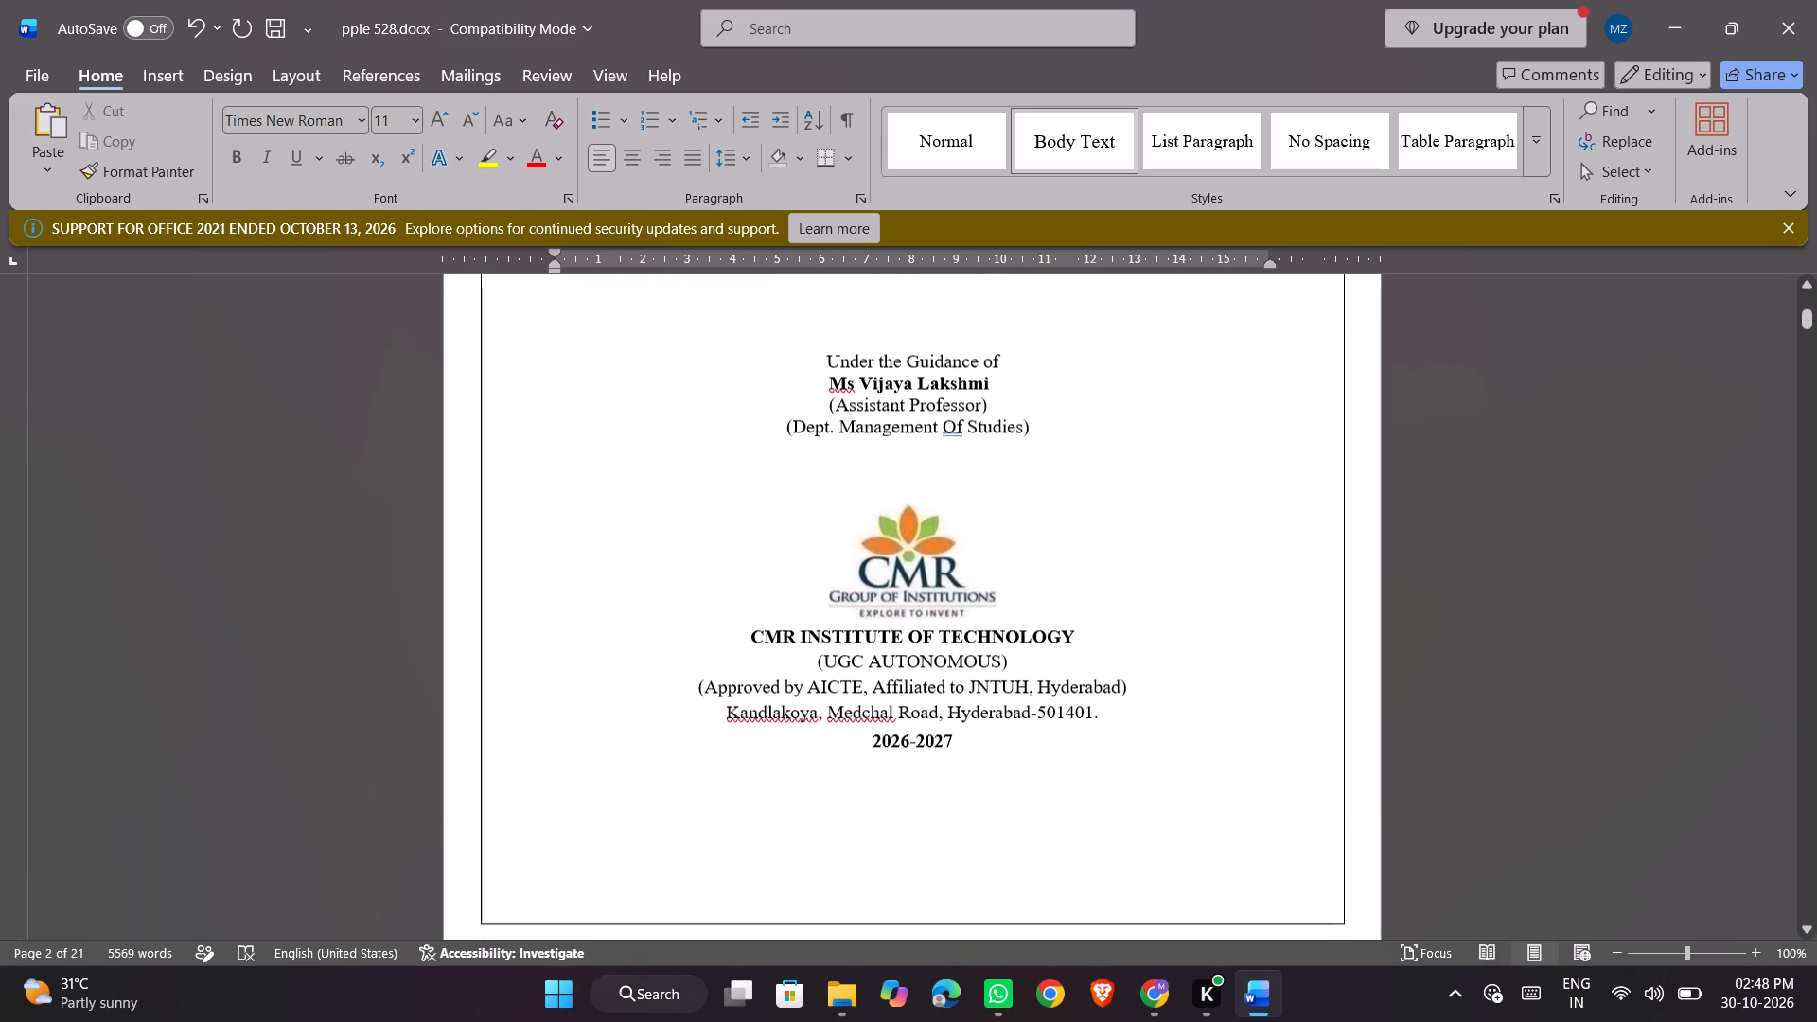
scroll(803, 660, down, 2)
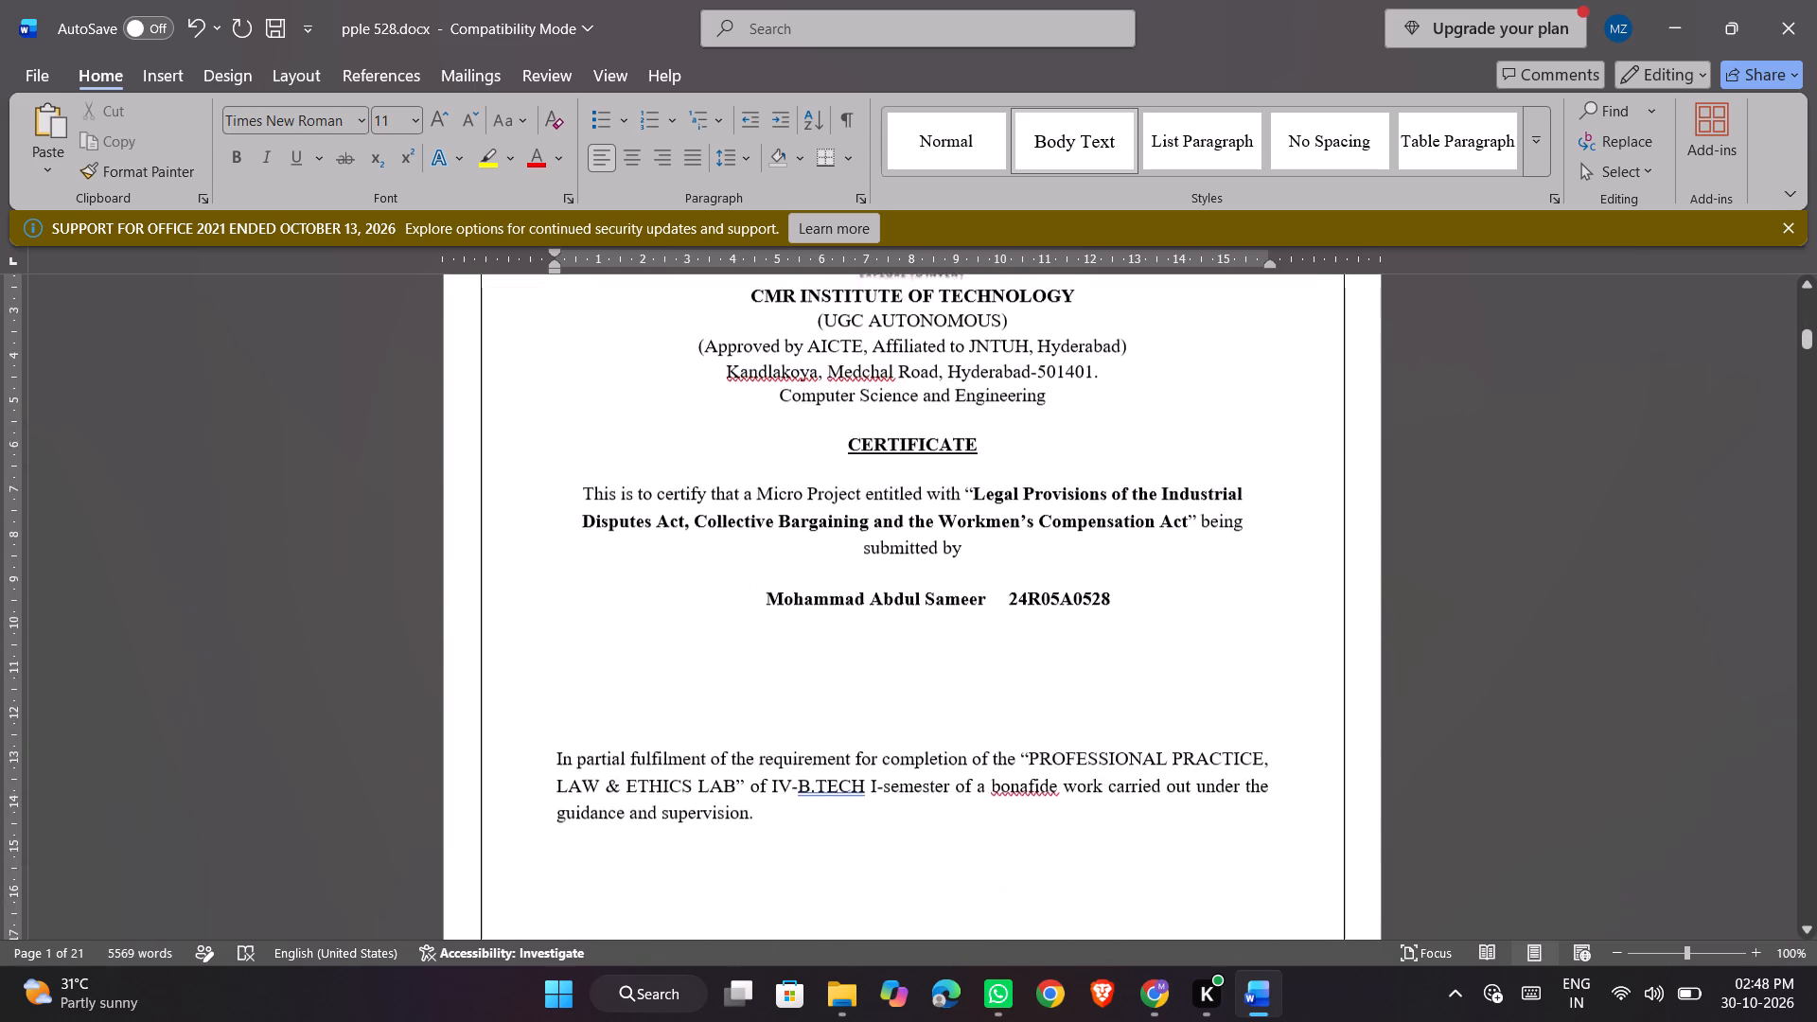
scroll(803, 660, down, 2)
scroll(803, 660, up, 1)
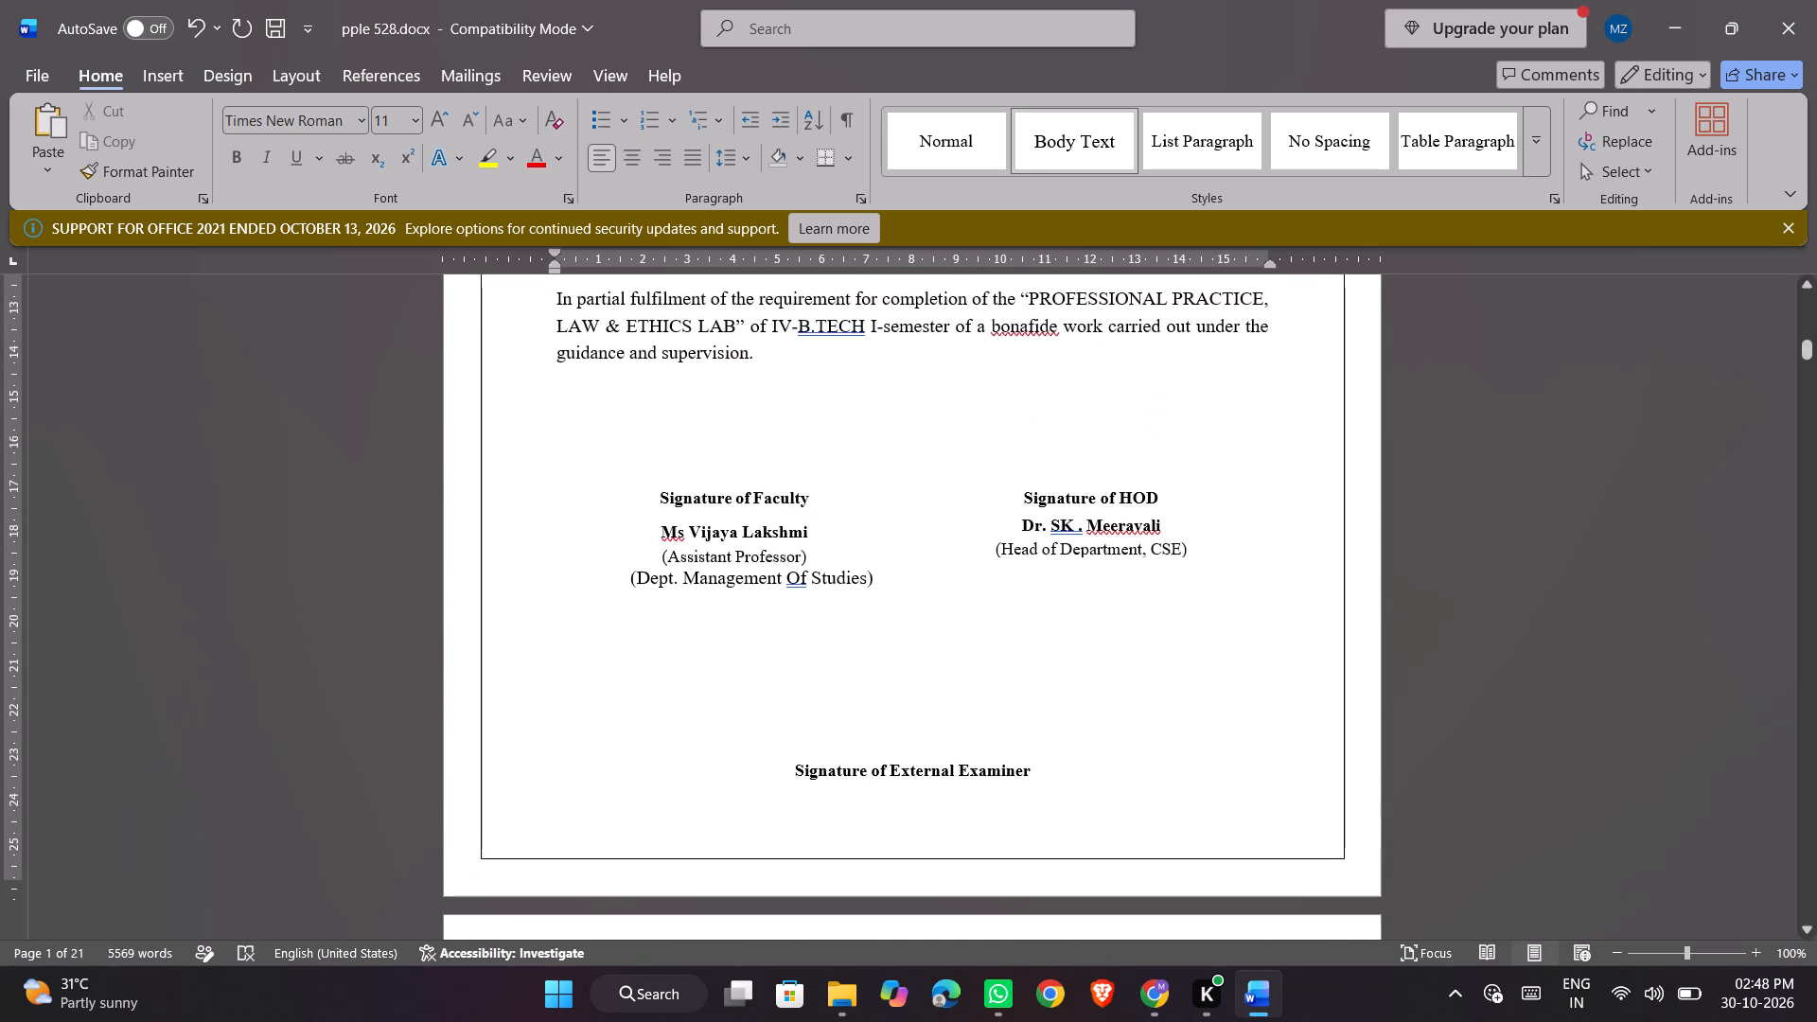
scroll(803, 660, up, 1)
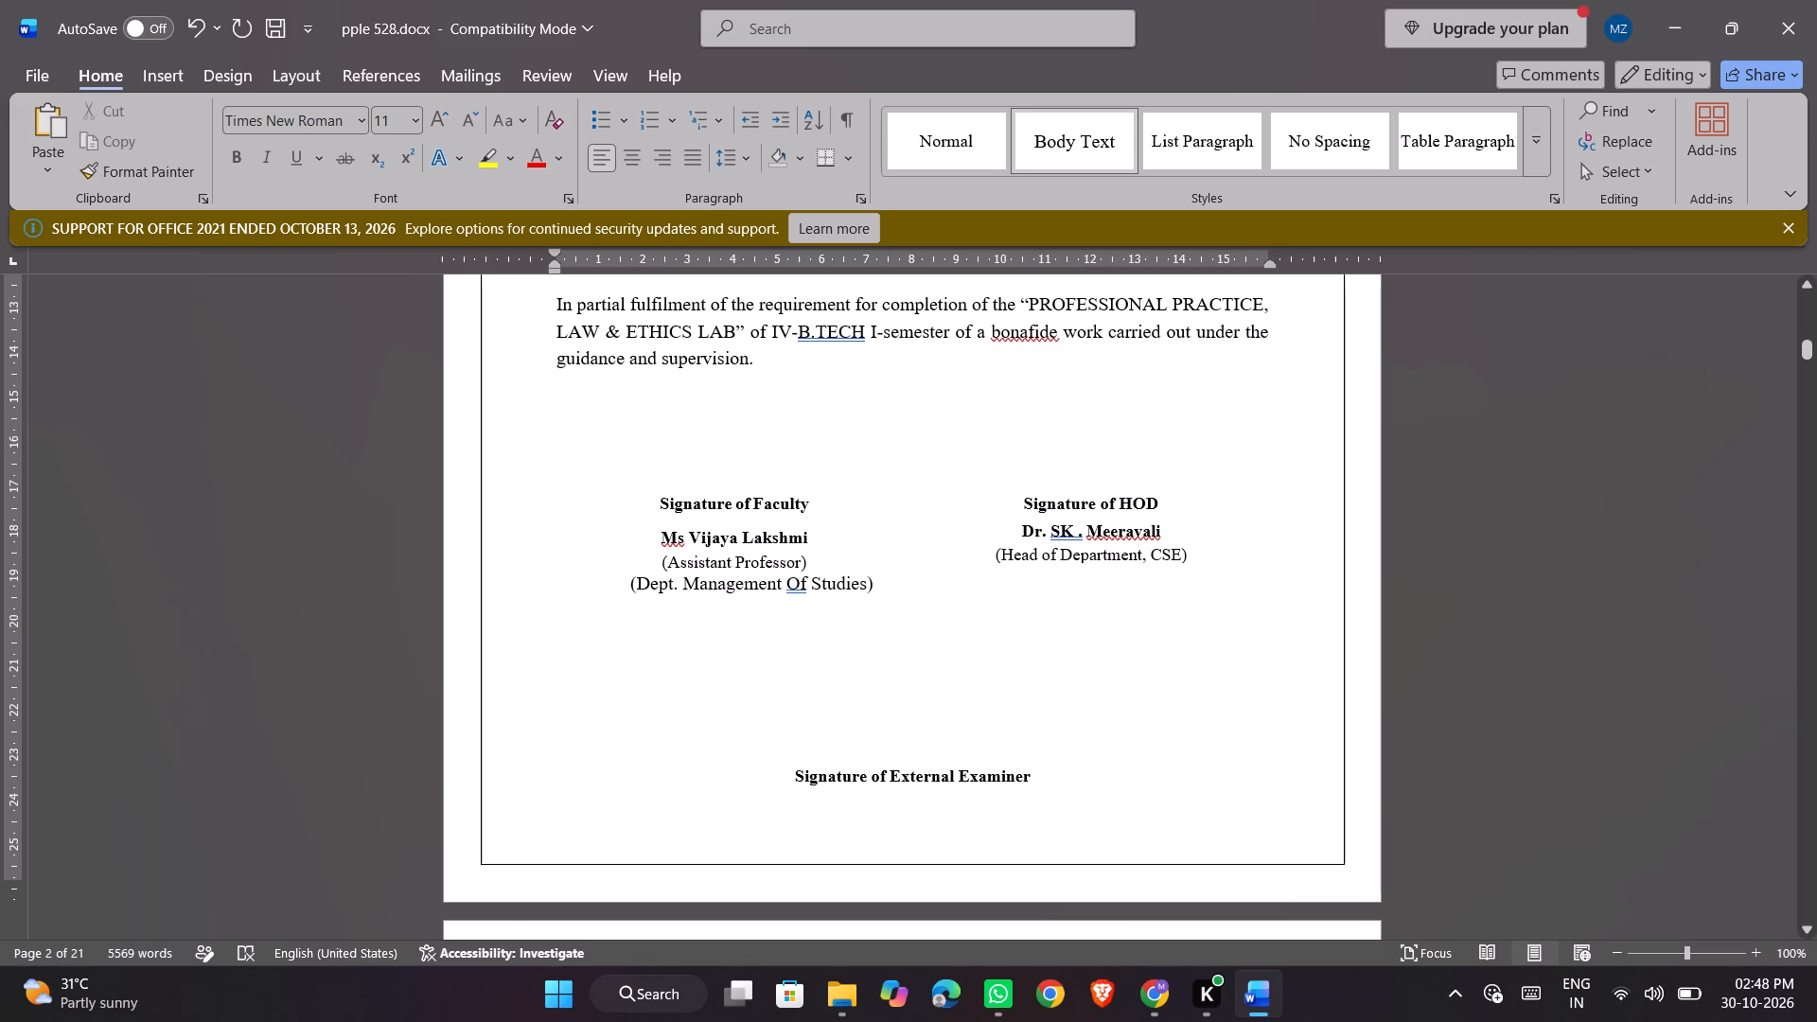
Insert a line break before the HOD's name in the certificate's signature block to level it with the faculty name.
click(1025, 527)
key(Return)
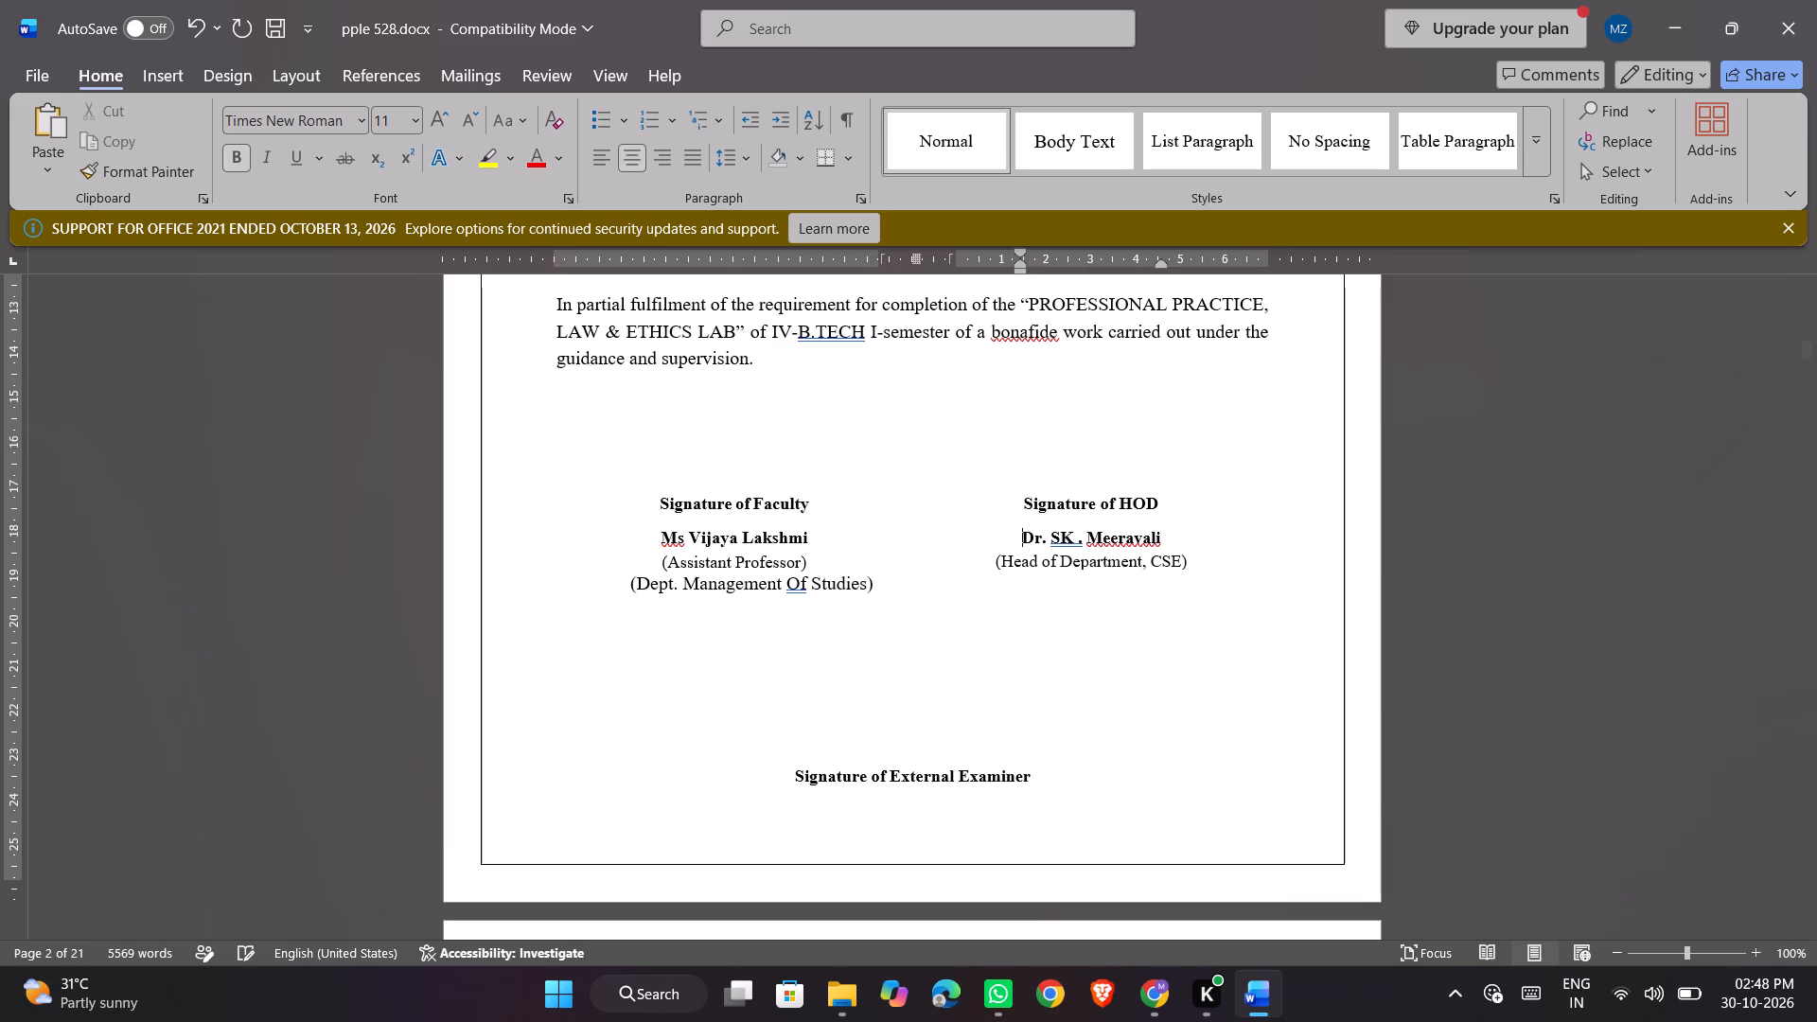
key(Left)
key(Left)
key(Left)
key(Left)
key(Left)
key(Left)
key(Left)
key(Left)
key(Left)
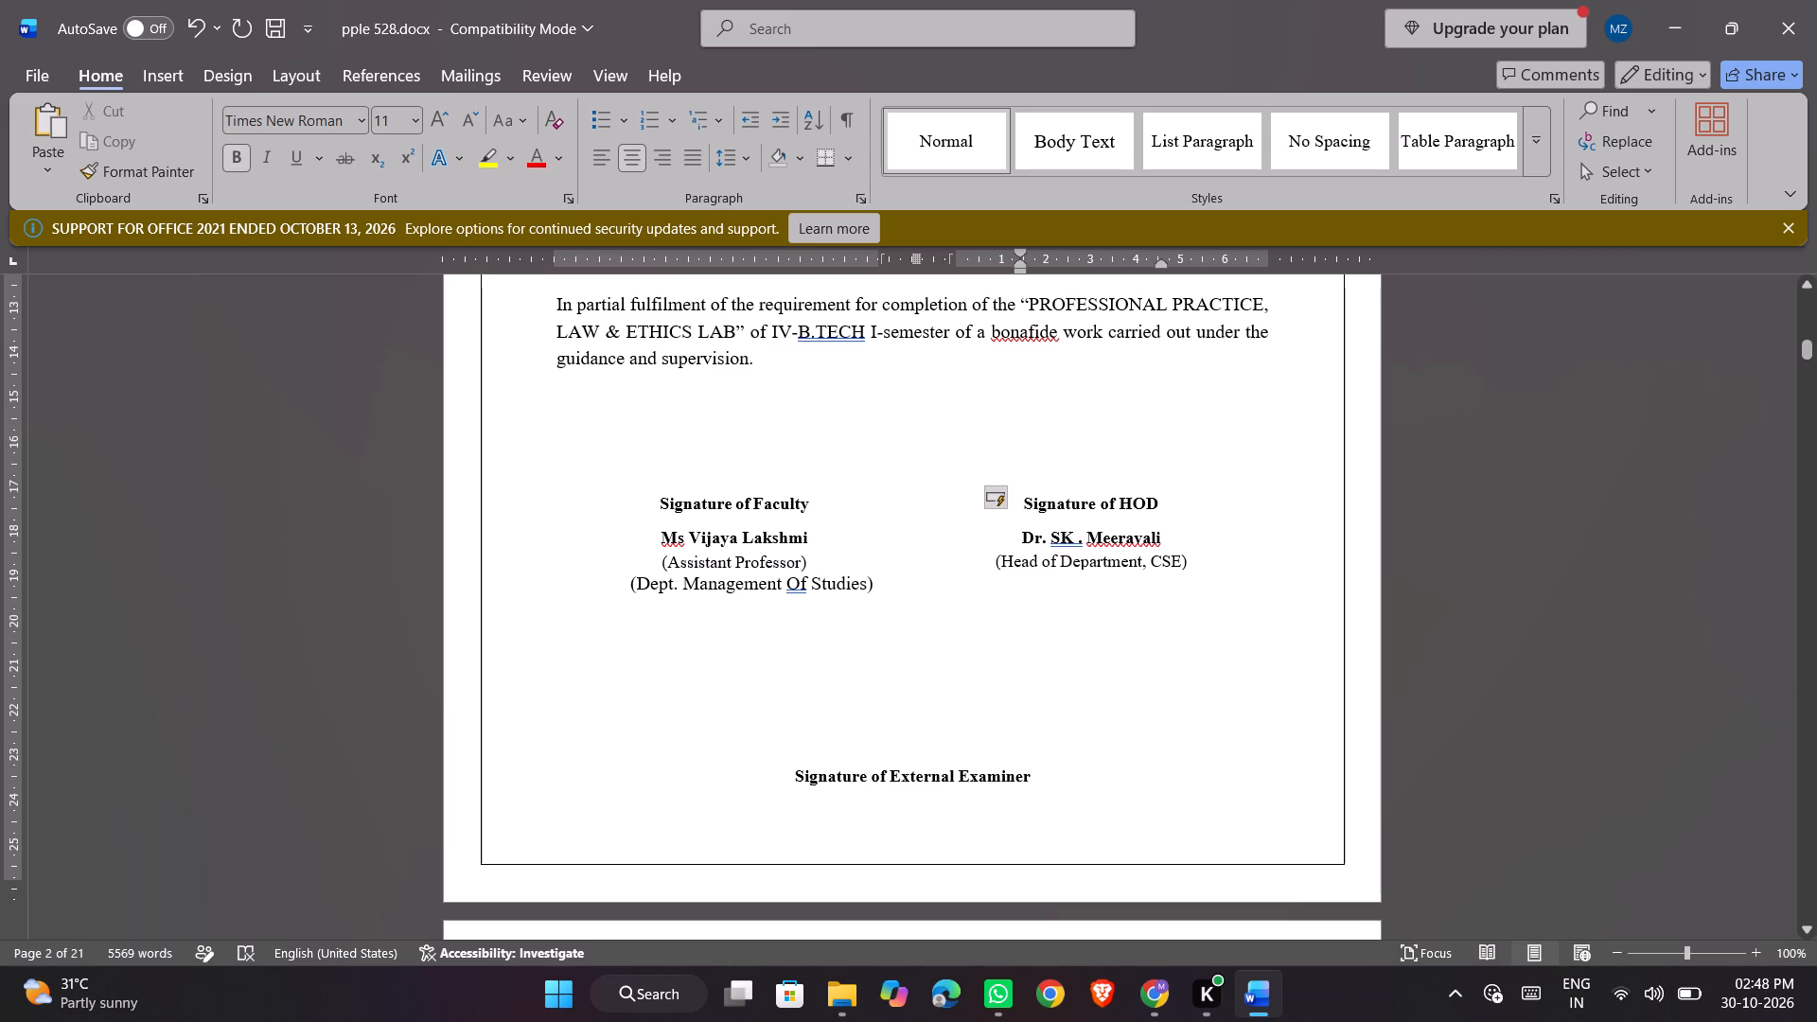
click(1025, 537)
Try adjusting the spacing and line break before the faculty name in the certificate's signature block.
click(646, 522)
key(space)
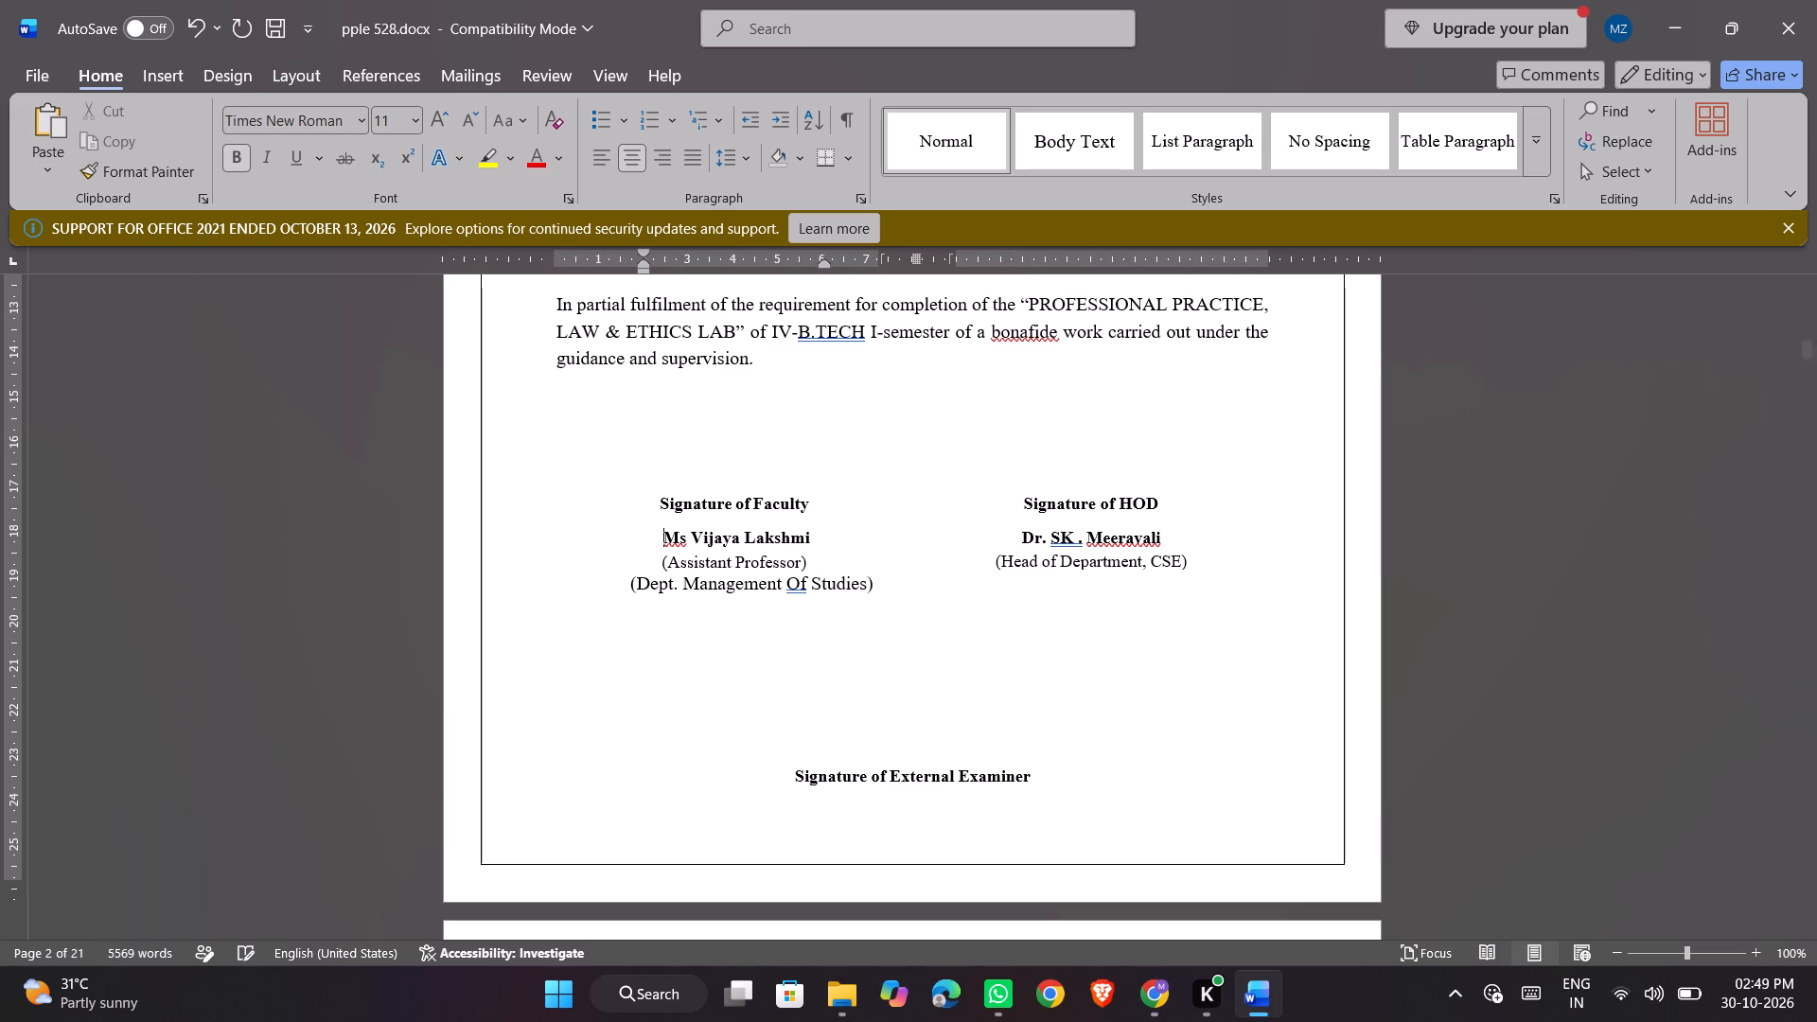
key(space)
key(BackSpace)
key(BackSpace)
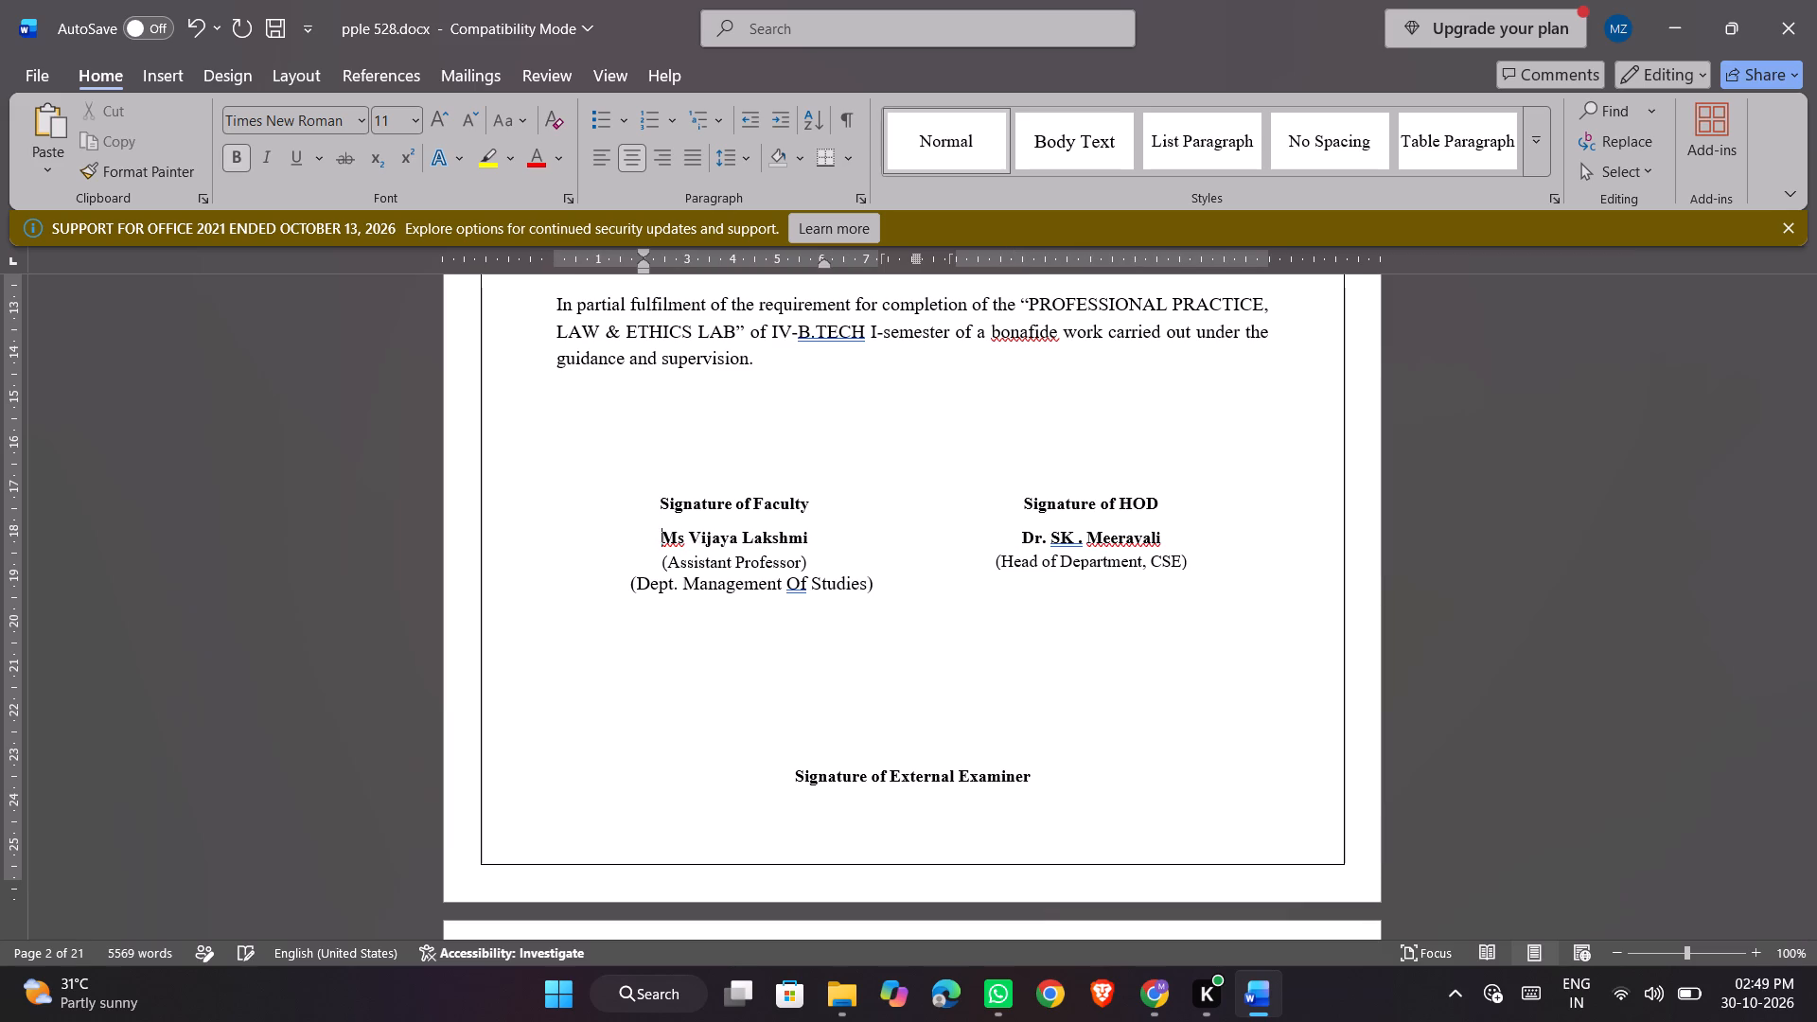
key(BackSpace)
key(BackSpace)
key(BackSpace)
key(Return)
Save the document.
key(ctrl+s)
Replace the guide's title and name in the Acknowledgement's second paragraph with the title "Ms".
scroll(981, 555, down, 1)
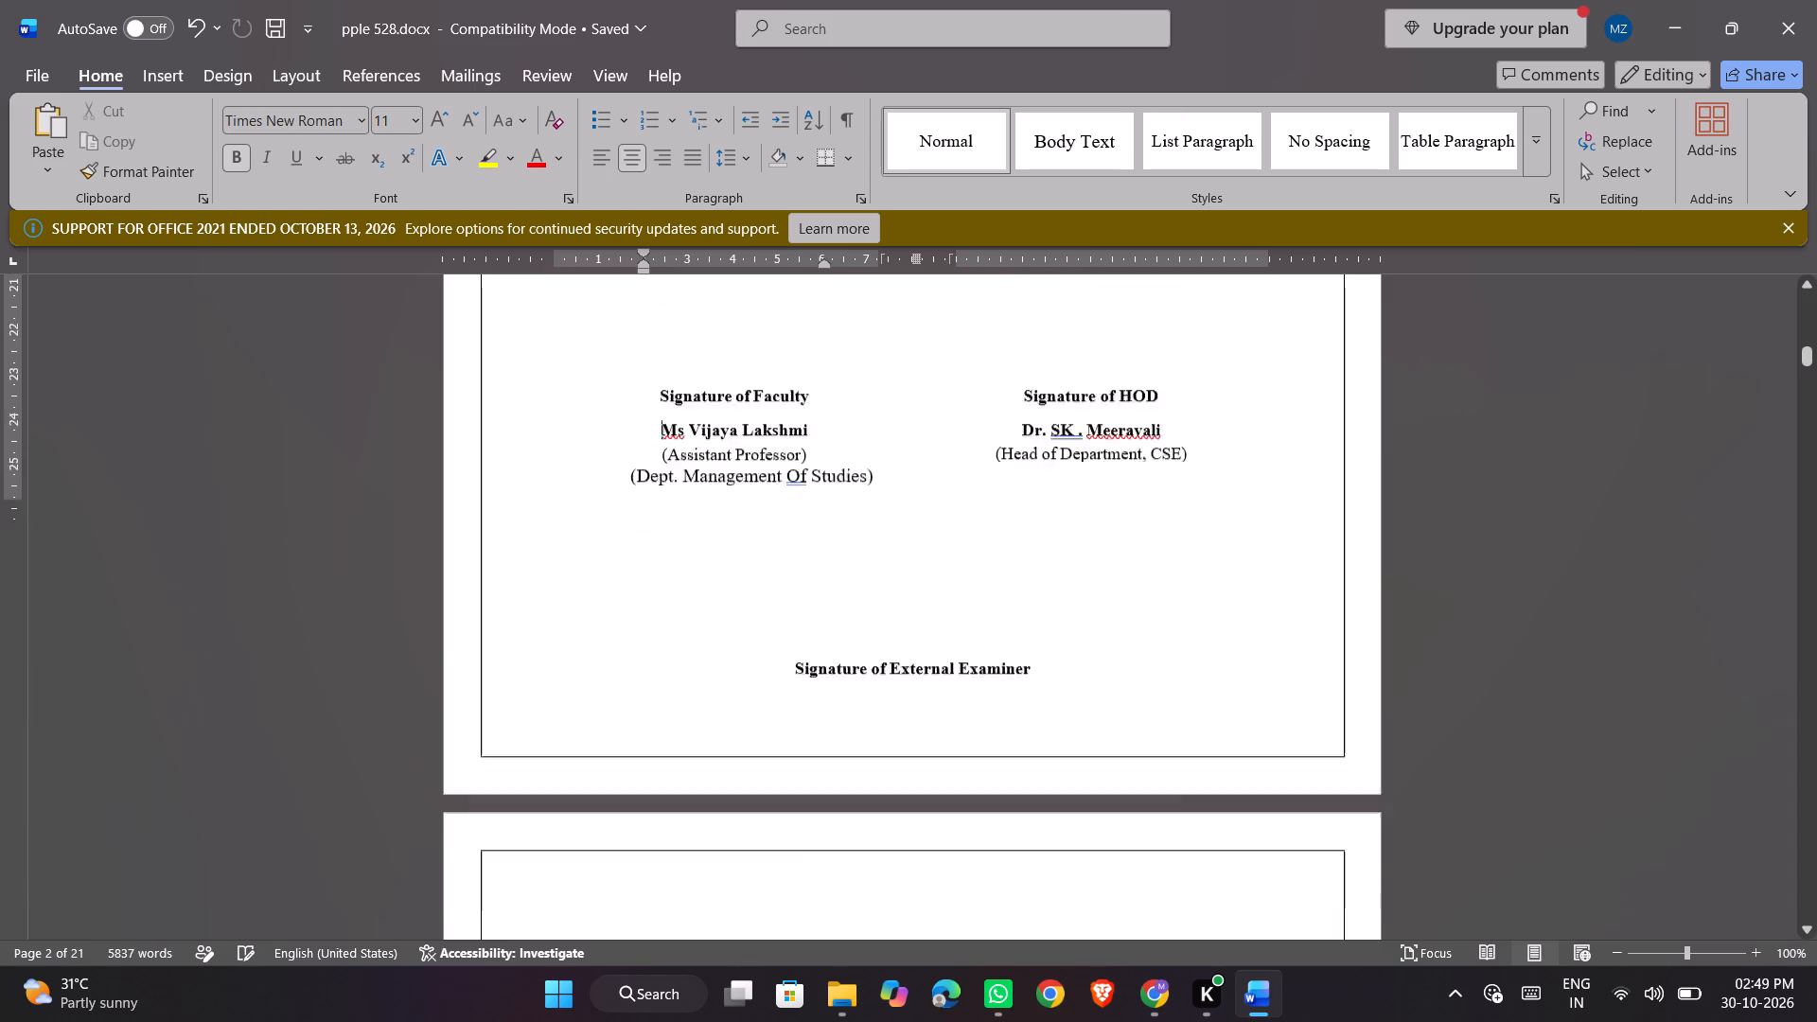
scroll(981, 555, down, 1)
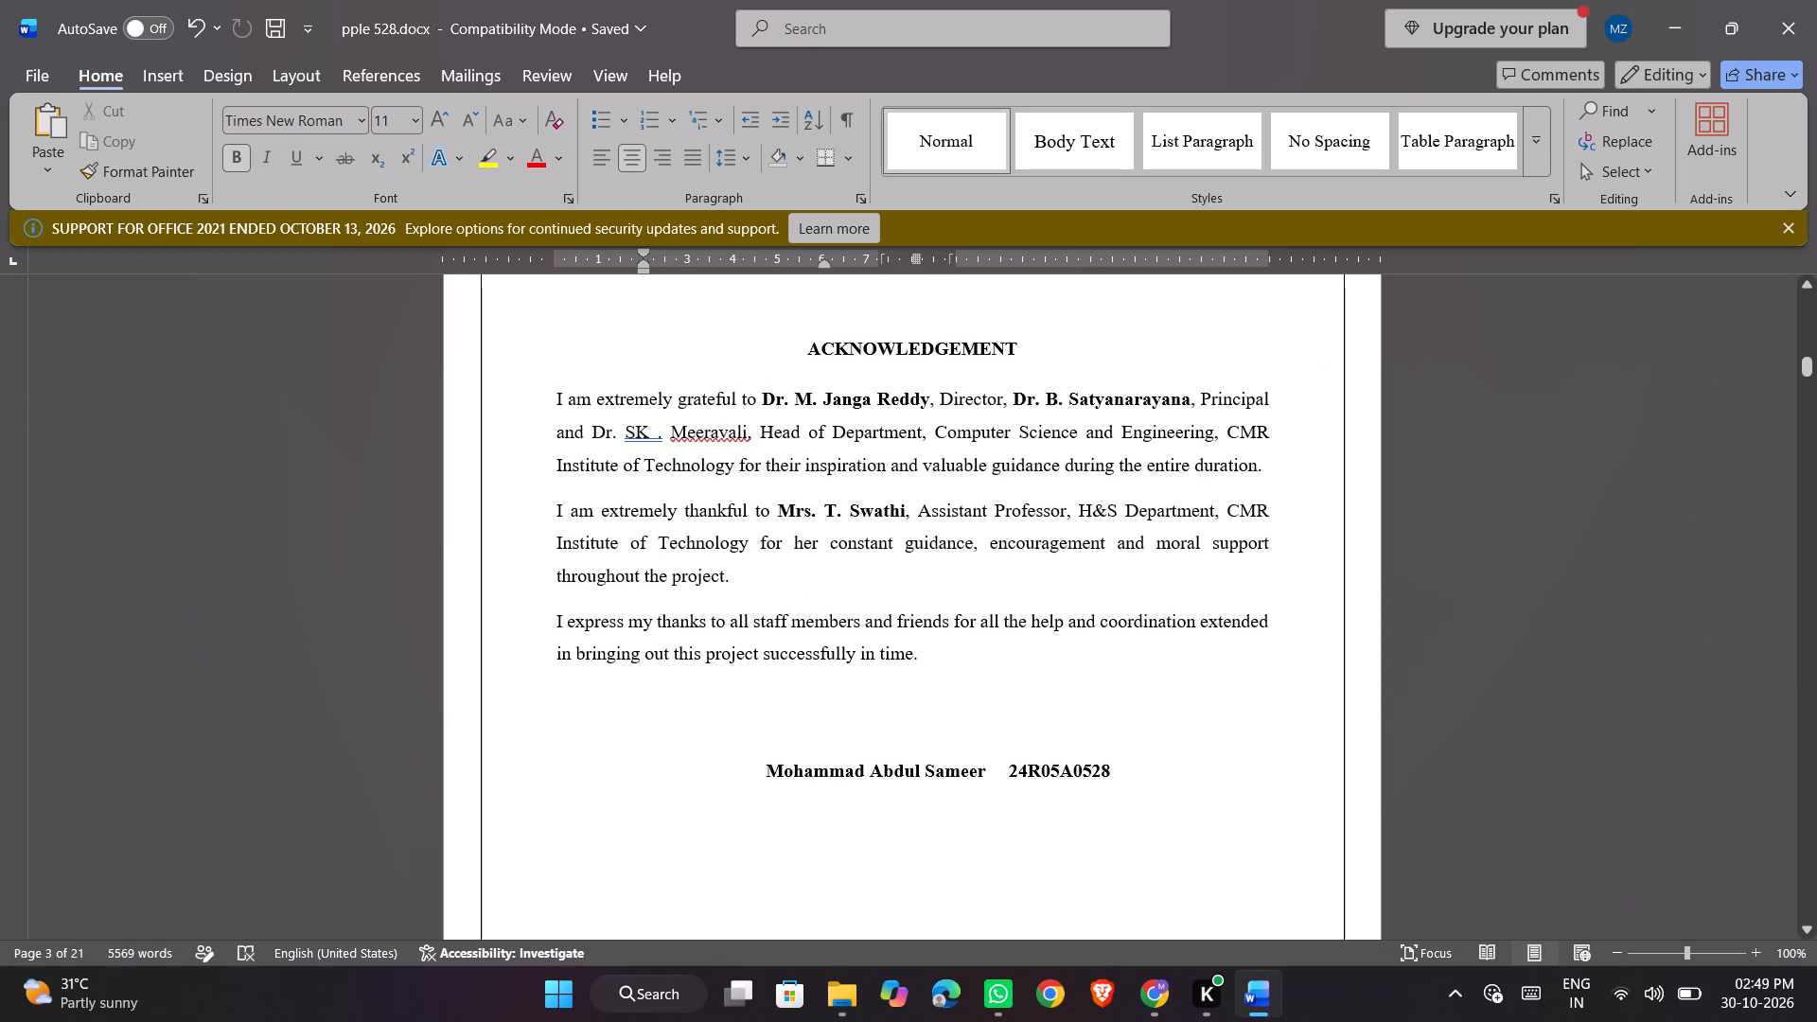
click(897, 512)
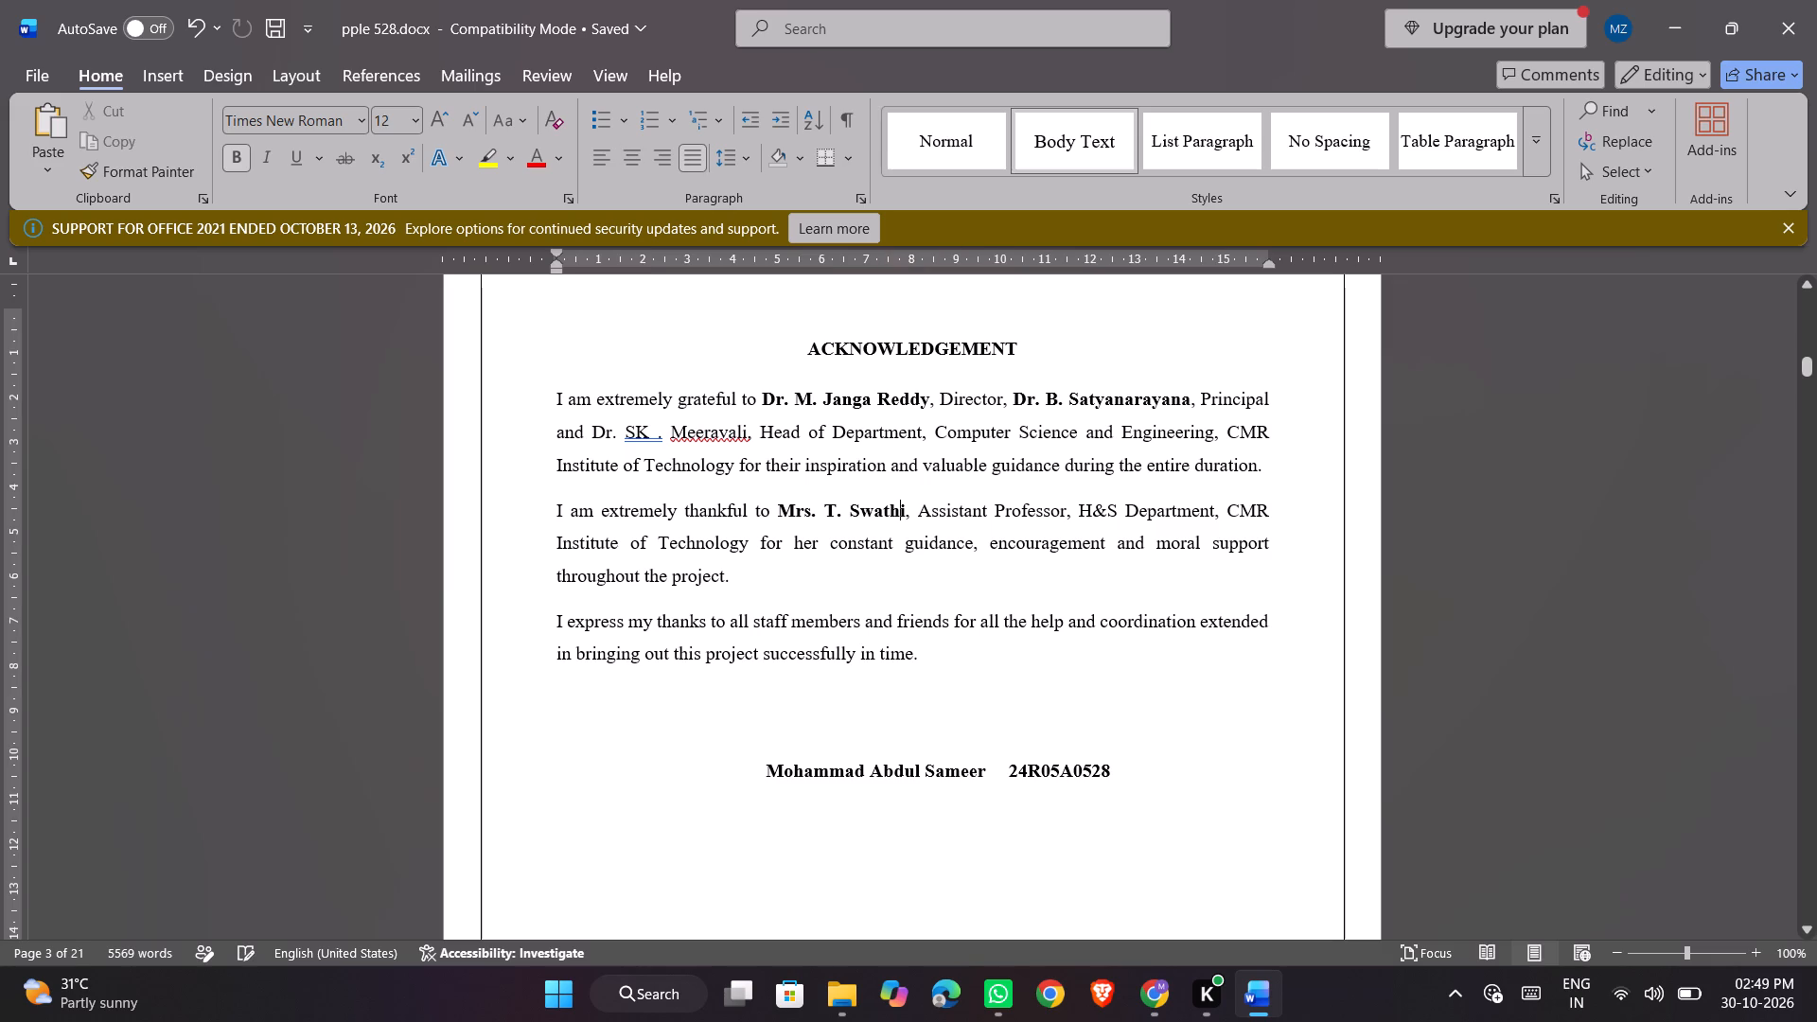
key(Right)
key(BackSpace)
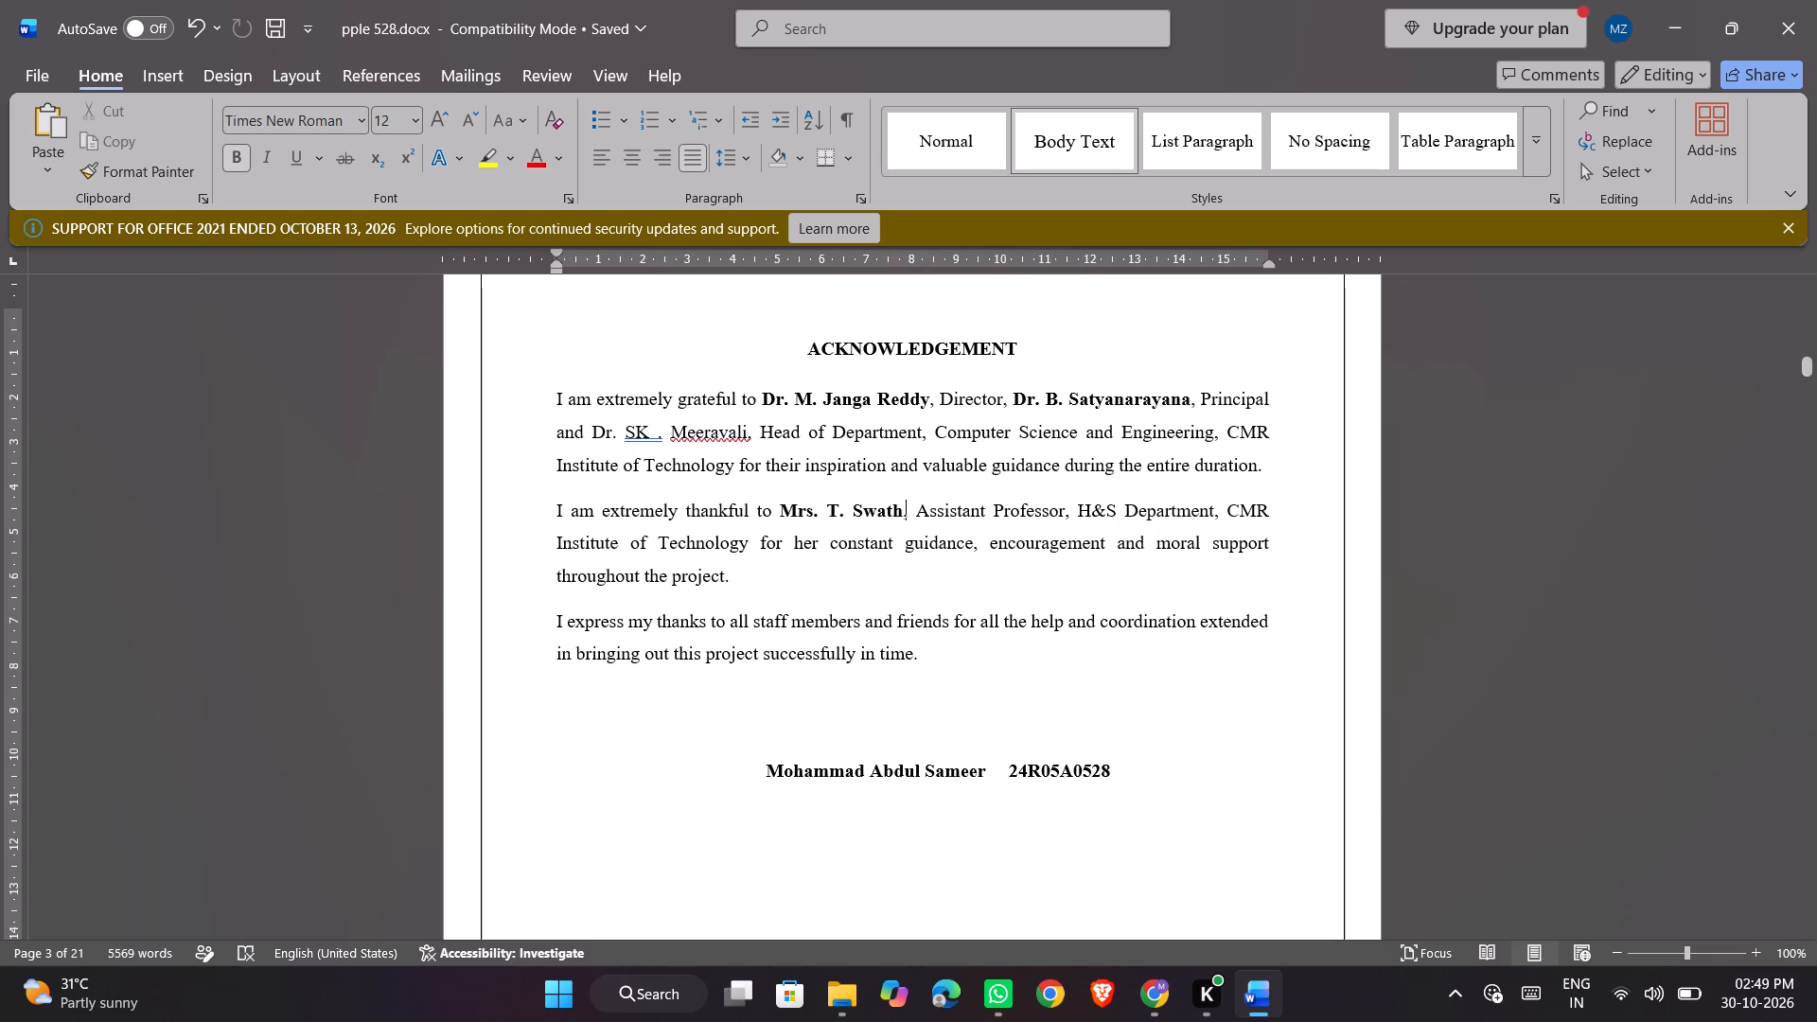
key(BackSpace)
key(BackSpace)
key(BackSpace)
key(BackSpace)
key(BackSpace)
key(BackSpace)
key(BackSpace)
key(BackSpace)
key(BackSpace)
key(BackSpace)
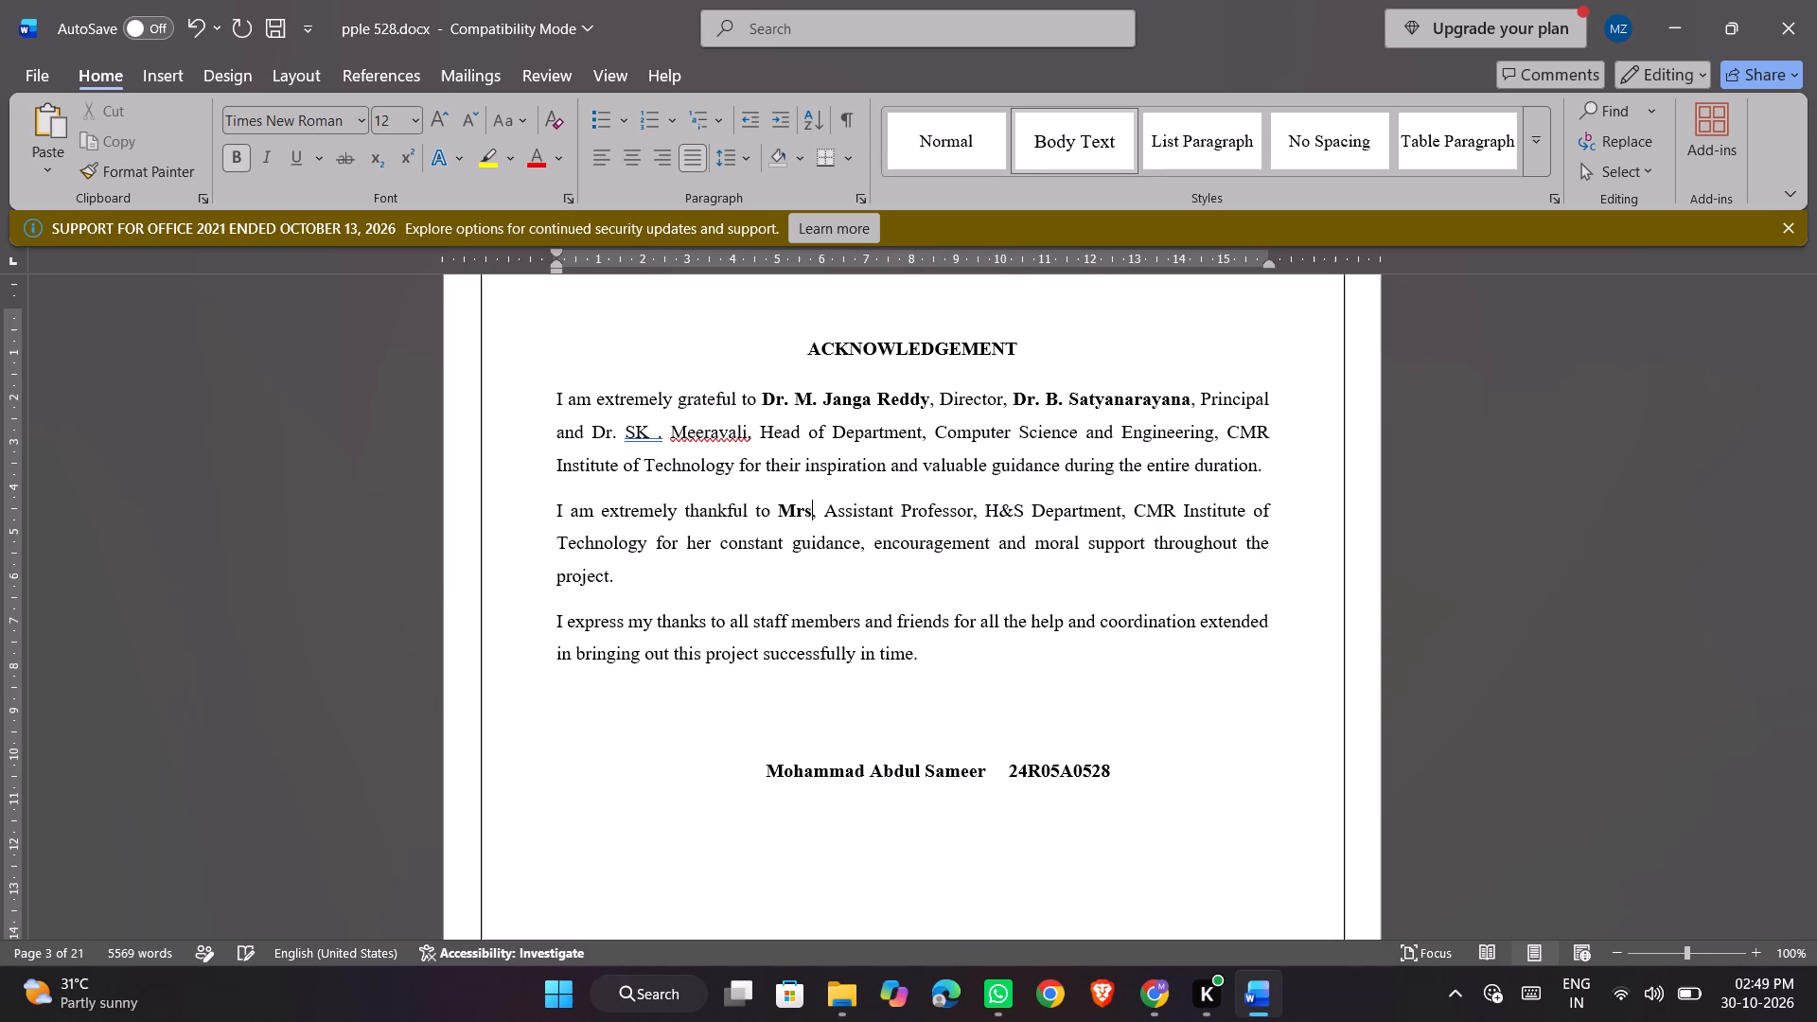
key(BackSpace)
key(BackSpace)
key(s)
Copy the faculty member's name, without "Ms", from the certificate's signature block into the Acknowledgement after the new title.
scroll(897, 512, up, 1)
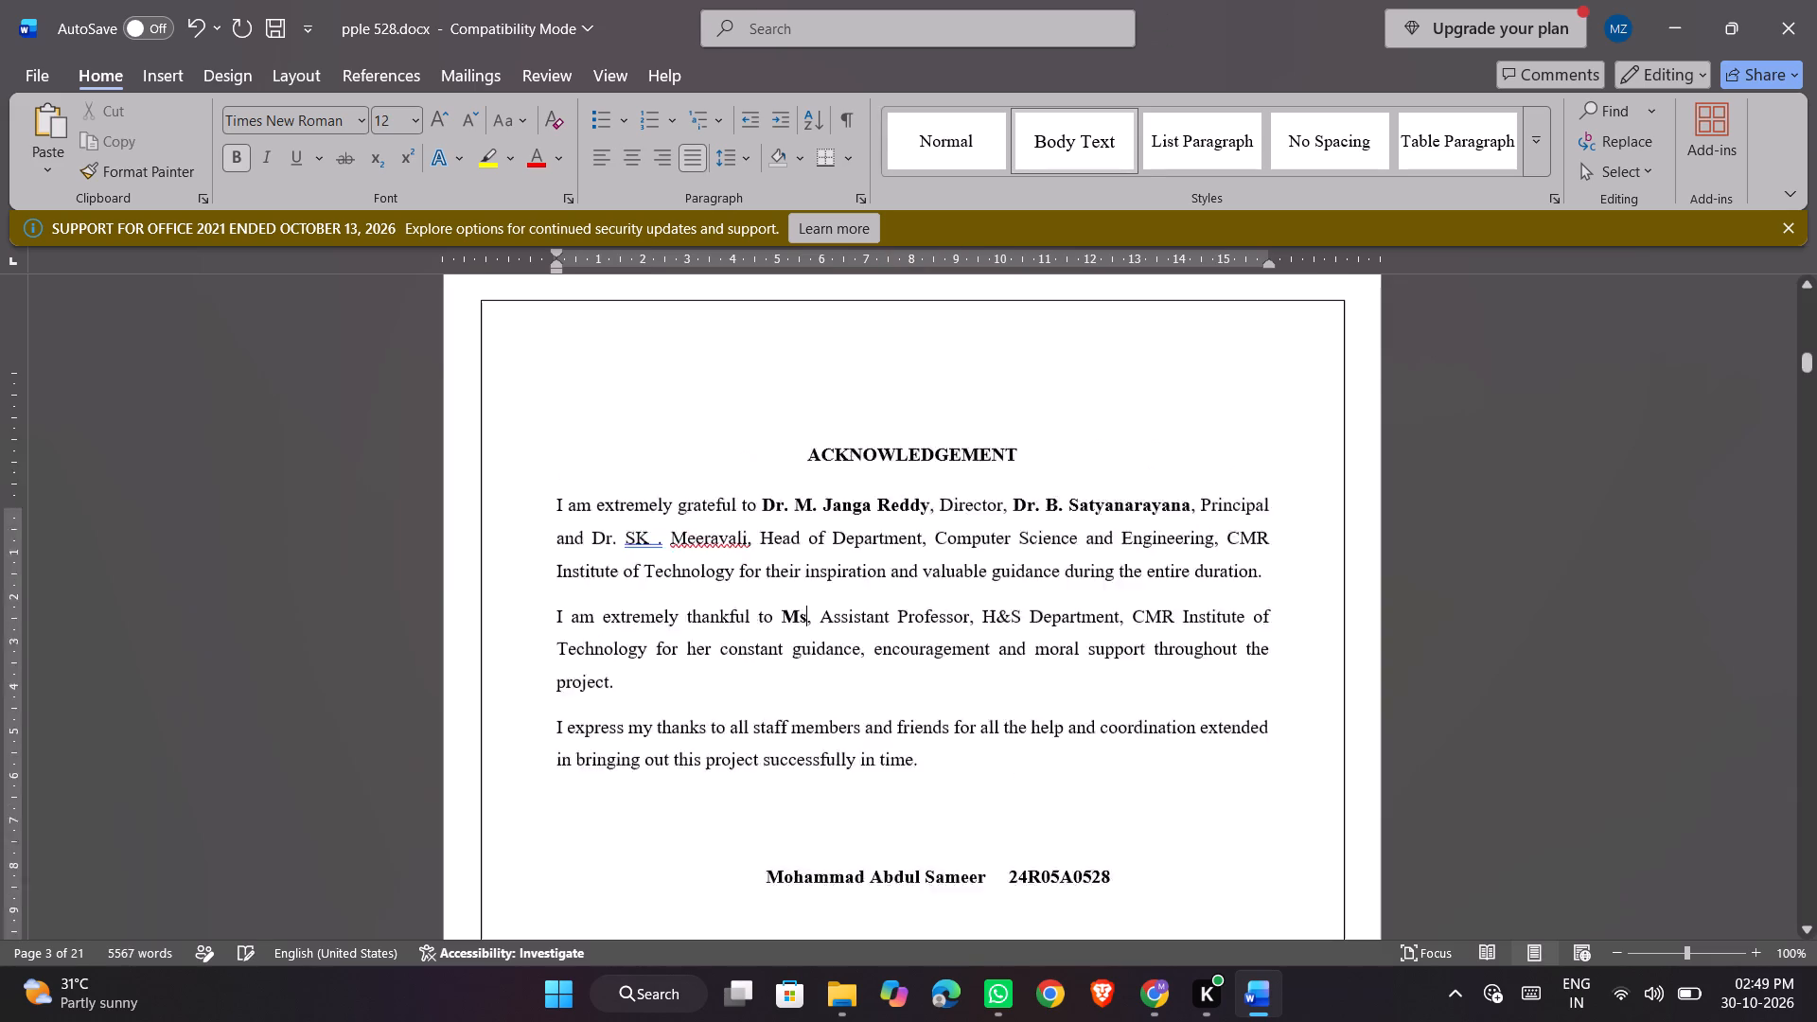
scroll(897, 512, up, 1)
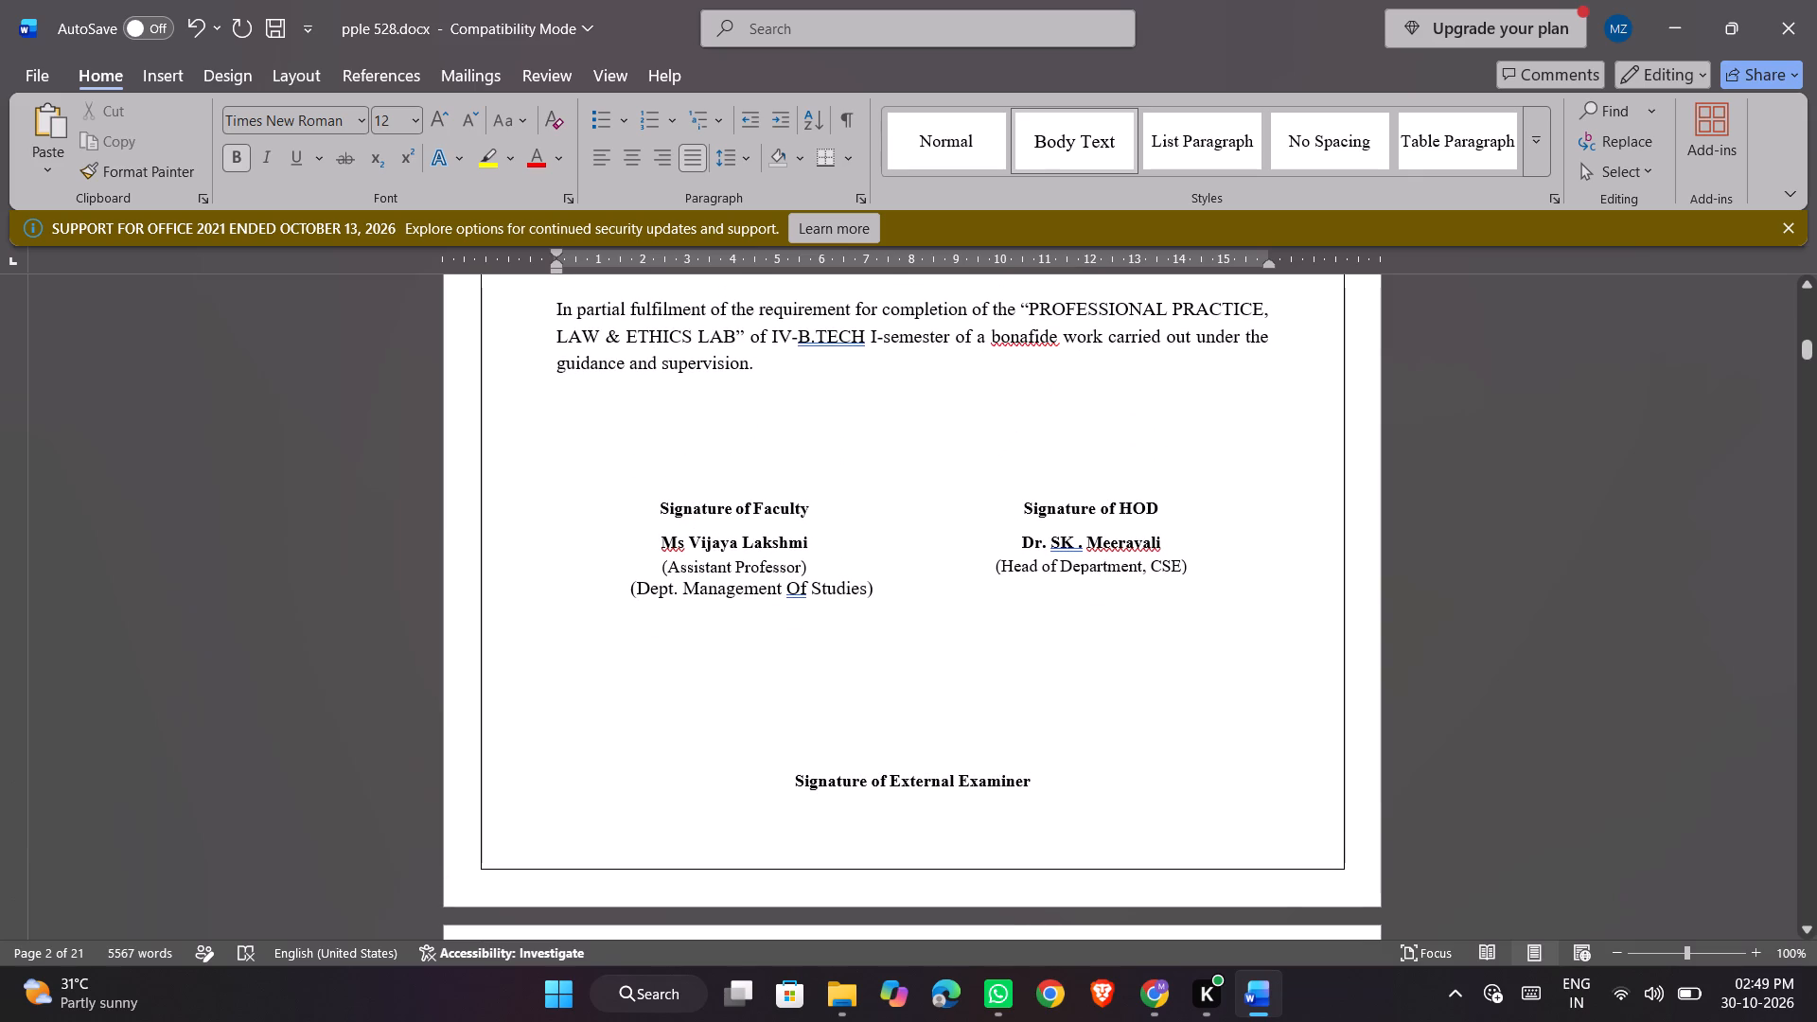
drag(814, 550, 687, 547)
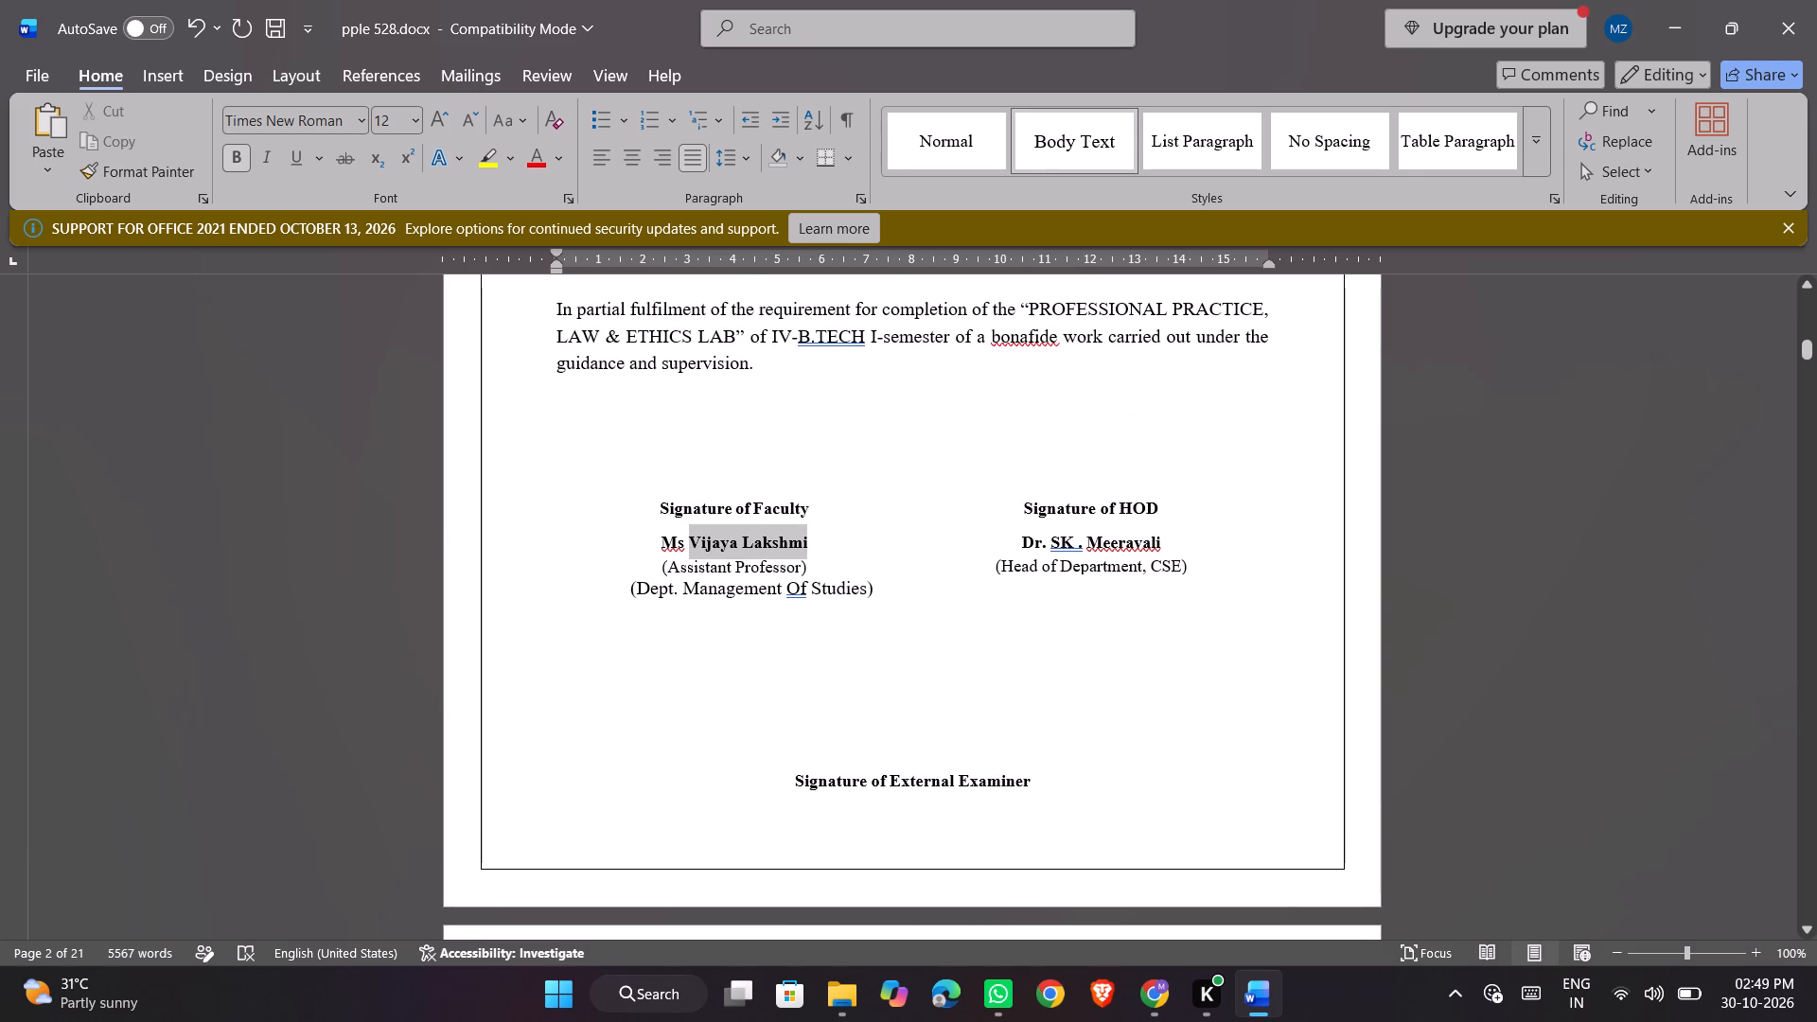
drag(687, 547, 679, 543)
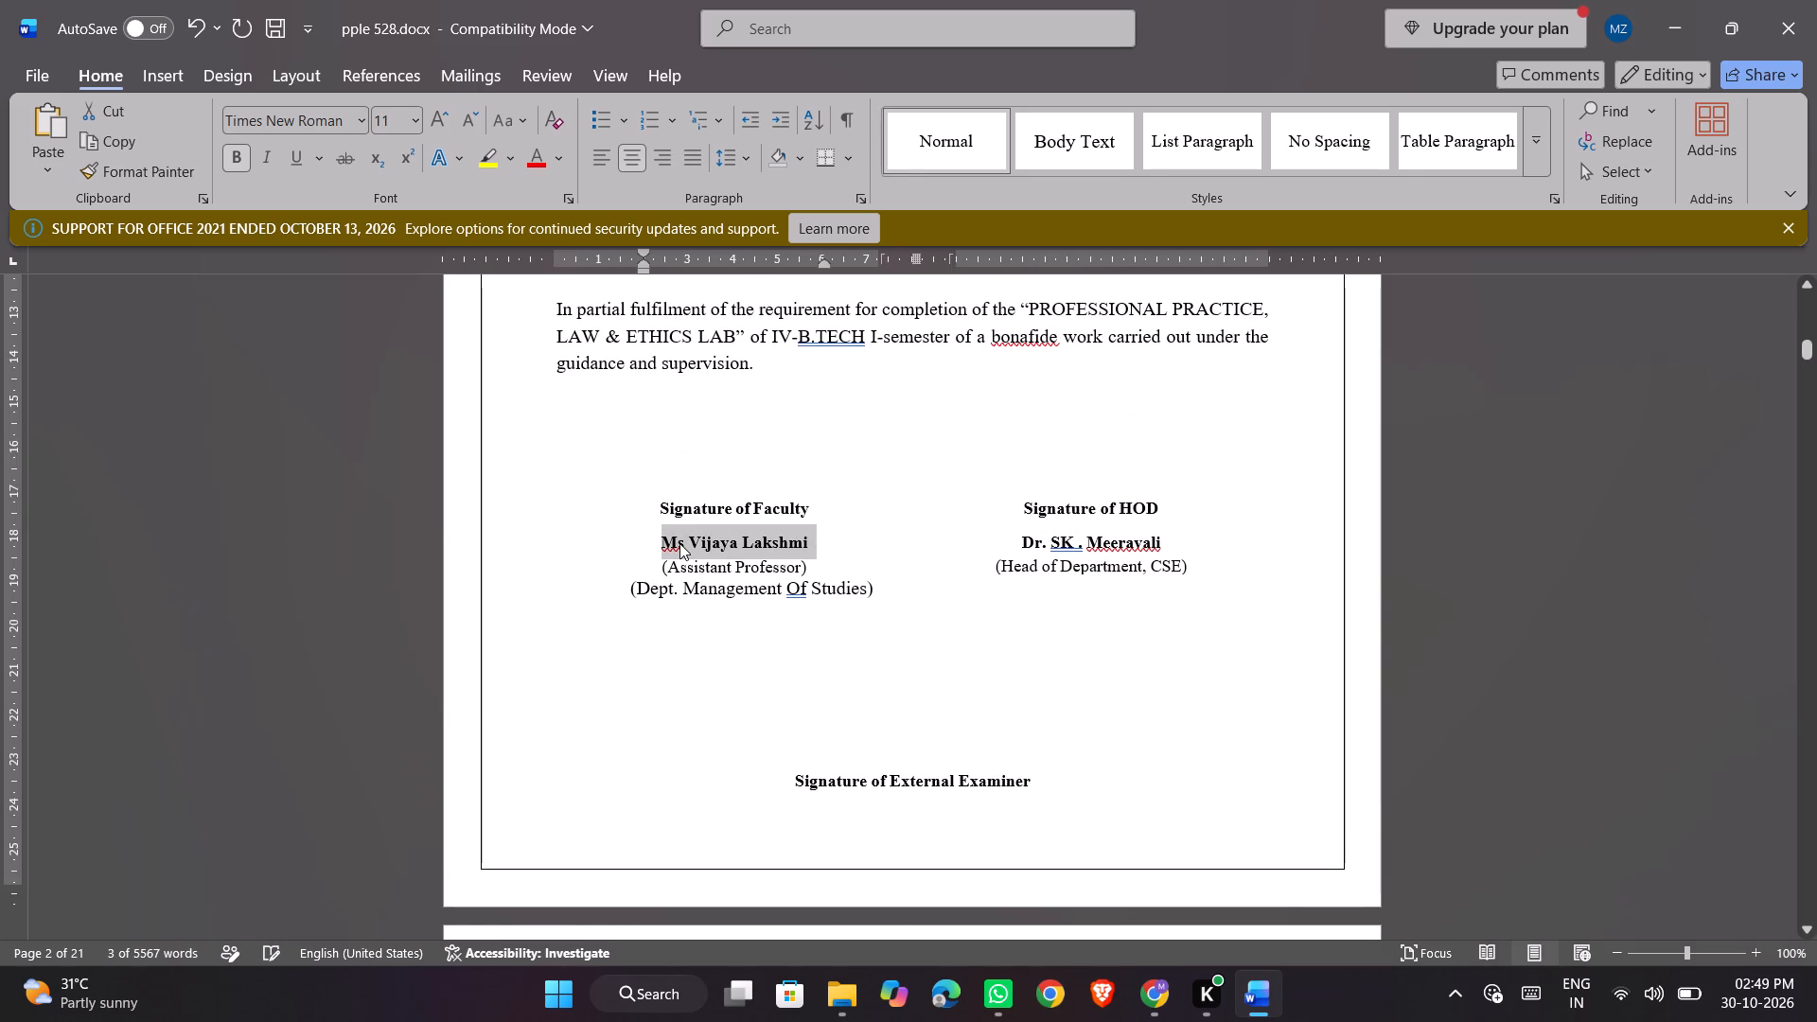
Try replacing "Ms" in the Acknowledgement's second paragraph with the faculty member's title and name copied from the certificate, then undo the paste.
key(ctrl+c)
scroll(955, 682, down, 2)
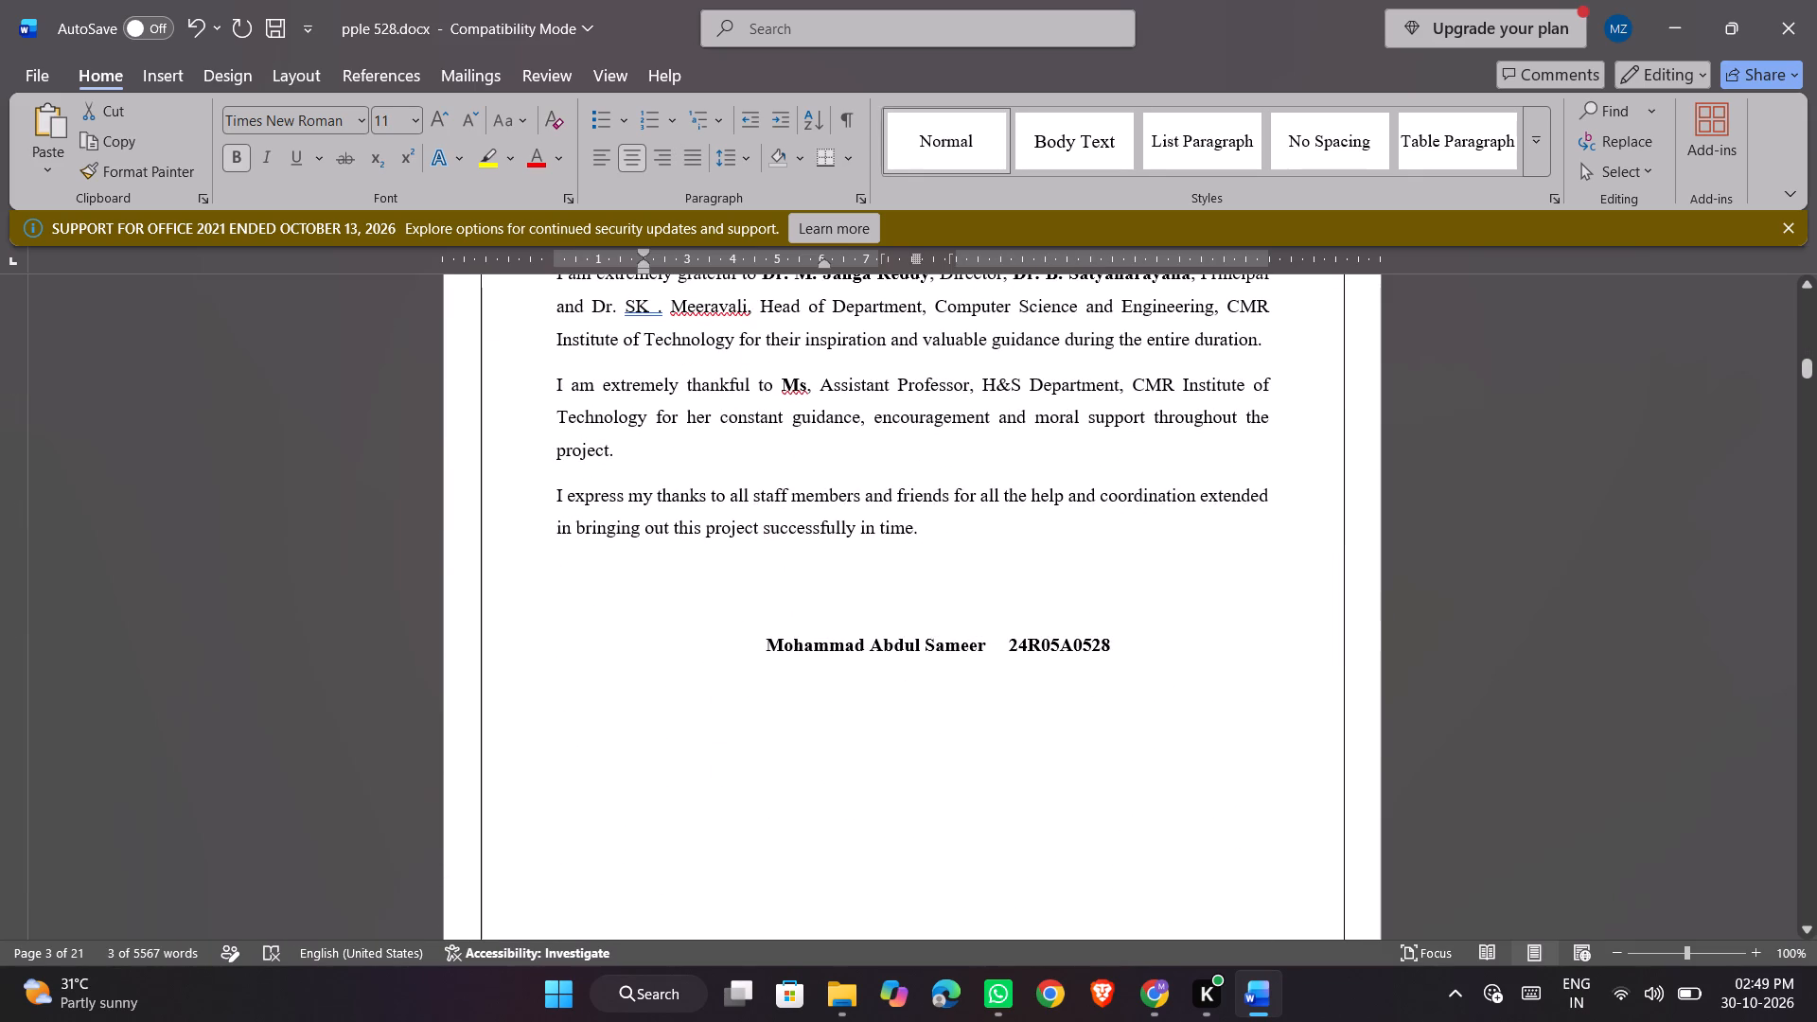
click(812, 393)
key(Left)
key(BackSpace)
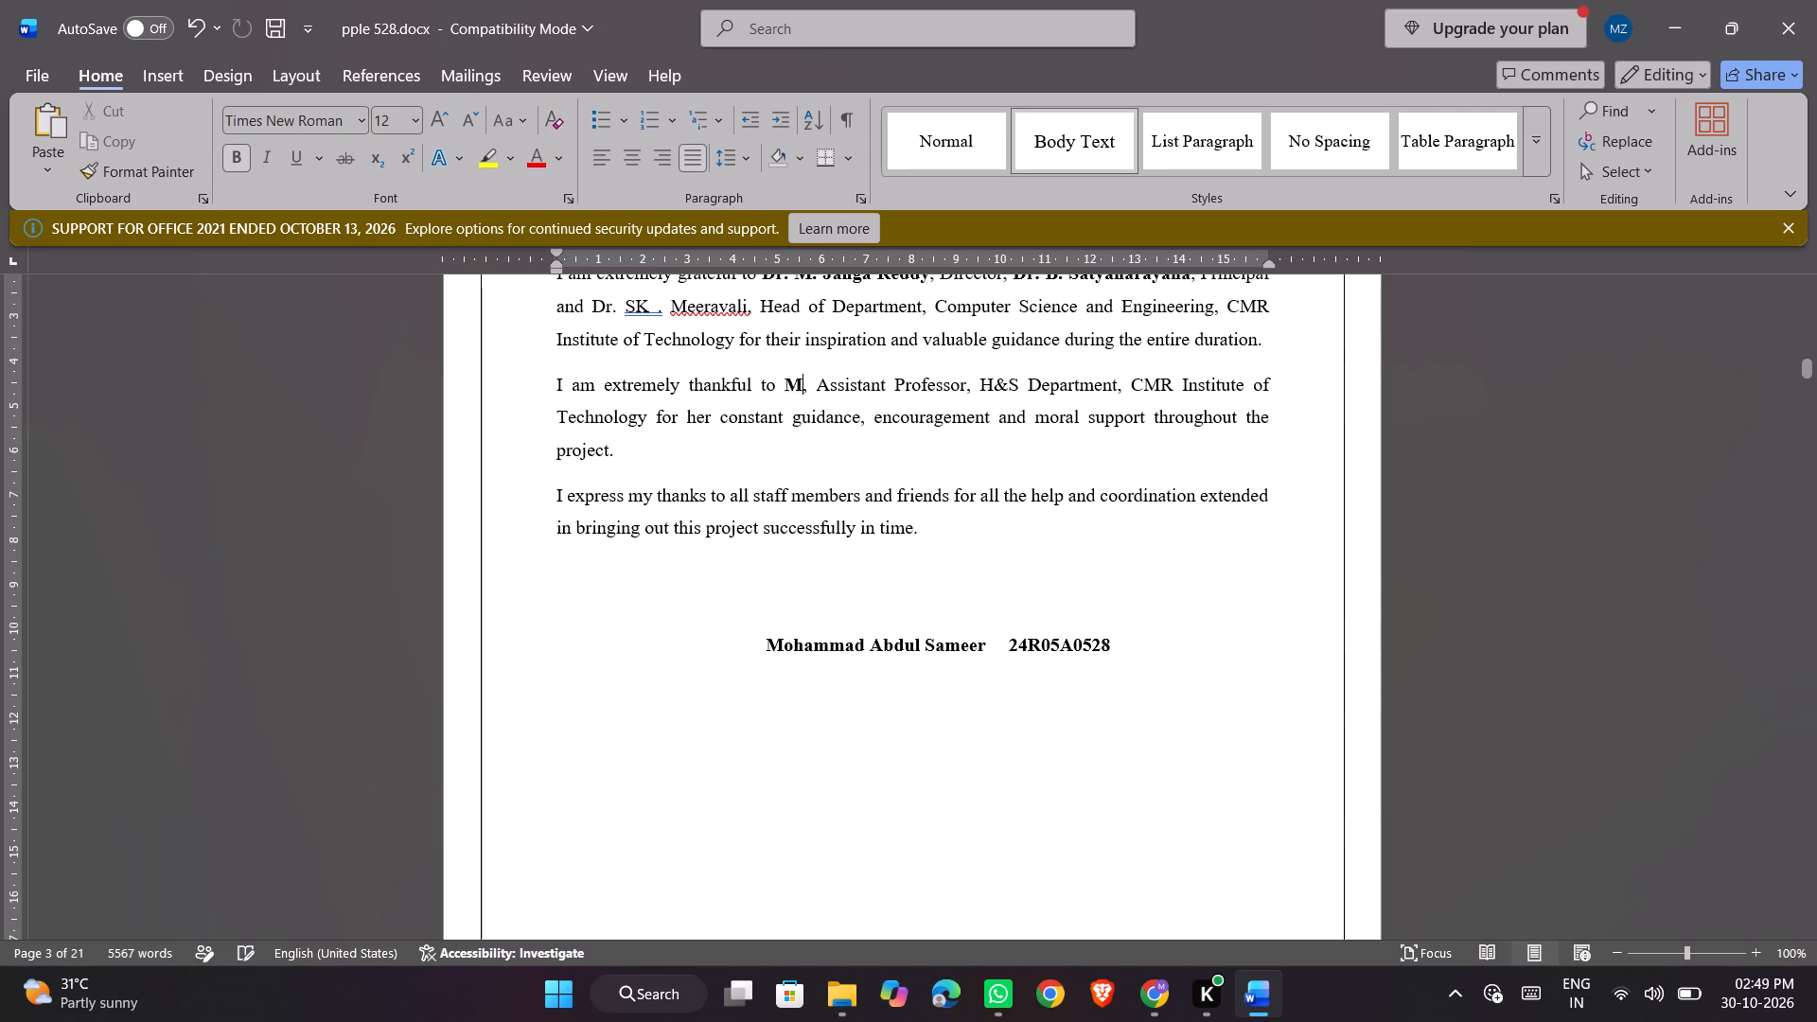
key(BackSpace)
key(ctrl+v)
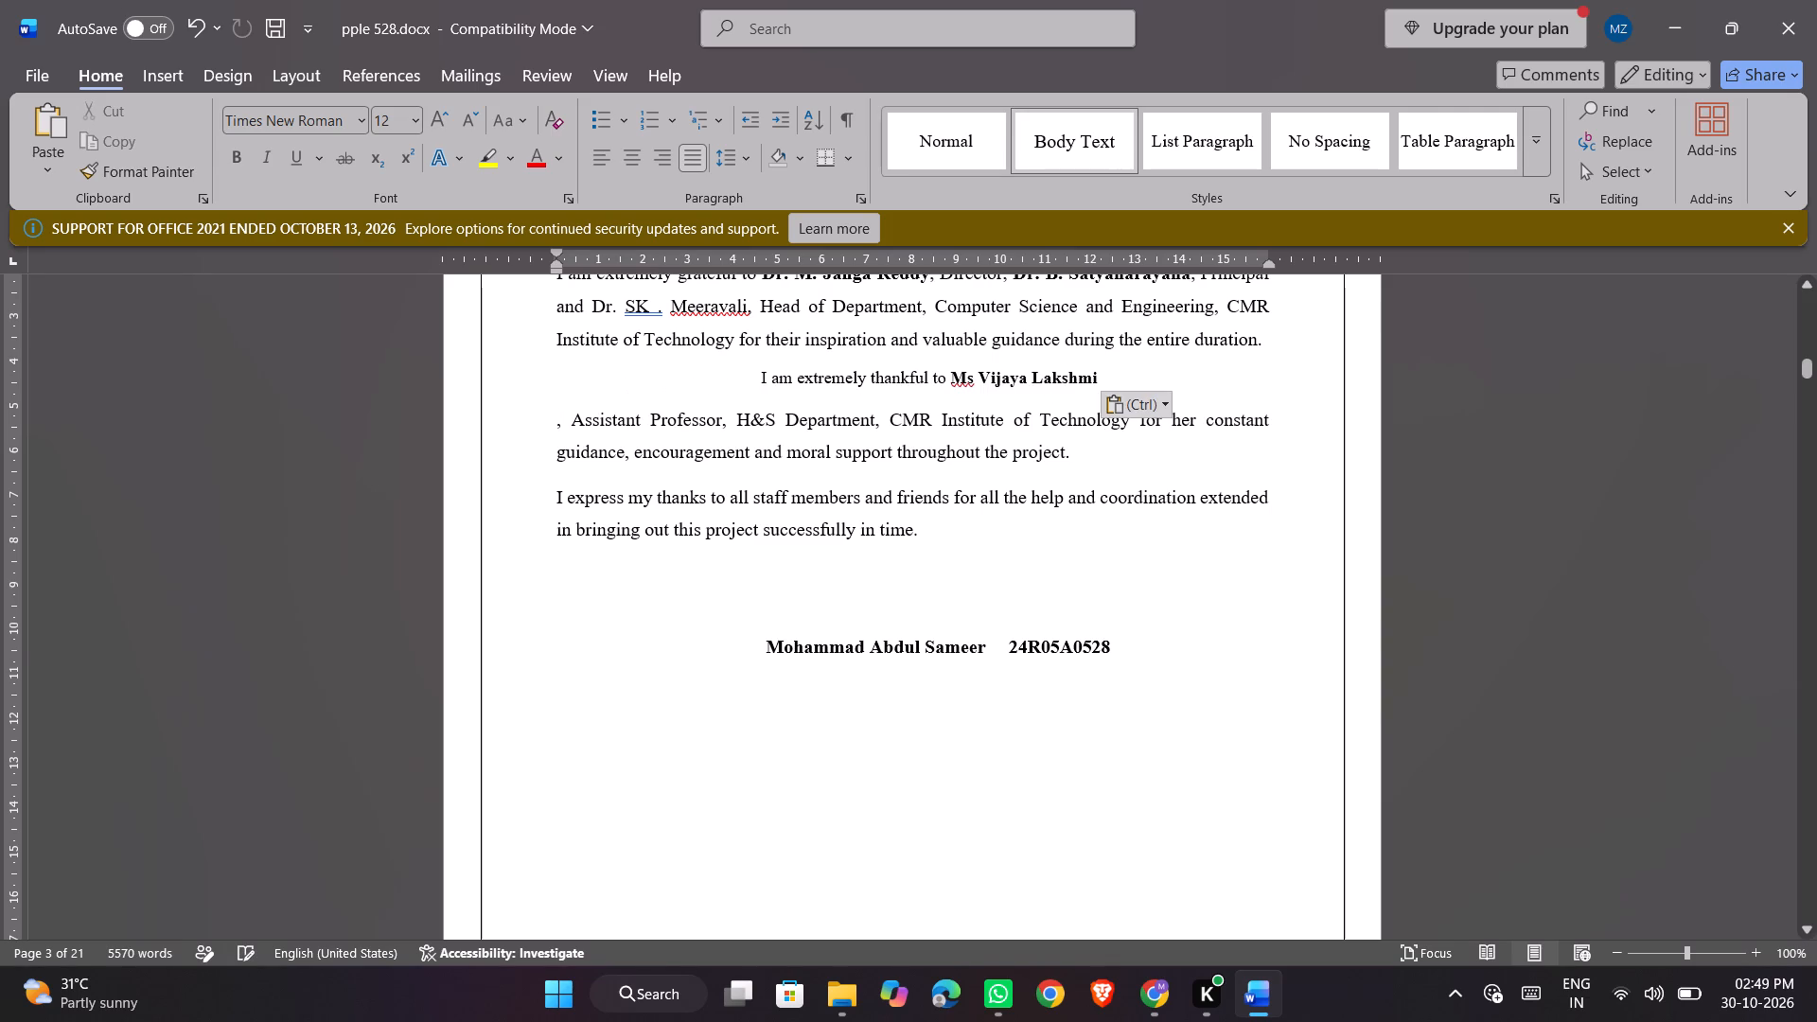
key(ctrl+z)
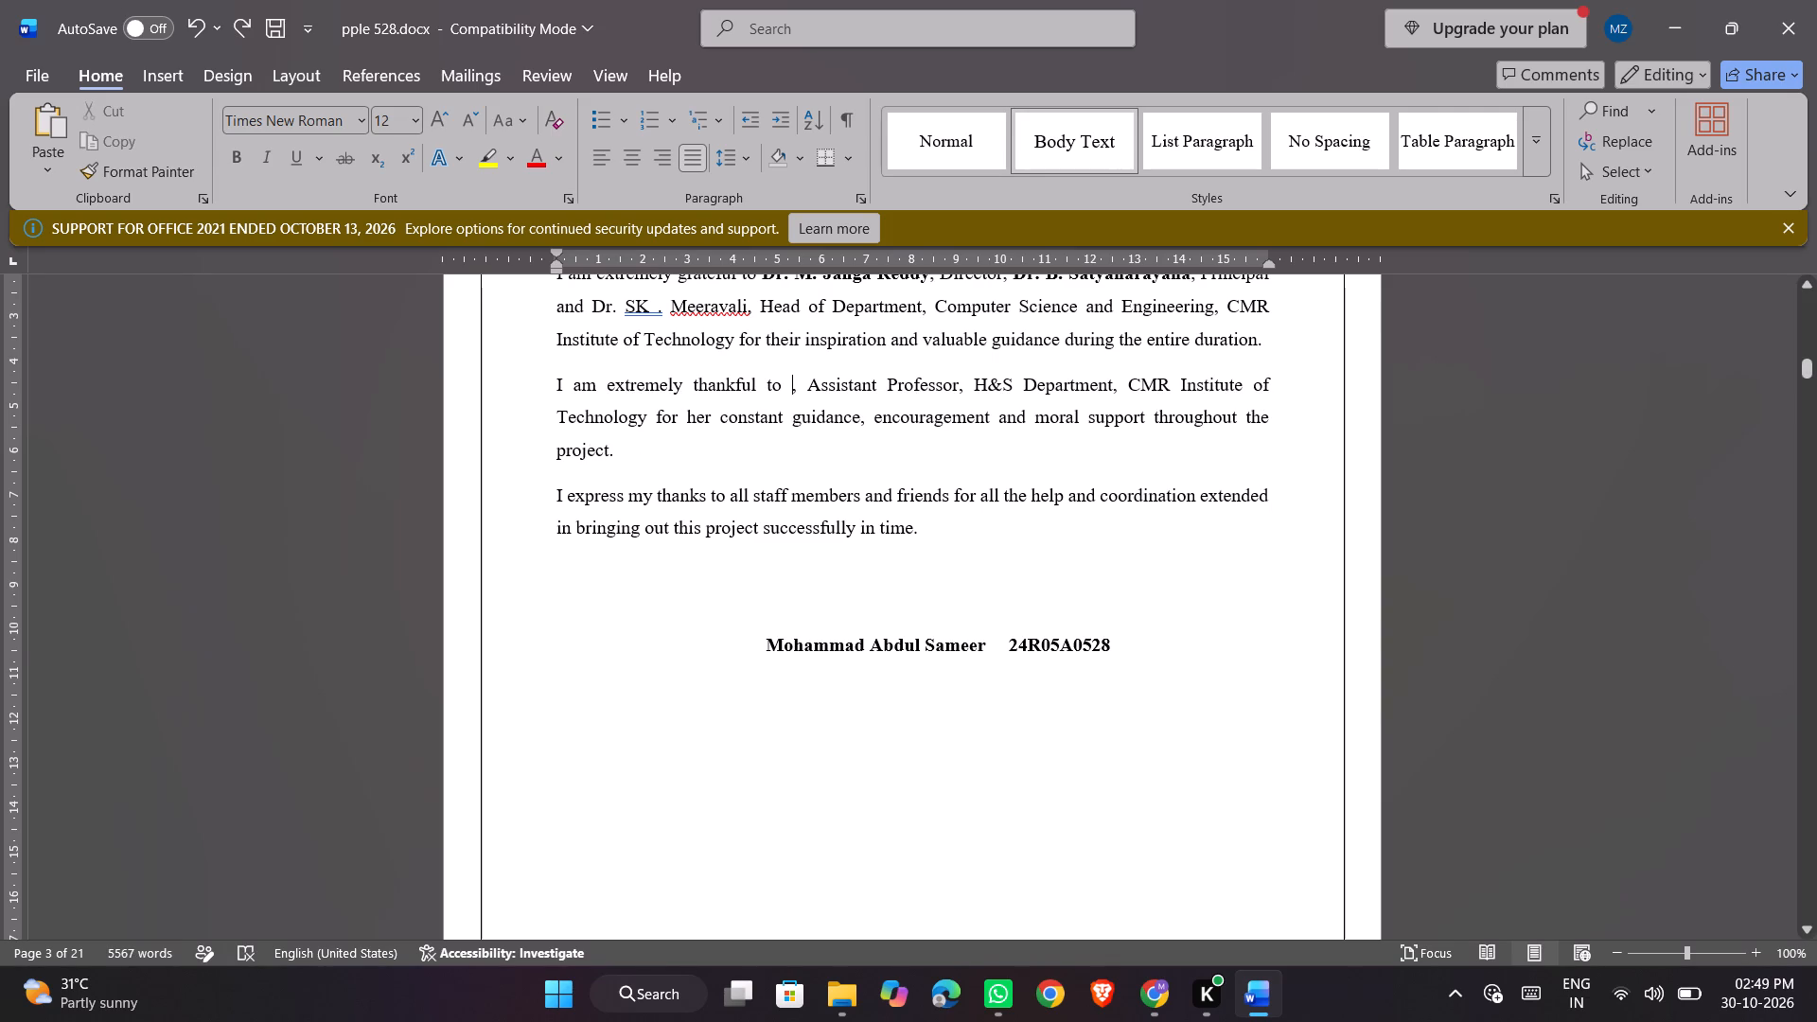
Enter the title "Ms" and the faculty member's name from the certificate after "I am extremely thankful to" in the Acknowledgement.
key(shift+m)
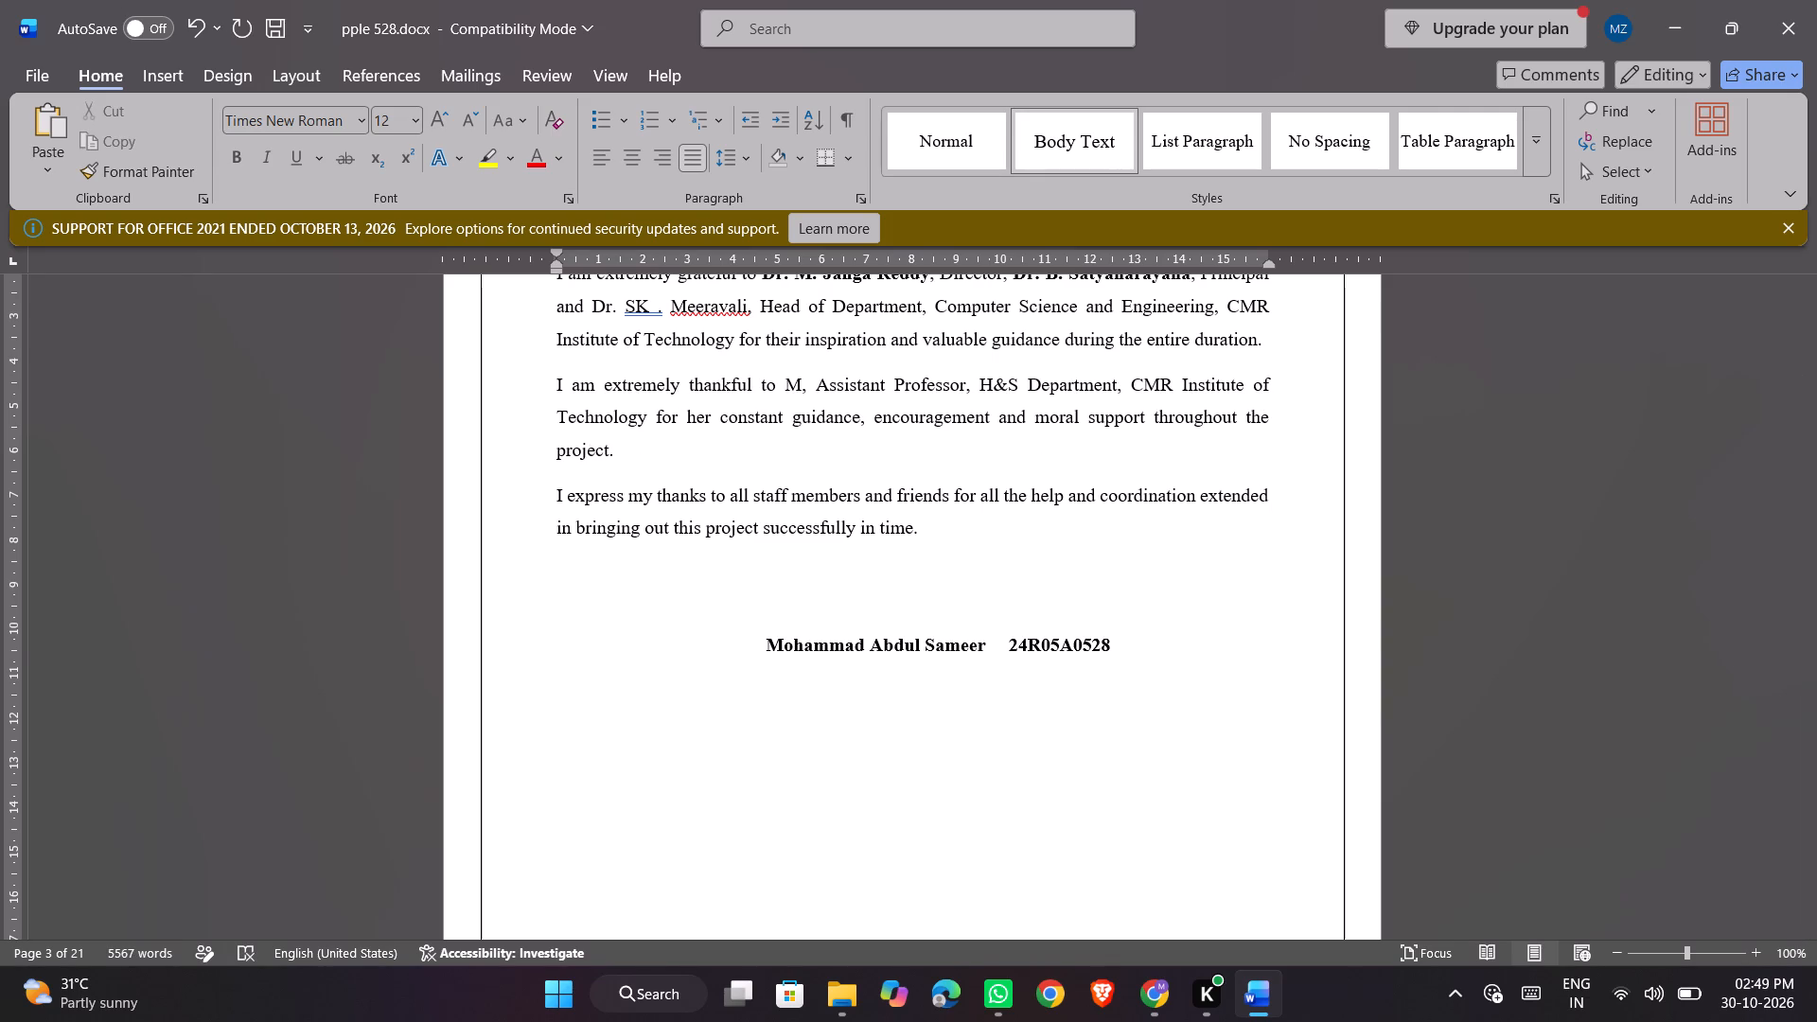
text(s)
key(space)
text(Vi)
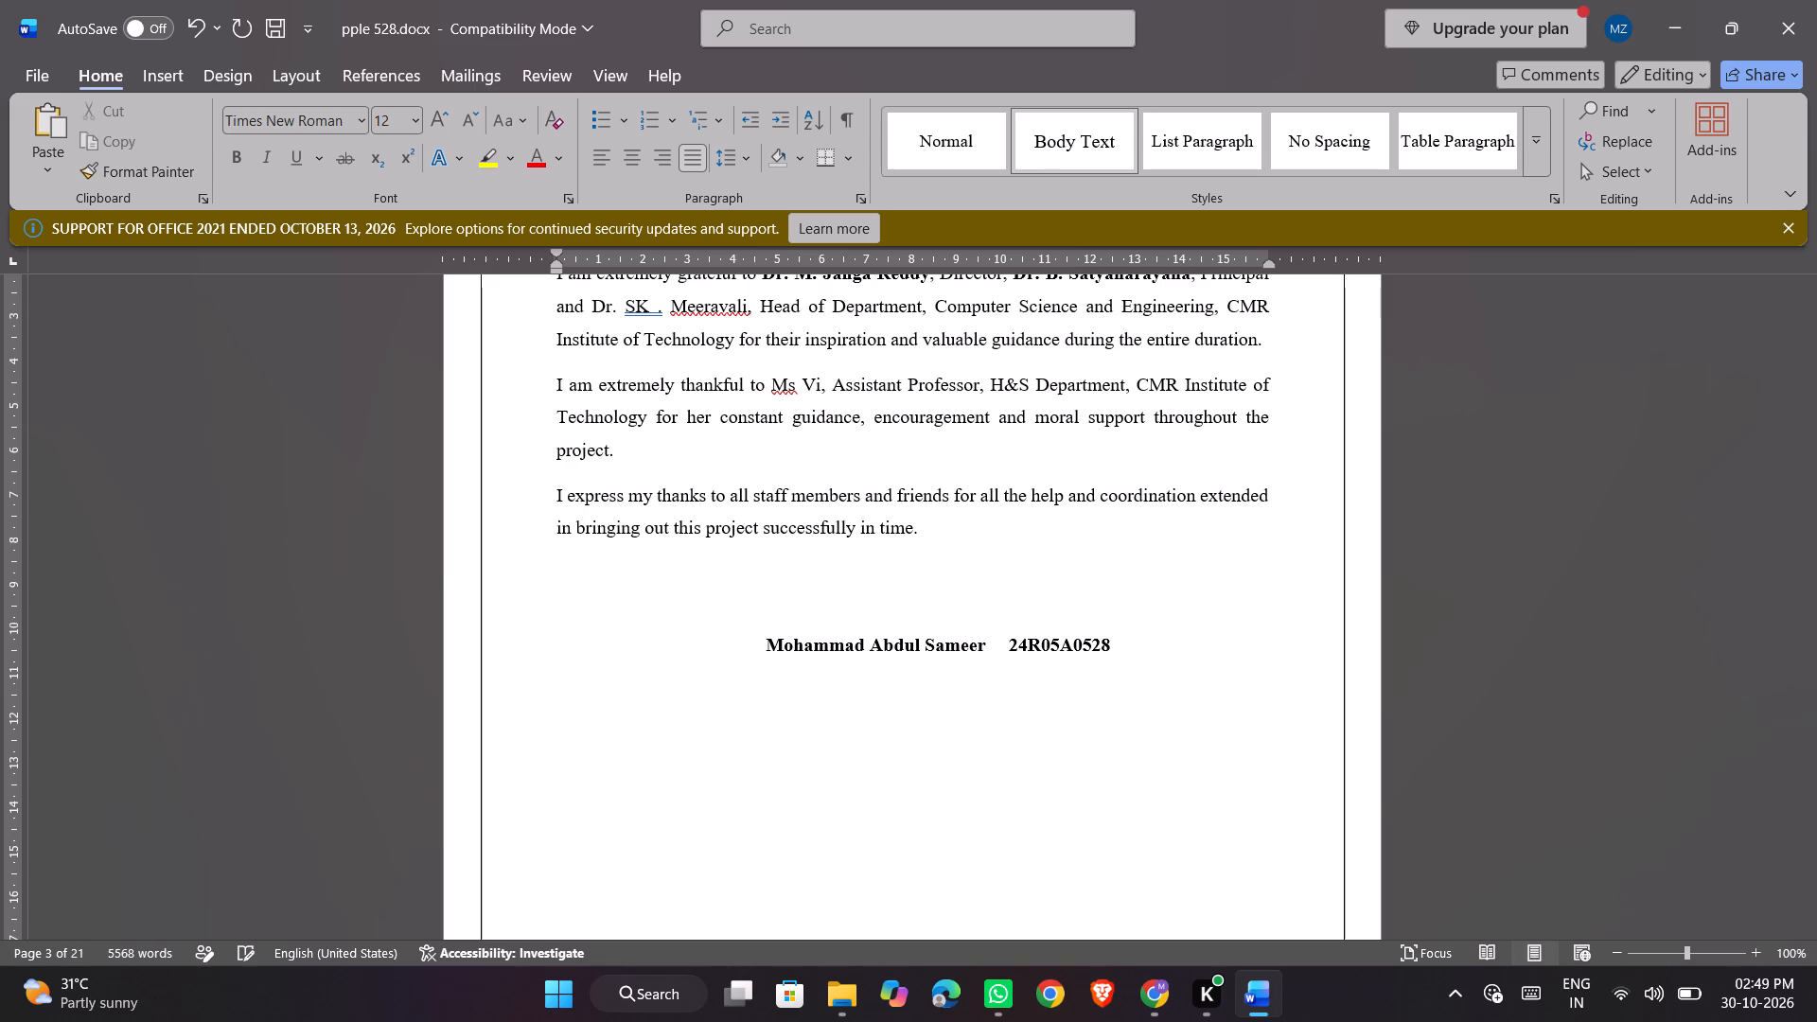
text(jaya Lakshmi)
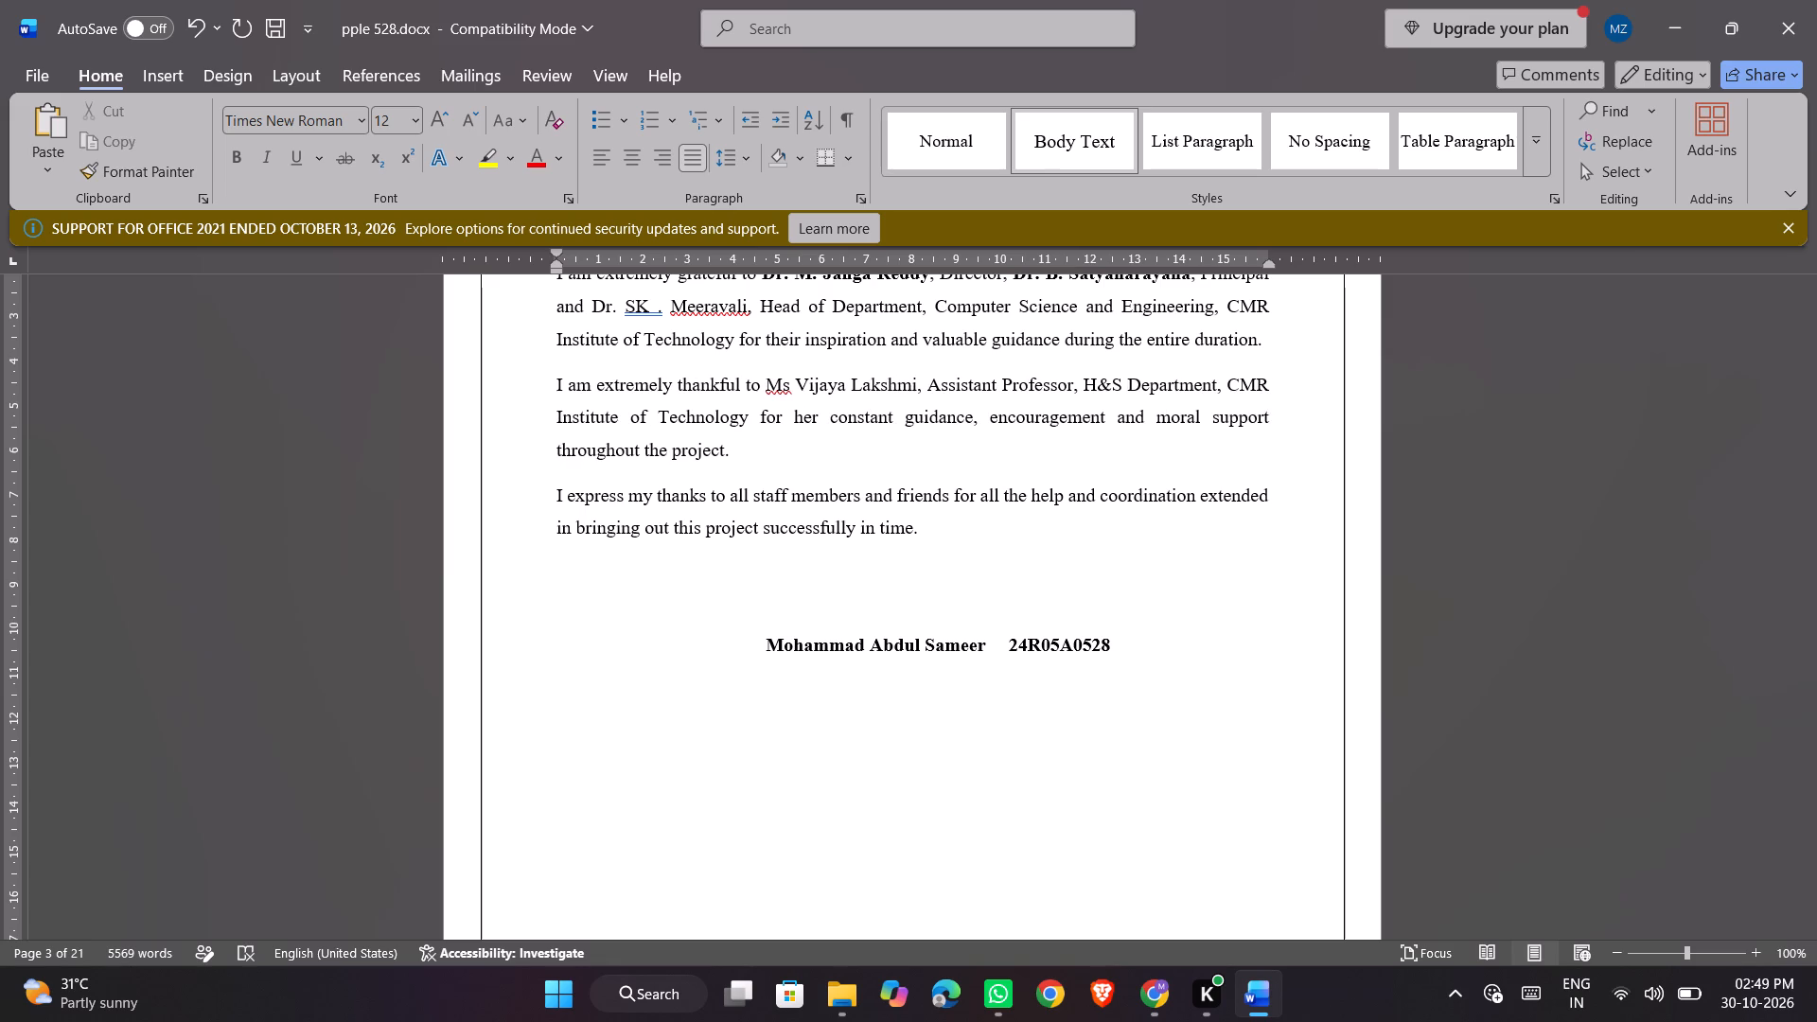
Make the faculty member's title and name bold in the Acknowledgement's second paragraph.
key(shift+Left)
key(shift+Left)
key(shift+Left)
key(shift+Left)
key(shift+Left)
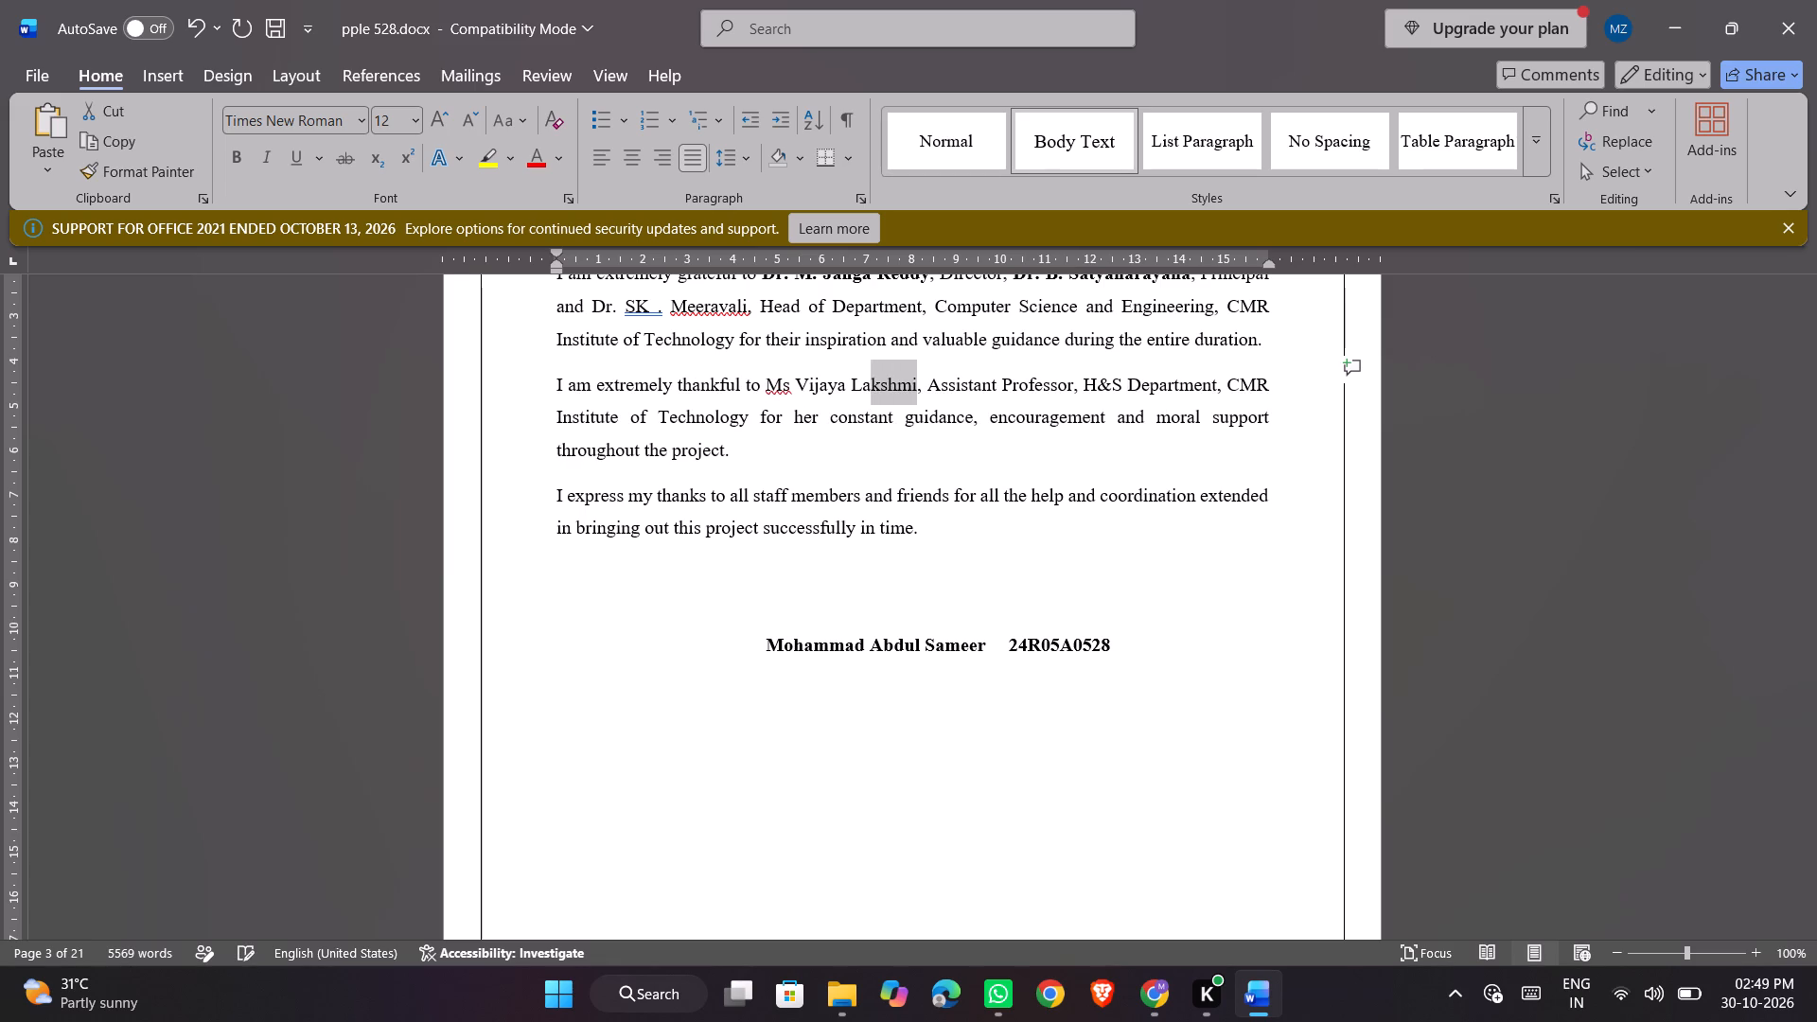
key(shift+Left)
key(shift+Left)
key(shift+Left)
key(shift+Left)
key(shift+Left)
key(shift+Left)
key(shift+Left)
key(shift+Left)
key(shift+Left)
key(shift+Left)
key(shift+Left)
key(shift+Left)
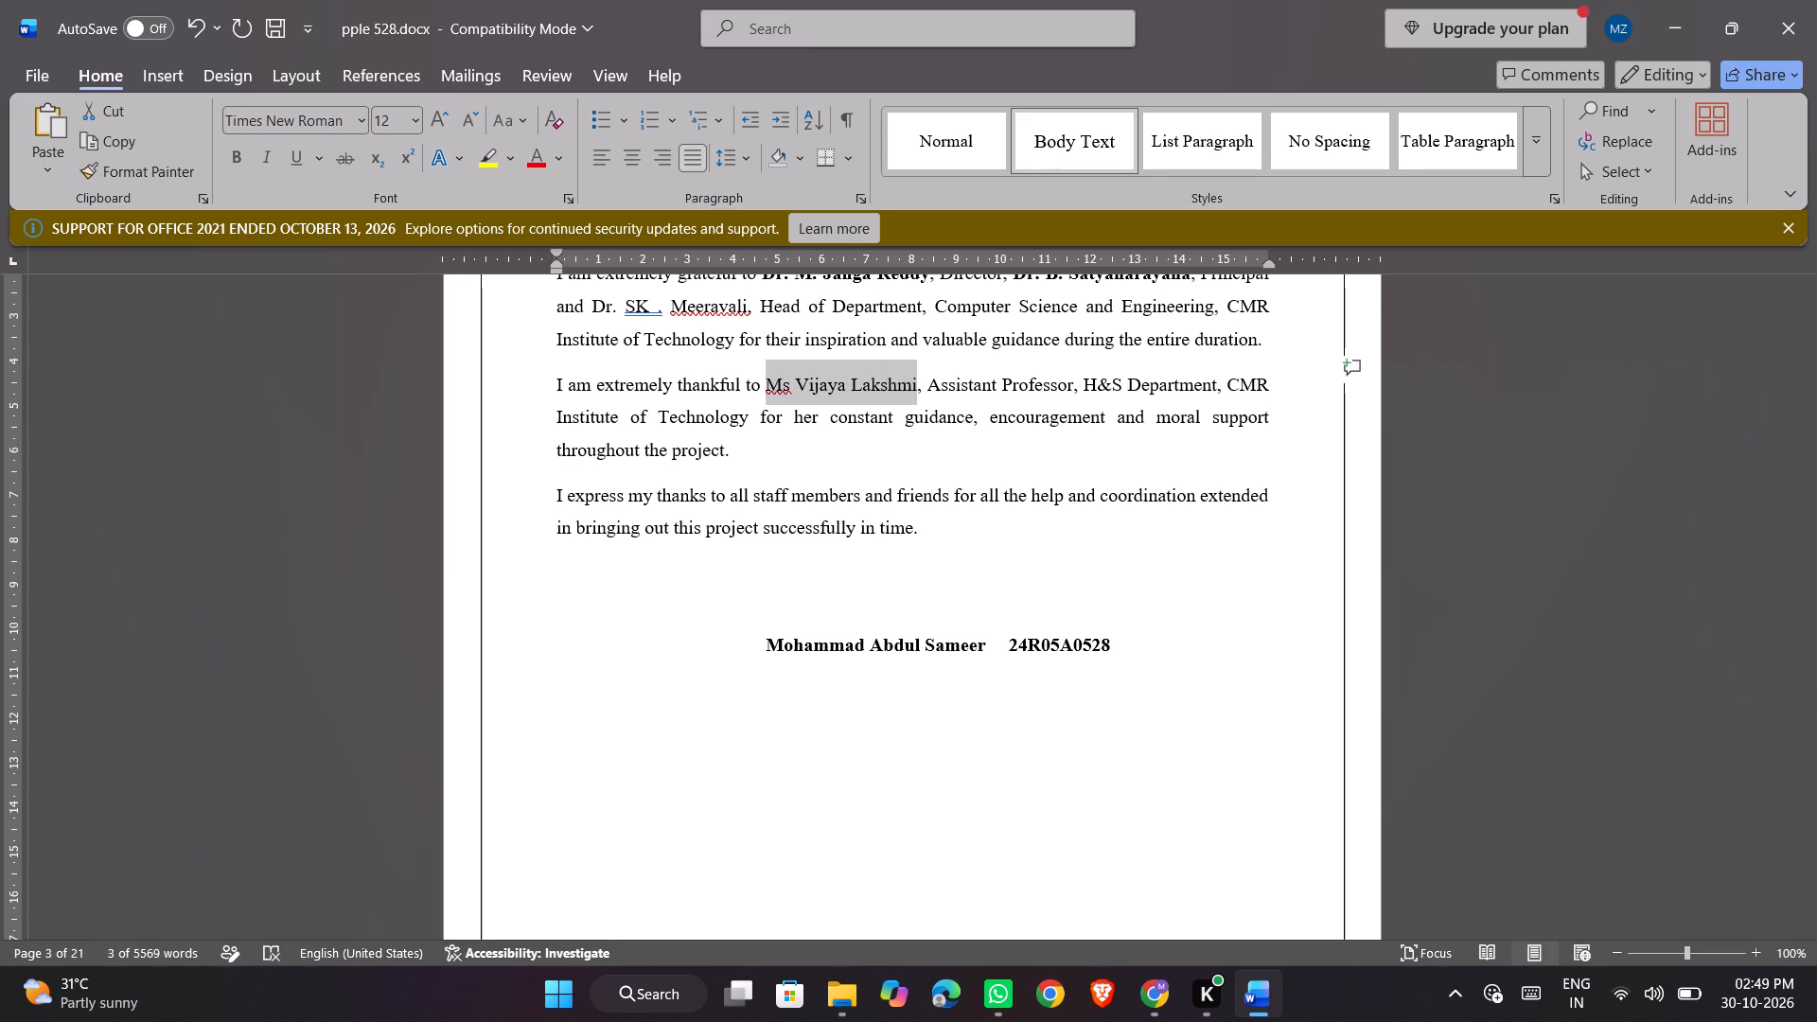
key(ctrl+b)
click(930, 449)
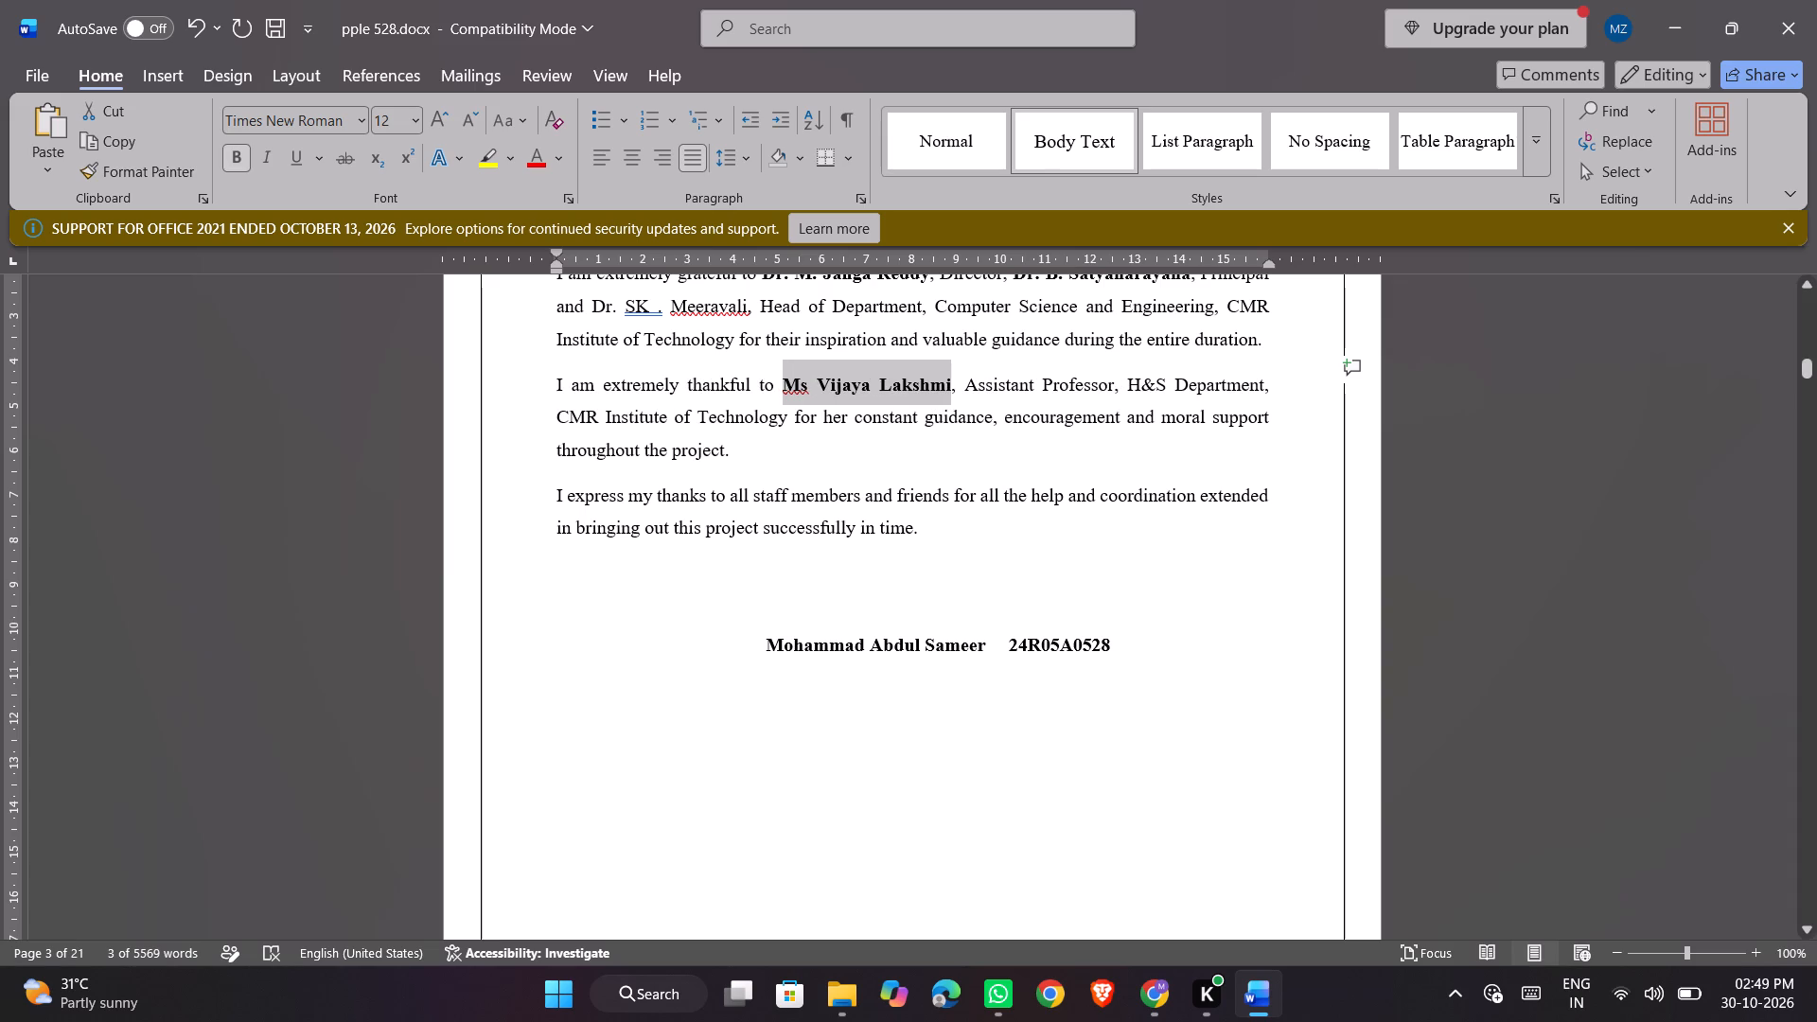
Remove "H&S" before "Department" in the Acknowledgement's second paragraph, checking the faculty member's department in the certificate.
scroll(930, 449, up, 3)
scroll(930, 449, down, 1)
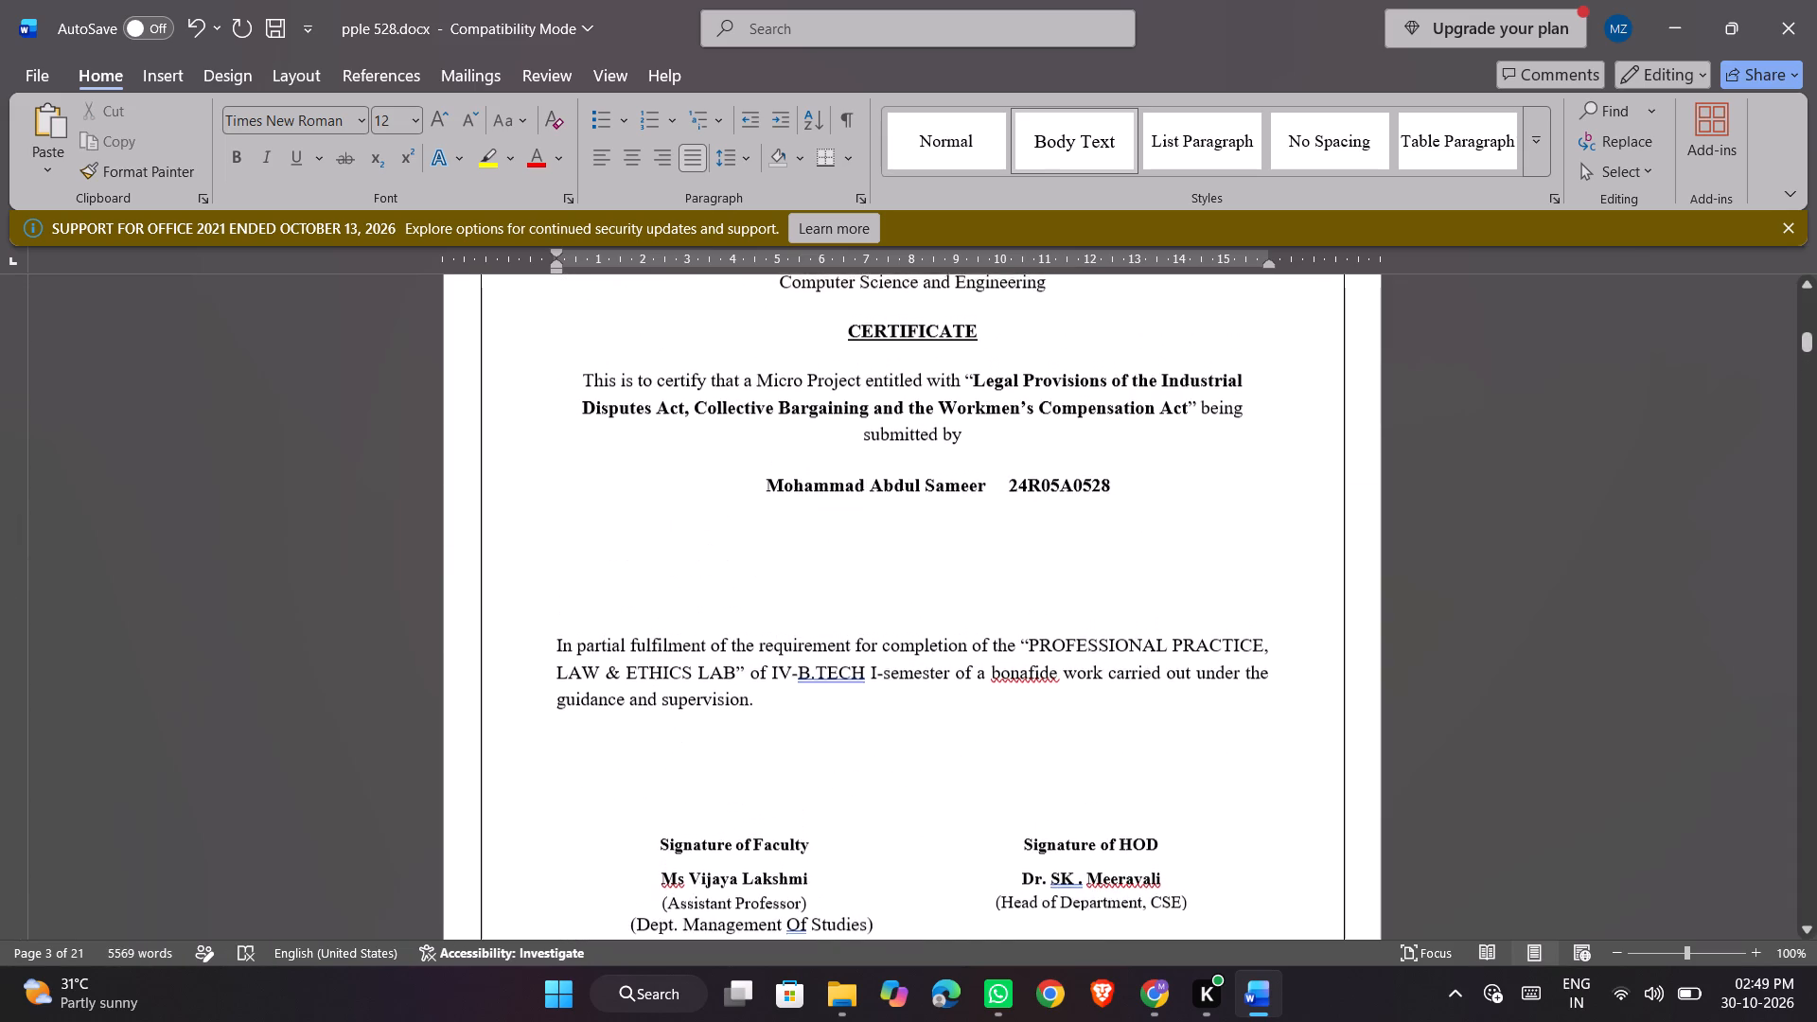
scroll(930, 449, down, 2)
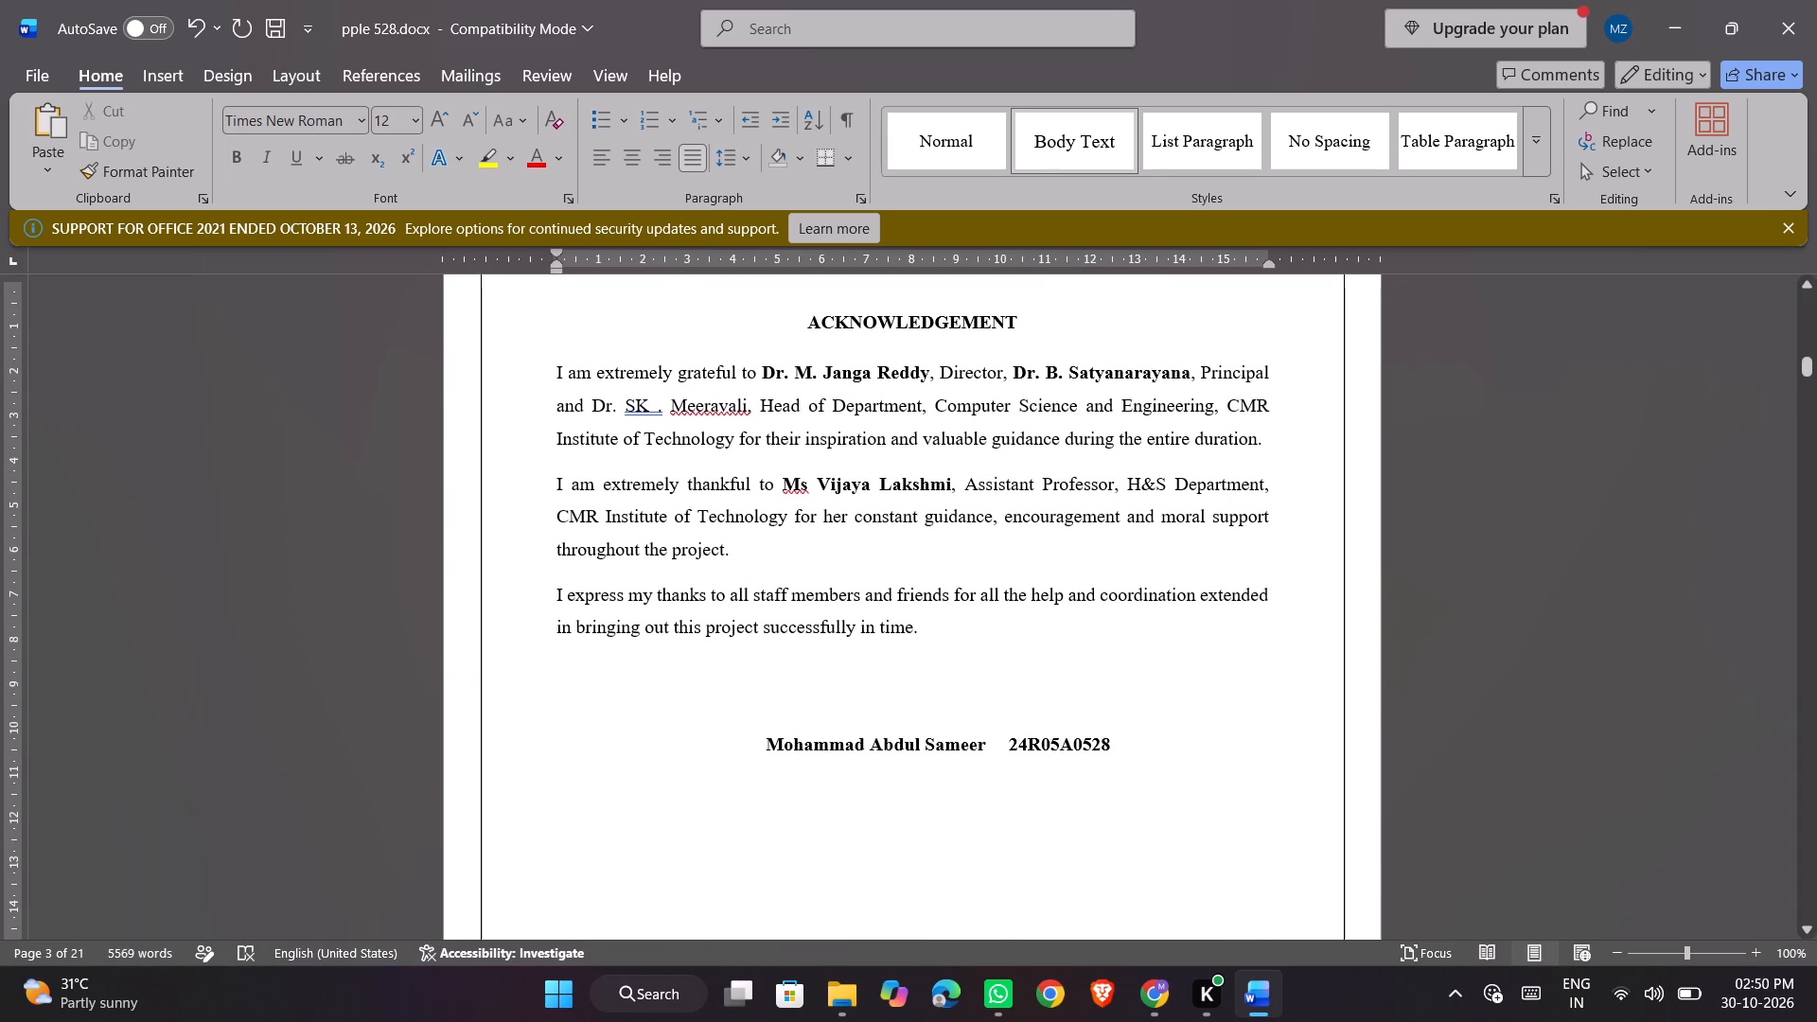
click(1164, 472)
key(BackSpace)
key(BackSpace)
key(BackSpace)
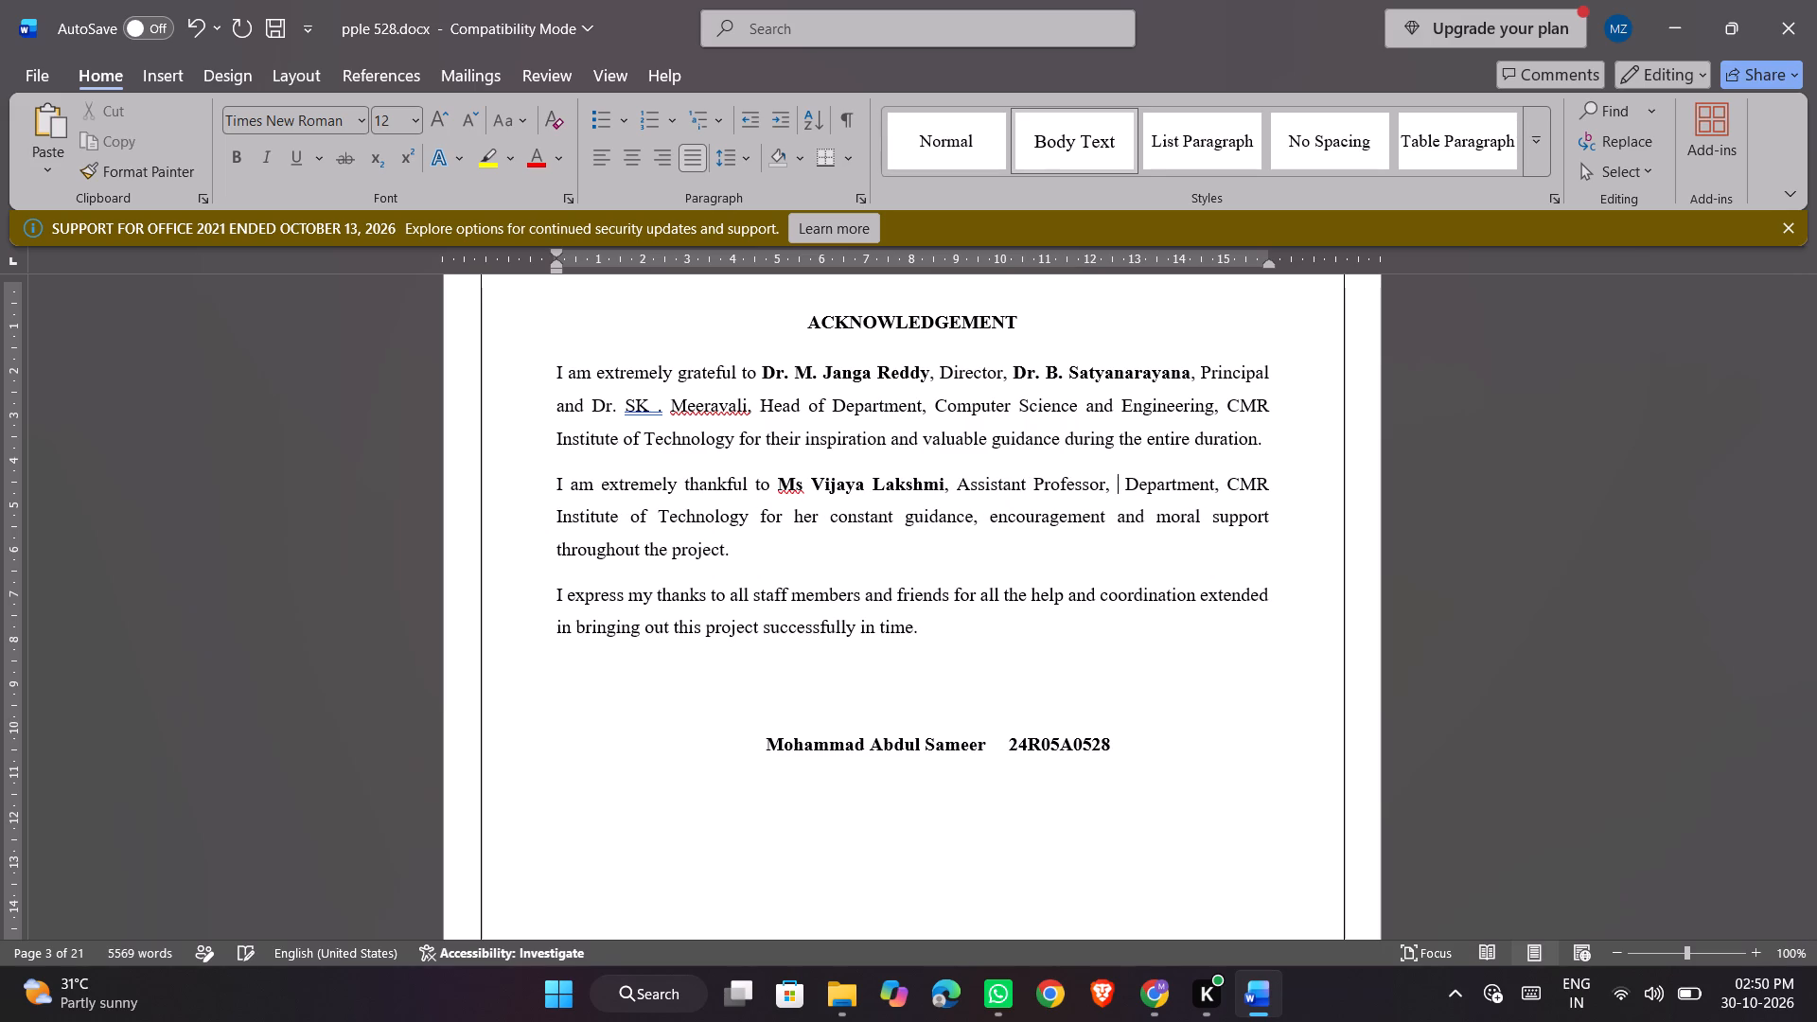
Complete the guide's department in the Acknowledgement as "Department of Management And Economics", removing the extra space before it.
key(Right)
key(BackSpace)
key(Right)
key(Right)
key(Right)
key(Right)
key(Right)
key(Right)
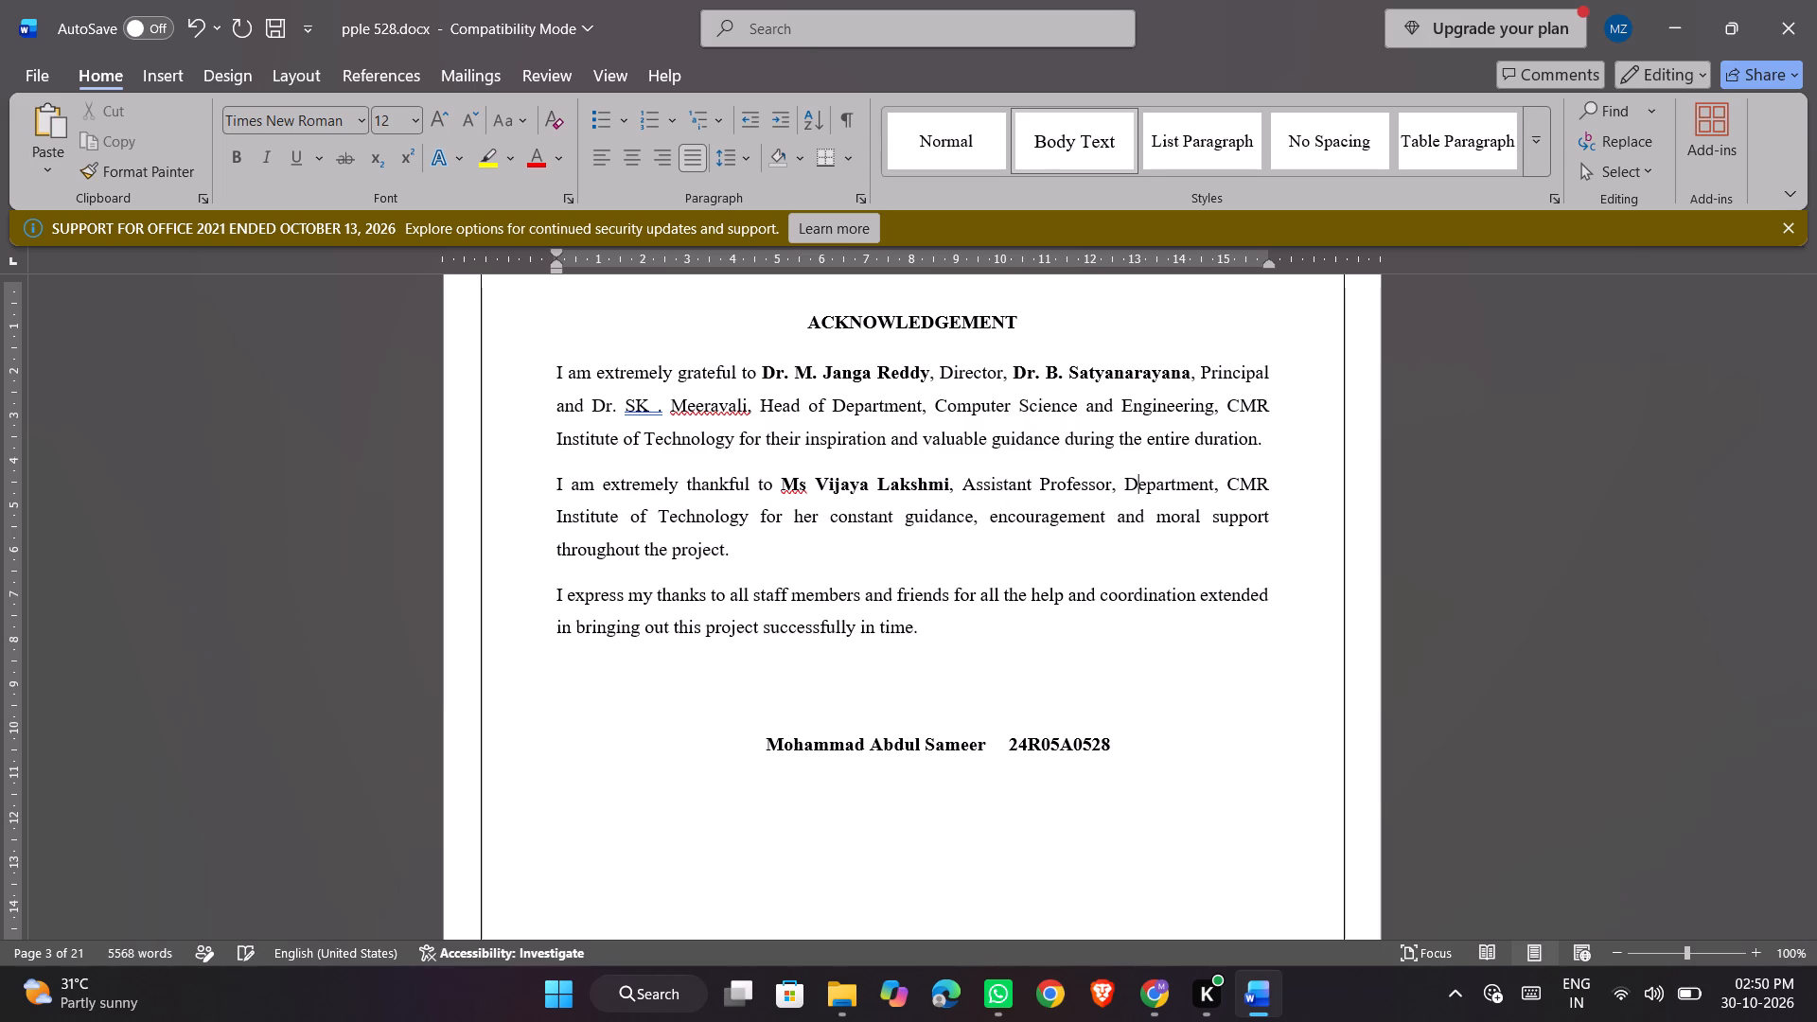
key(Right)
key(Right)
key(Right)
key(Right)
key(space)
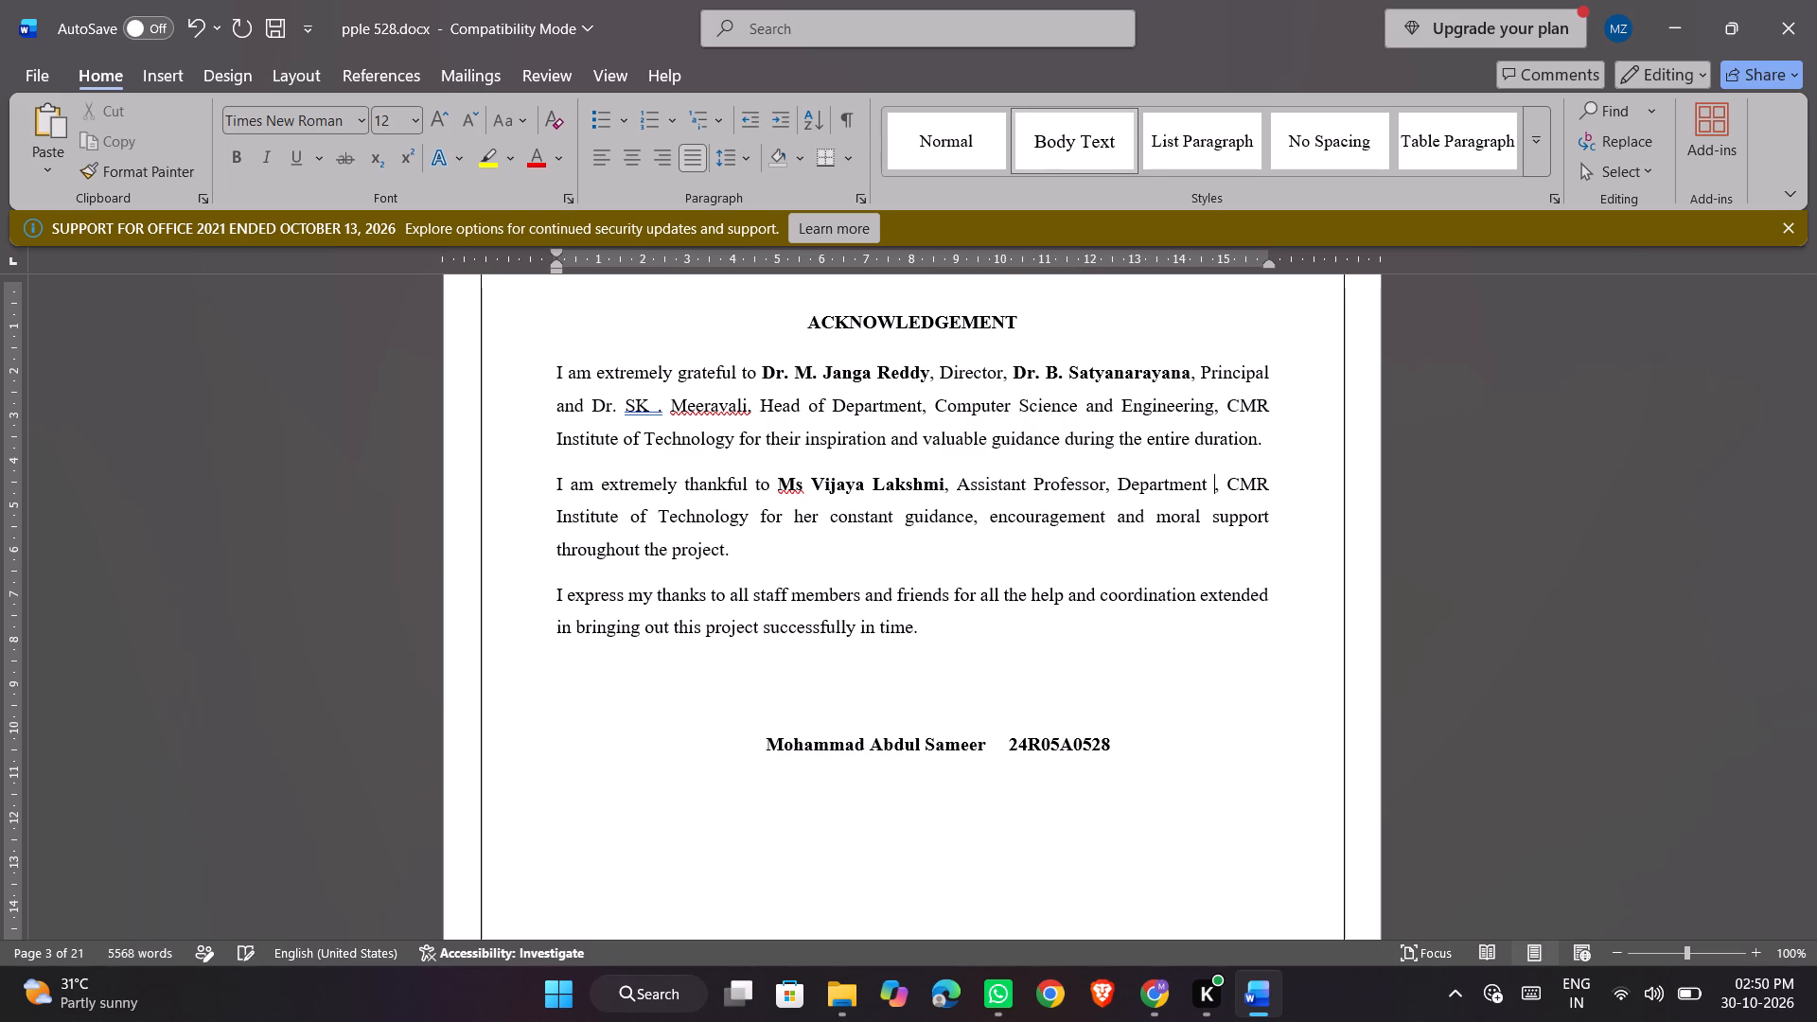
text(of)
key(space)
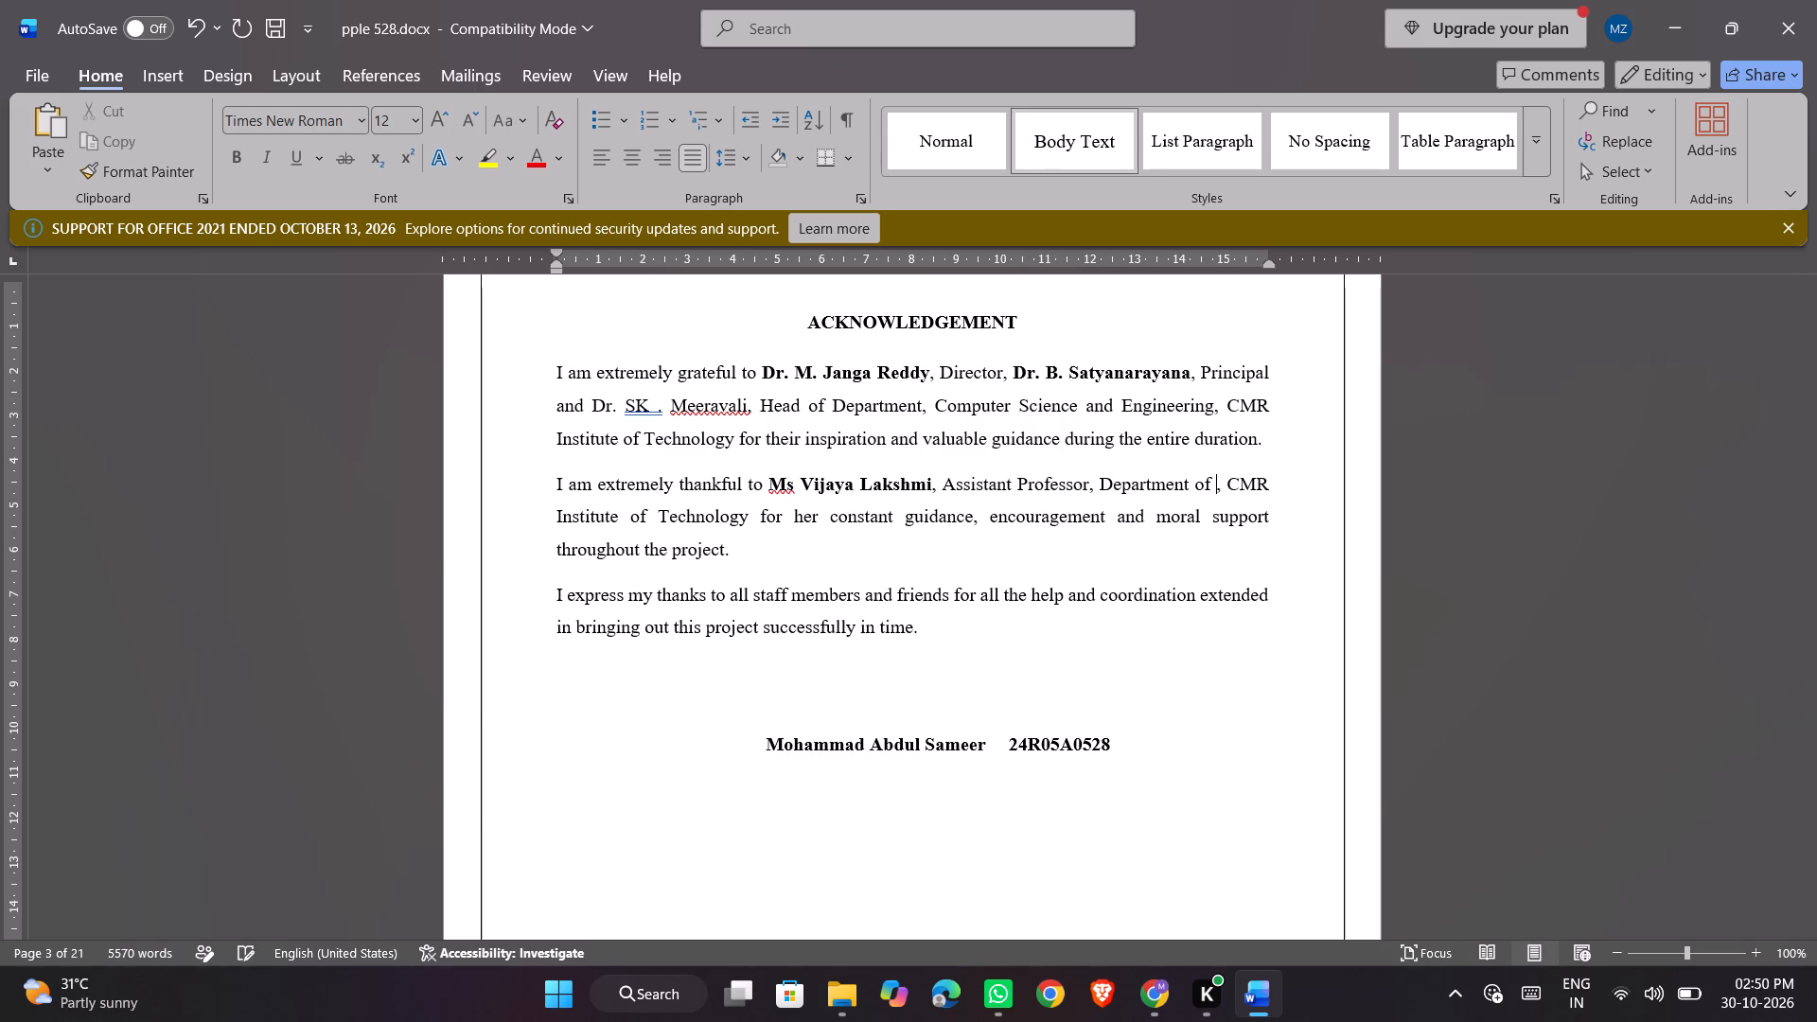
text(Mana)
text(gemn)
key(BackSpace)
text(ent N)
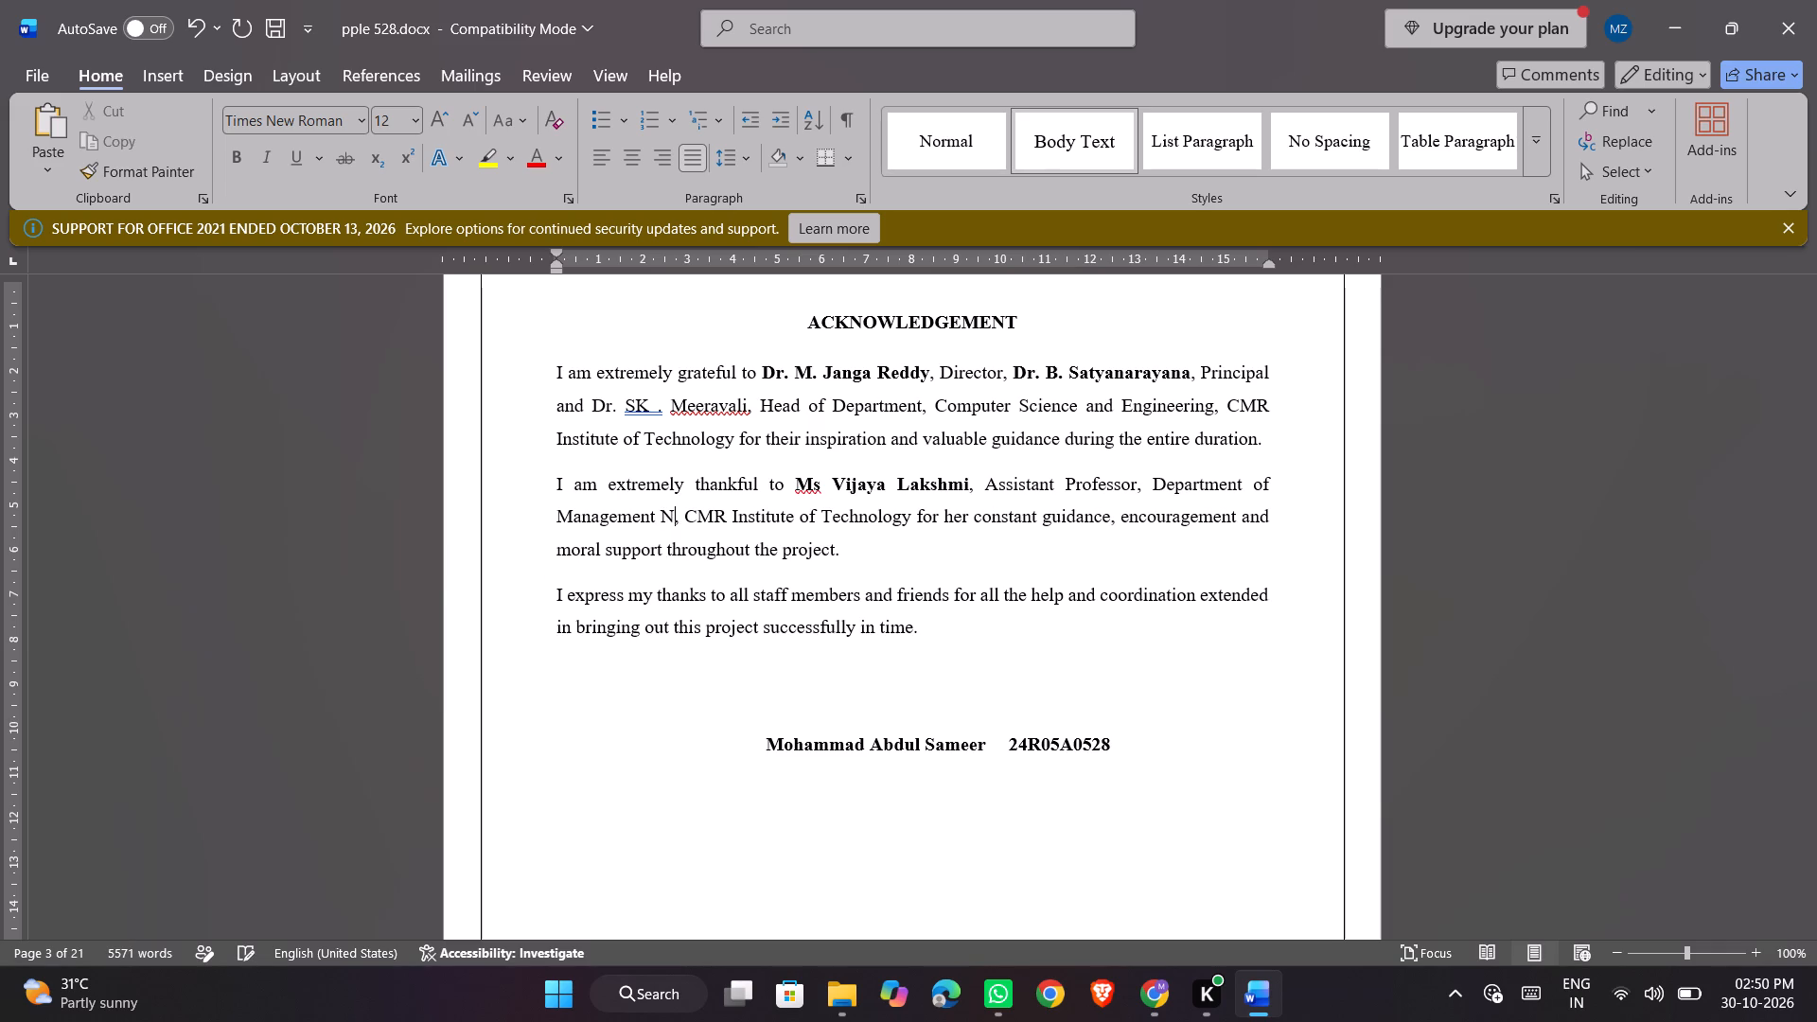
key(BackSpace)
text(And)
key(space)
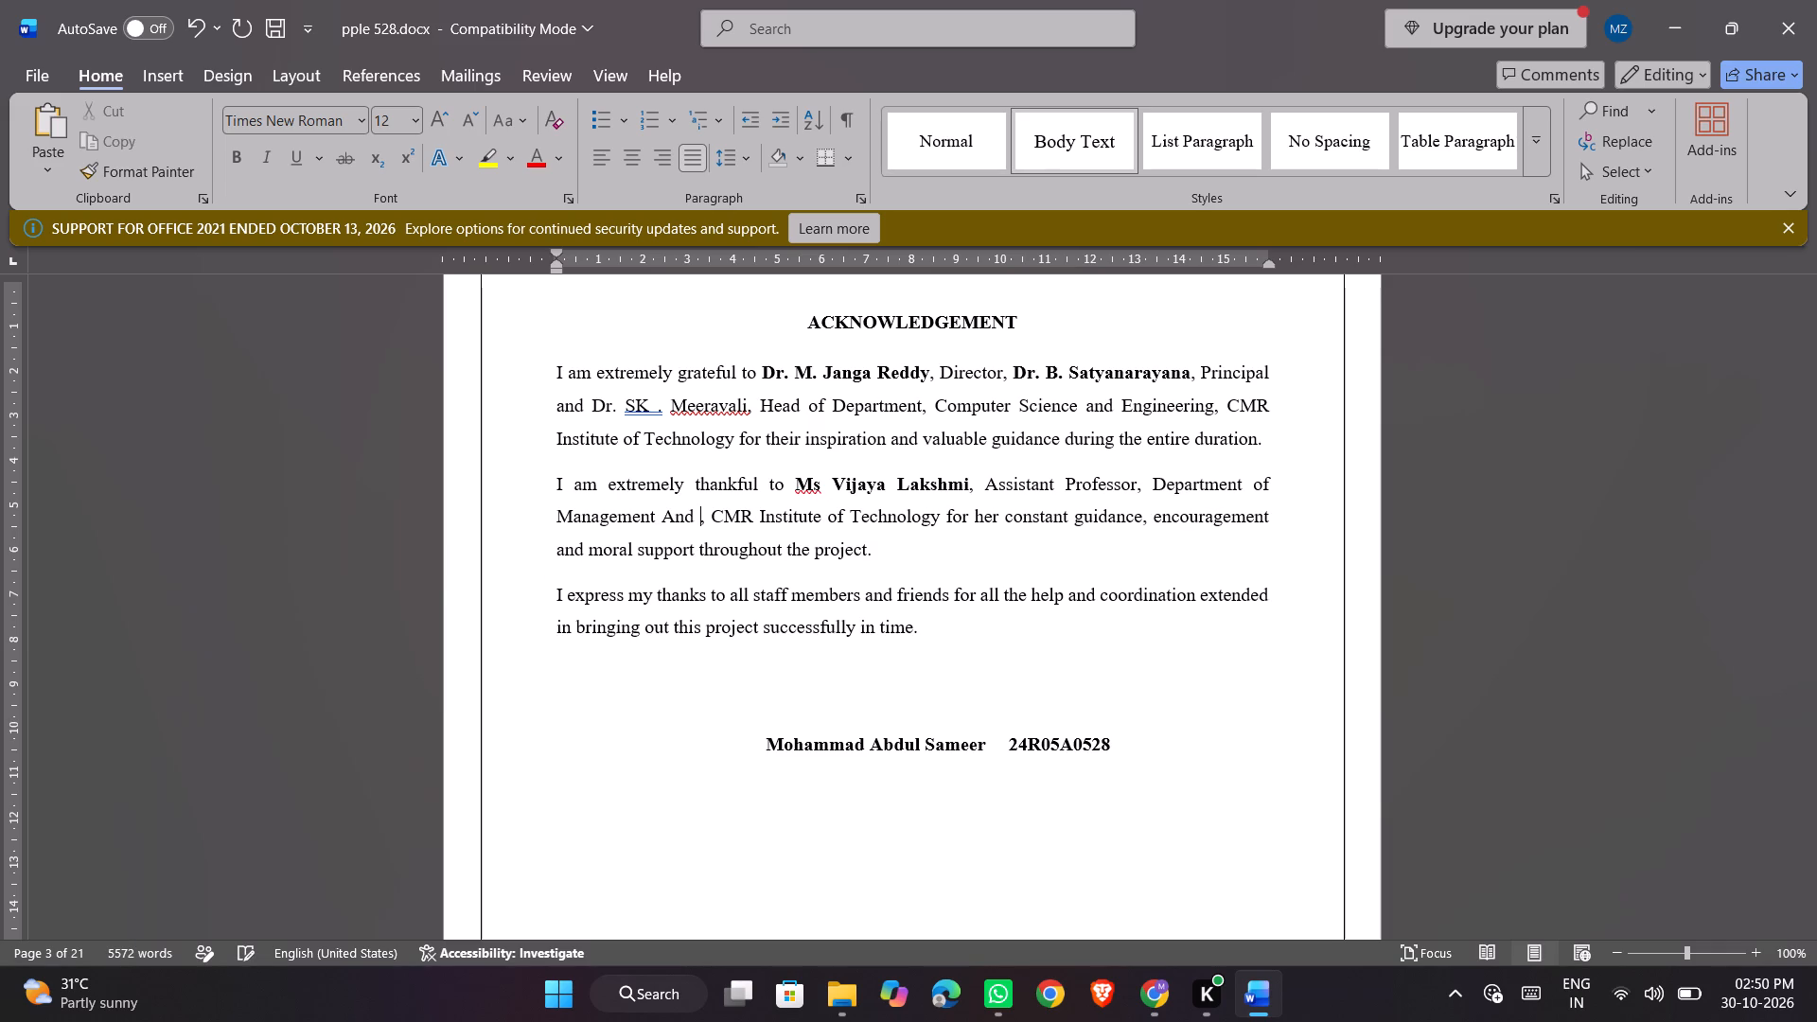
text(Economics)
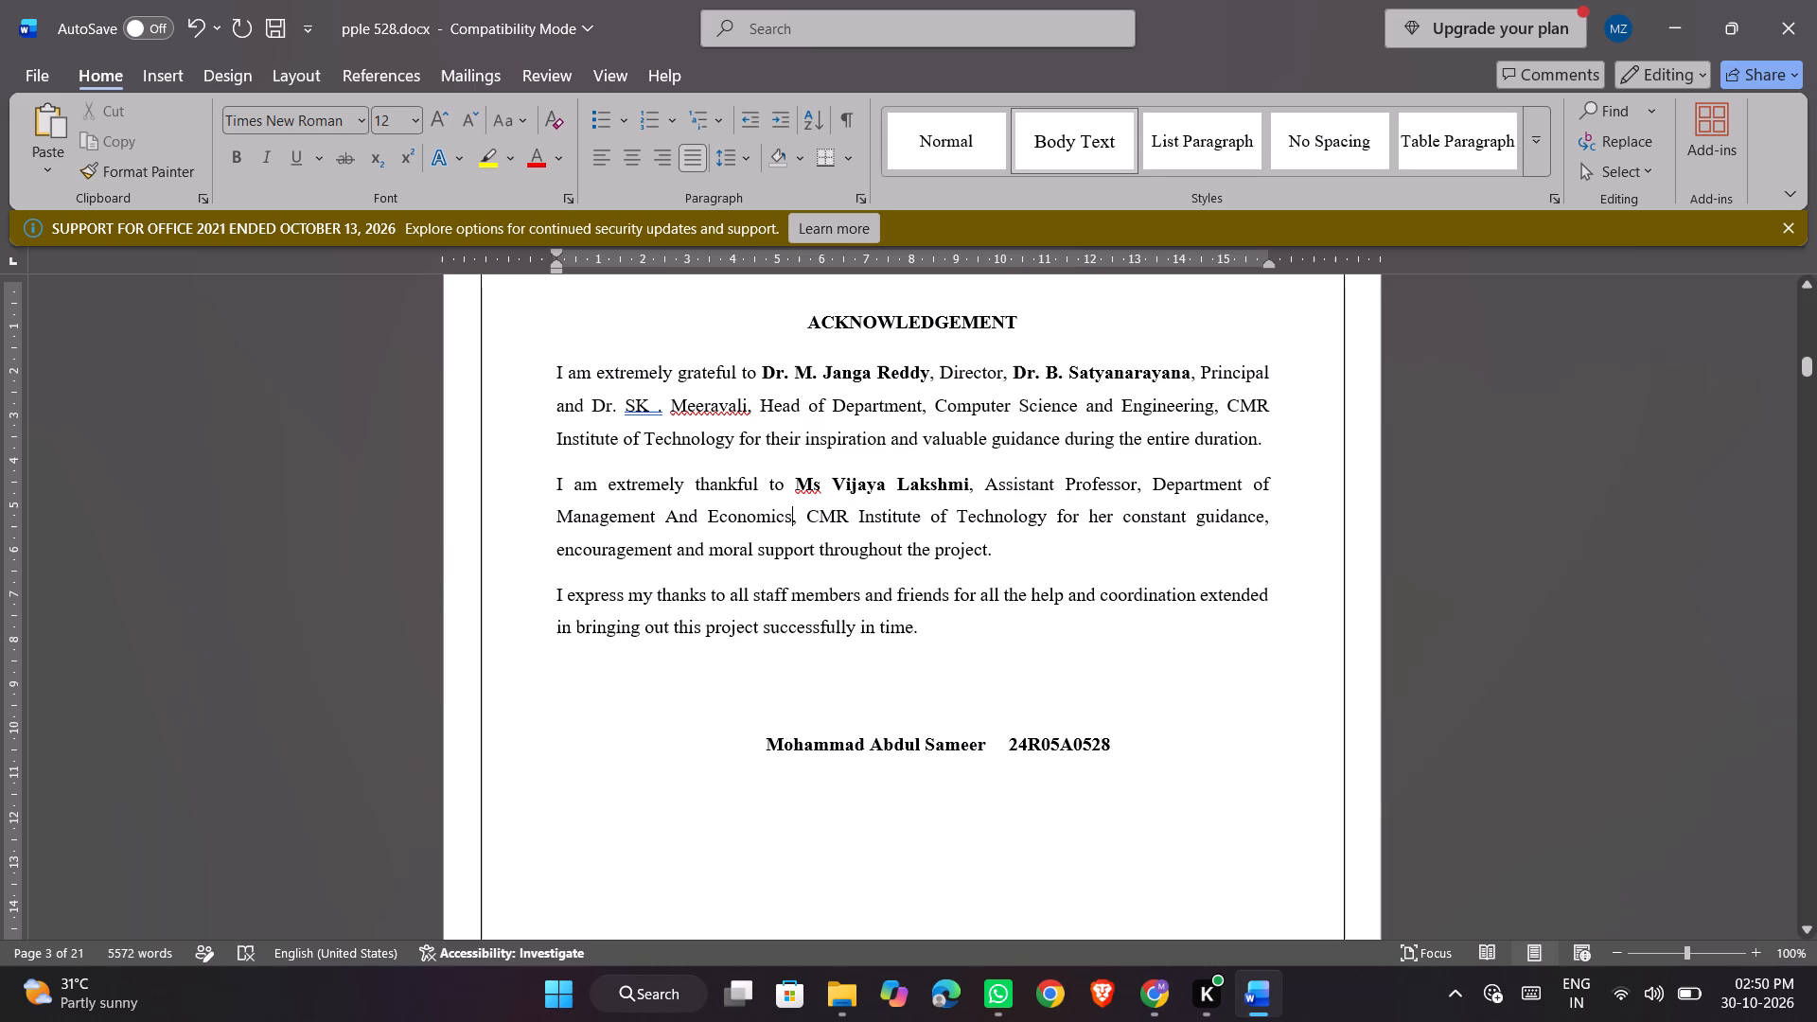
Review the Acknowledgement and Index pages, and return through the certificate to the cover page.
scroll(1163, 594, down, 2)
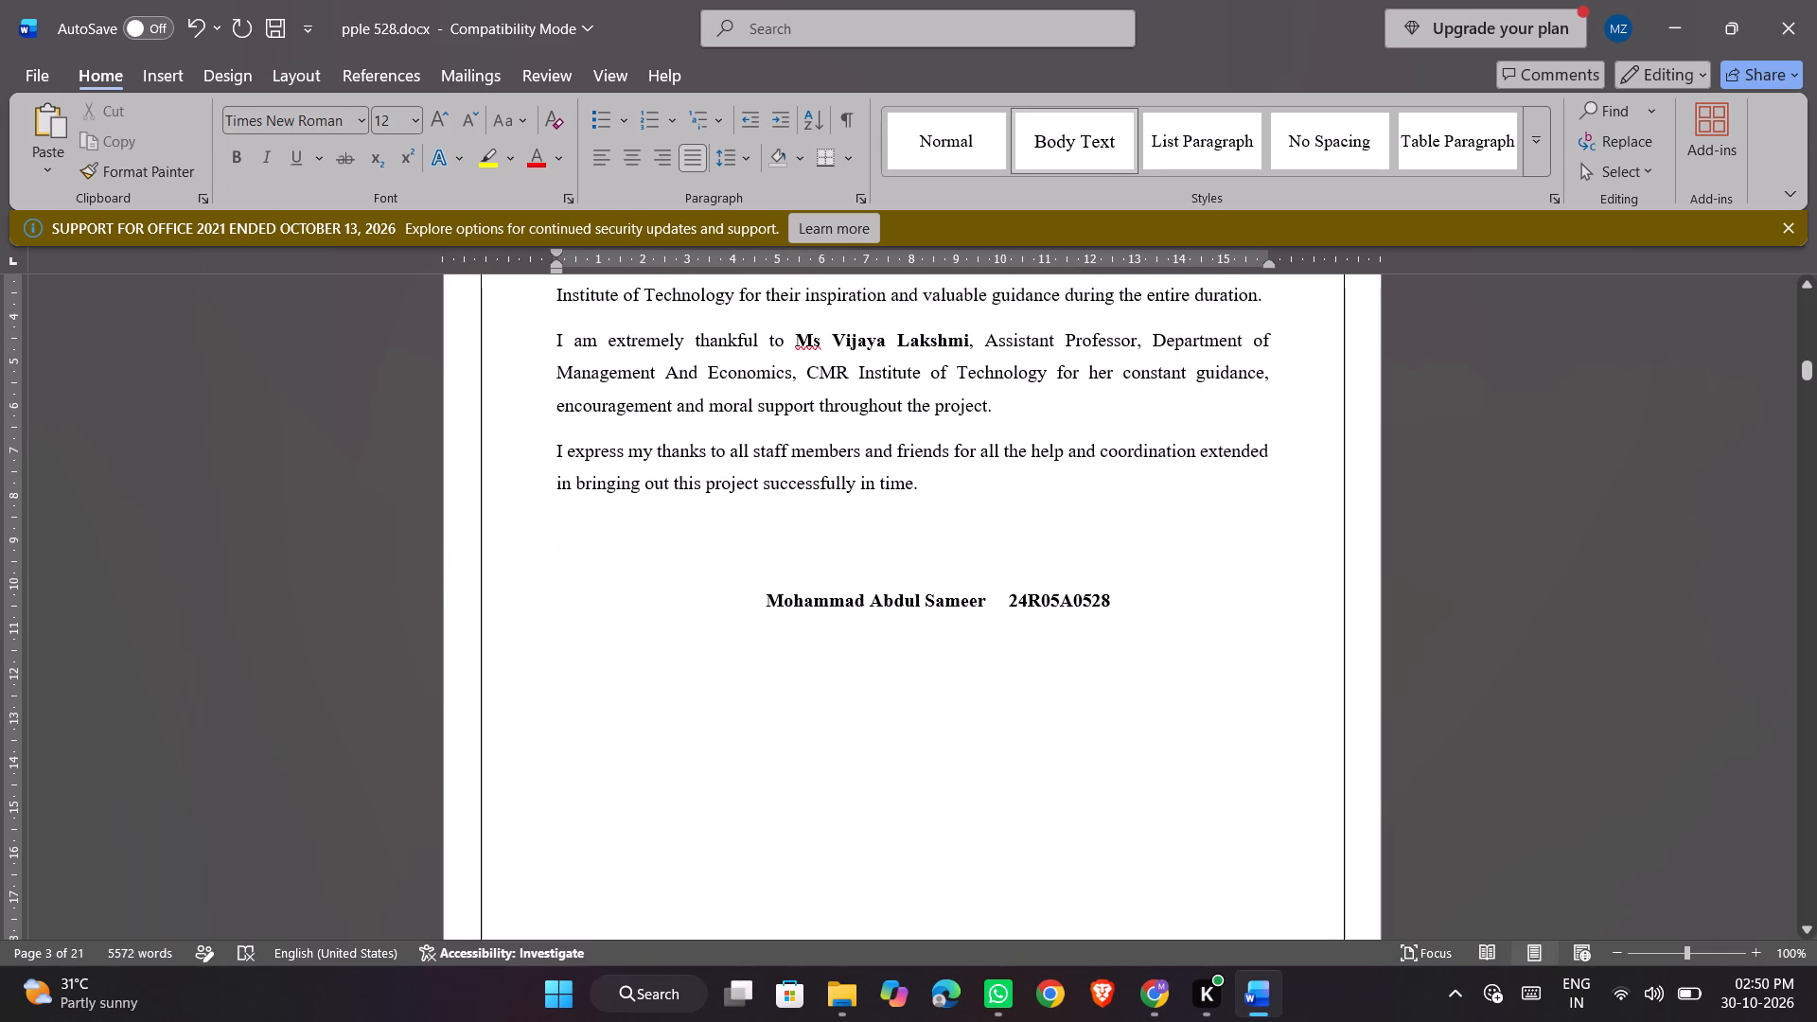
scroll(1163, 594, down, 2)
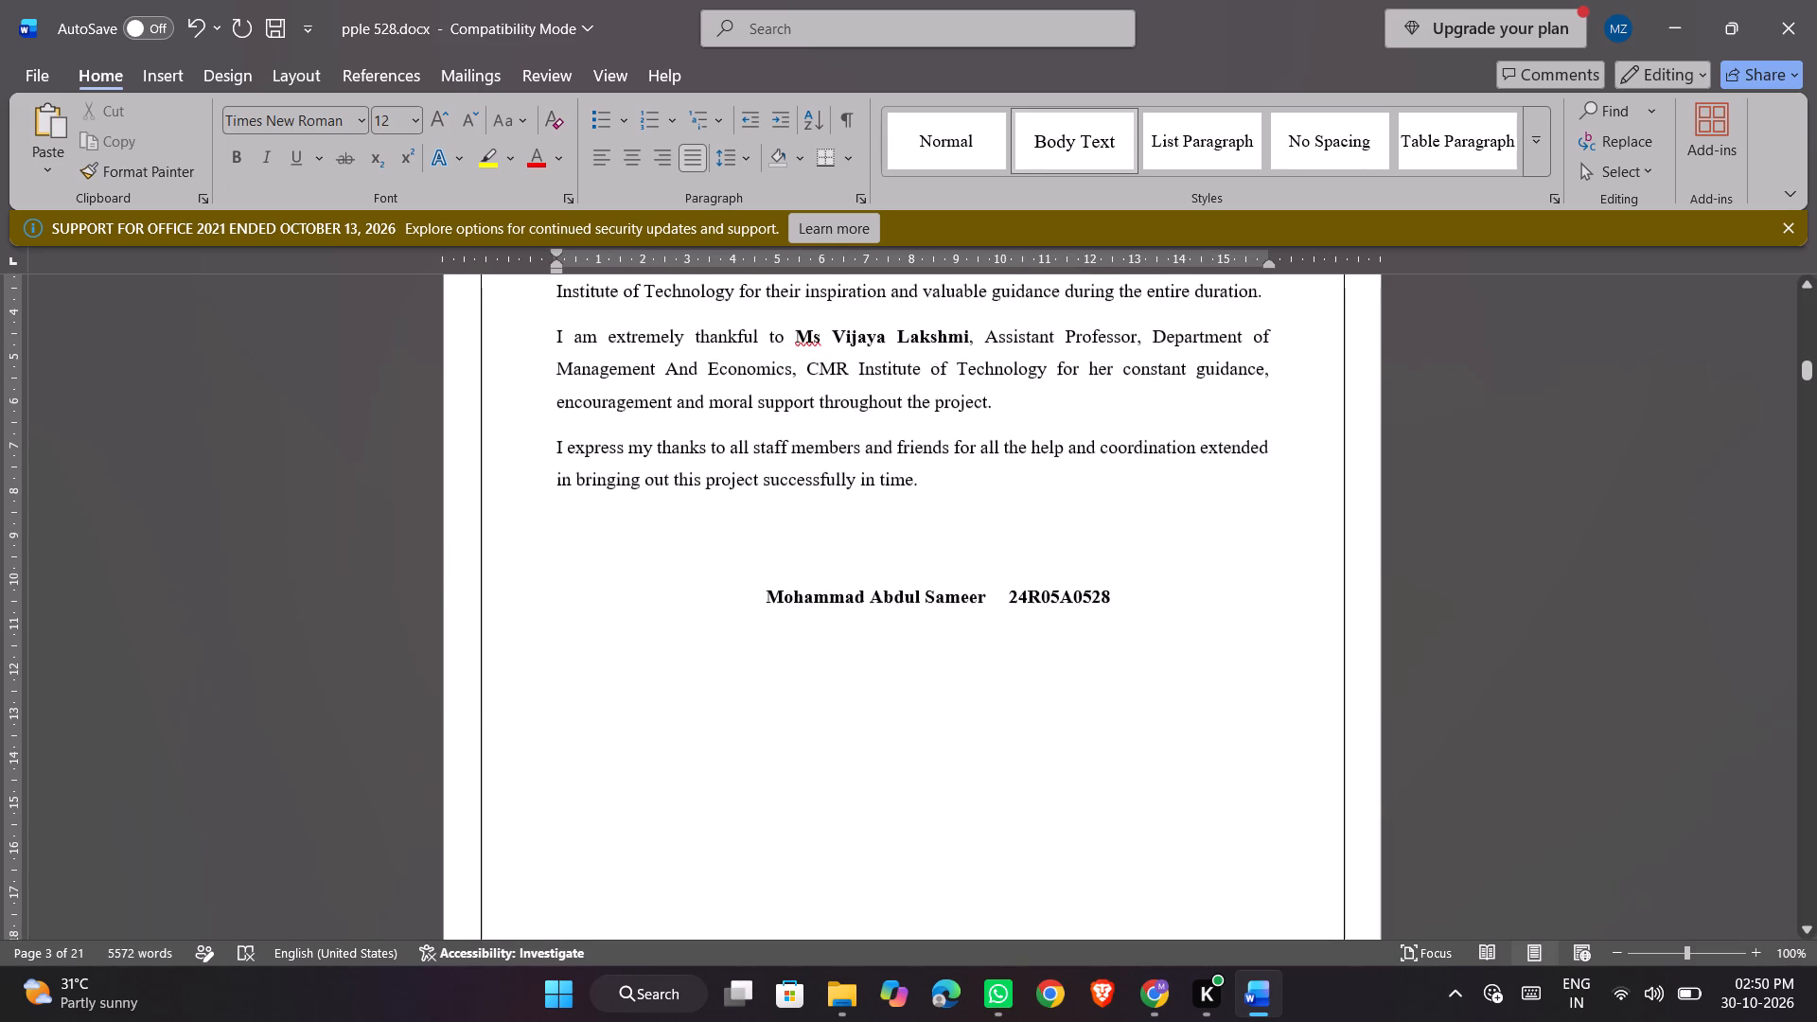
scroll(1163, 594, down, 8)
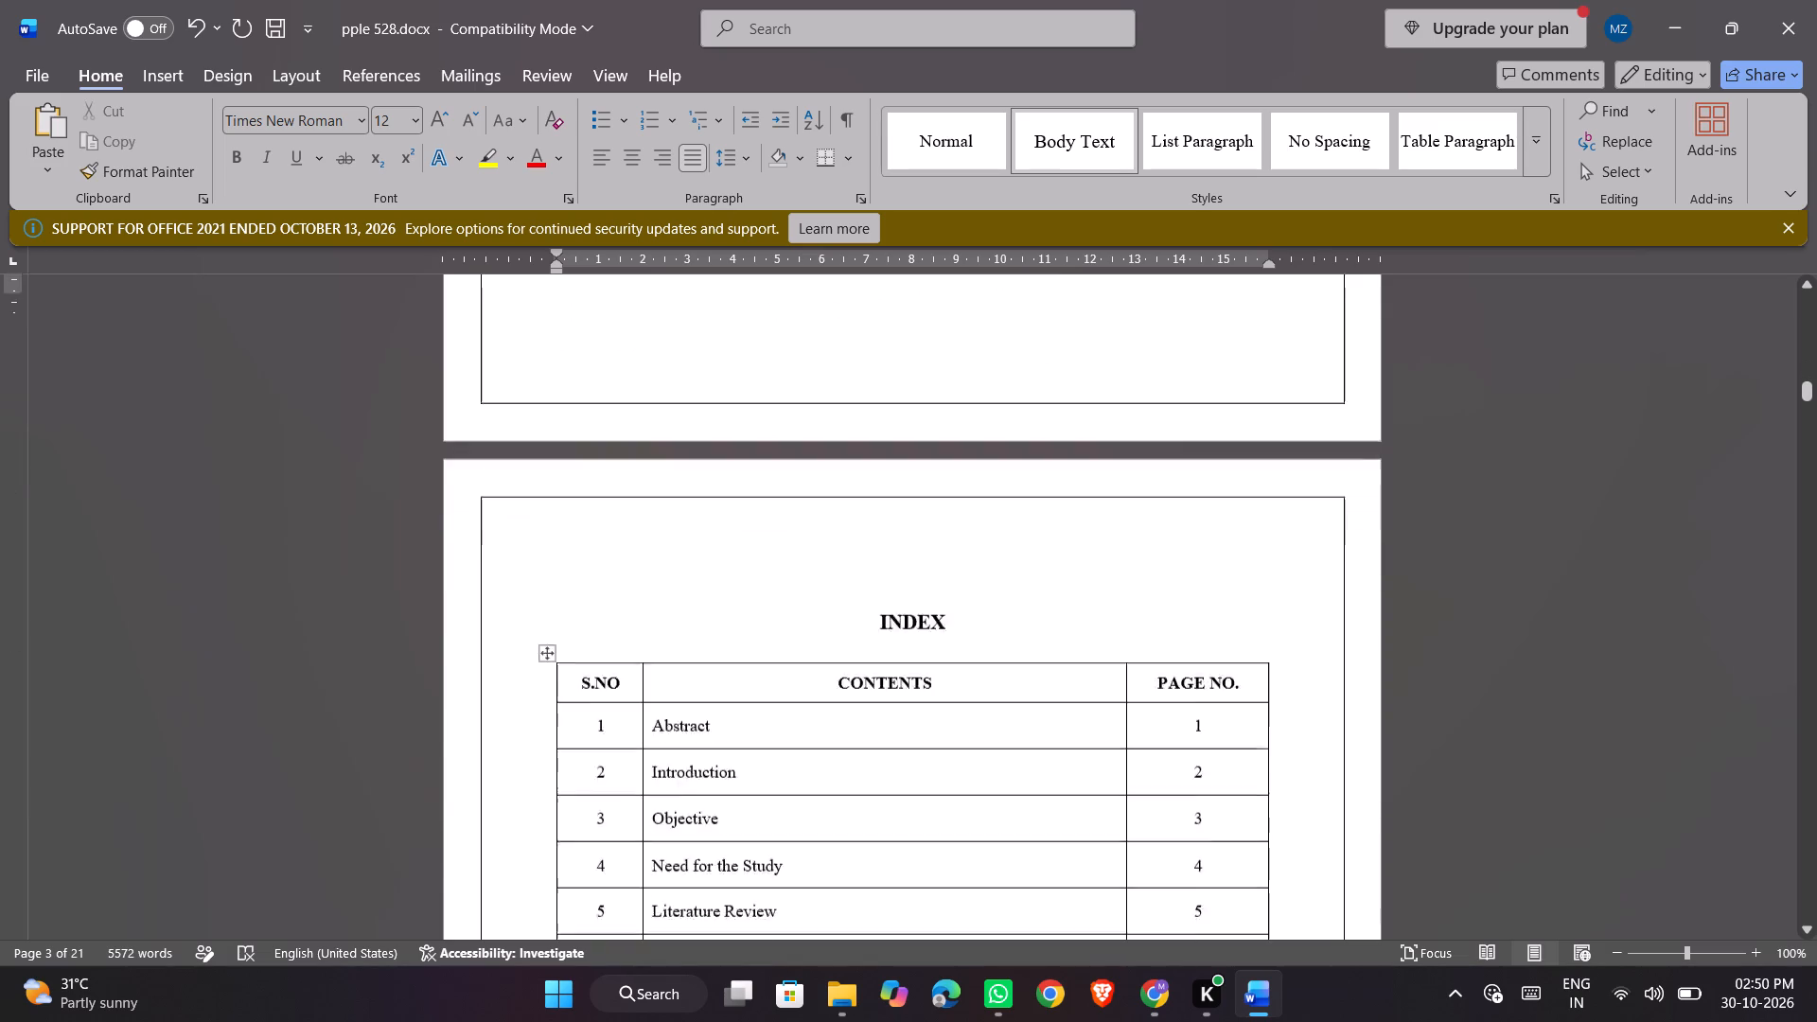
scroll(1163, 594, down, 5)
scroll(1163, 594, up, 1)
scroll(1163, 594, right, 1)
scroll(1163, 594, up, 1)
scroll(1163, 594, right, 1)
scroll(1163, 594, up, 5)
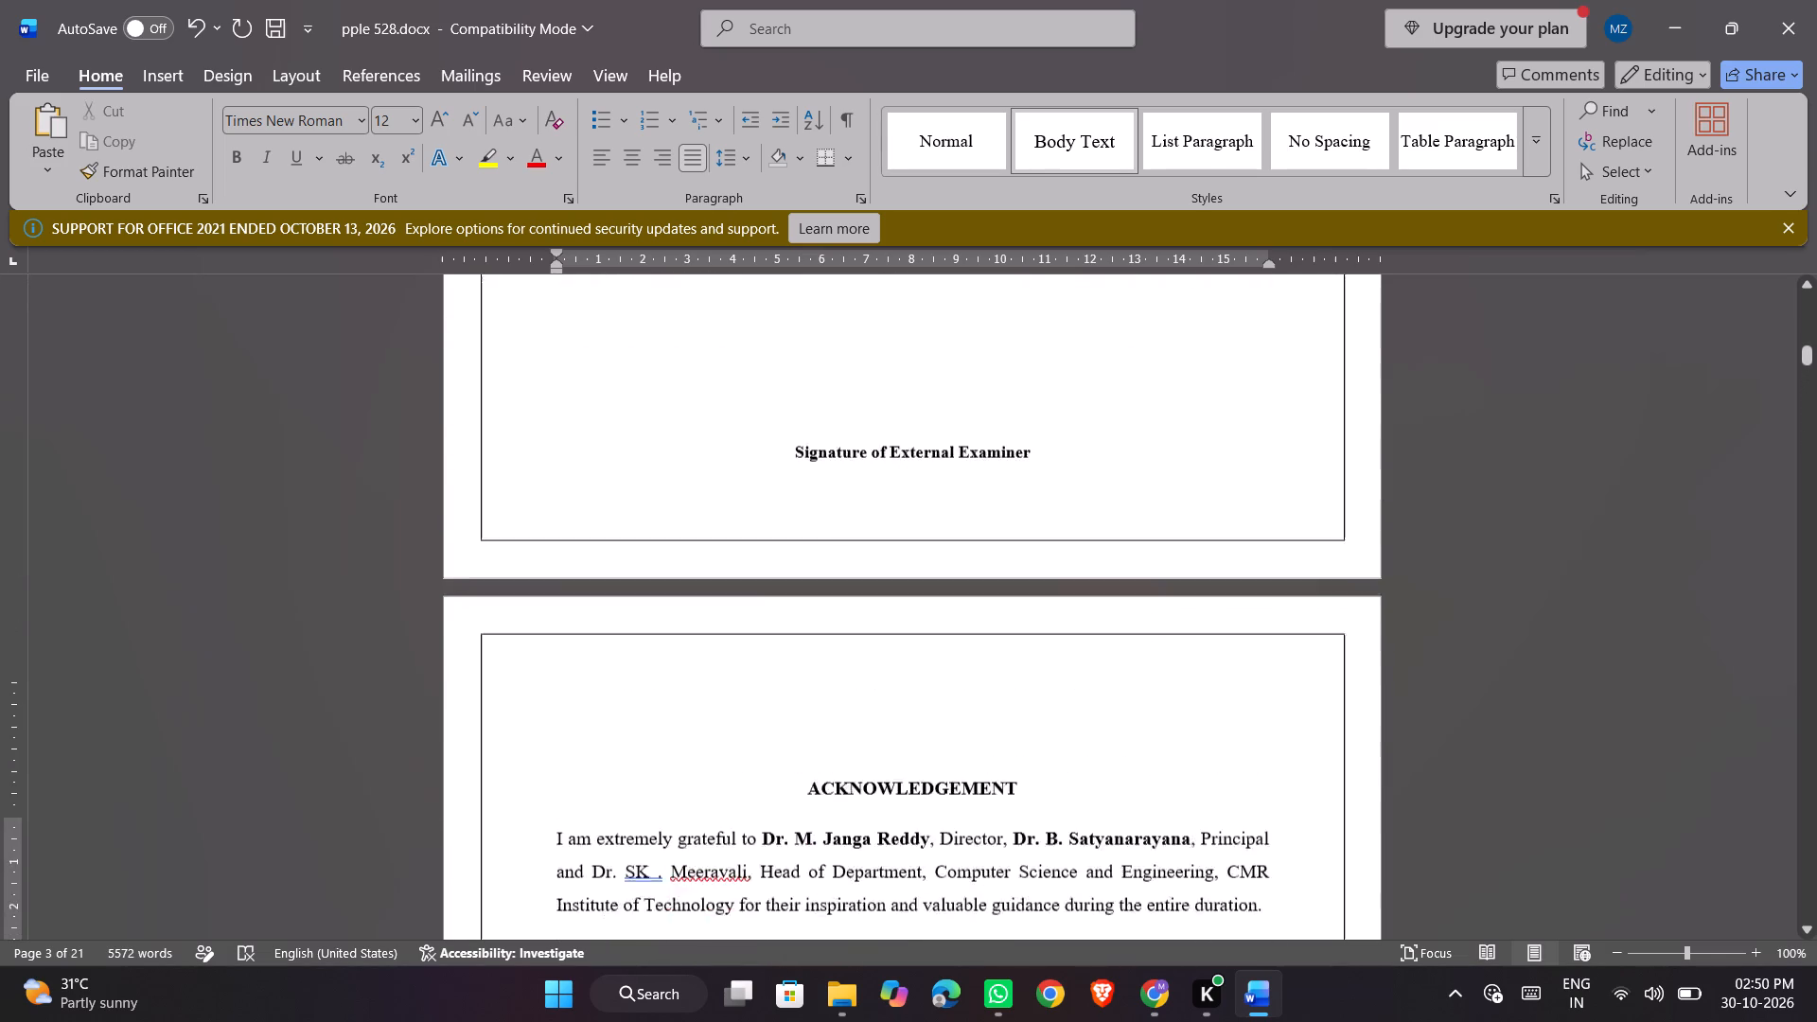
scroll(1163, 594, up, 5)
Save the document with the Acknowledgement edits.
key(ctrl+s)
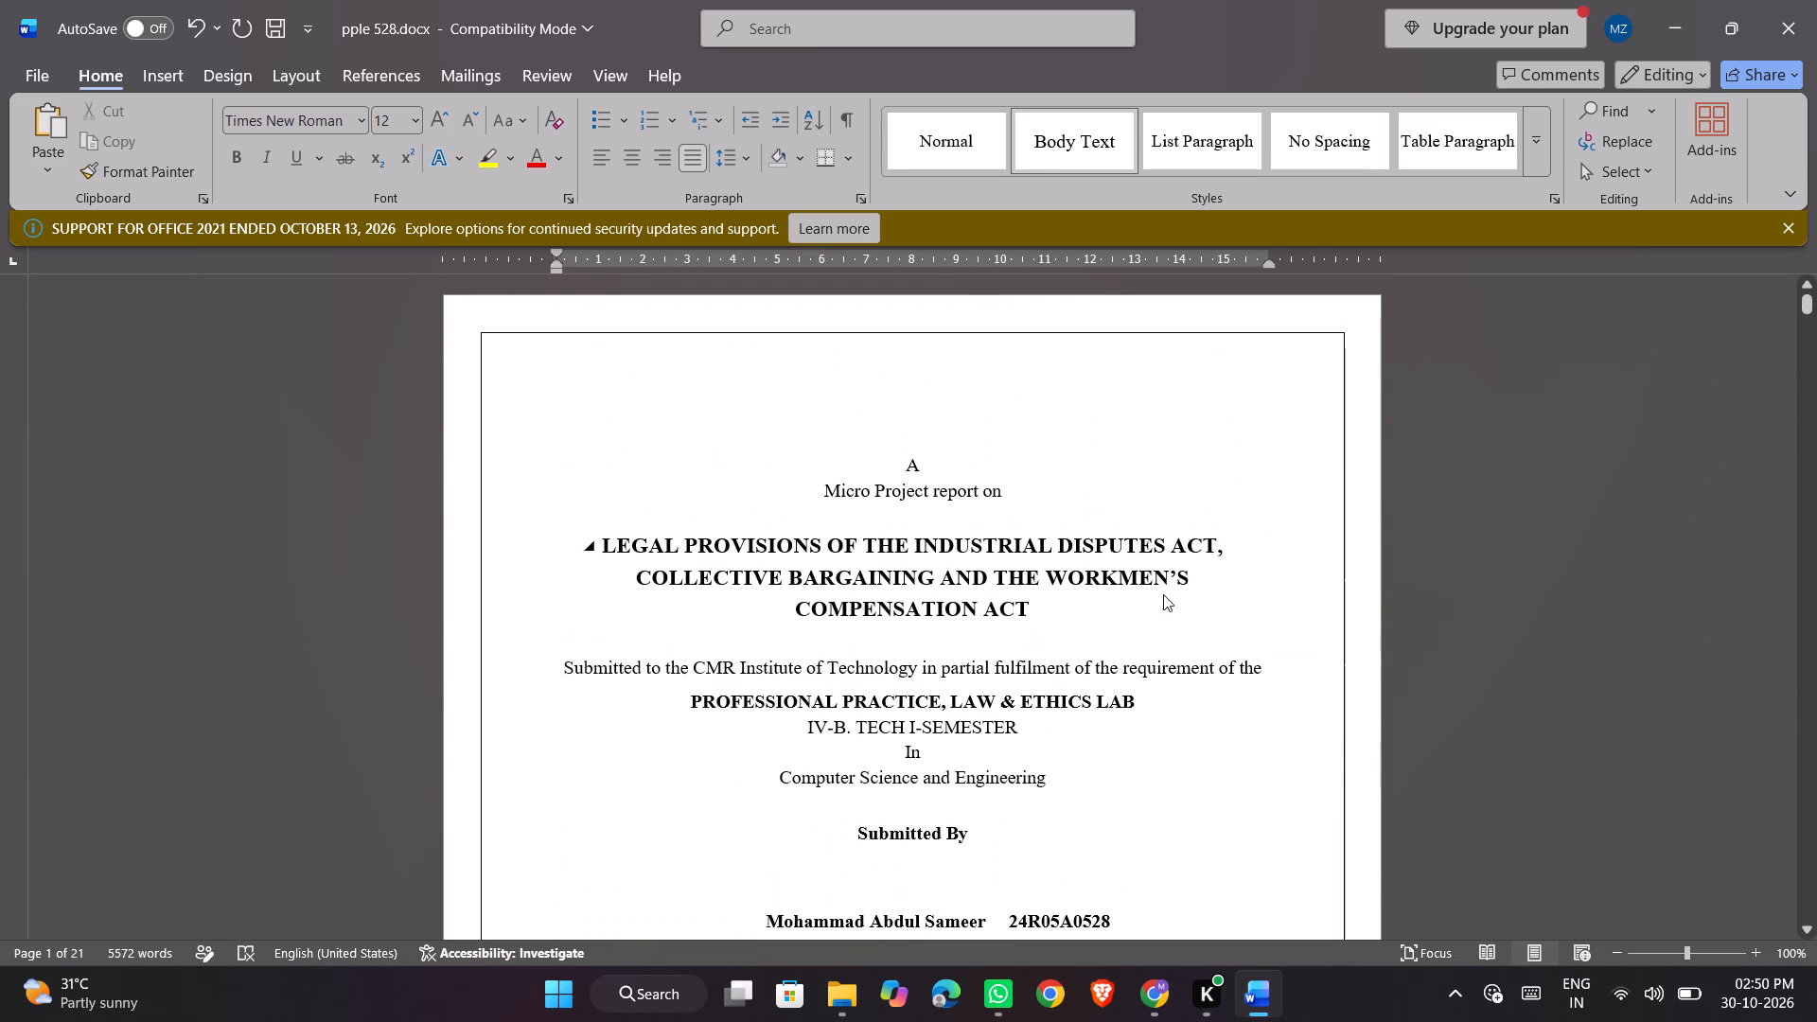
key(ctrl+s)
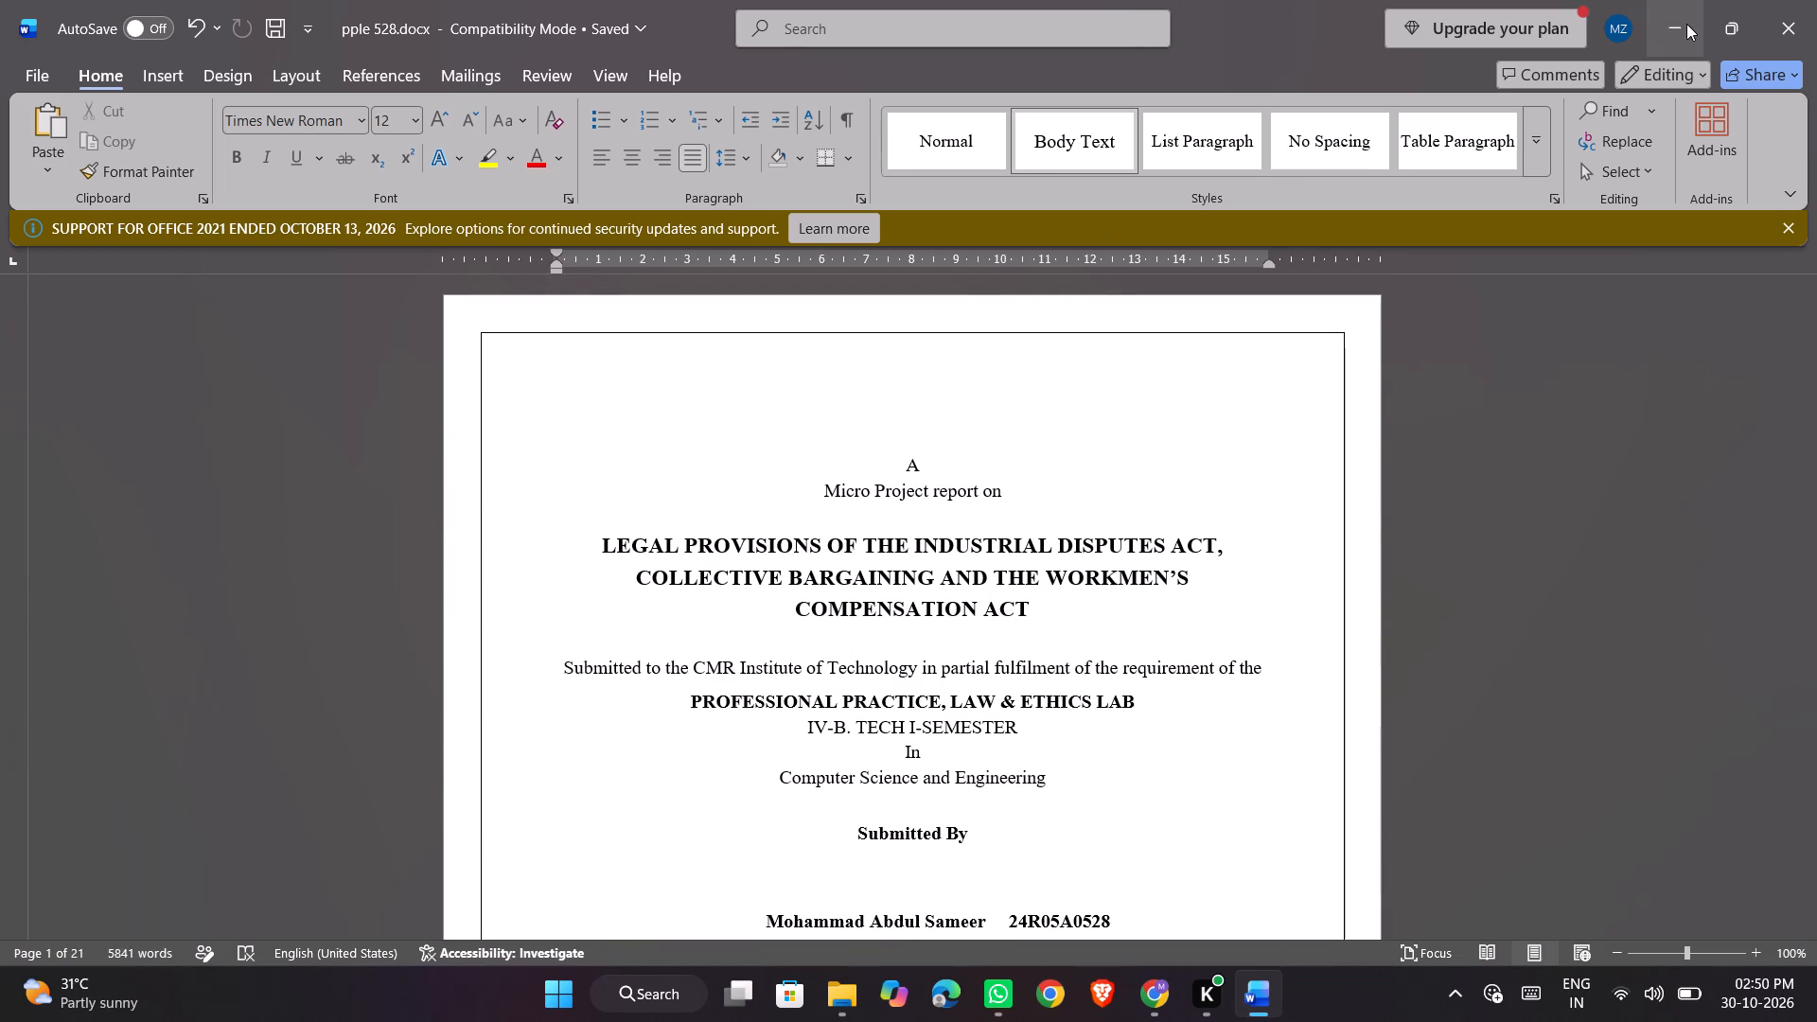
Remove one blank line between "Submitted By" and the student's name line on the cover page.
scroll(1215, 573, down, 1)
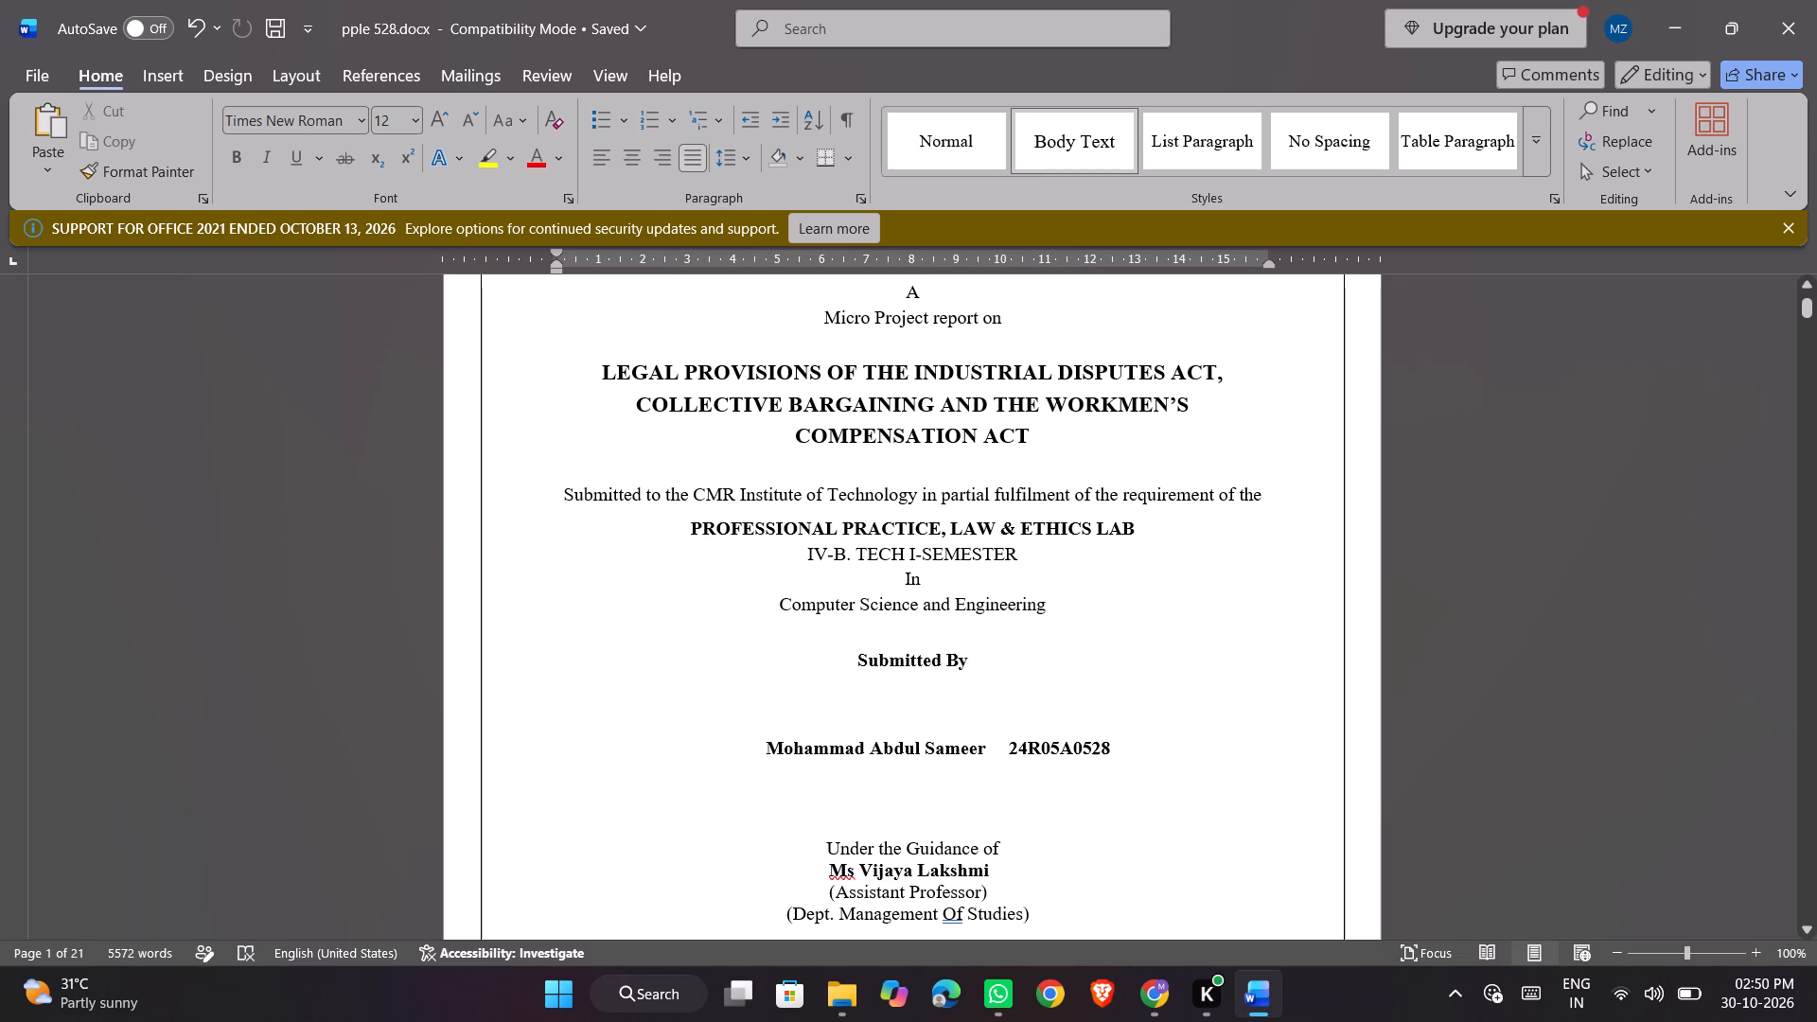
scroll(766, 731, down, 1)
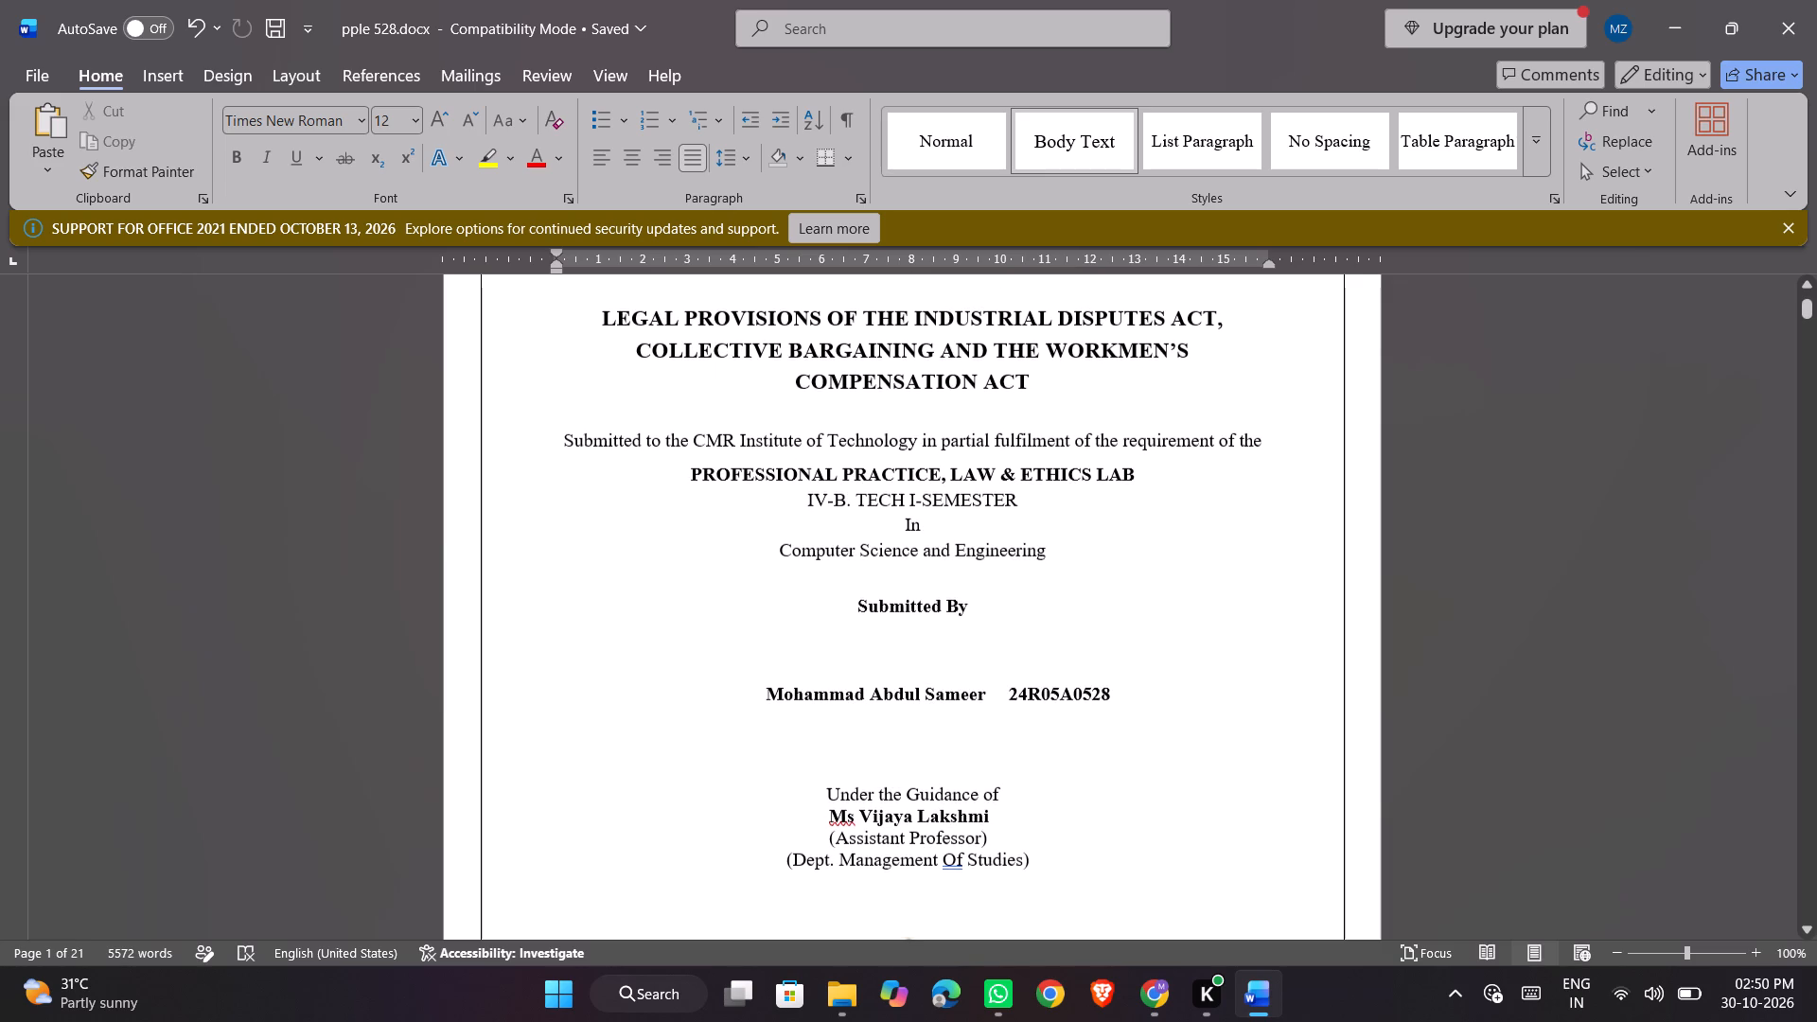
scroll(766, 731, down, 1)
click(748, 663)
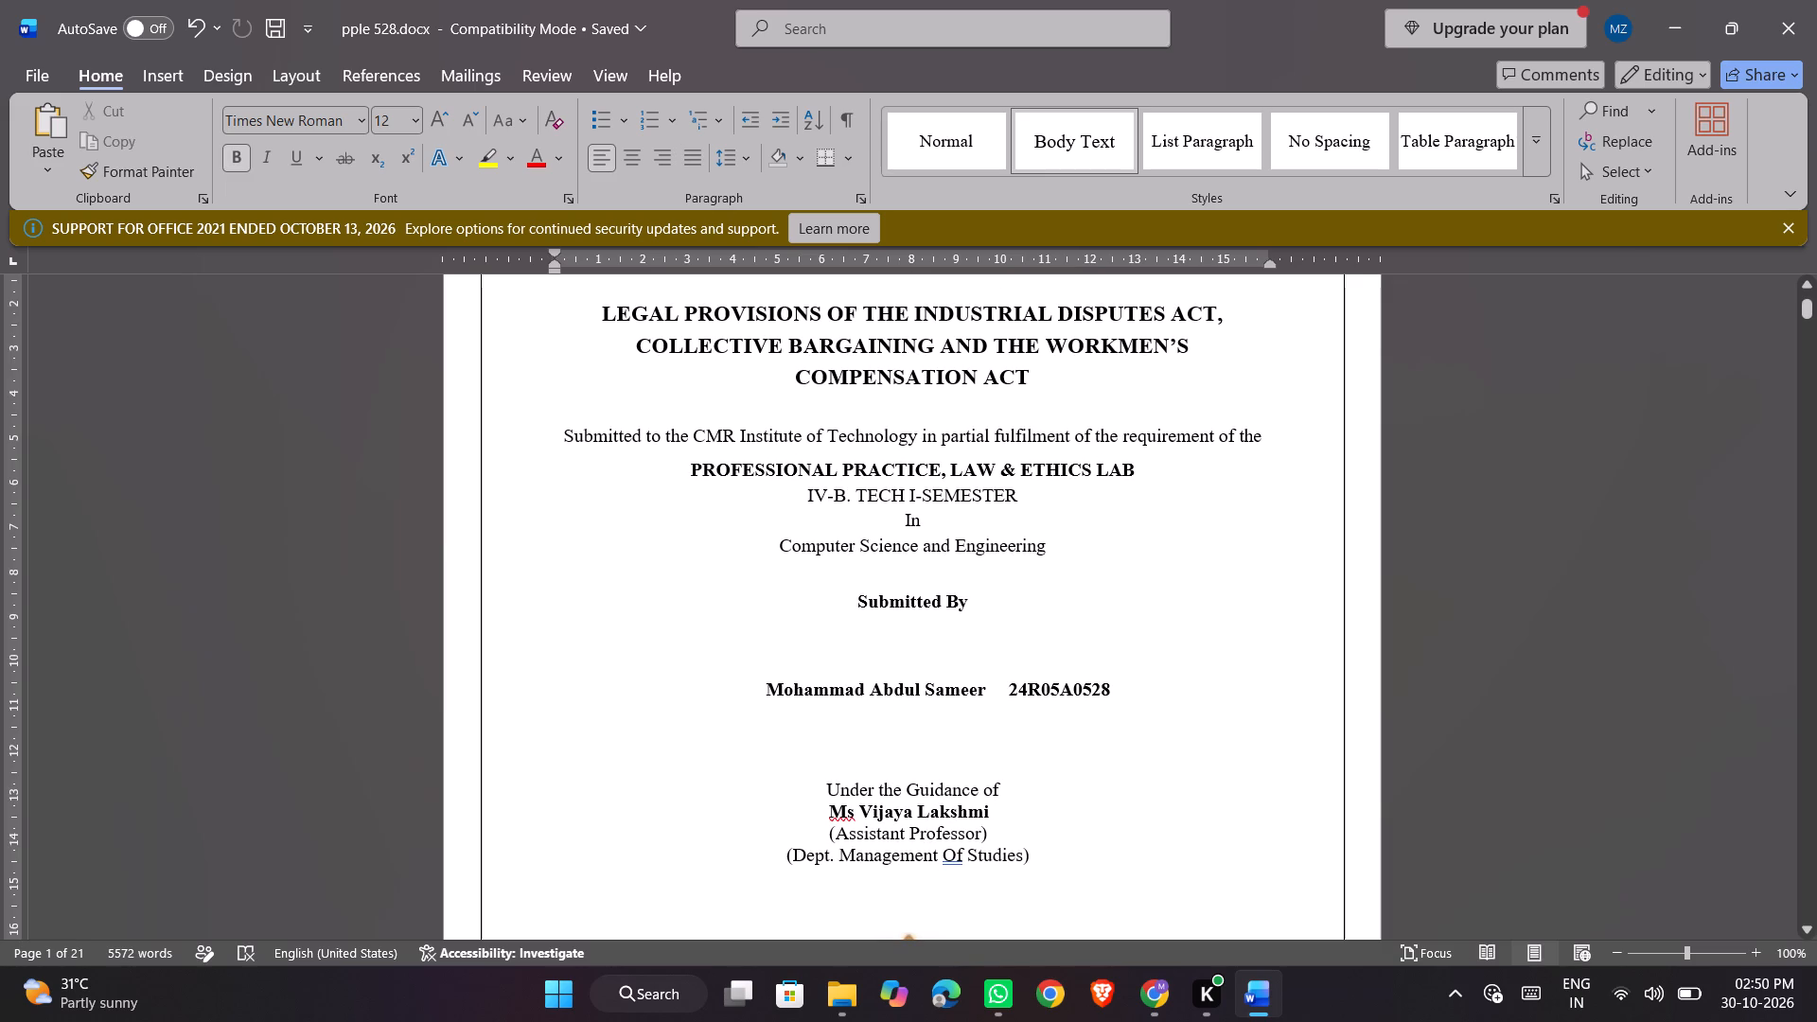
key(Up)
key(BackSpace)
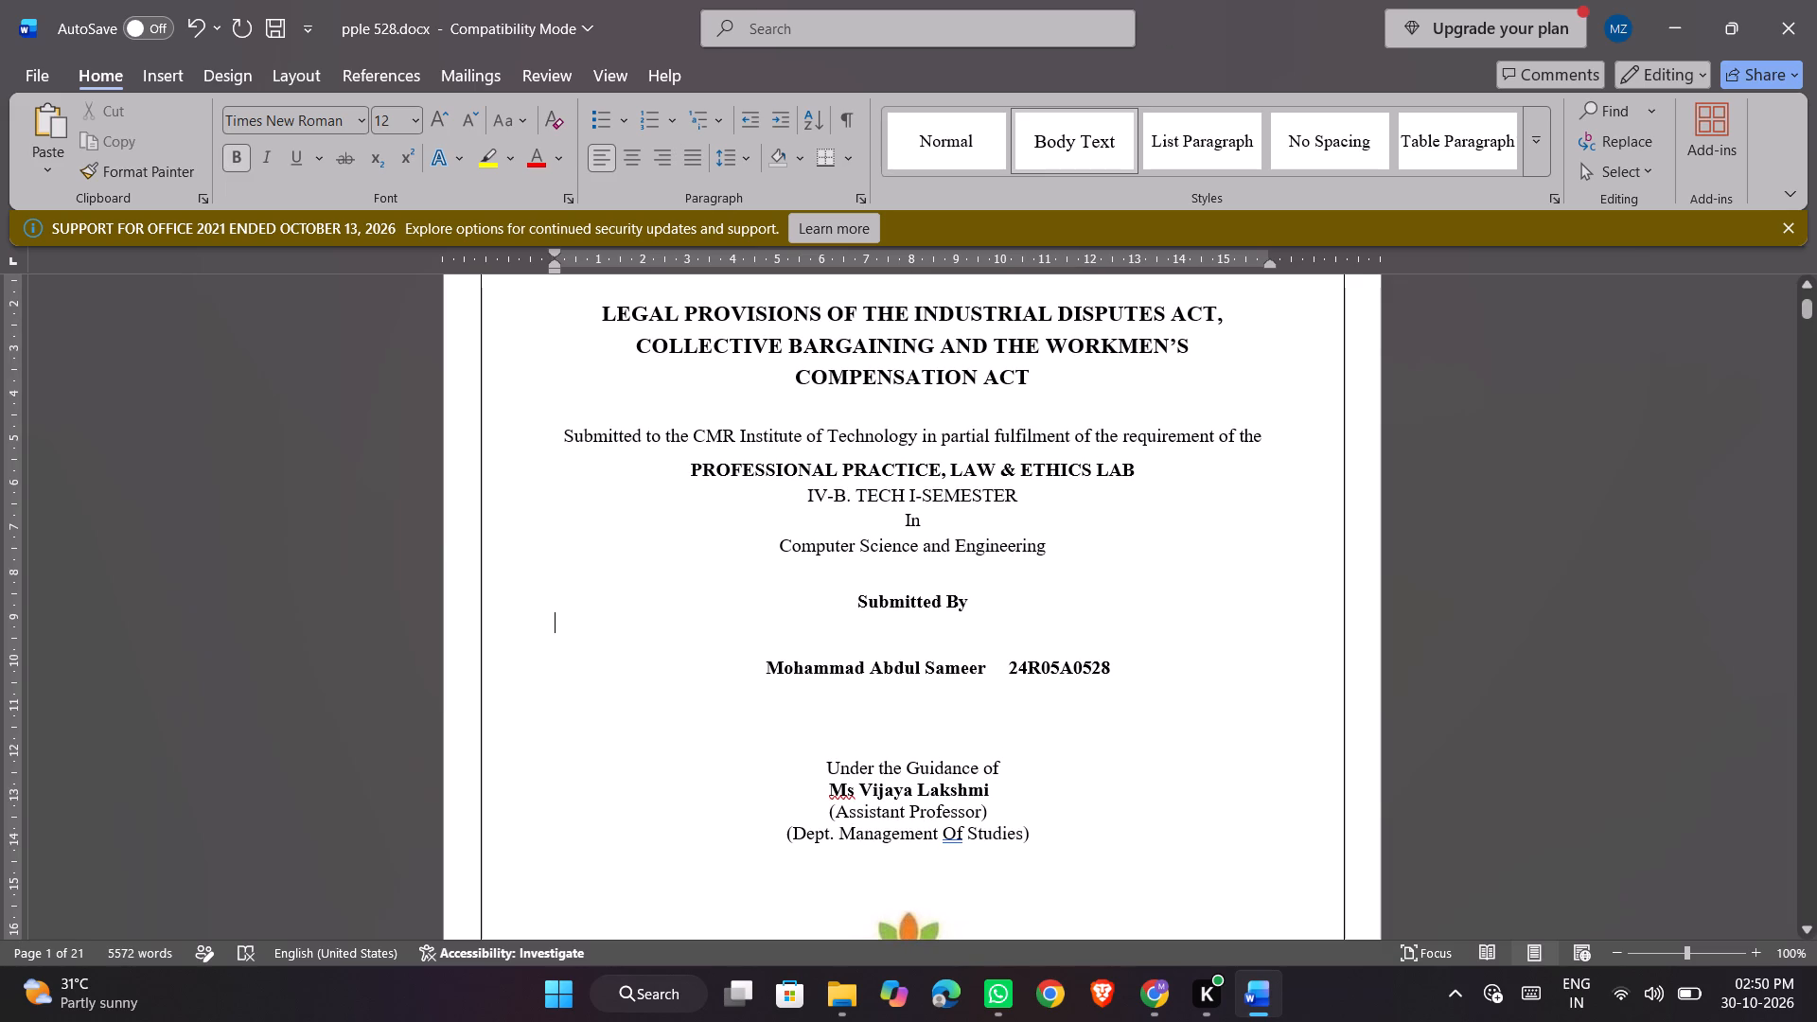
Remove three blank lines above the "In partial fulfilment" paragraph on the certificate page.
scroll(997, 830, down, 1)
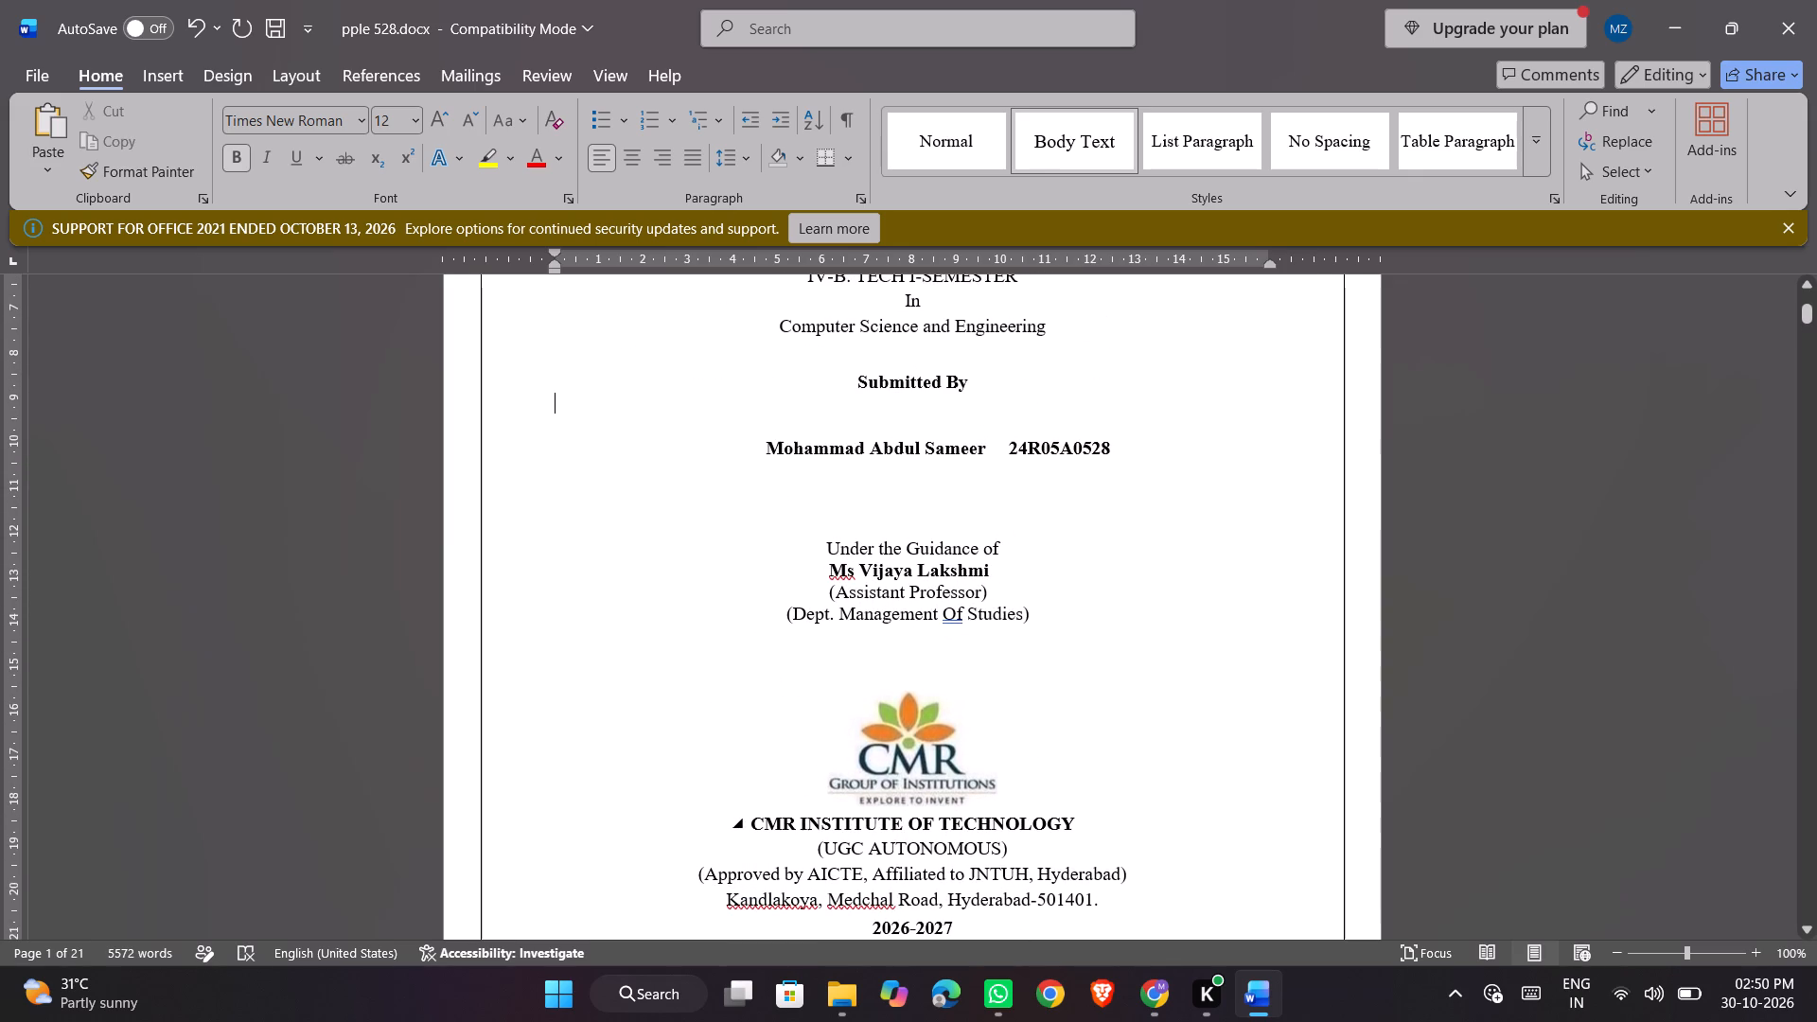
scroll(997, 830, down, 1)
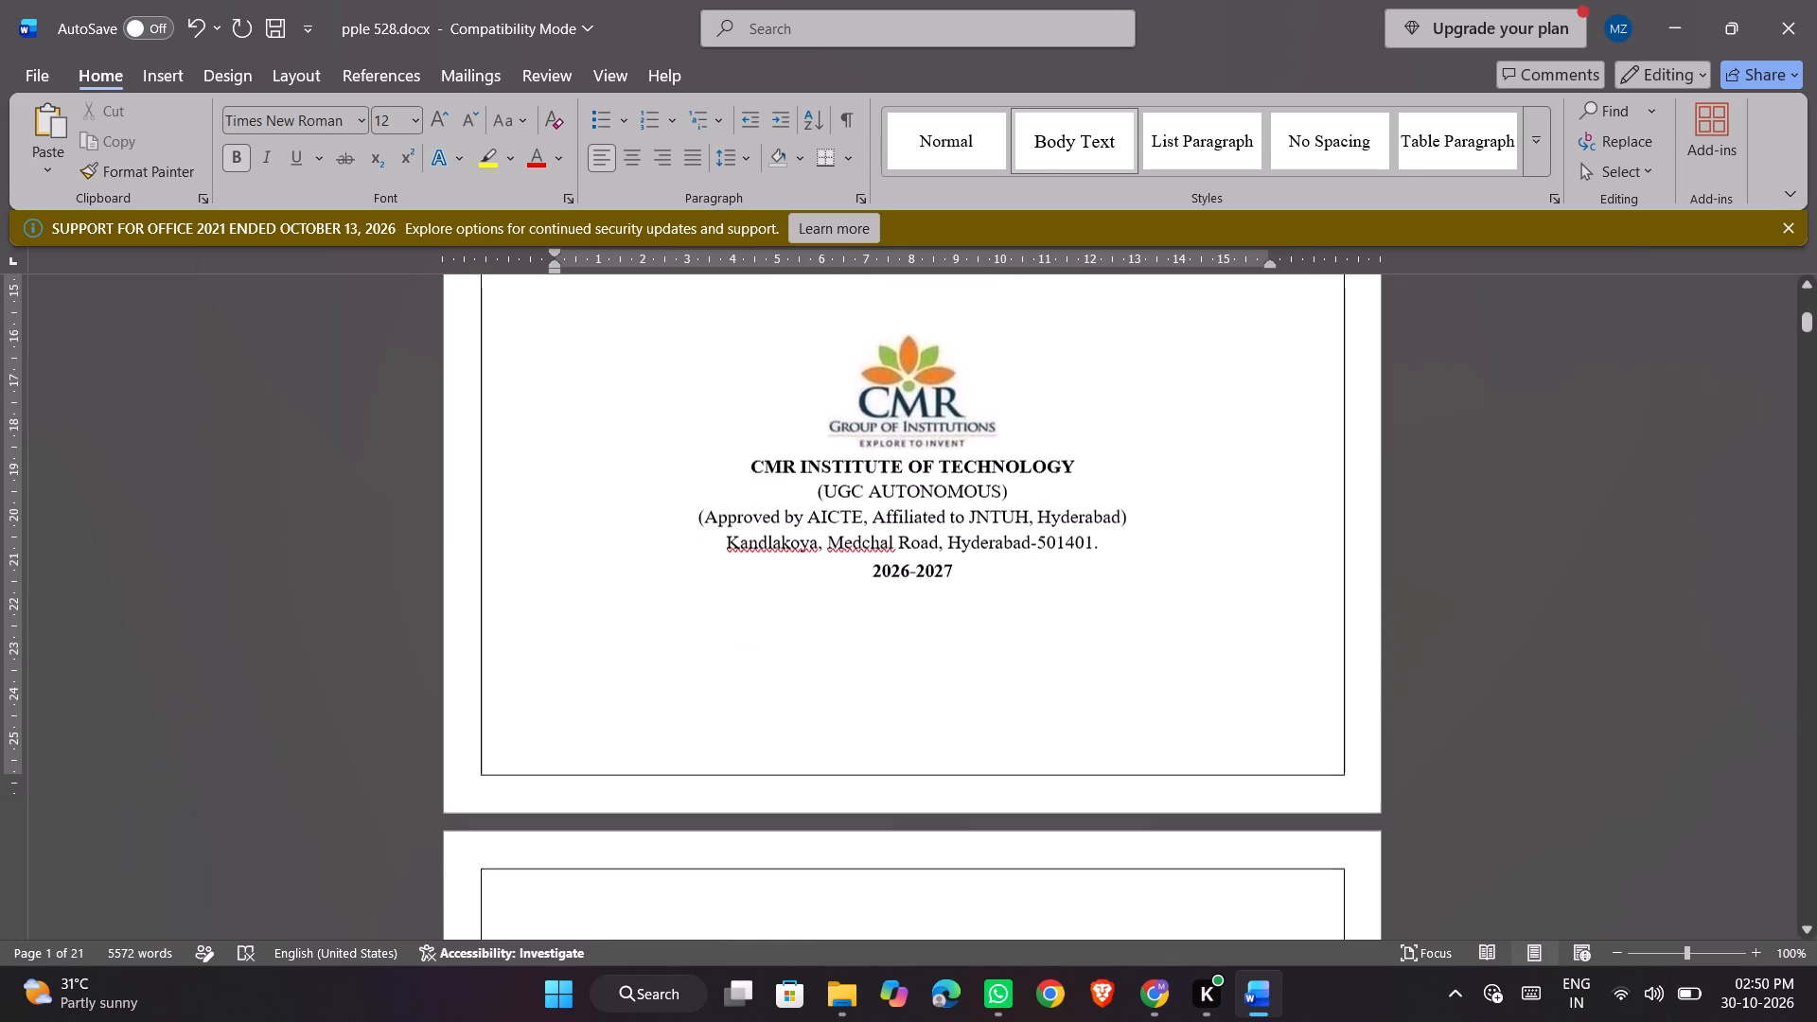
scroll(997, 830, down, 3)
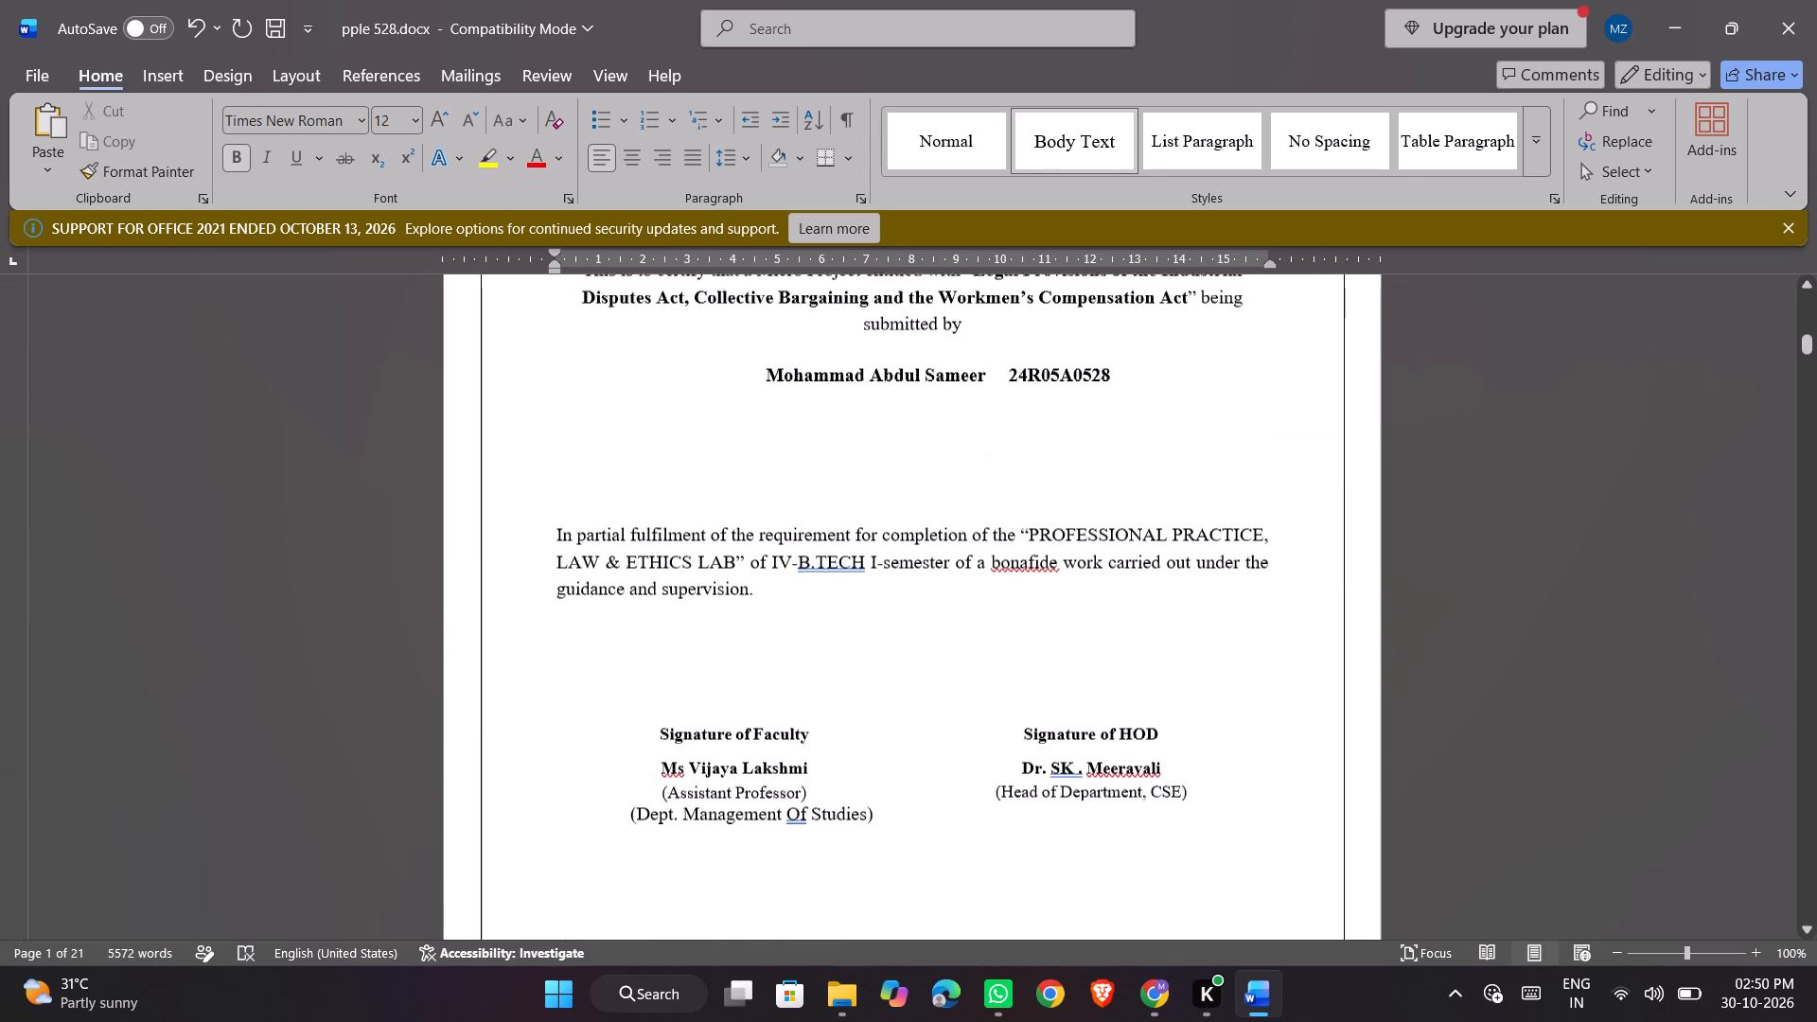
scroll(997, 830, down, 2)
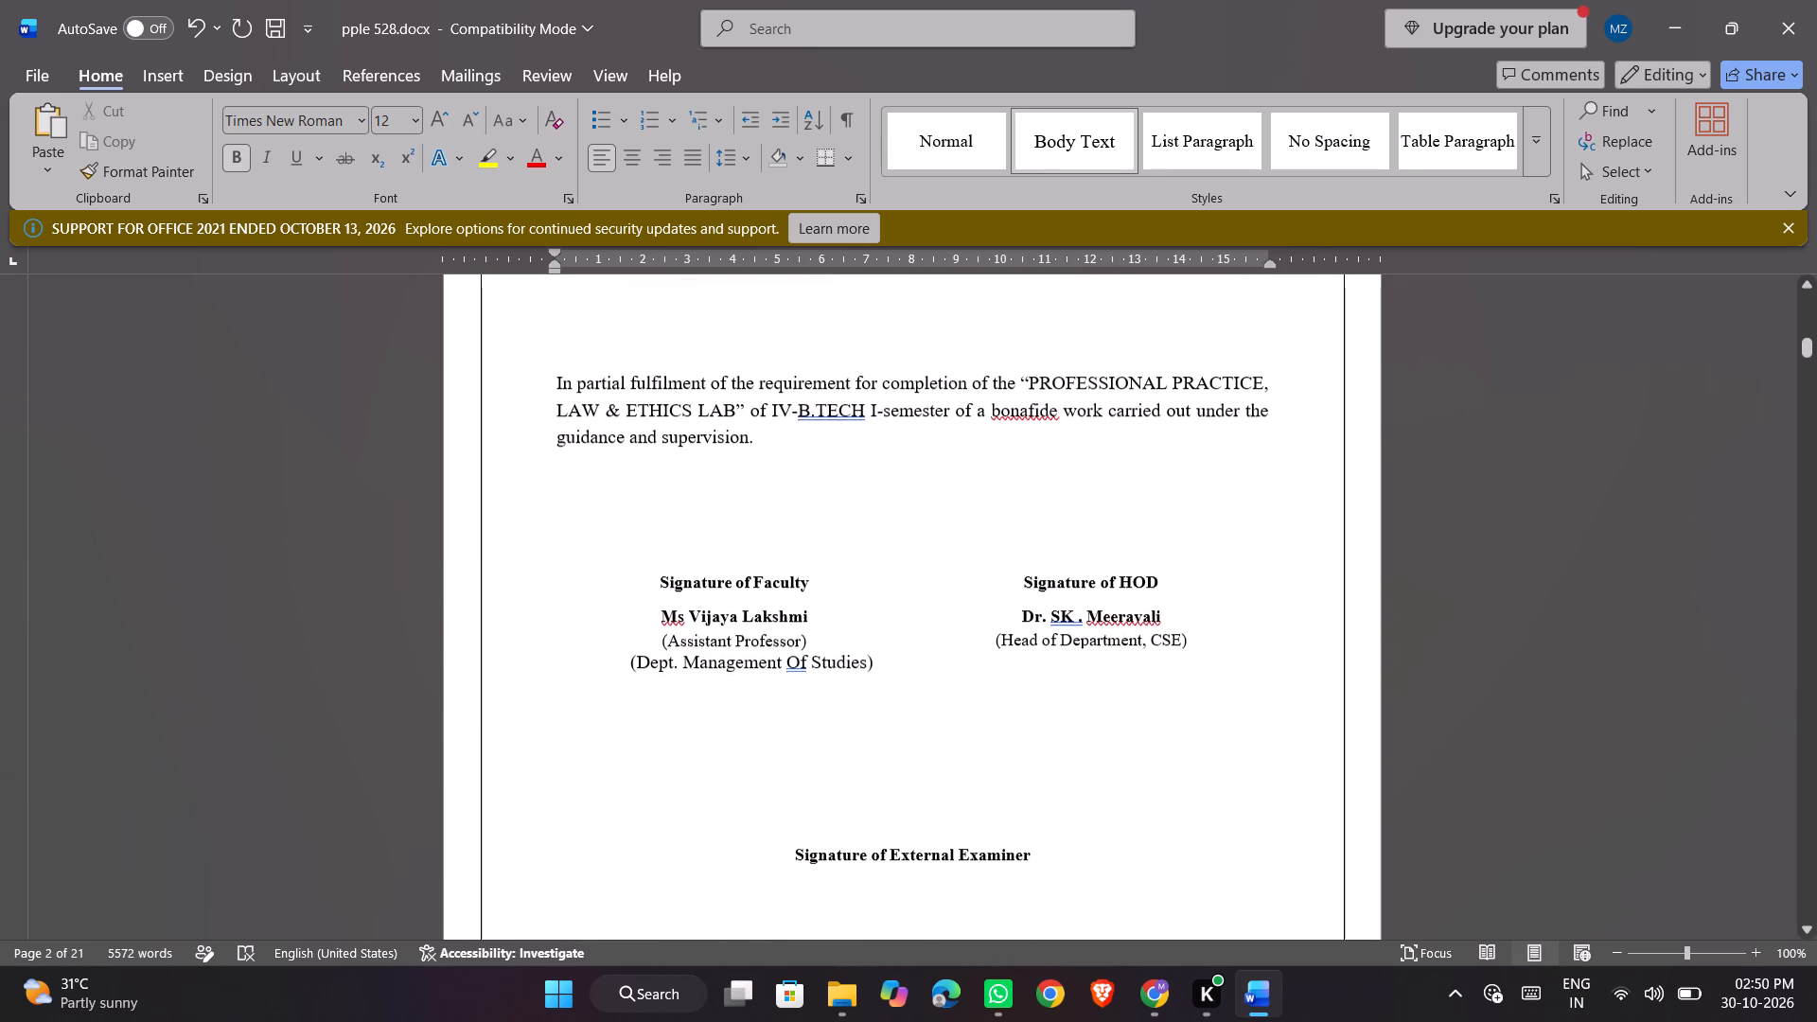
scroll(997, 830, up, 1)
click(597, 727)
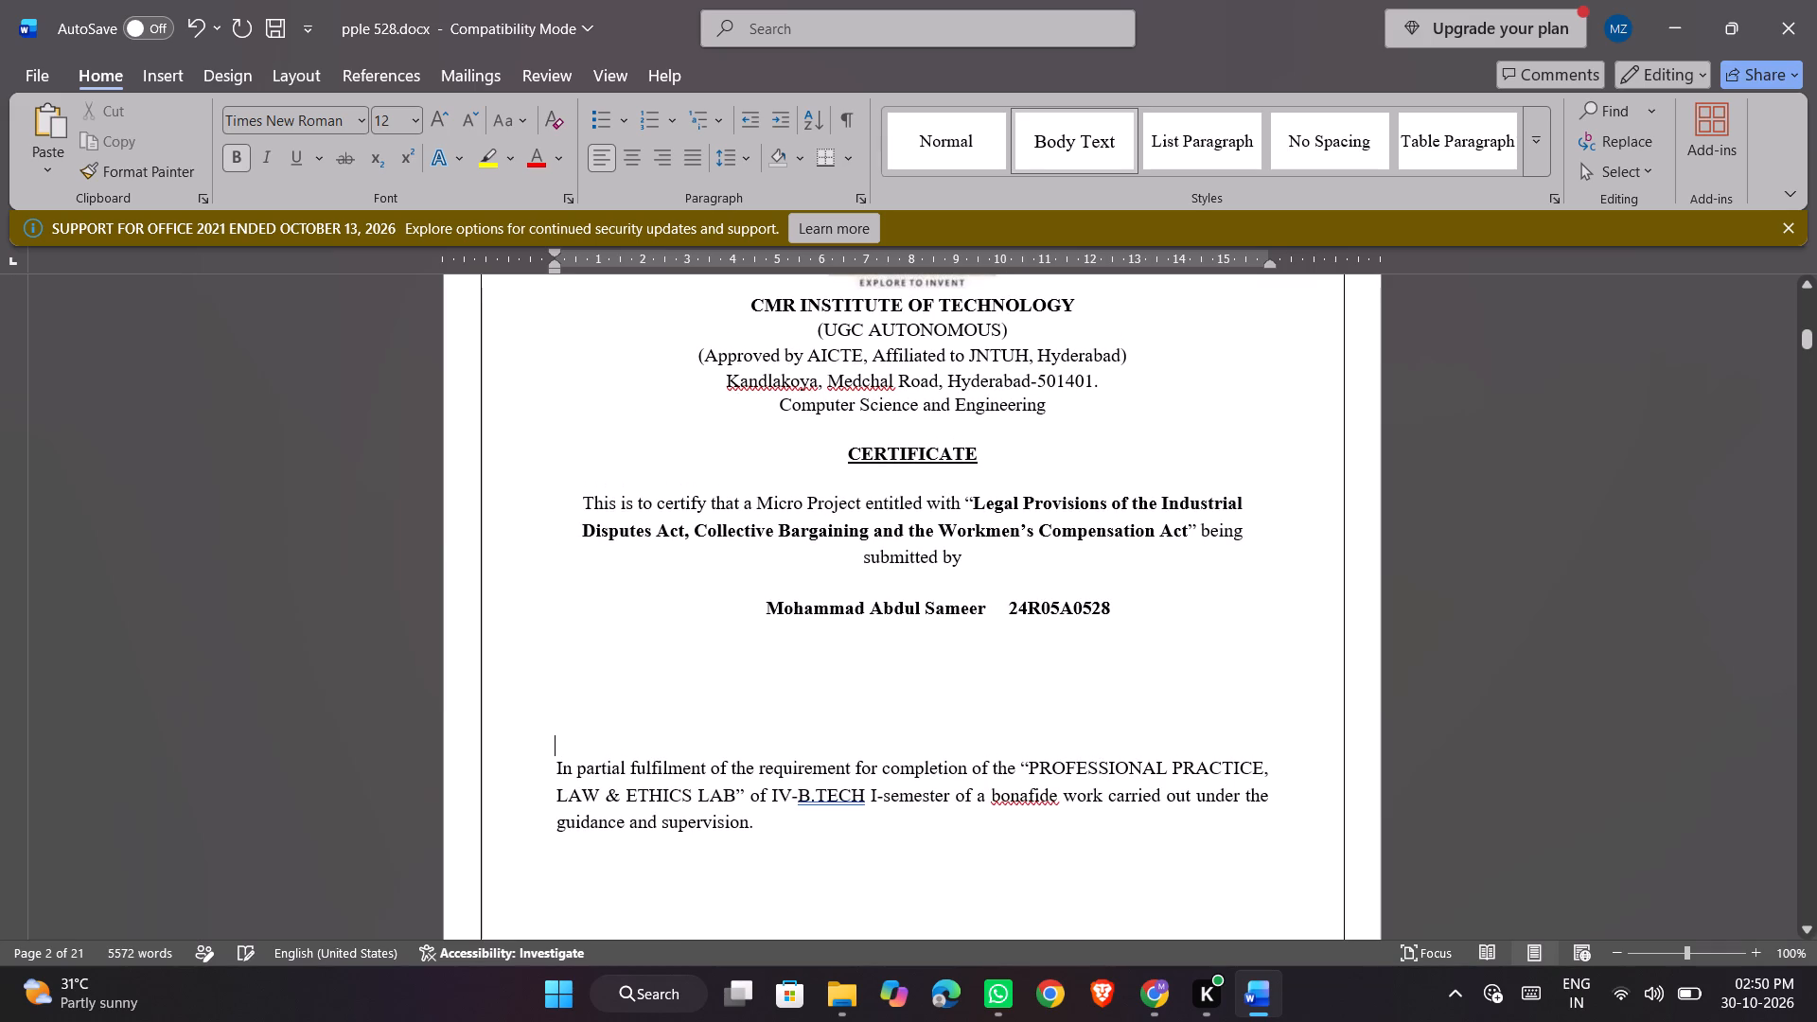
key(BackSpace)
key(BackSpace)
key(BackSpace)
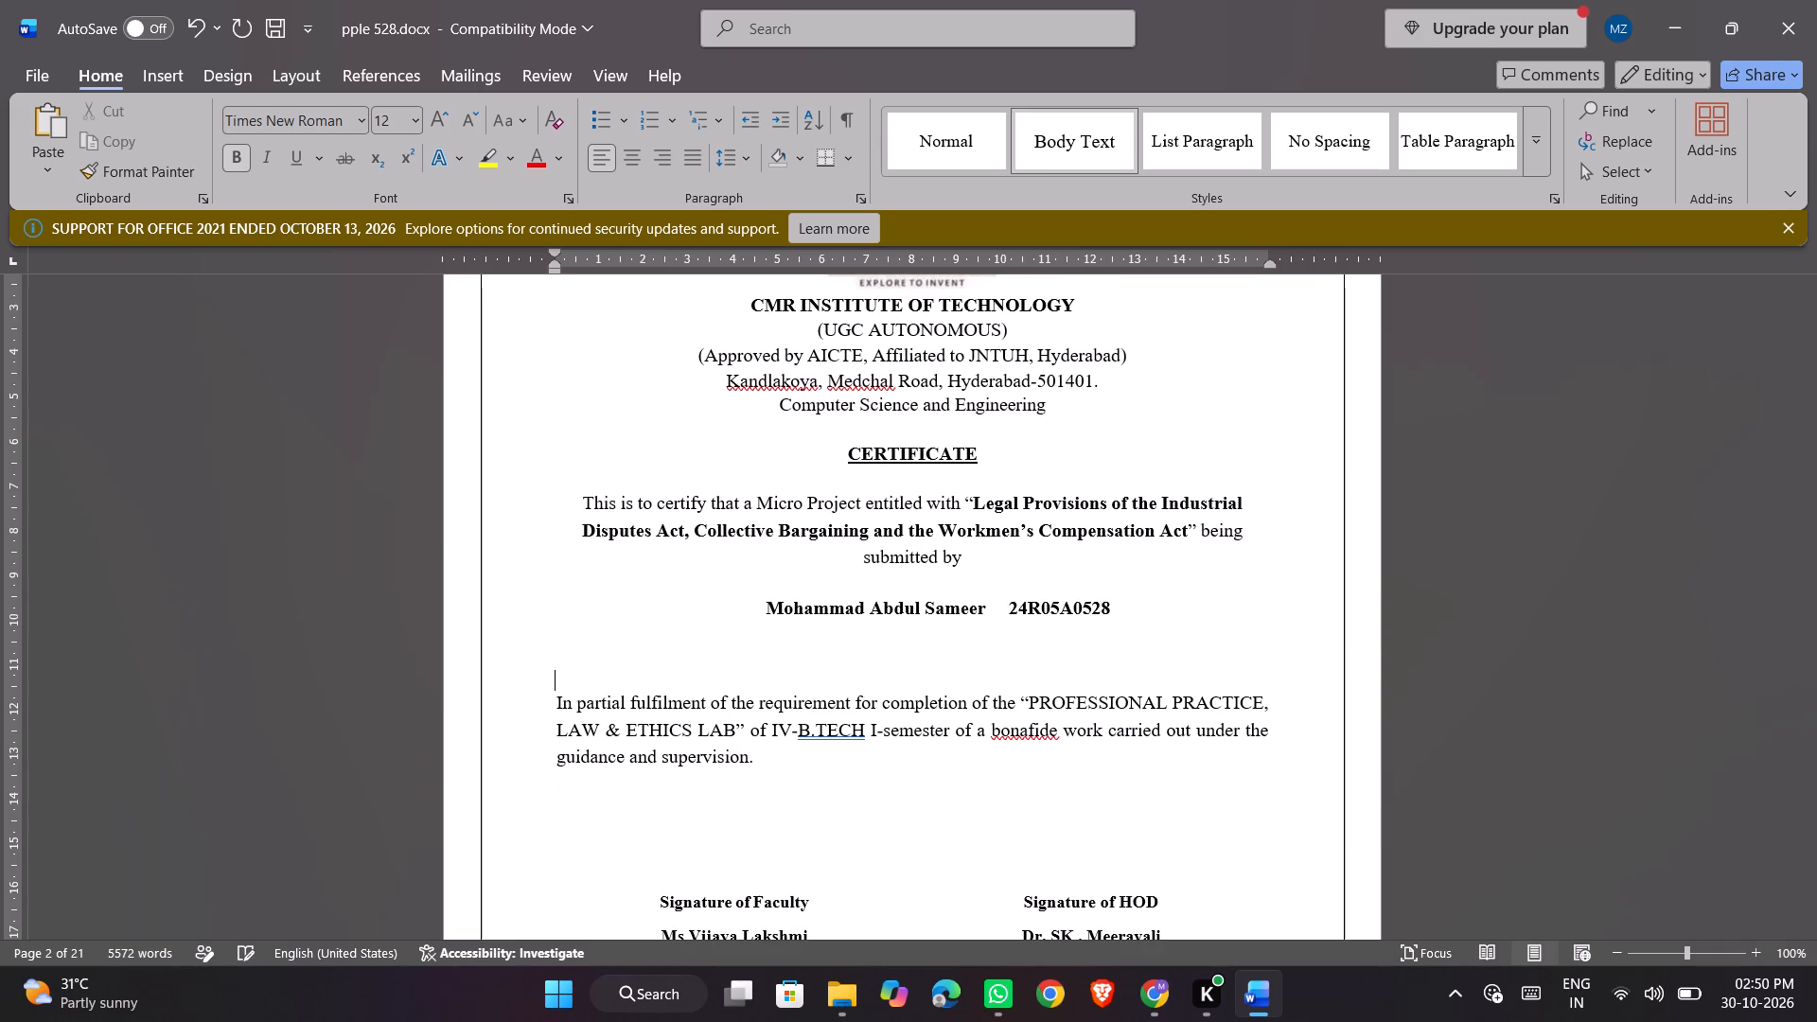
Check the certificate's signature layout and add one blank line back above the "In partial fulfilment" paragraph.
scroll(597, 727, down, 1)
scroll(597, 727, up, 1)
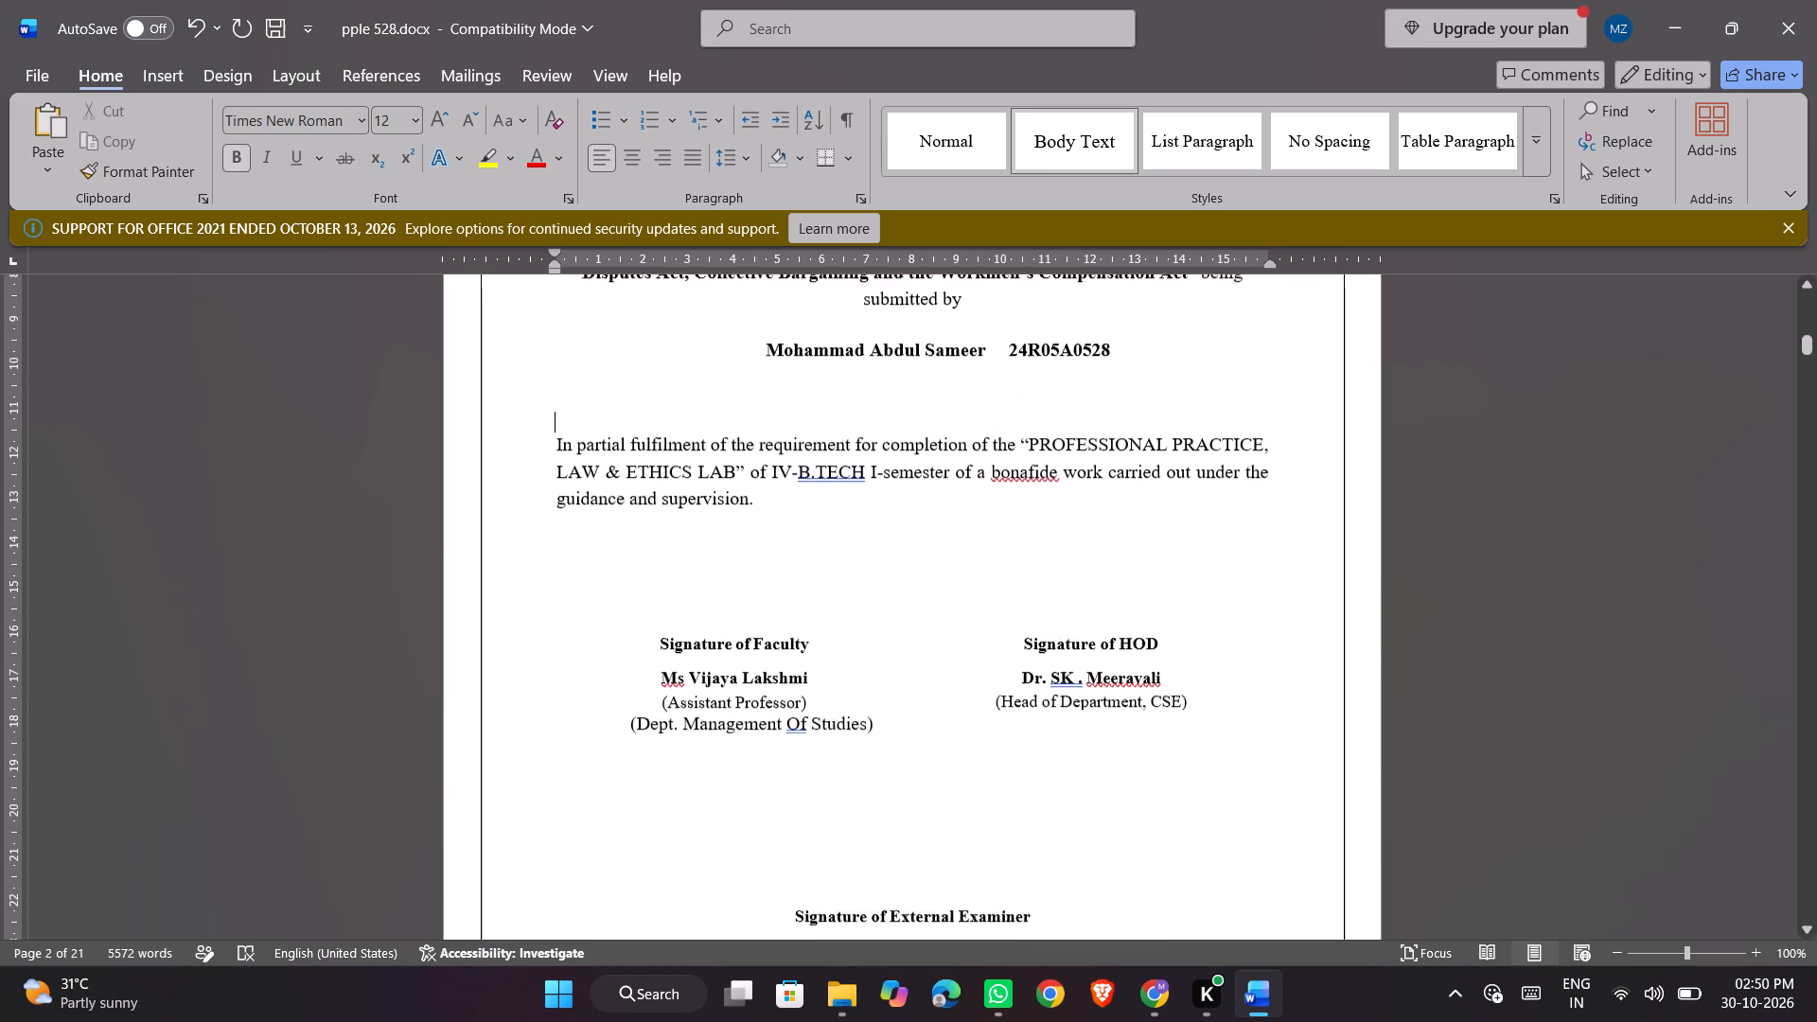
scroll(597, 727, down, 1)
scroll(597, 727, up, 1)
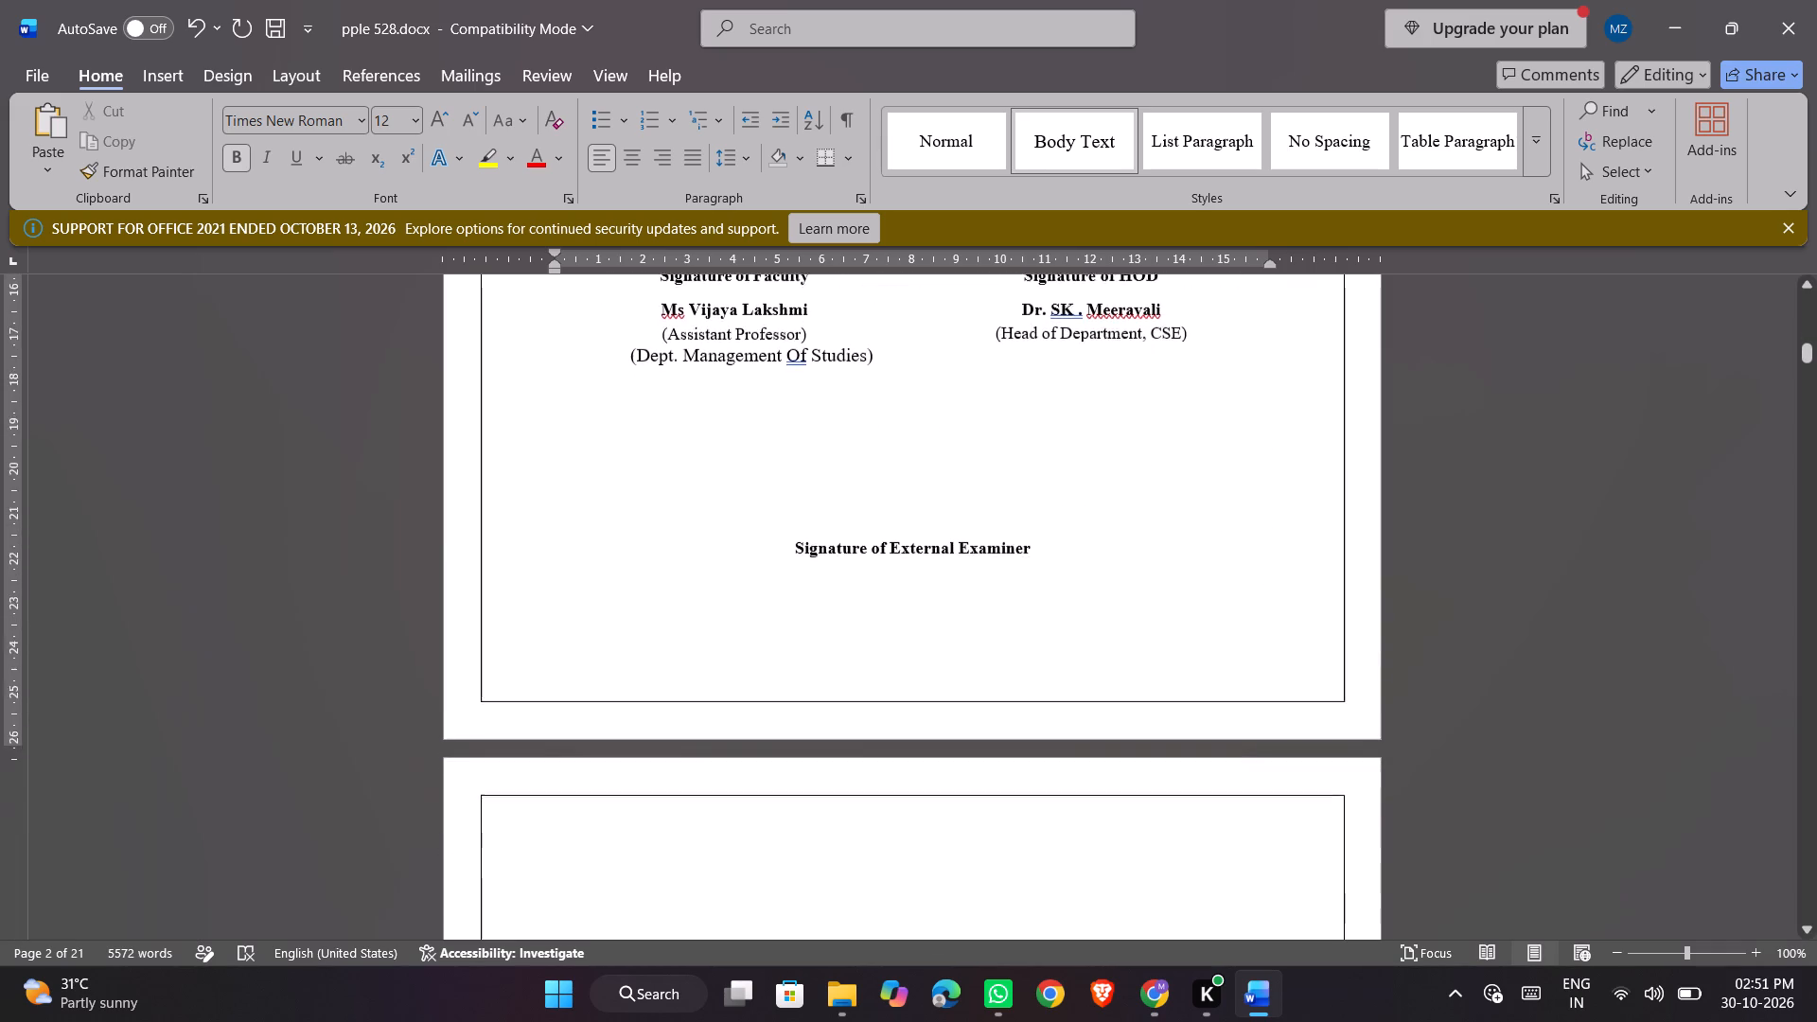
scroll(597, 727, up, 1)
key(Return)
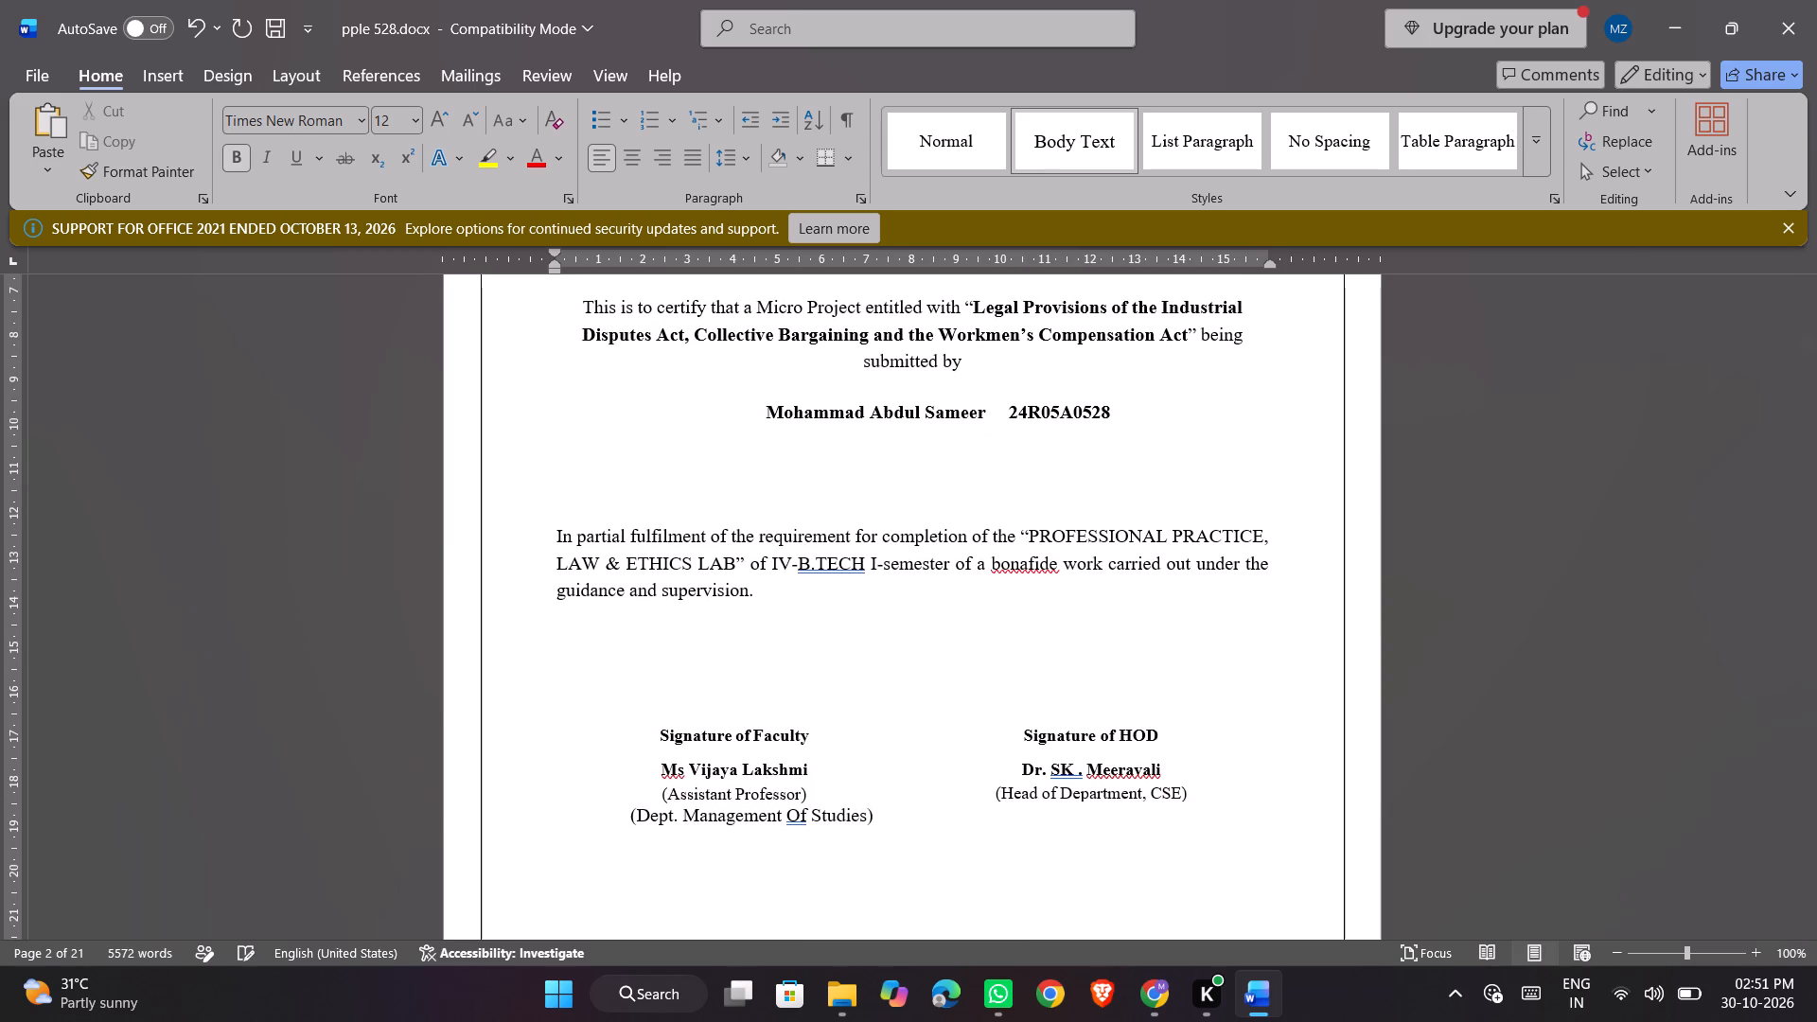
Review the page layout from the certificate's signatures through the Acknowledgement to the Index table.
scroll(597, 727, right, 1)
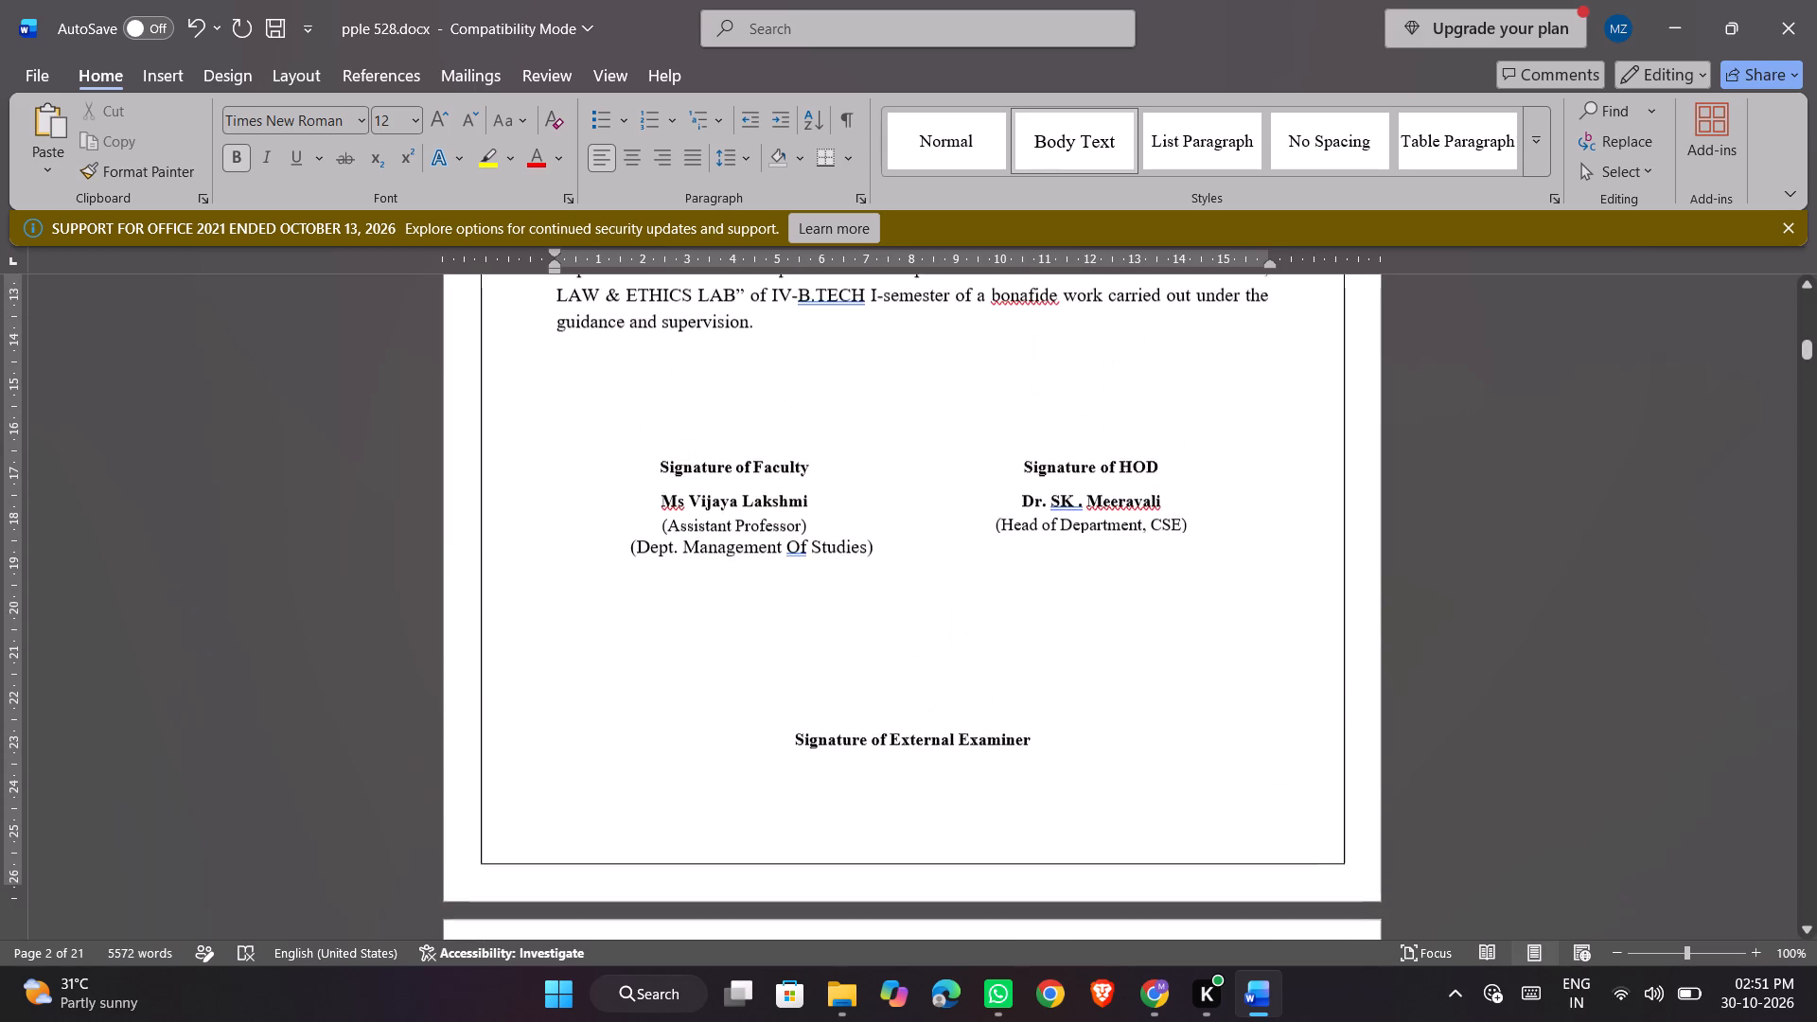
scroll(597, 727, right, 2)
scroll(597, 727, down, 1)
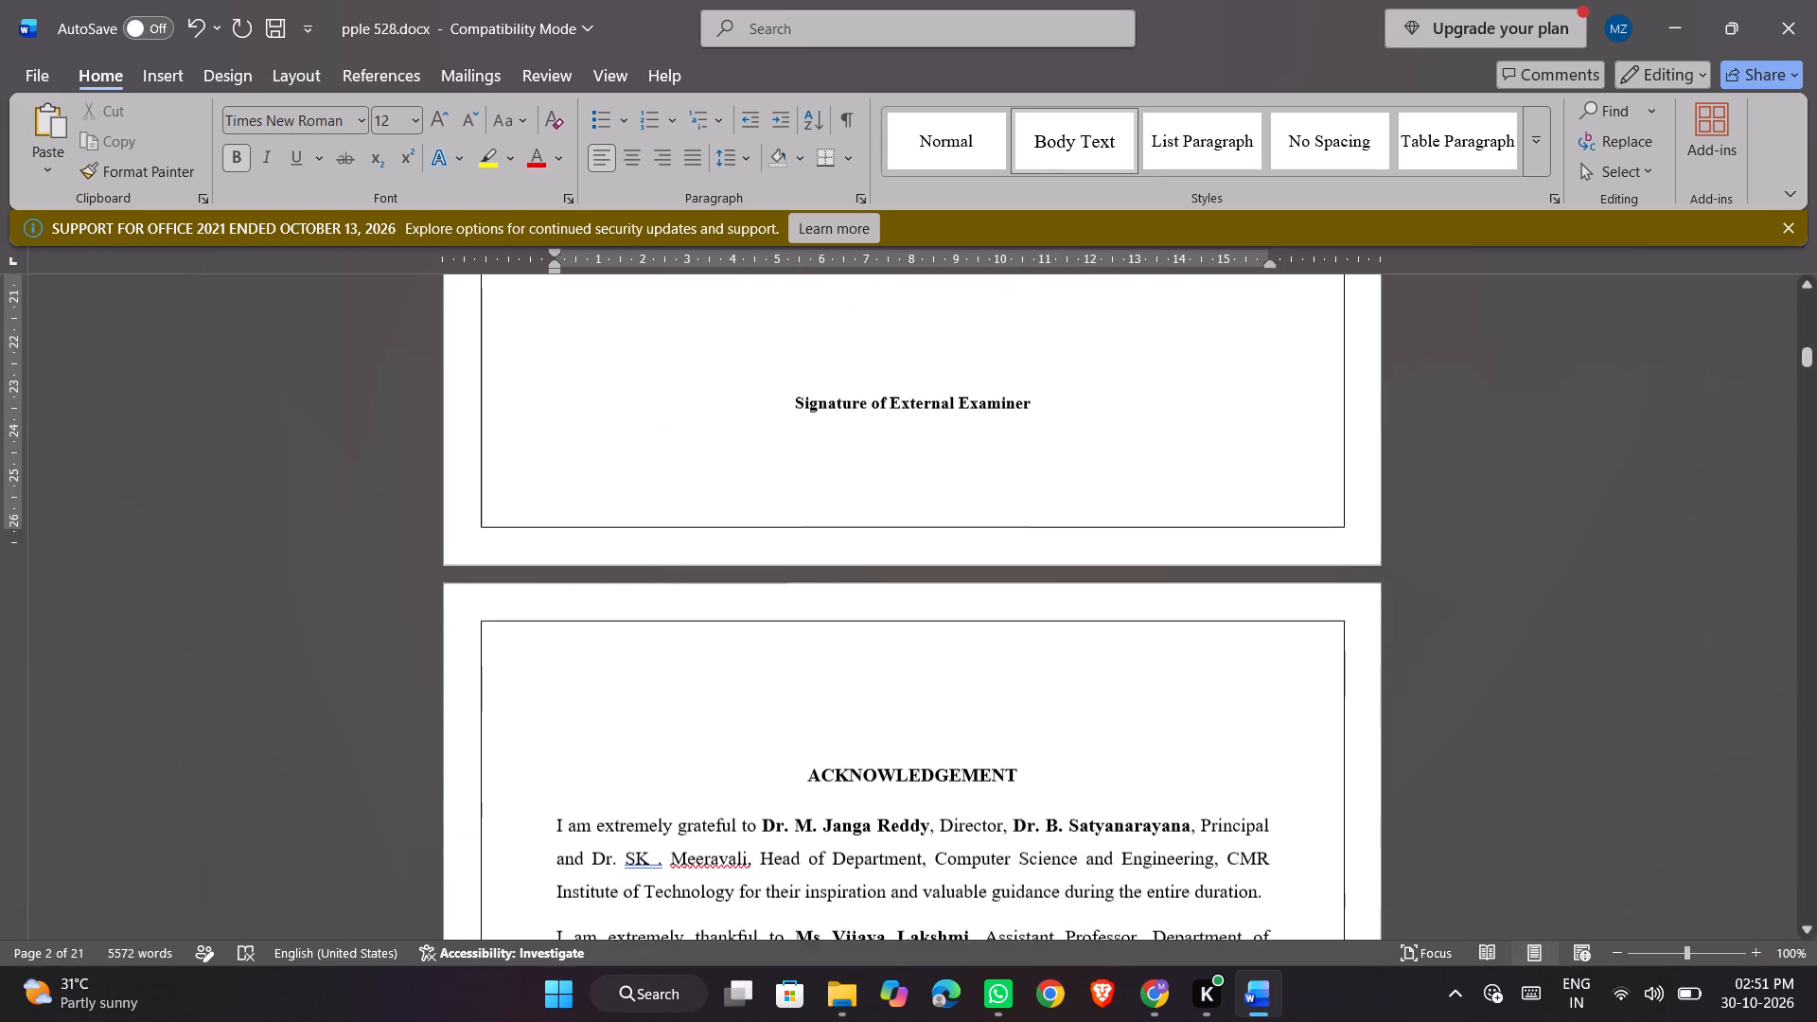
scroll(597, 727, down, 3)
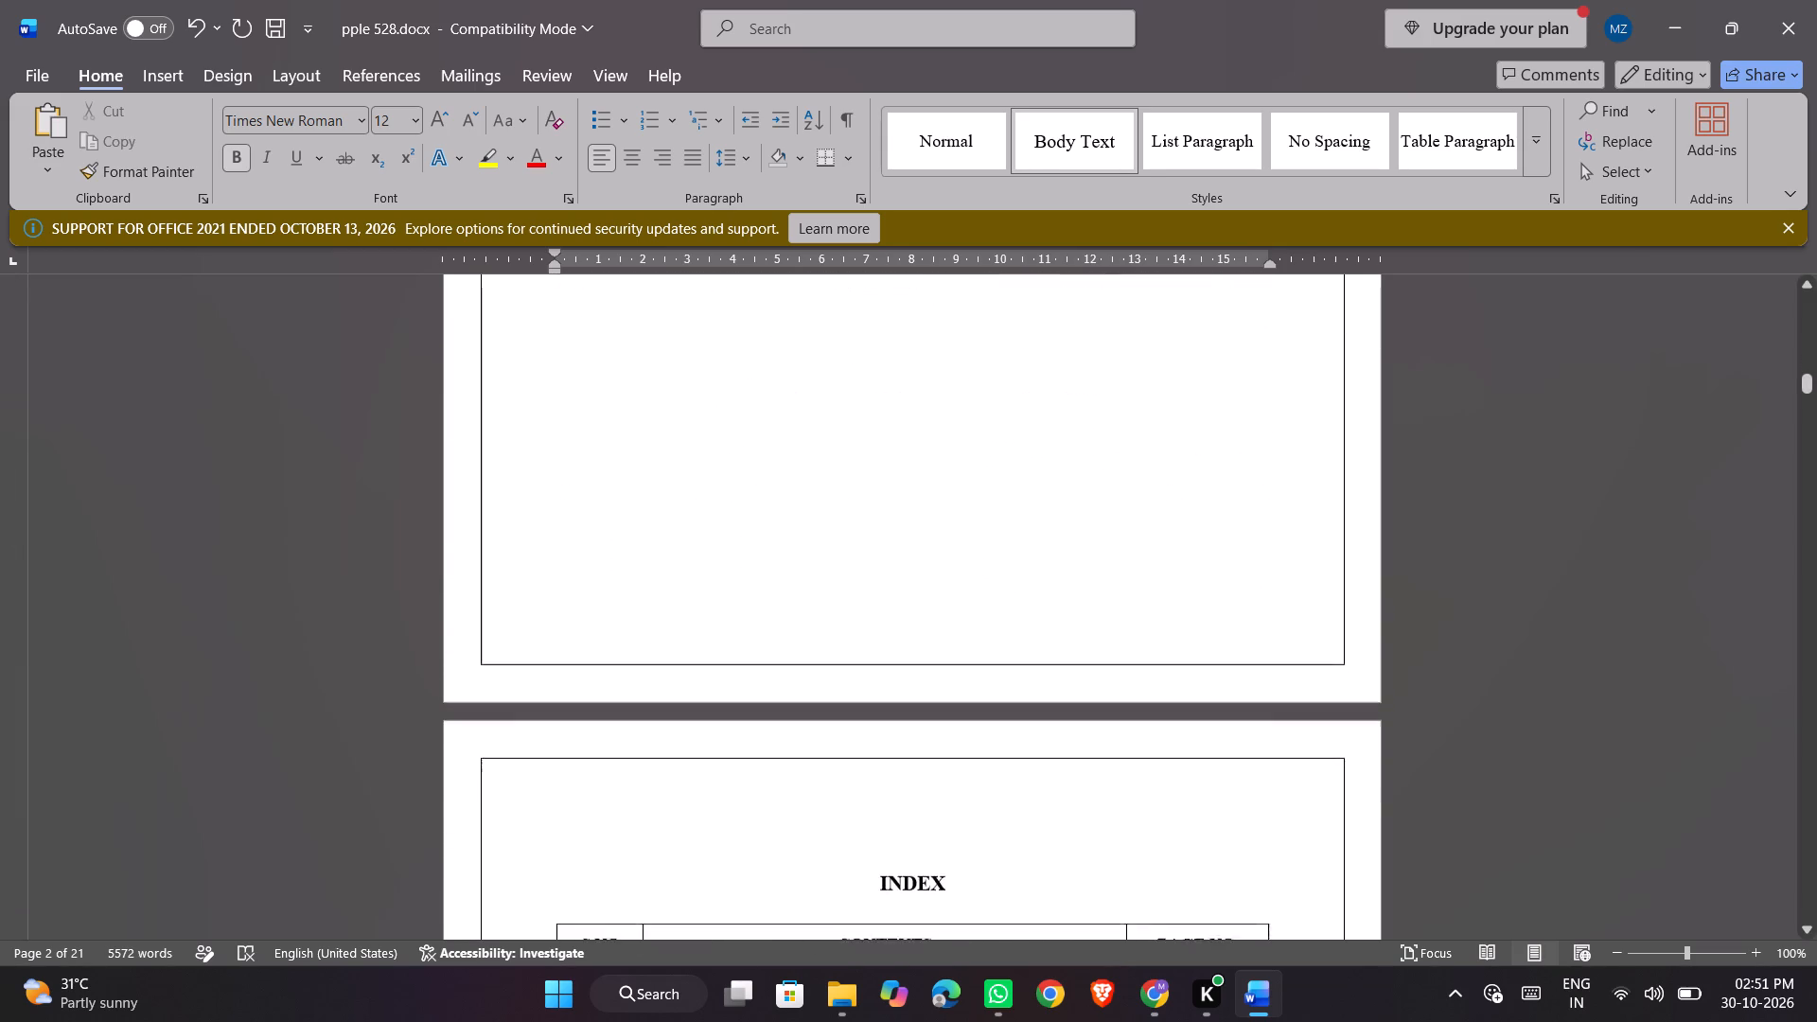
scroll(597, 727, down, 3)
scroll(597, 727, up, 4)
scroll(597, 727, down, 1)
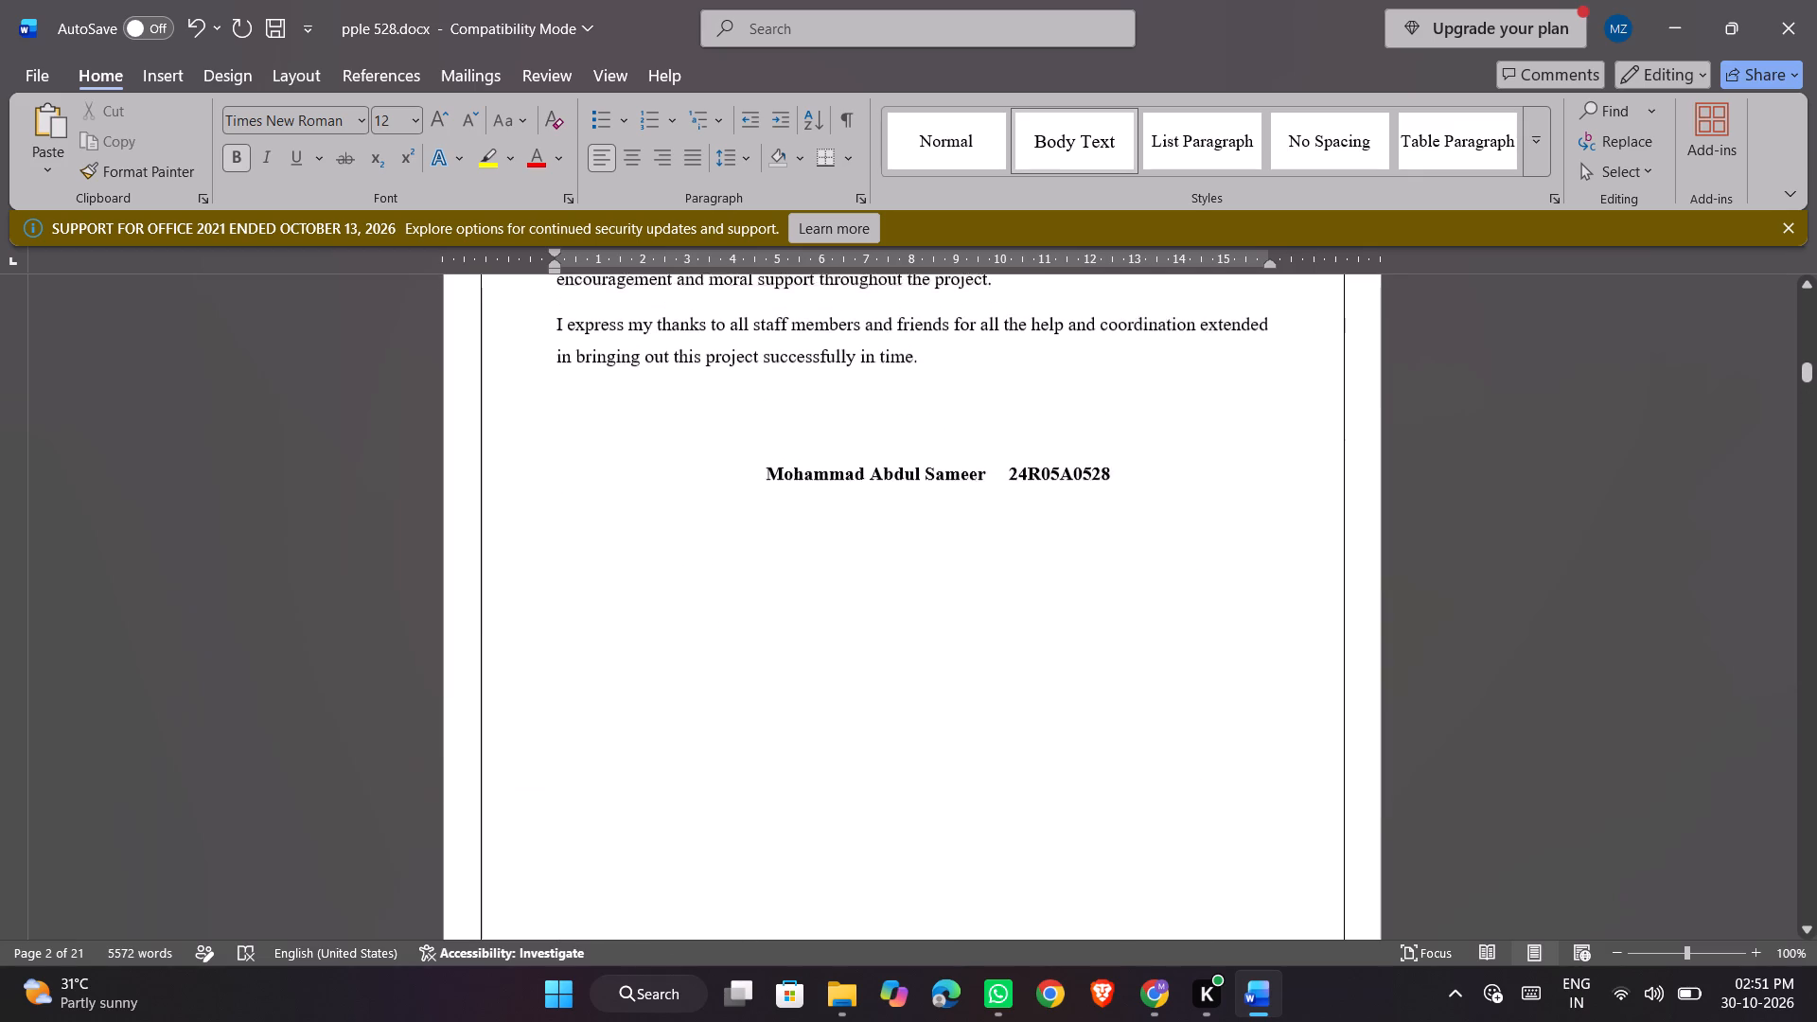
scroll(597, 727, down, 2)
Save the spacing changes in pple 528.docx and close the document.
key(ctrl+s)
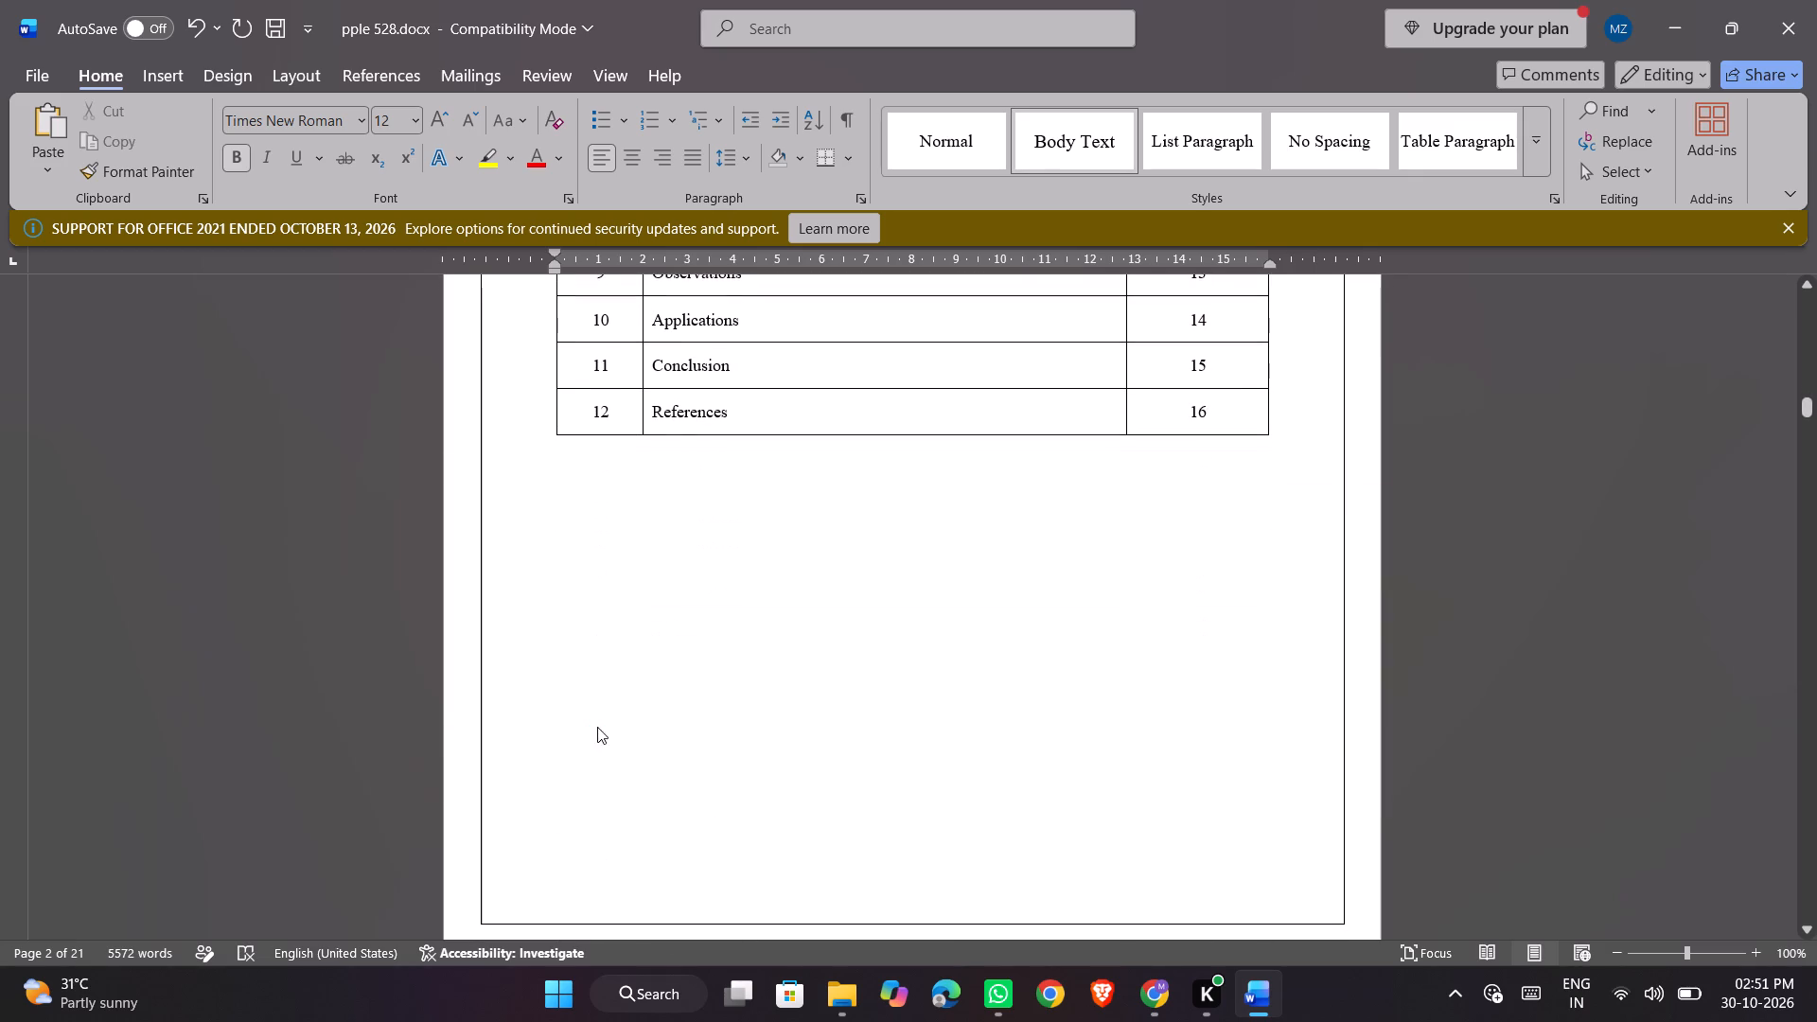
click(1808, 0)
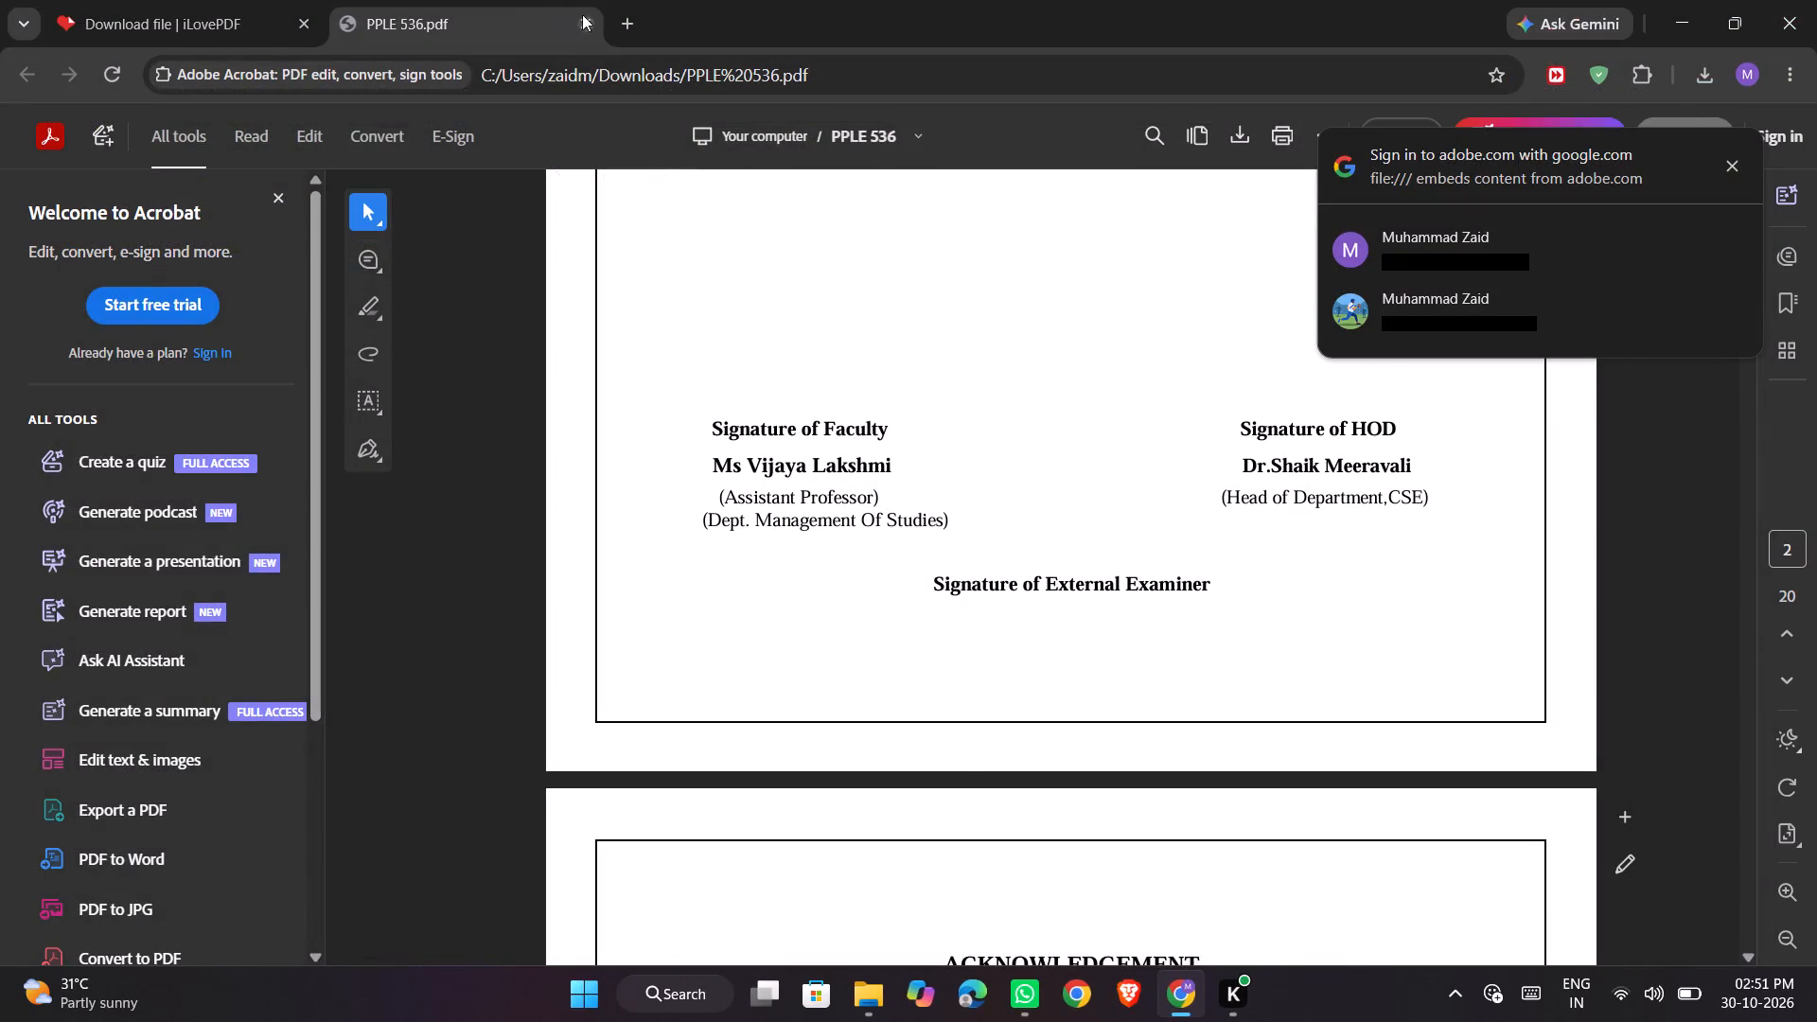
Close the PPLE 536.pdf reference in Chrome and go to iLovePDF's Word to PDF converter.
click(581, 22)
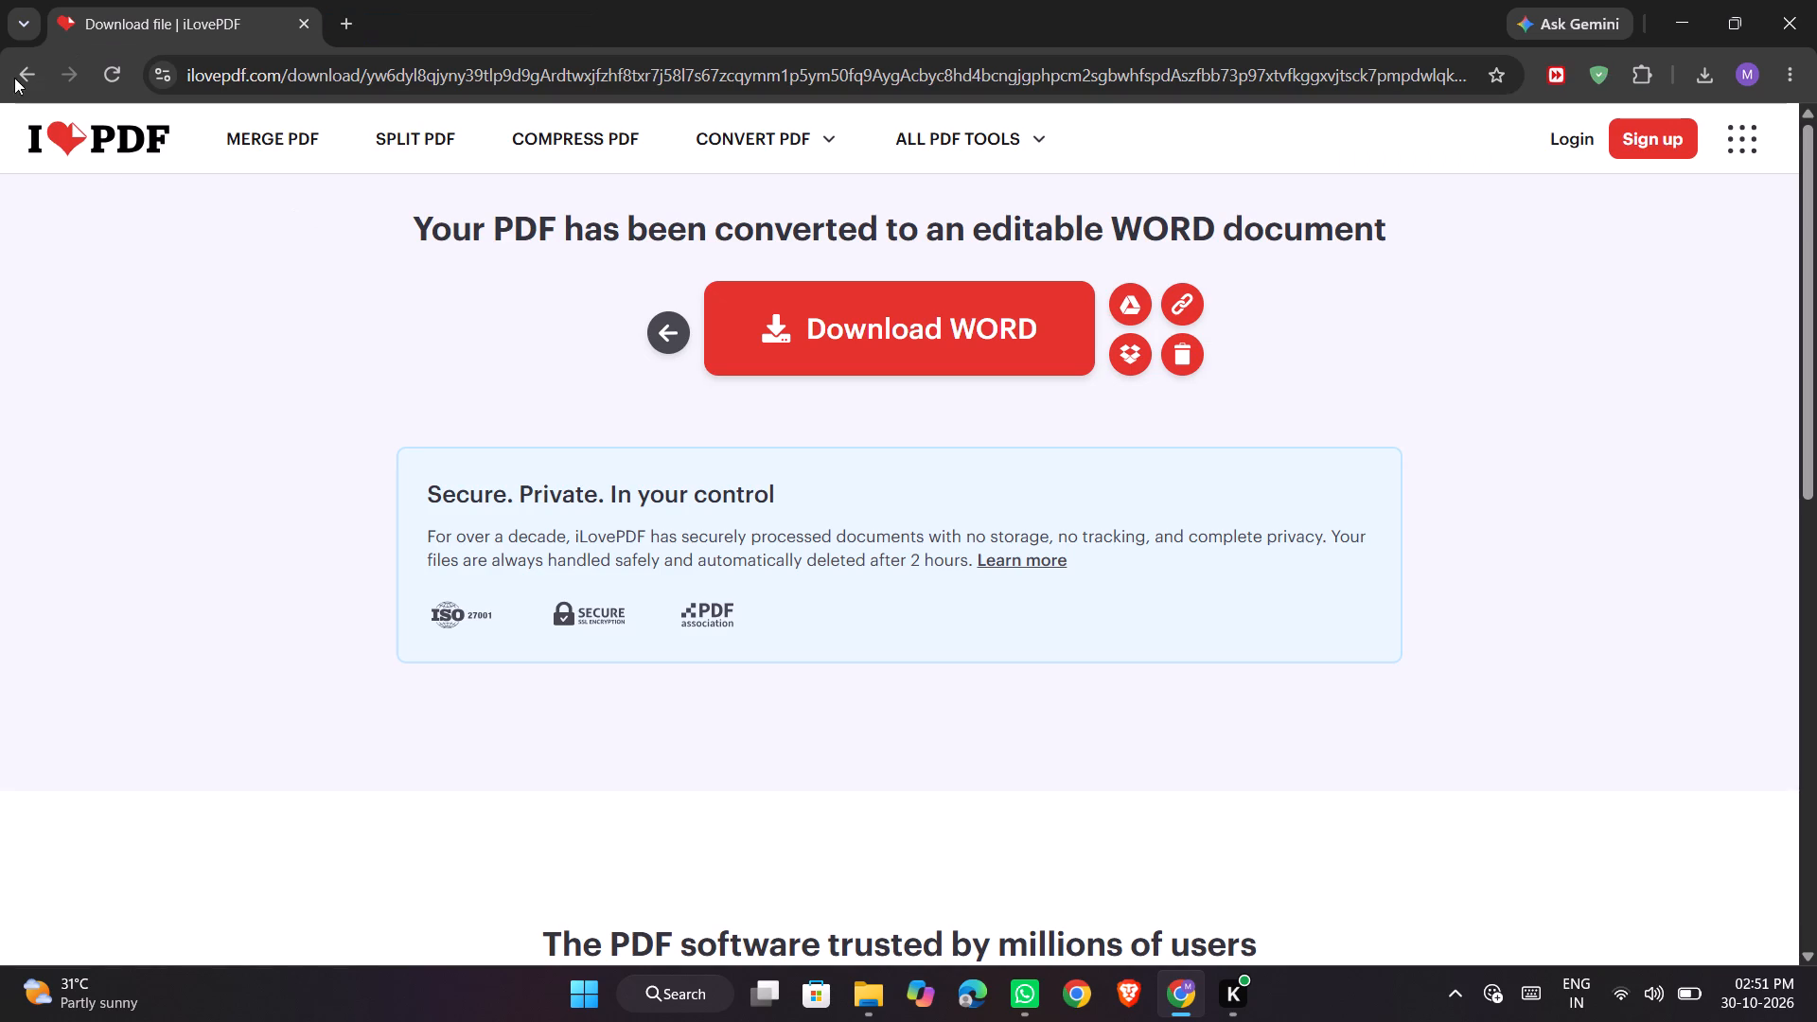
click(13, 77)
click(13, 77)
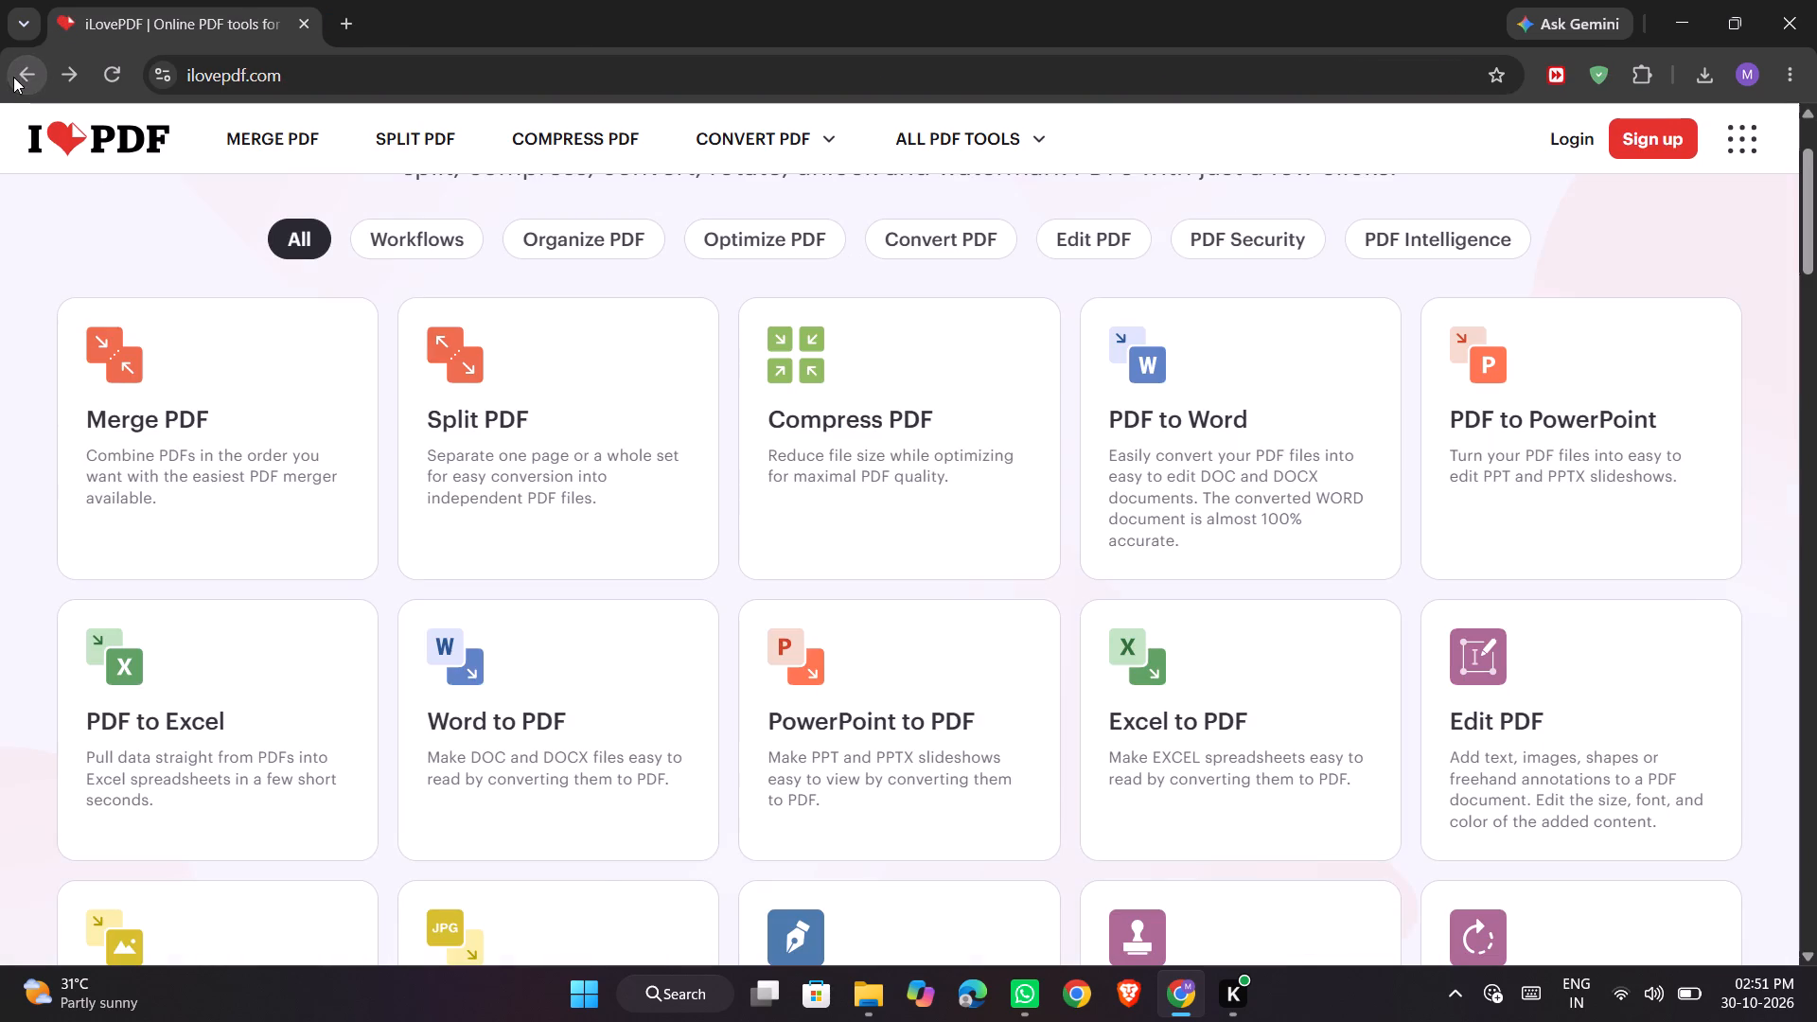
click(555, 783)
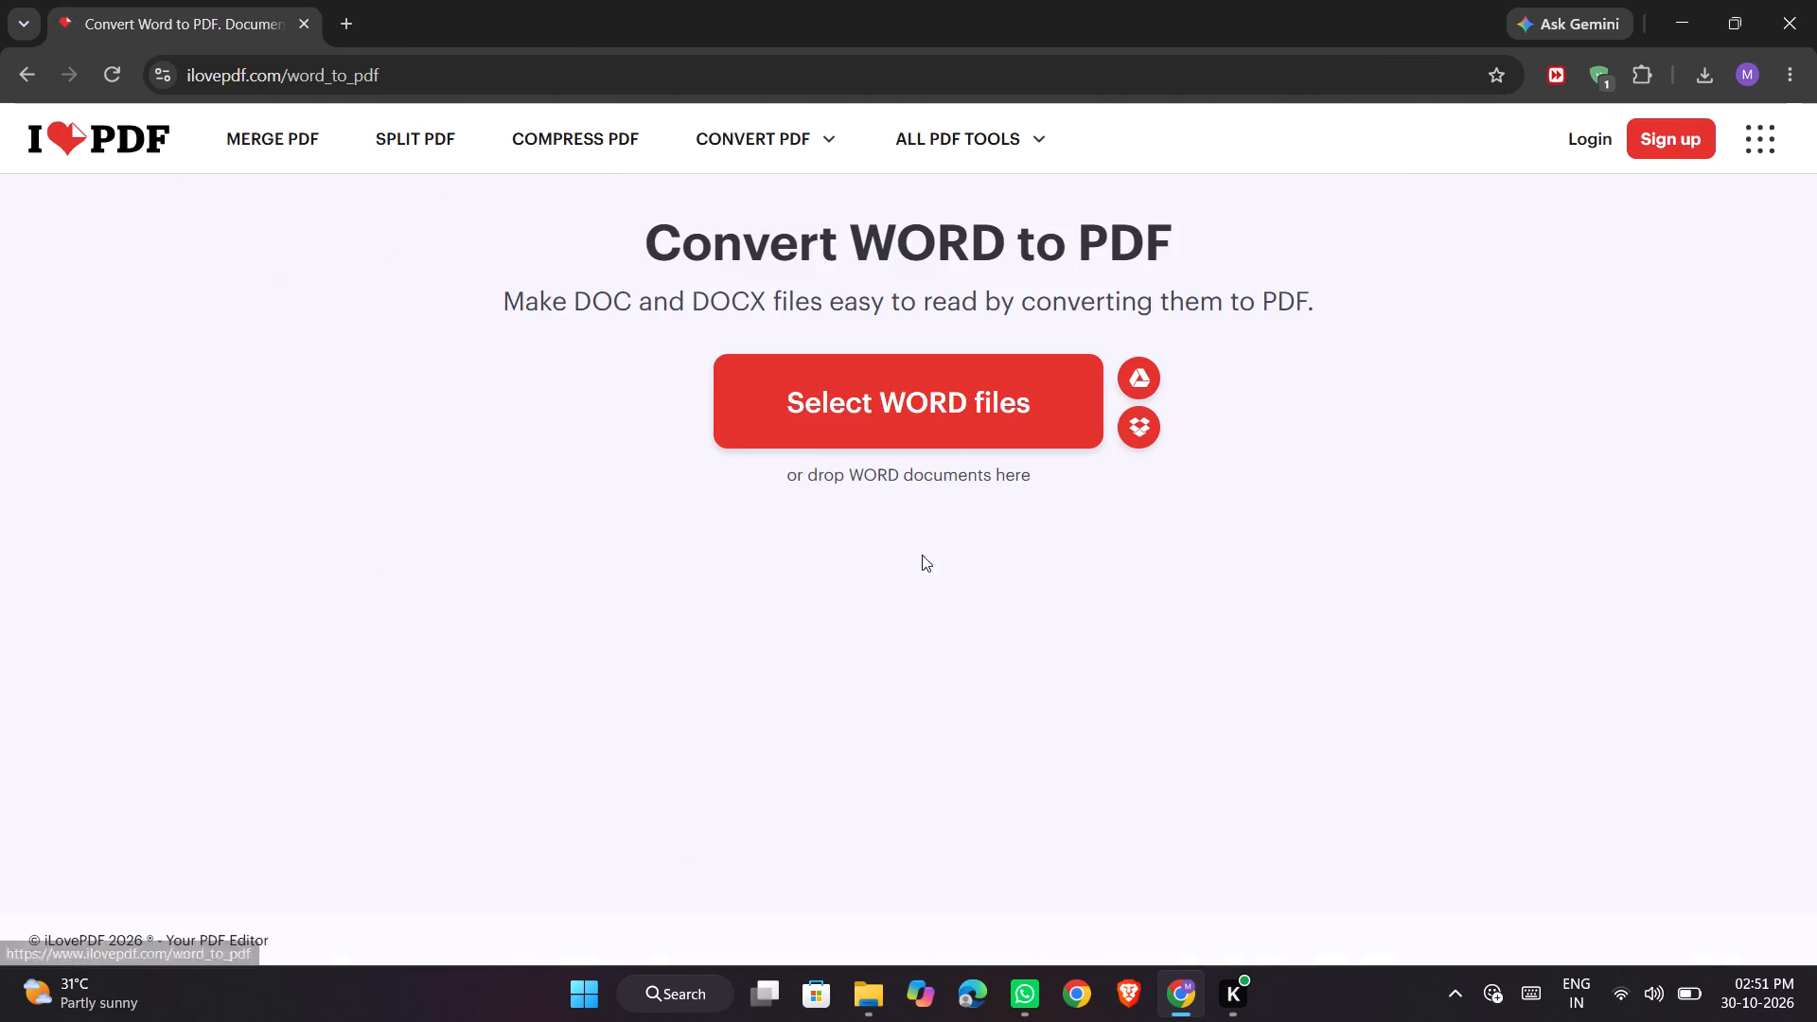
Upload pple 528.docx from the Downloads folder and convert it to PDF.
click(961, 417)
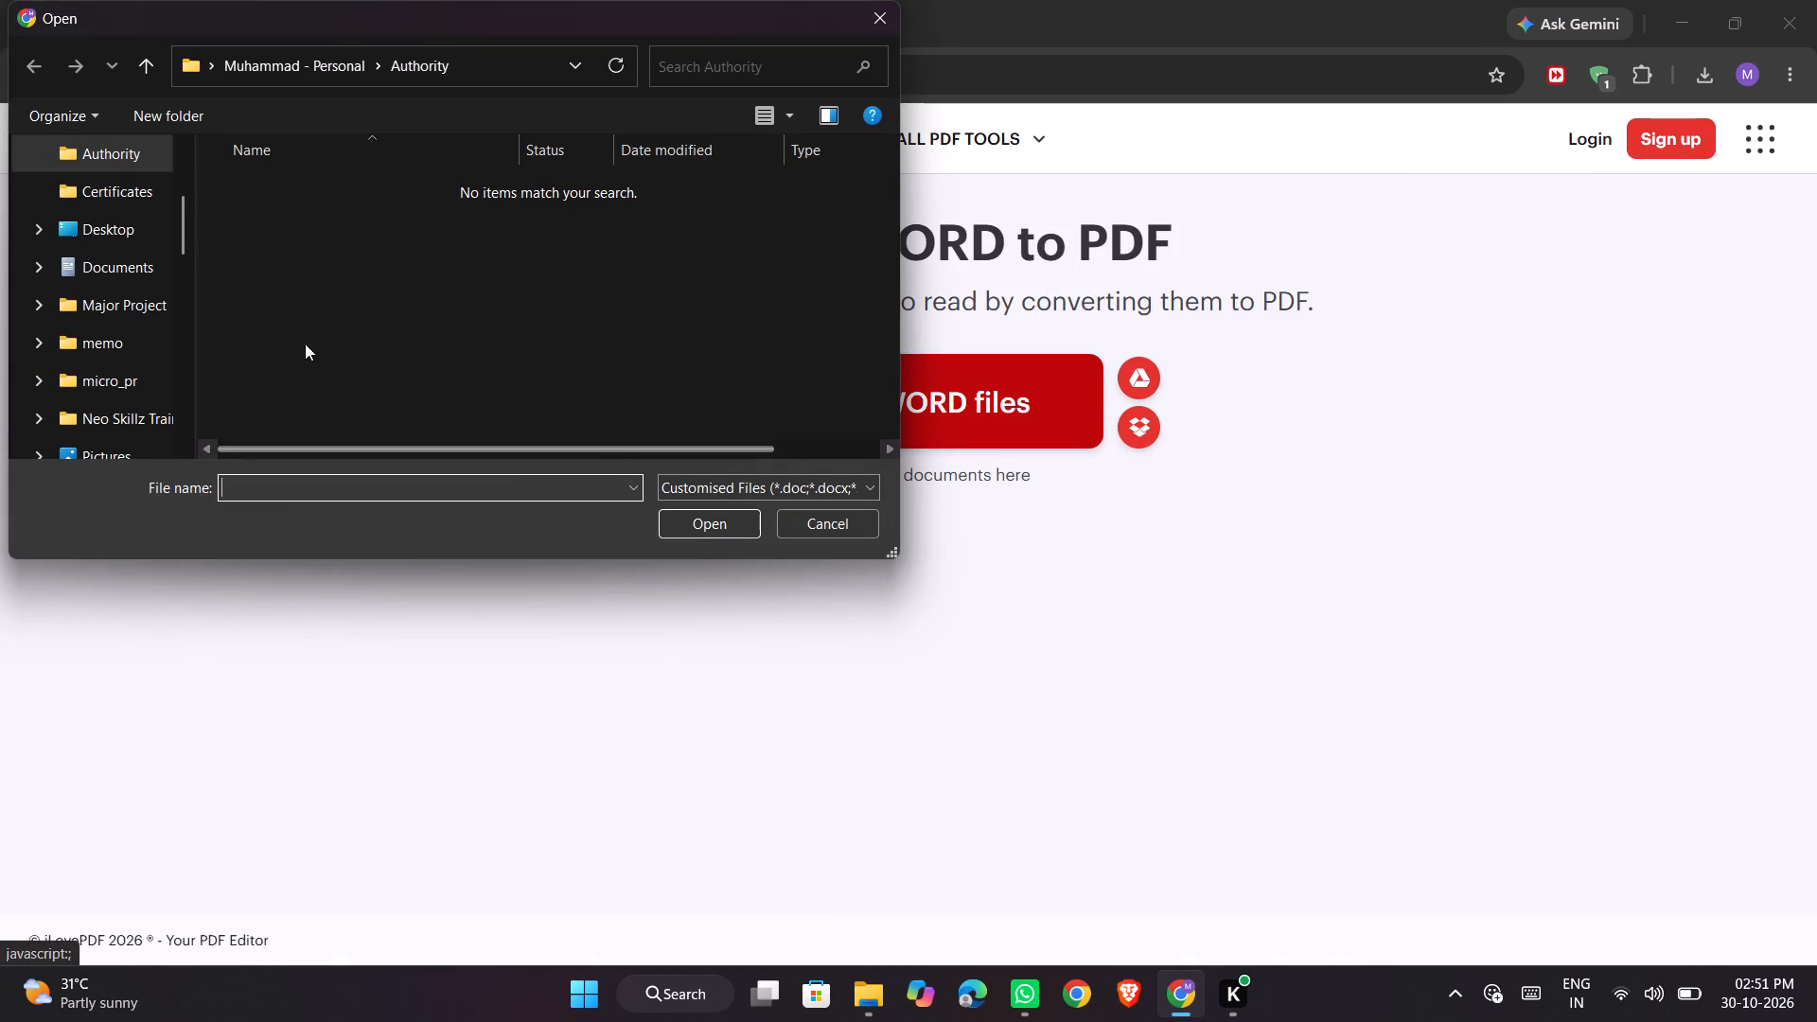
scroll(140, 315, down, 1)
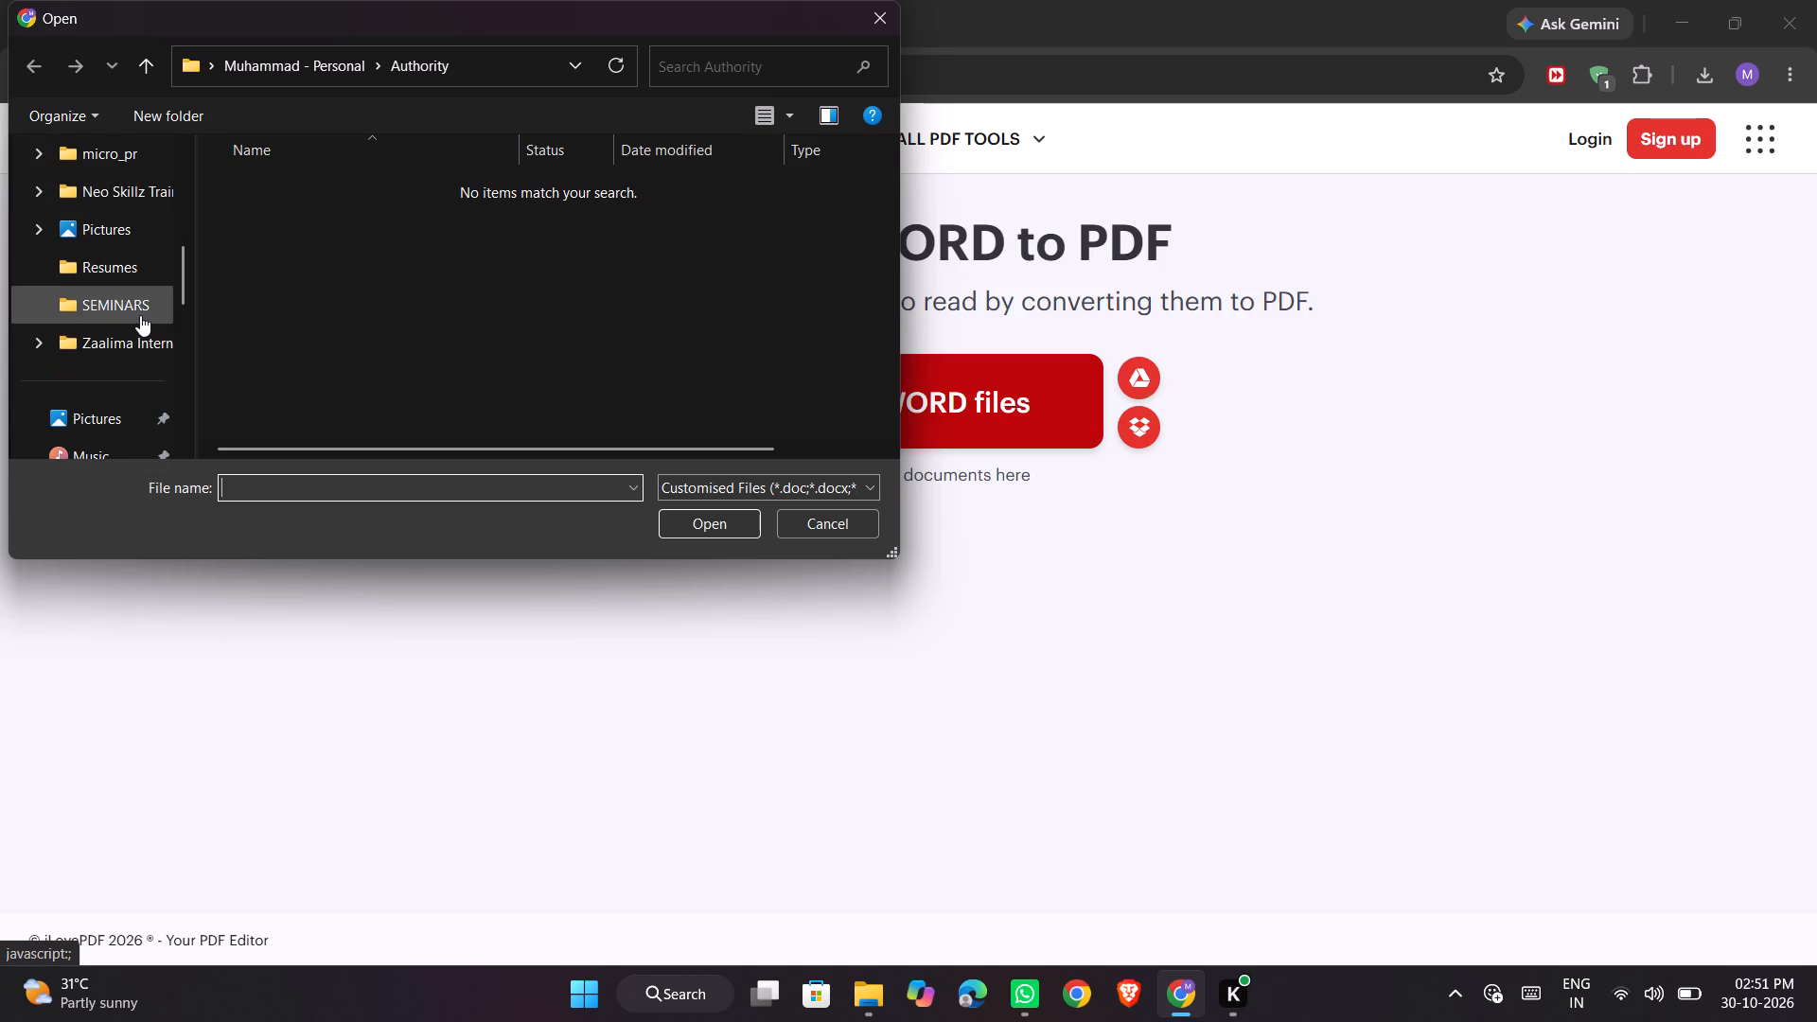
scroll(140, 315, down, 1)
click(123, 274)
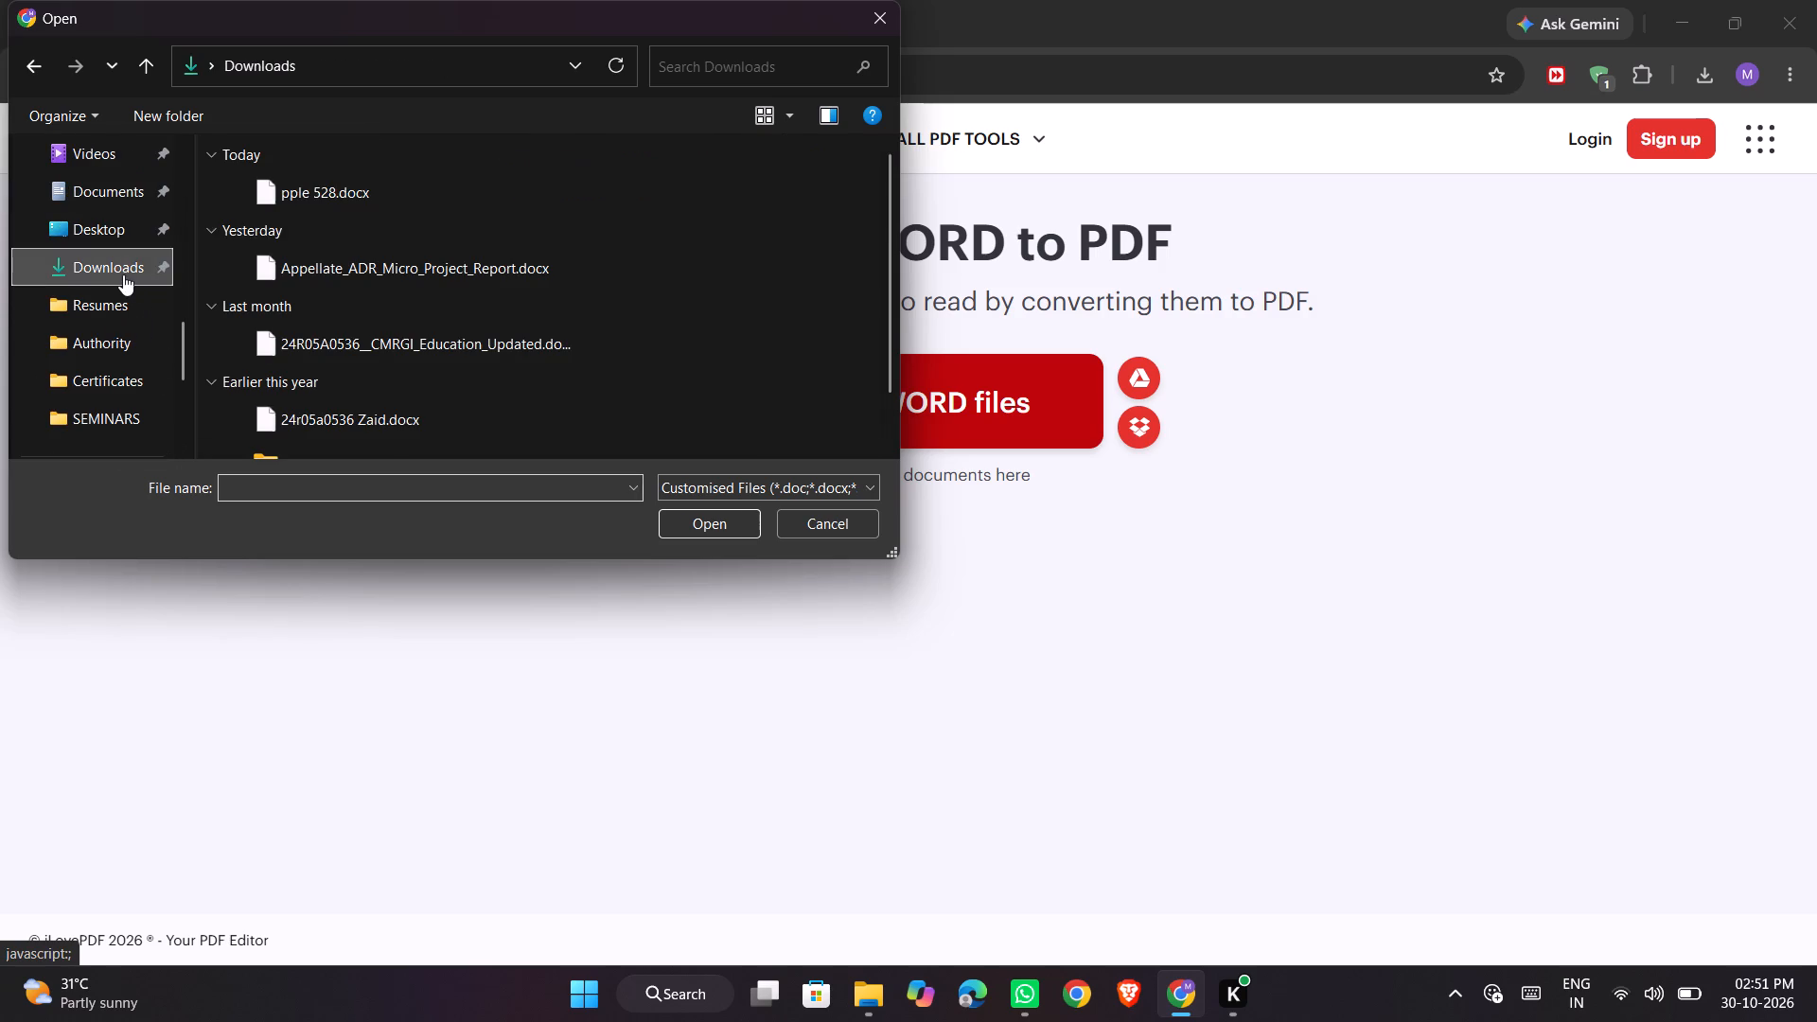
click(296, 205)
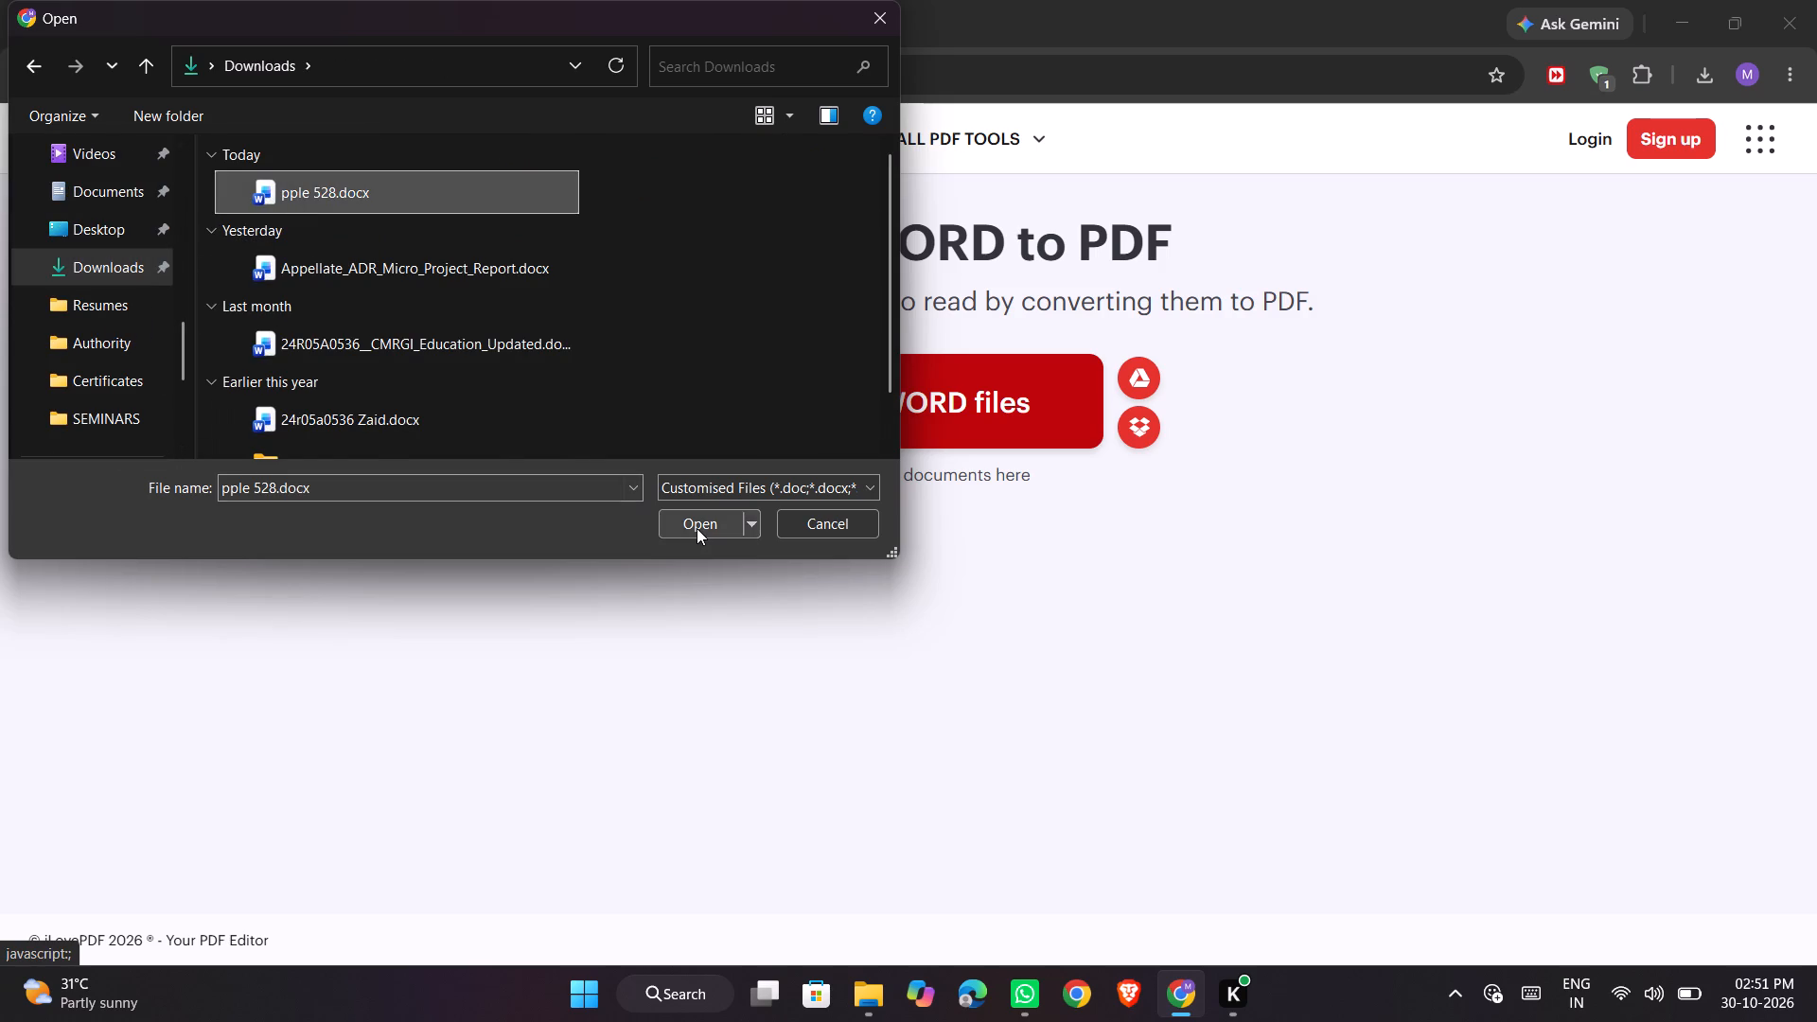
click(697, 528)
click(1683, 881)
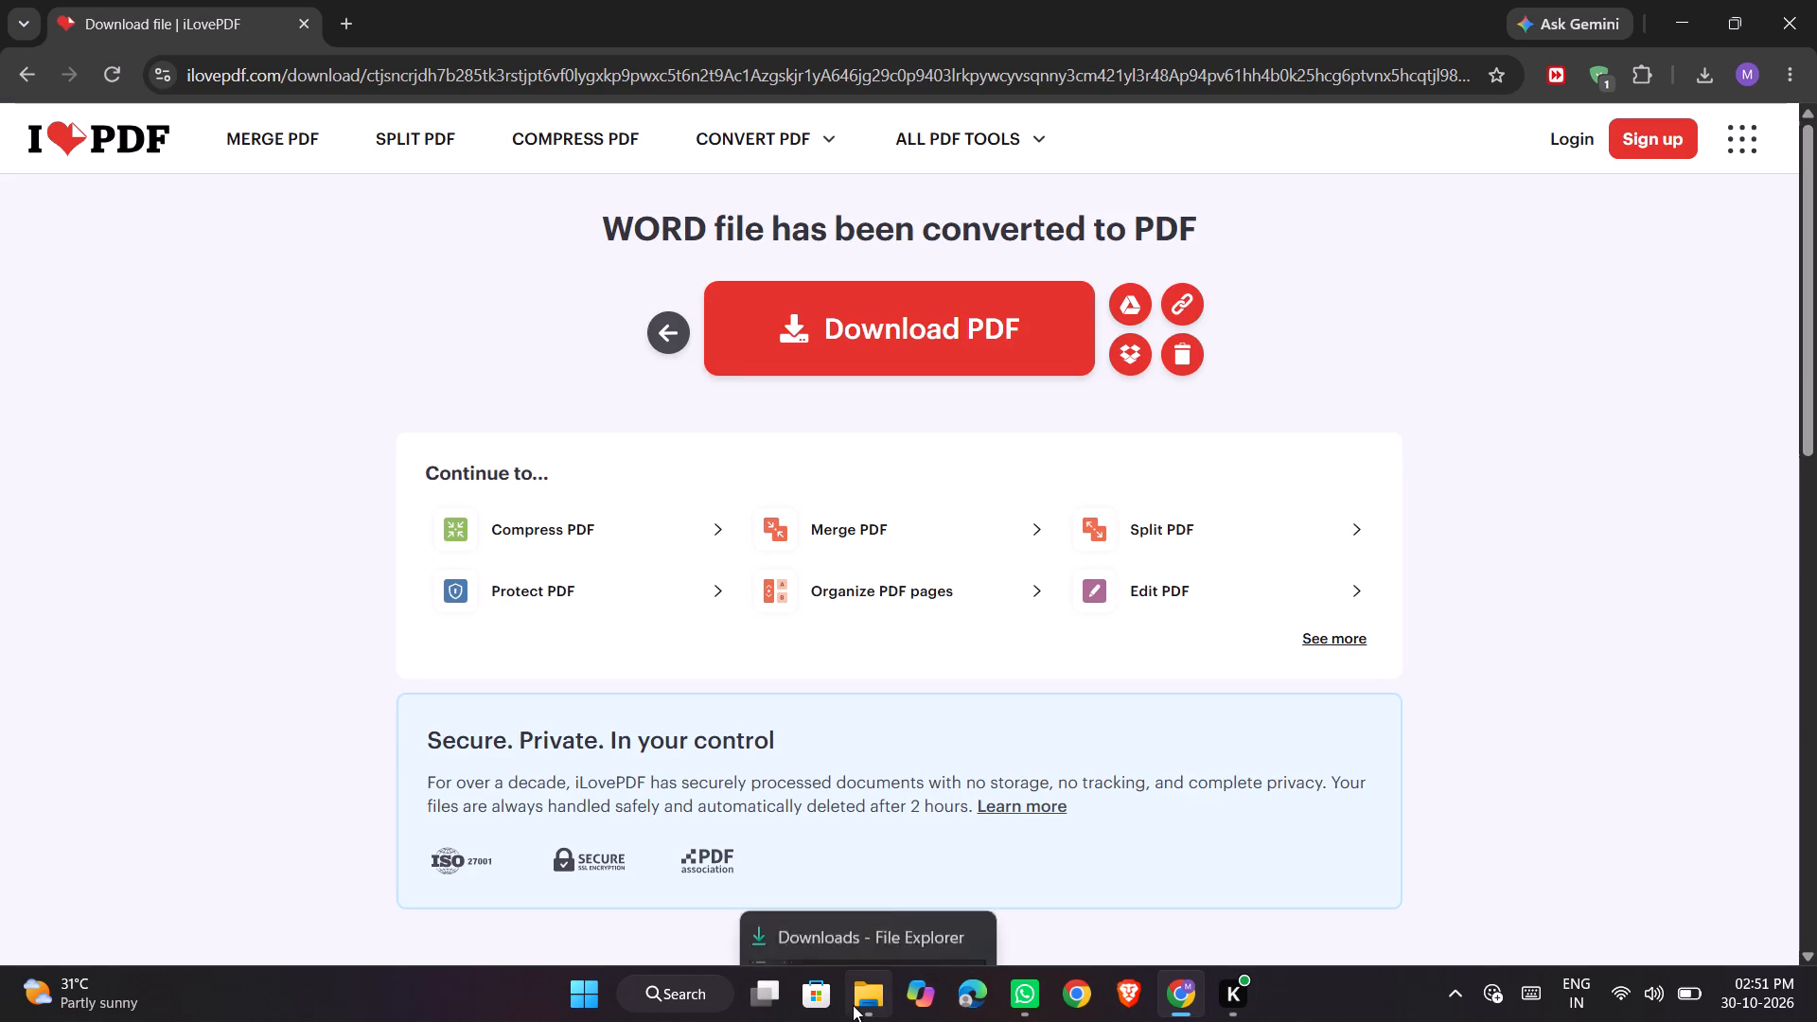
Switch to the Downloads folder in File Explorer and look for the converted pple 528.pdf.
click(860, 897)
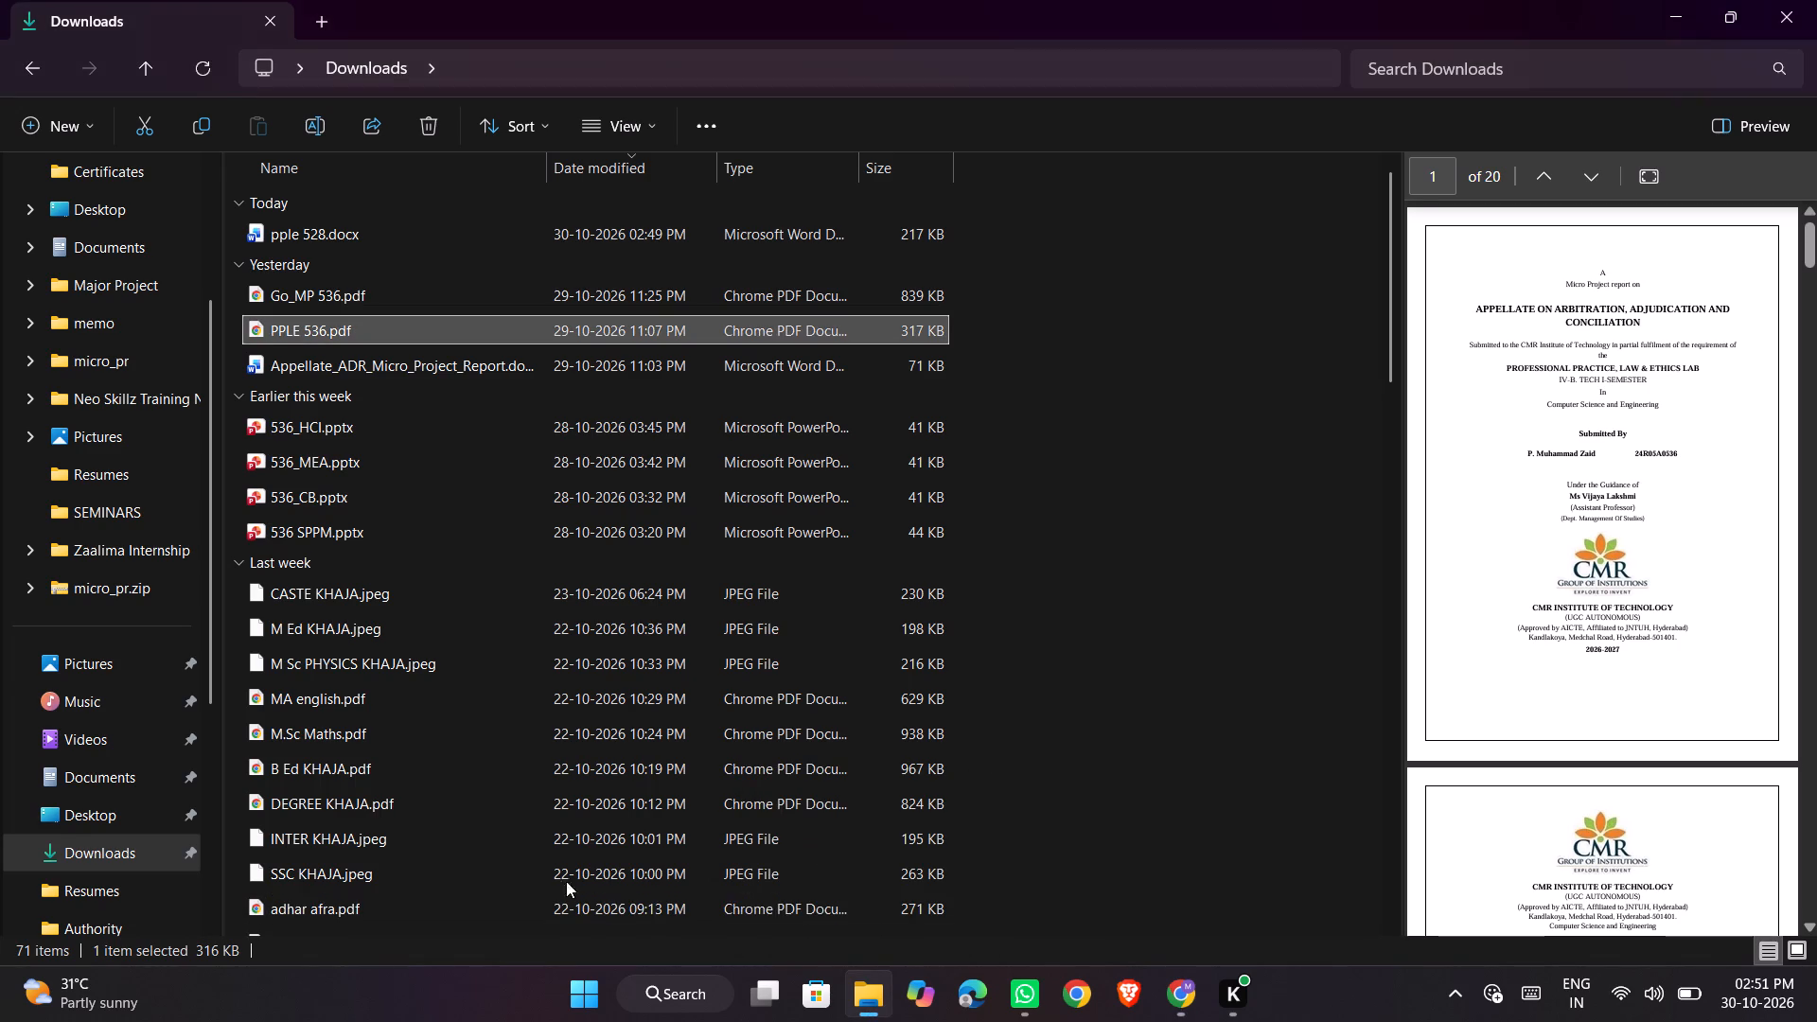
scroll(0, 391, up, 2)
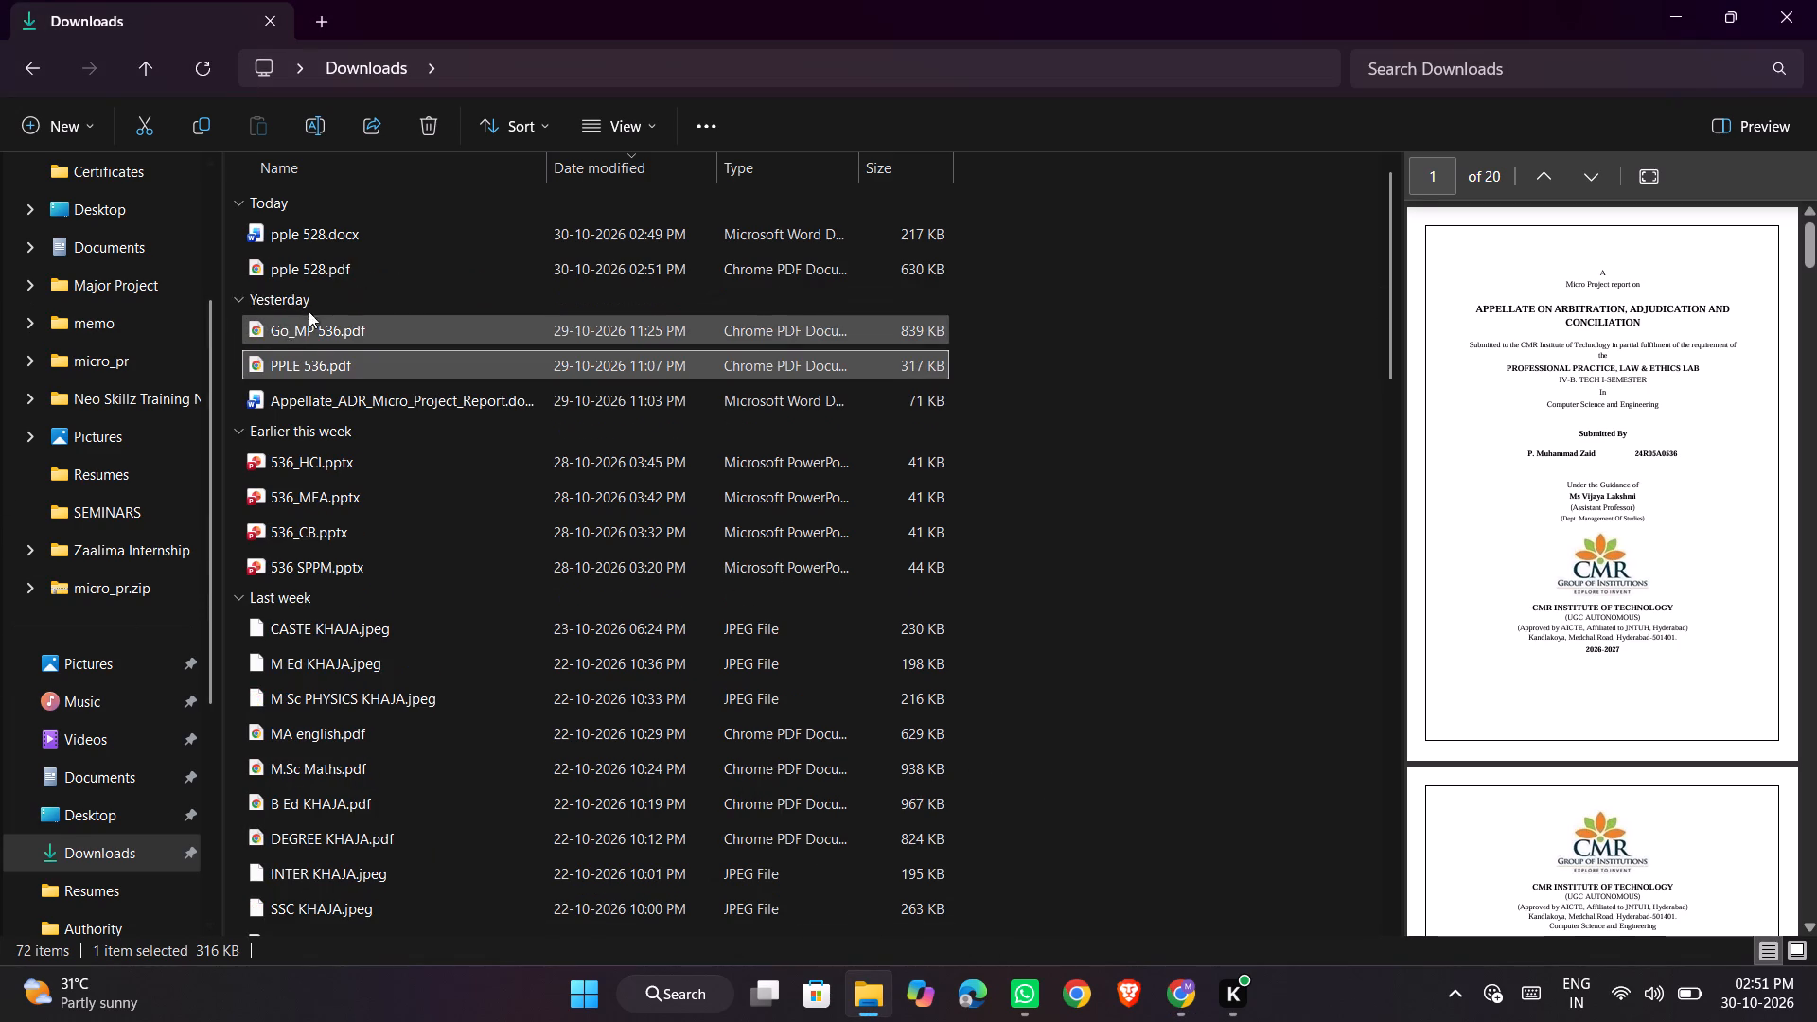